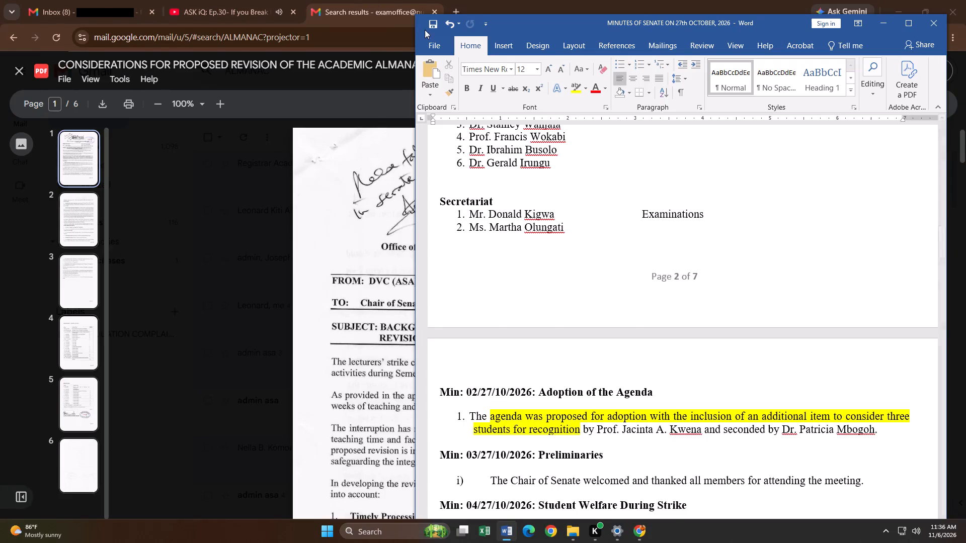
Switch to the YouTube tab in Chrome, leave the playing video for the home page, and browse the recommended videos.
{"action": "left_click", "coordinate": [211, 5]}
{"action": "left_click", "coordinate": [213, 10]}
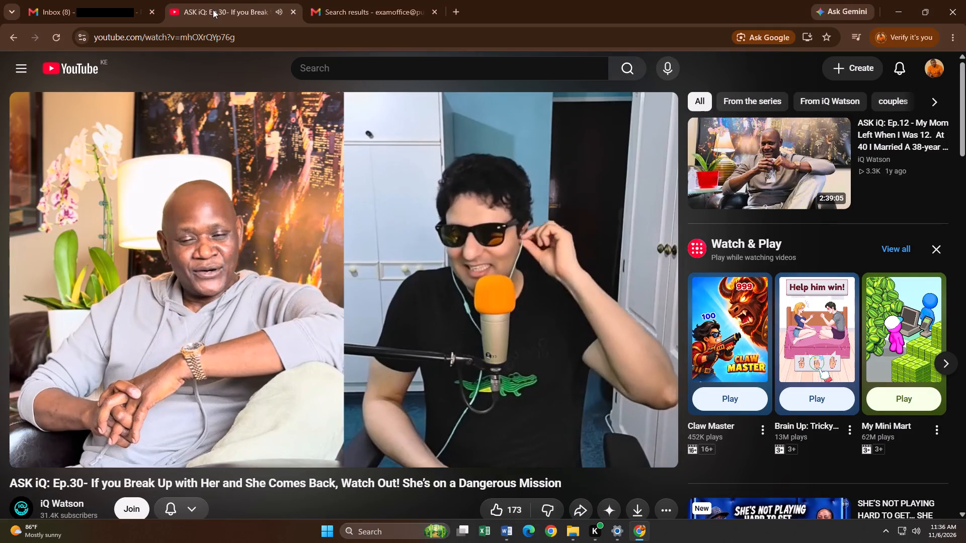
{"action": "scroll", "coordinate": [302, 285], "scroll_direction": "down", "scroll_amount": 1}
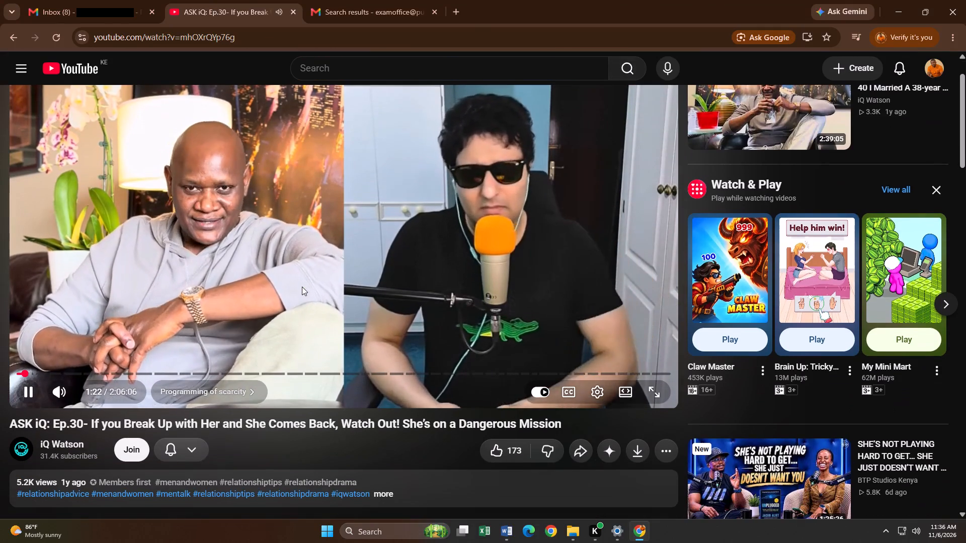
{"action": "scroll", "coordinate": [302, 287], "scroll_direction": "up", "scroll_amount": 1}
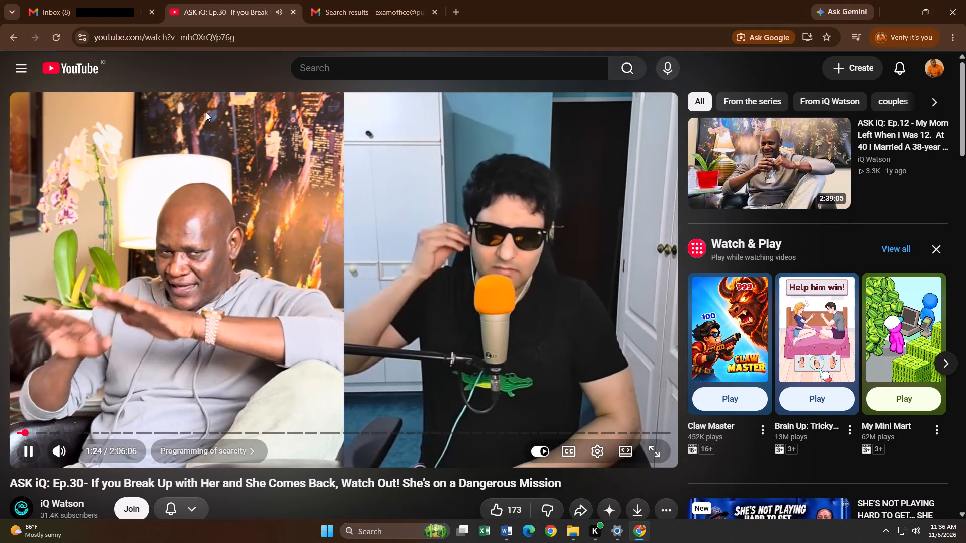
{"action": "left_click", "coordinate": [87, 68]}
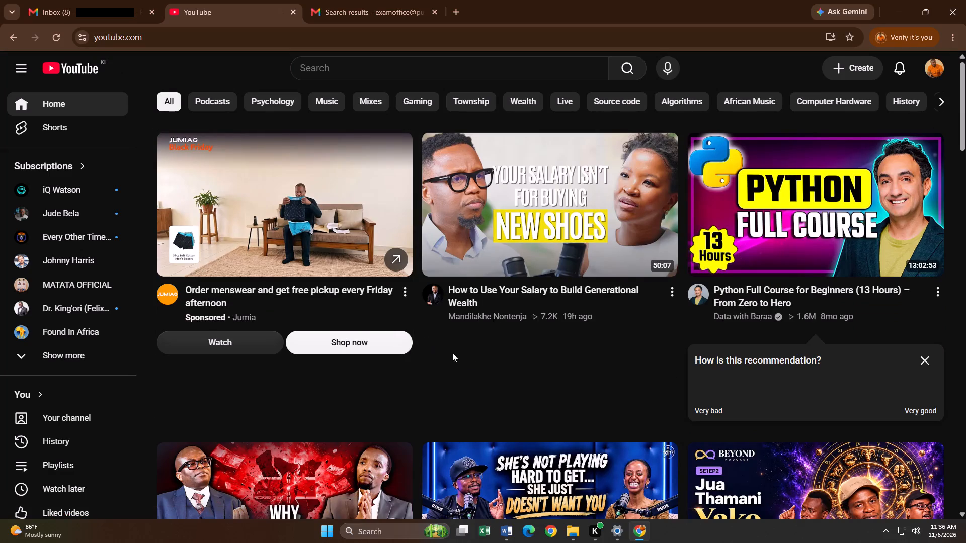
{"action": "scroll", "coordinate": [470, 360], "scroll_direction": "down", "scroll_amount": 2}
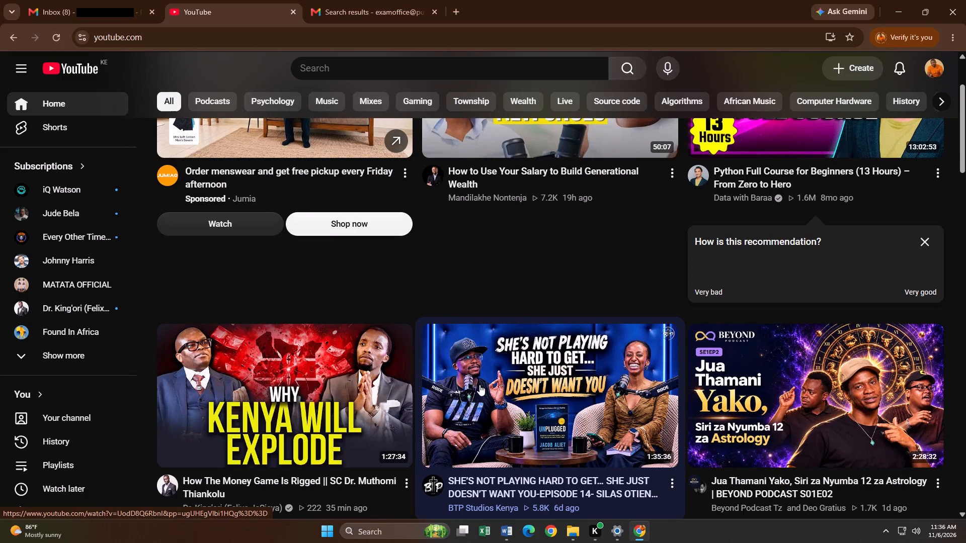
Play the BTP Studios Kenya episode 14 video with Silas Otieno and Tessa, adjusting the volume and skipping the opening ad.
{"action": "left_click", "coordinate": [513, 427]}
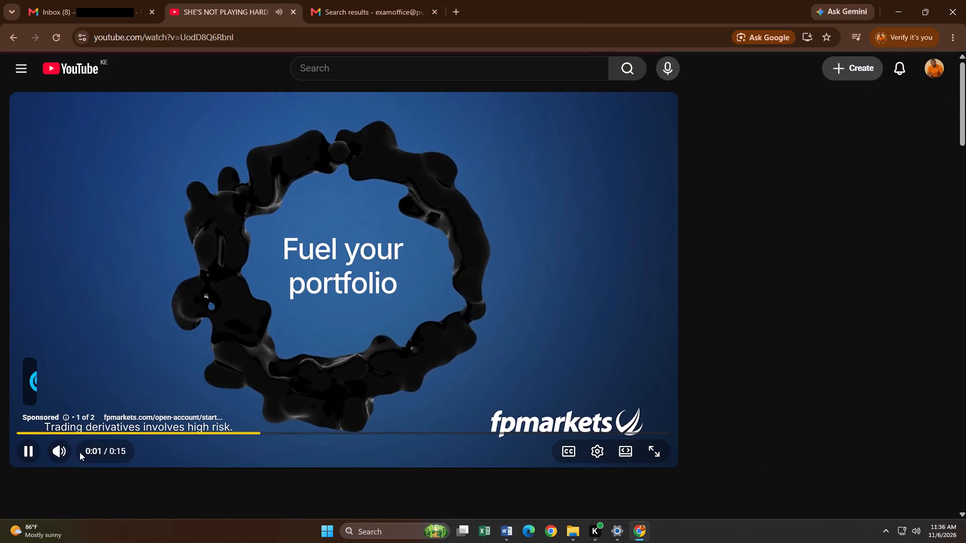
{"action": "left_click", "coordinate": [81, 451]}
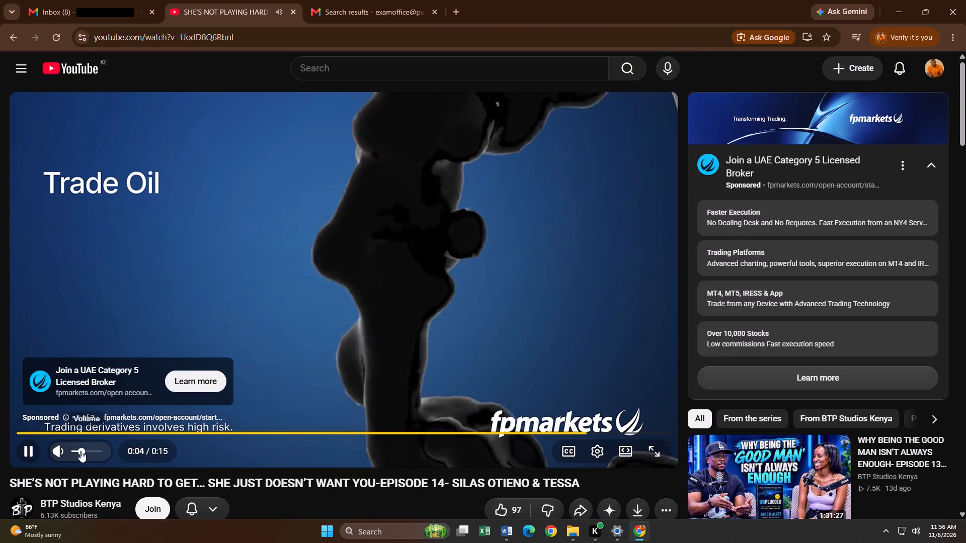
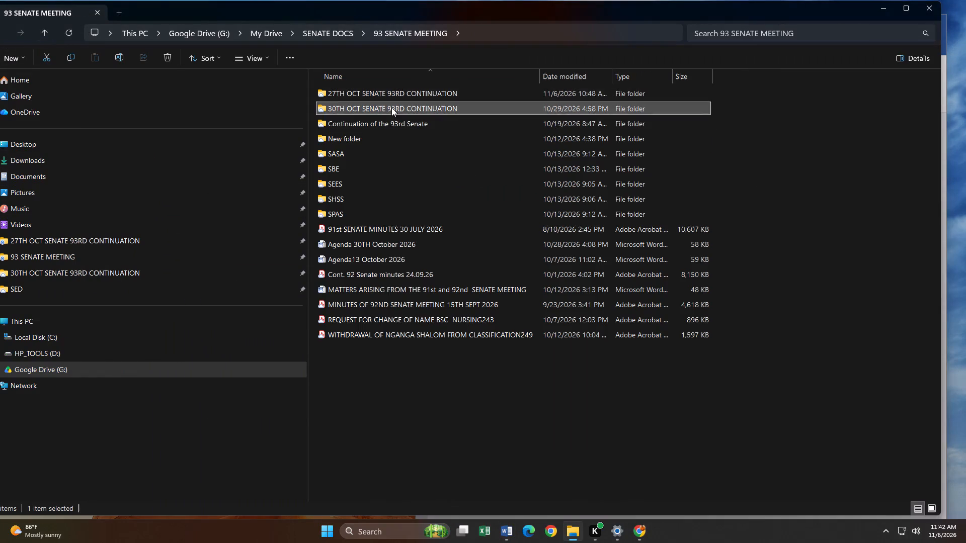
Open the Word document "Agenda 30TH October 2026" from the "30TH OCT SENATE 93RD CONTINUATION" folder.
{"action": "left_click", "coordinate": [405, 166]}
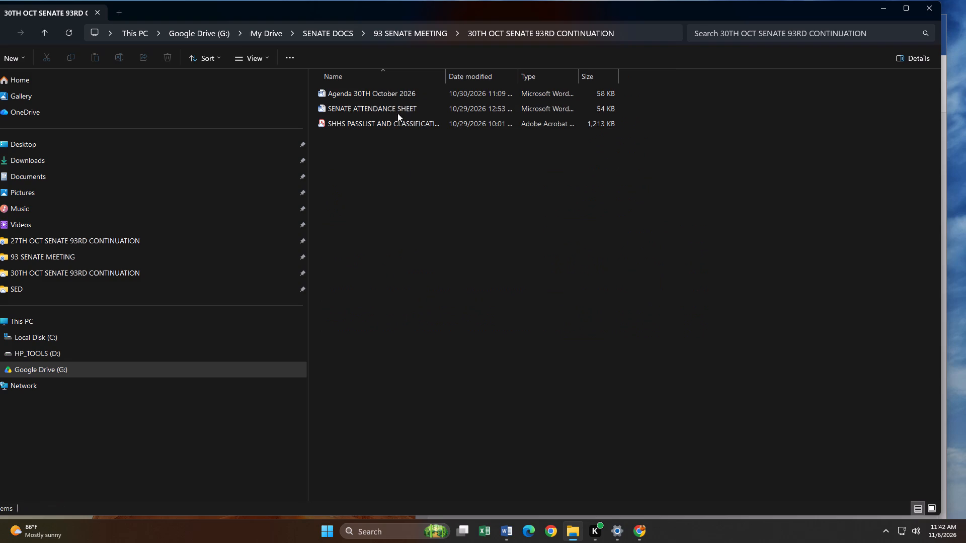
{"action": "double_click", "coordinate": [395, 97]}
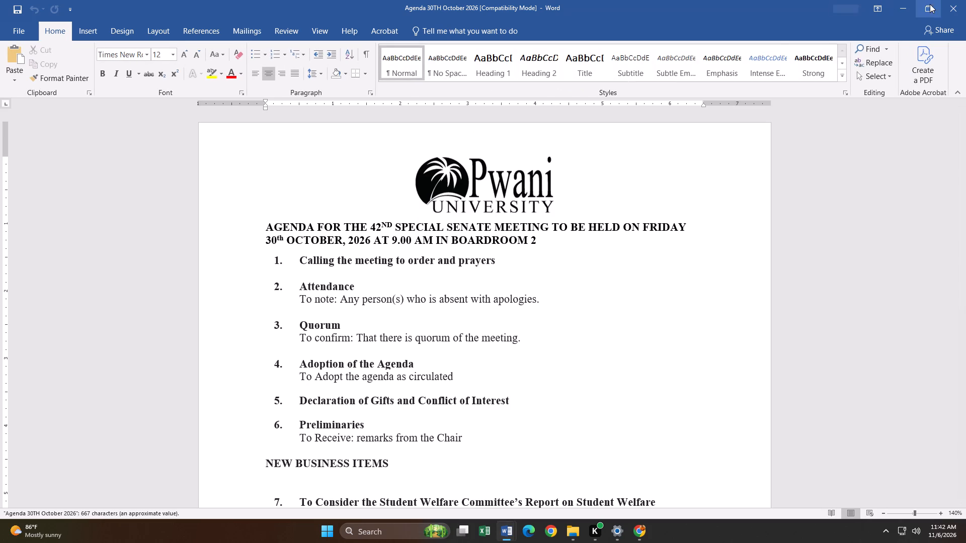
Show the 30th October agenda beside the 27th October Senate minutes and review the agenda items in both documents.
{"action": "left_click", "coordinate": [930, 6]}
{"action": "left_click", "coordinate": [749, 279]}
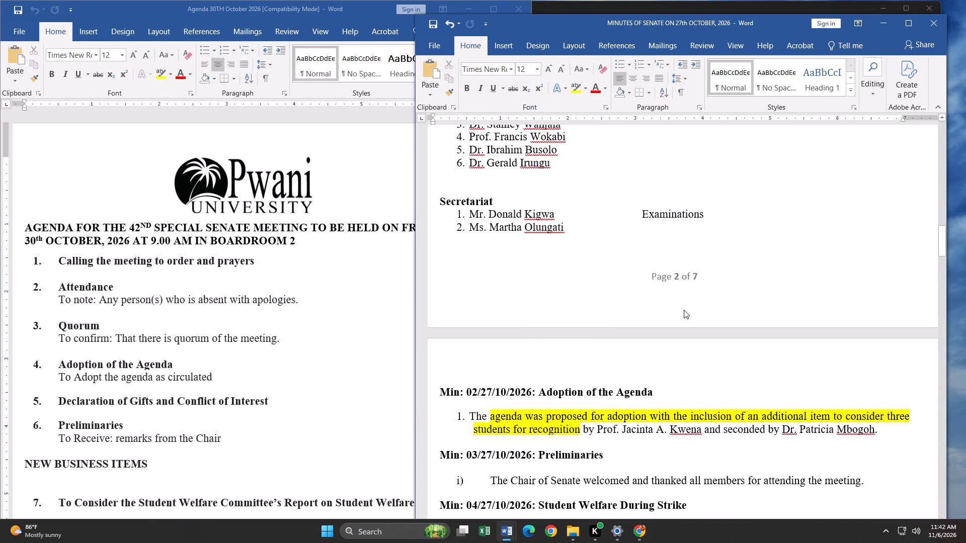
{"action": "scroll", "coordinate": [686, 313], "scroll_direction": "up", "scroll_amount": 2}
{"action": "scroll", "coordinate": [685, 285], "scroll_direction": "up", "scroll_amount": 20}
{"action": "scroll", "coordinate": [685, 285], "scroll_direction": "up", "scroll_amount": 12}
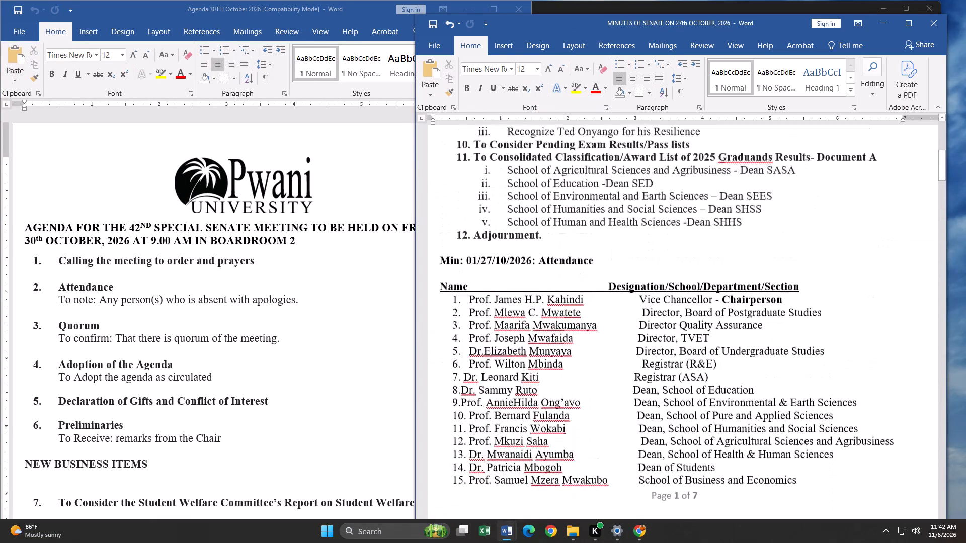
{"action": "scroll", "coordinate": [666, 268], "scroll_direction": "up", "scroll_amount": 7}
{"action": "scroll", "coordinate": [672, 279], "scroll_direction": "down", "scroll_amount": 3}
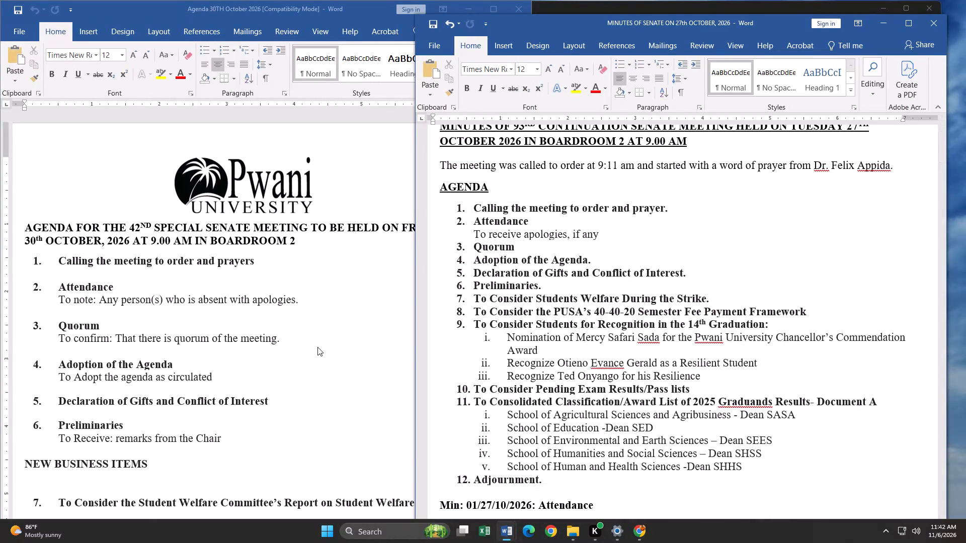
{"action": "scroll", "coordinate": [317, 346], "scroll_direction": "down", "scroll_amount": 4}
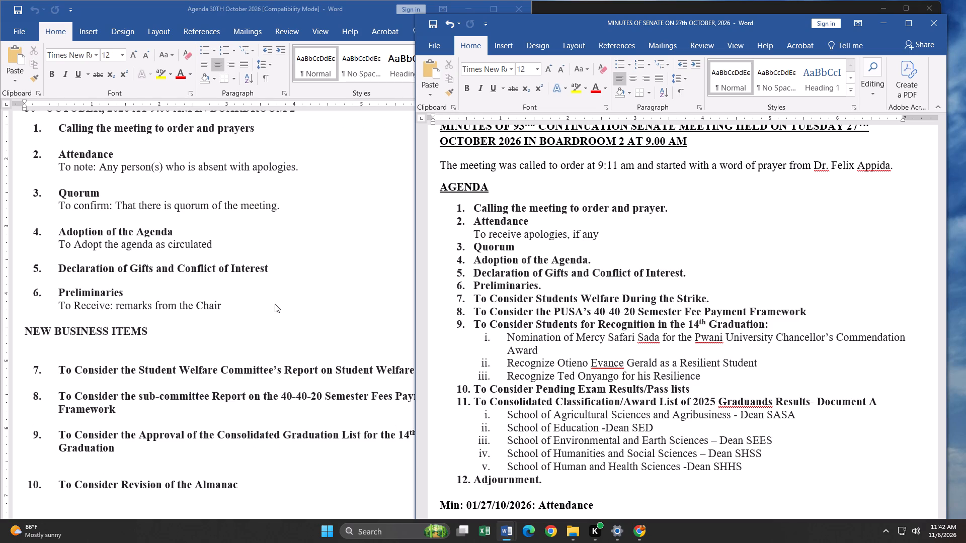
{"action": "scroll", "coordinate": [277, 315], "scroll_direction": "down", "scroll_amount": 4}
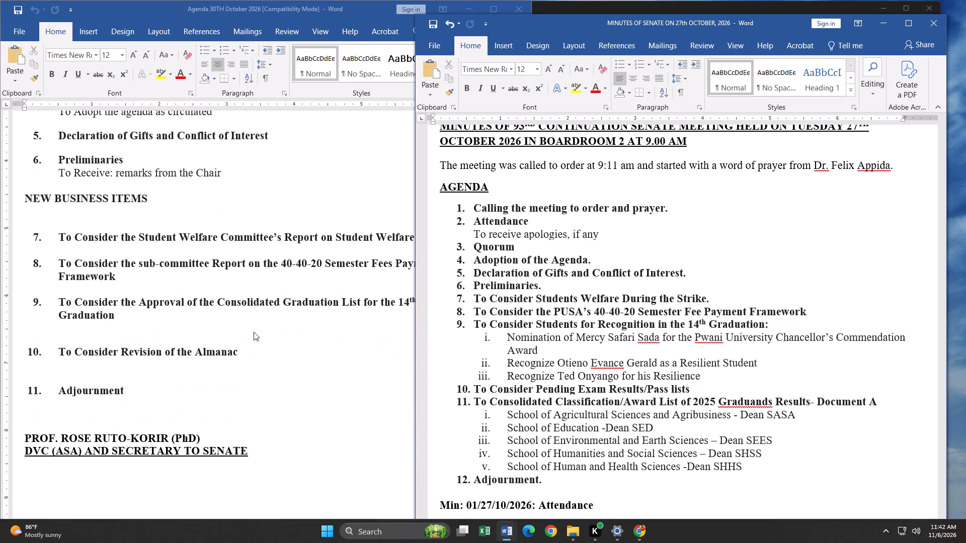
Copy items 7 to 11, from the Student Welfare Committee's Report to Adjournment, in the 30th October agenda.
{"action": "left_click", "coordinate": [225, 380]}
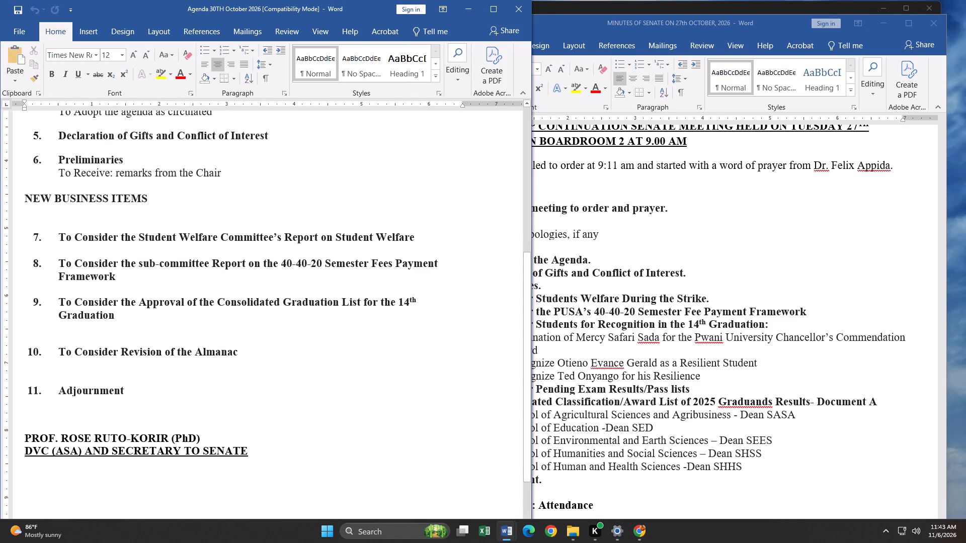
{"action": "left_click_drag", "start_coordinate": [137, 397], "coordinate": [26, 237]}
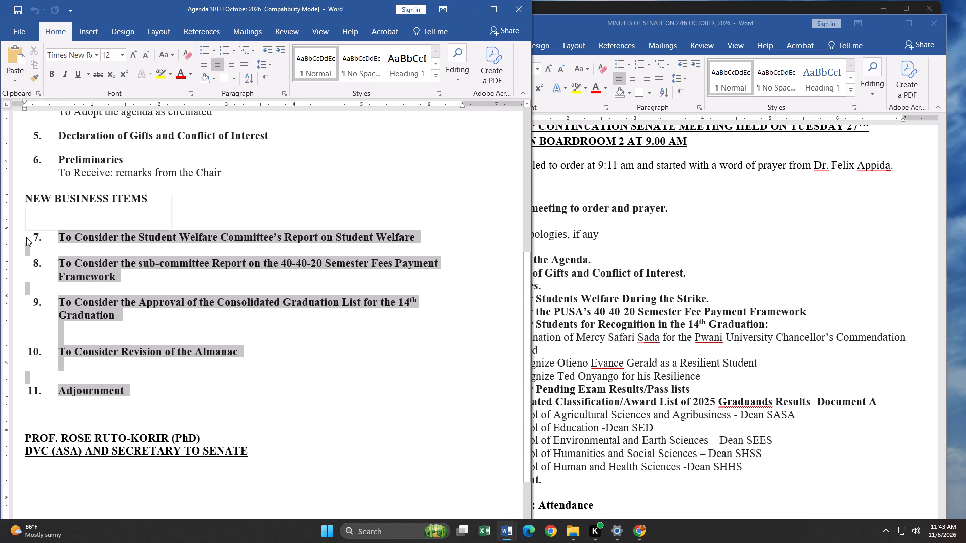
{"action": "right_click", "coordinate": [64, 239]}
{"action": "left_click", "coordinate": [111, 260]}
Start saving the 27th October Senate minutes as a separate copy, choosing This PC as the save location.
{"action": "left_click", "coordinate": [691, 384]}
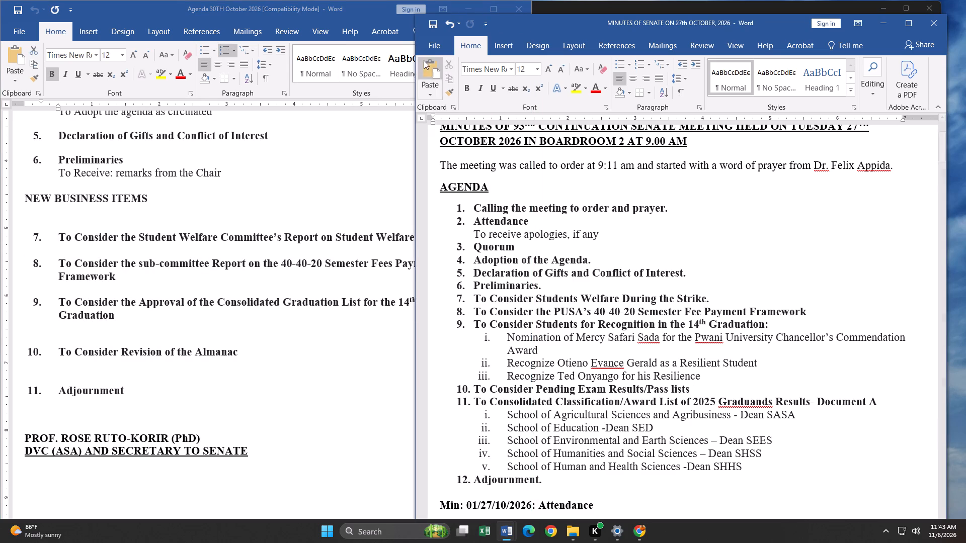
{"action": "left_click", "coordinate": [435, 47]}
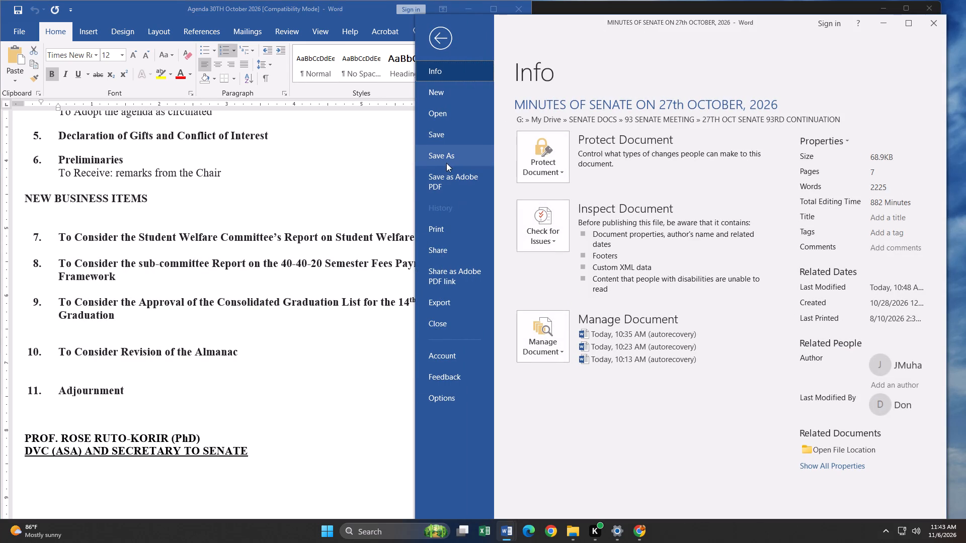
{"action": "left_click", "coordinate": [449, 162]}
{"action": "double_click", "coordinate": [600, 187]}
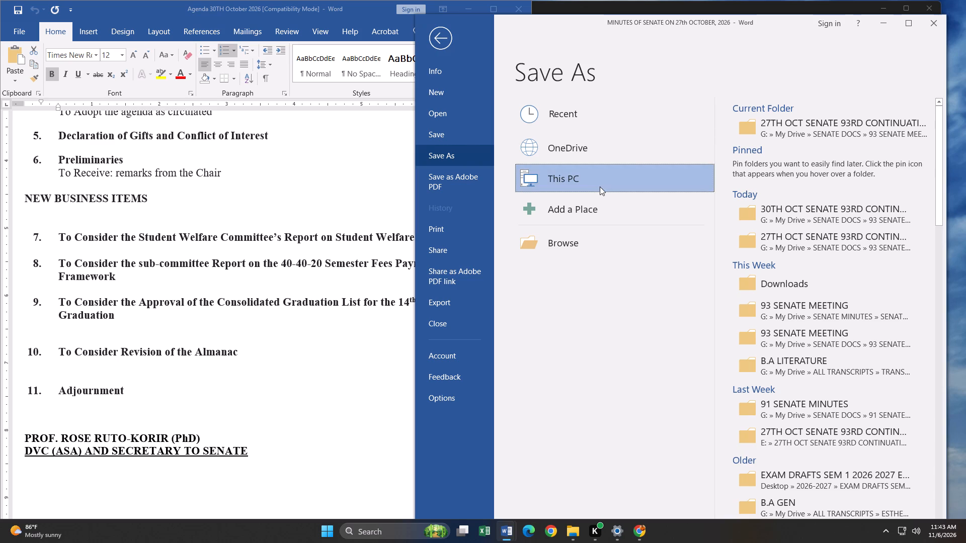
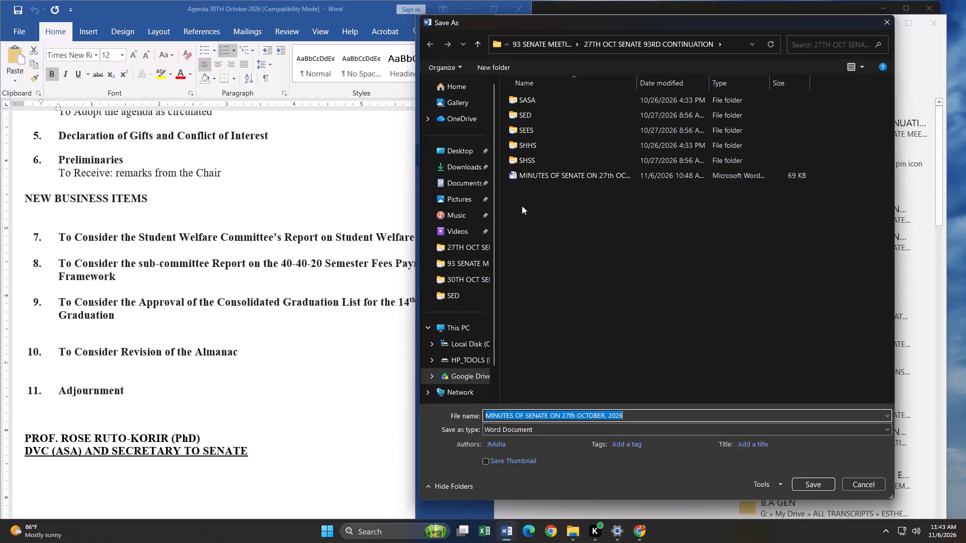
Choose the 30TH OCT SENATE 93RD CONTINUATION folder inside 93 SENATE MEETING as the save location for the minutes copy.
{"action": "left_click", "coordinate": [434, 41]}
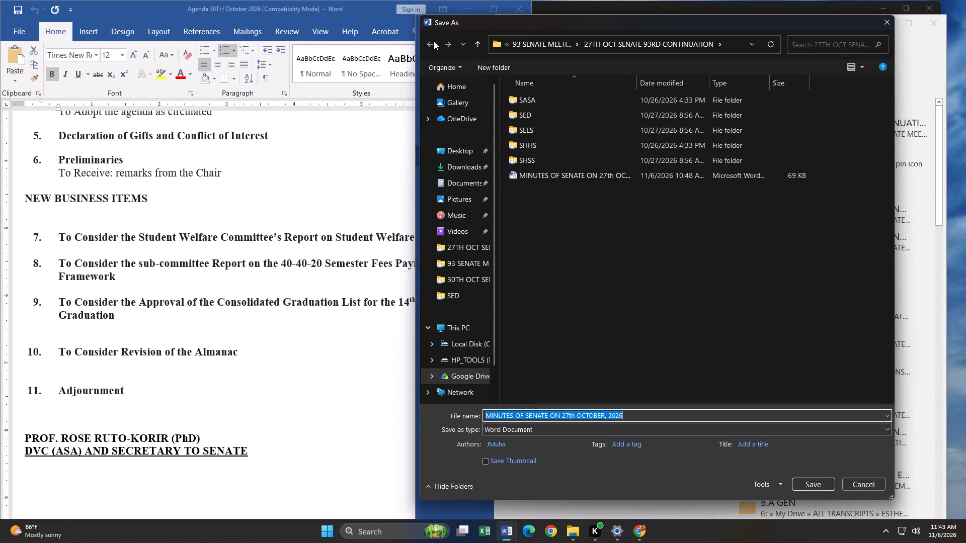
{"action": "left_click", "coordinate": [431, 44]}
{"action": "left_click", "coordinate": [476, 42]}
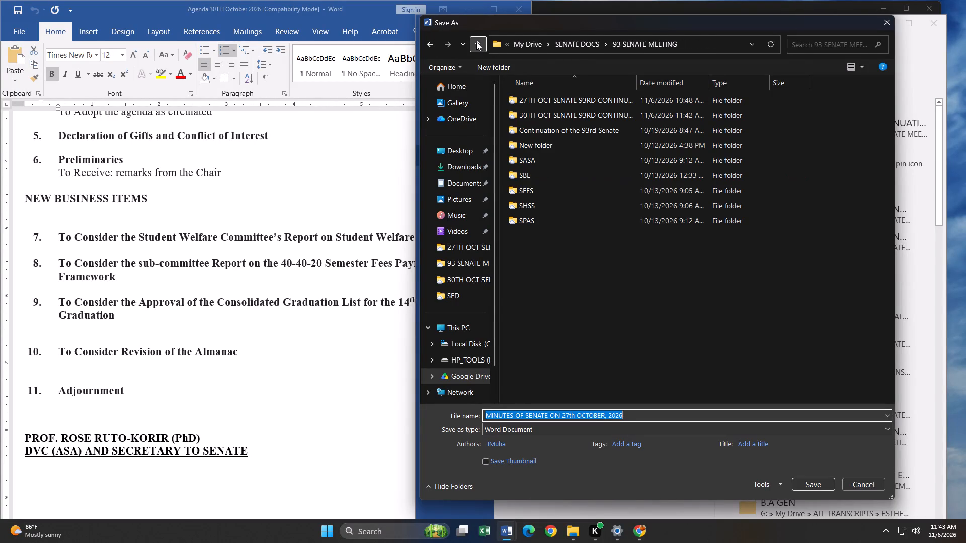
{"action": "double_click", "coordinate": [532, 113]}
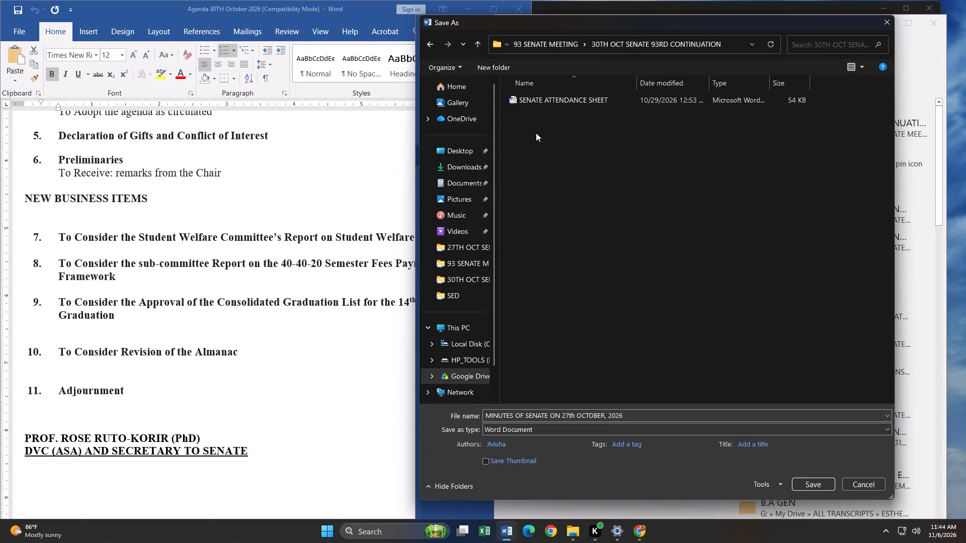
{"action": "left_click", "coordinate": [533, 127]}
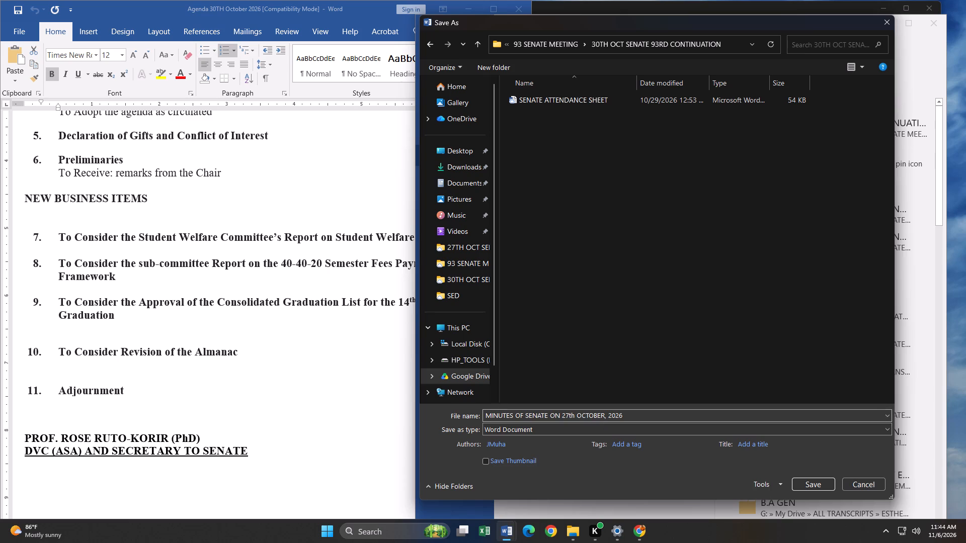
Change the date in the copy's file name so it reads MINUTES OF SENATE ON 30th OCTOBER, 2026.
{"action": "left_click", "coordinate": [567, 417]}
{"action": "left_click", "coordinate": [565, 416]}
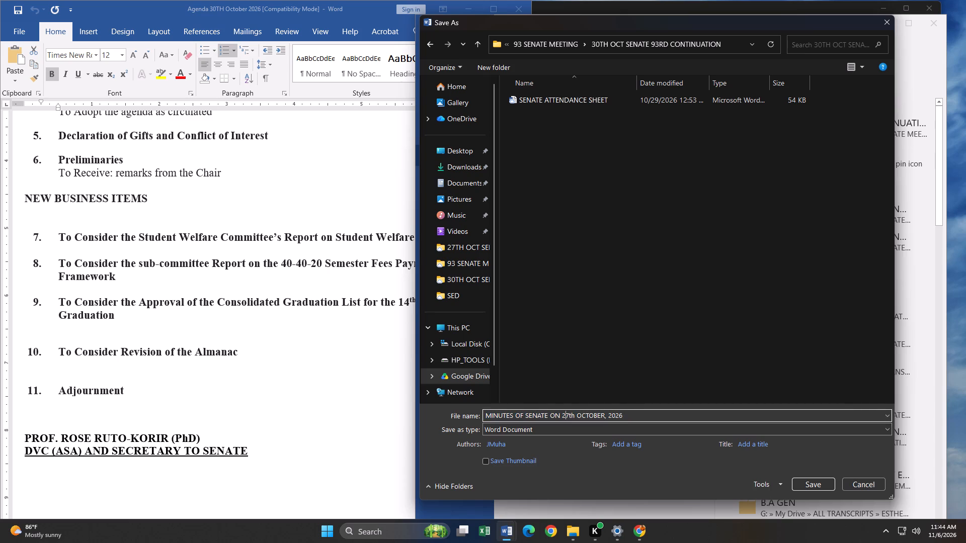
{"action": "key", "text": "Right"}
{"action": "key", "text": "BackSpace"}
{"action": "key", "text": "BackSpace"}
{"action": "type", "text": "30"}
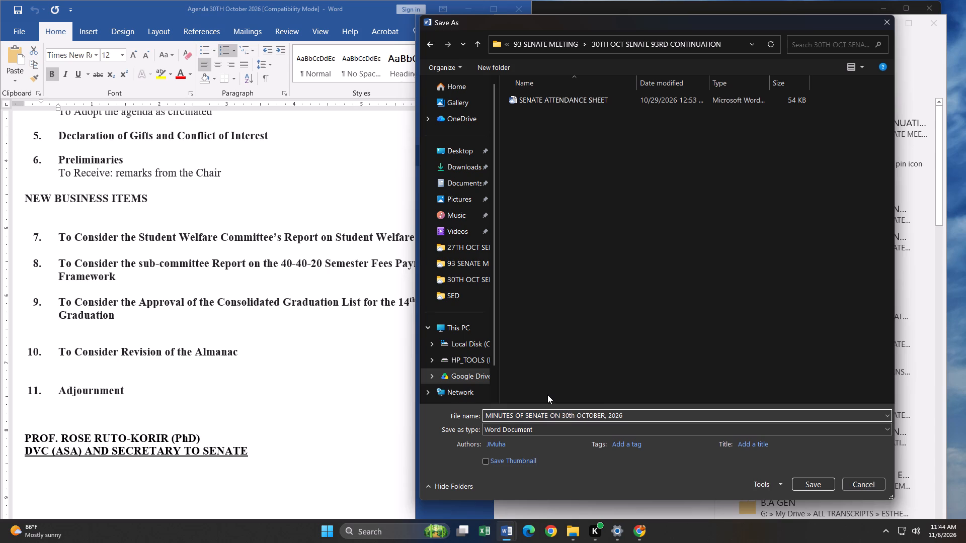
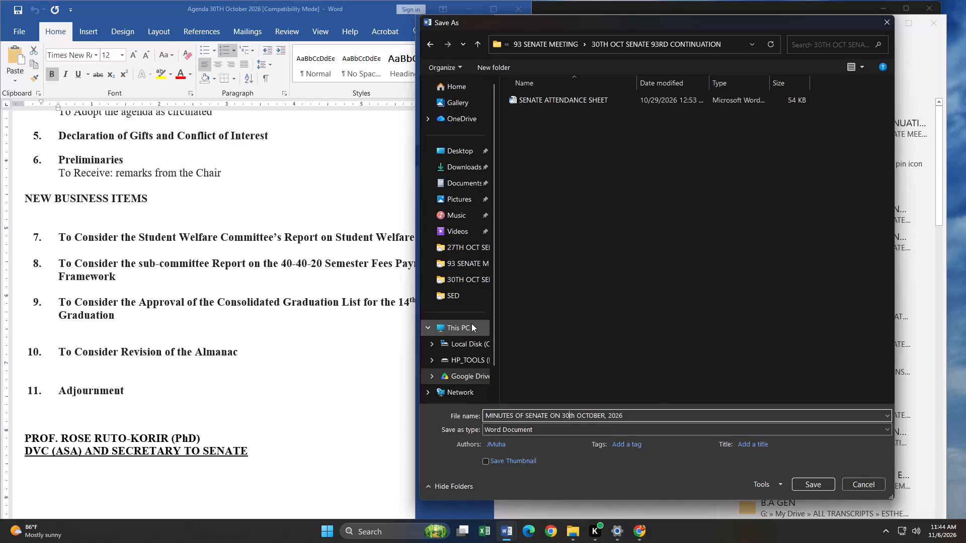
Add SPECIAL before SENATE in the copy's file name and save it as MINUTES OF SPECIAL SENATE ON 30th OCTOBER, 2026.
{"action": "left_click", "coordinate": [526, 418]}
{"action": "type", "text": "SPECIAL"}
{"action": "key", "text": "space"}
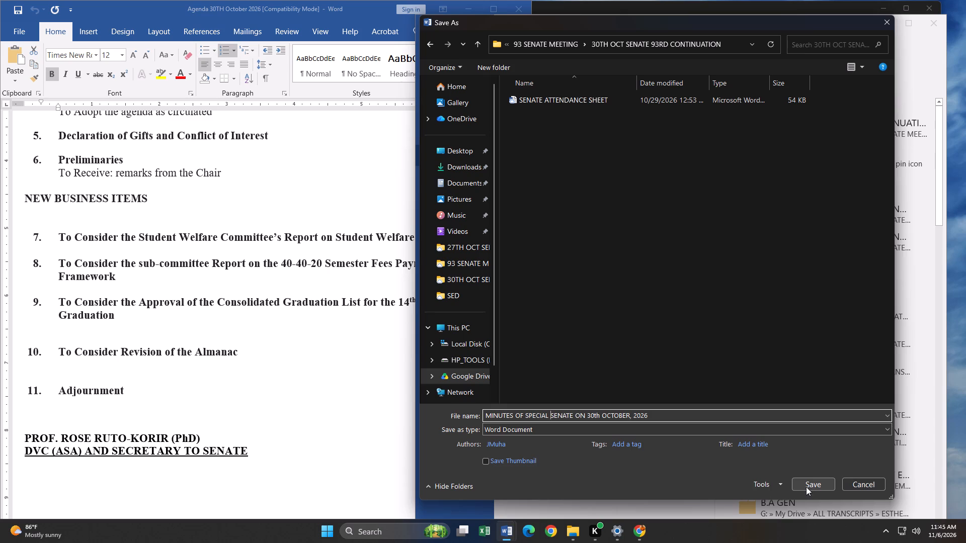
{"action": "left_click", "coordinate": [816, 485]}
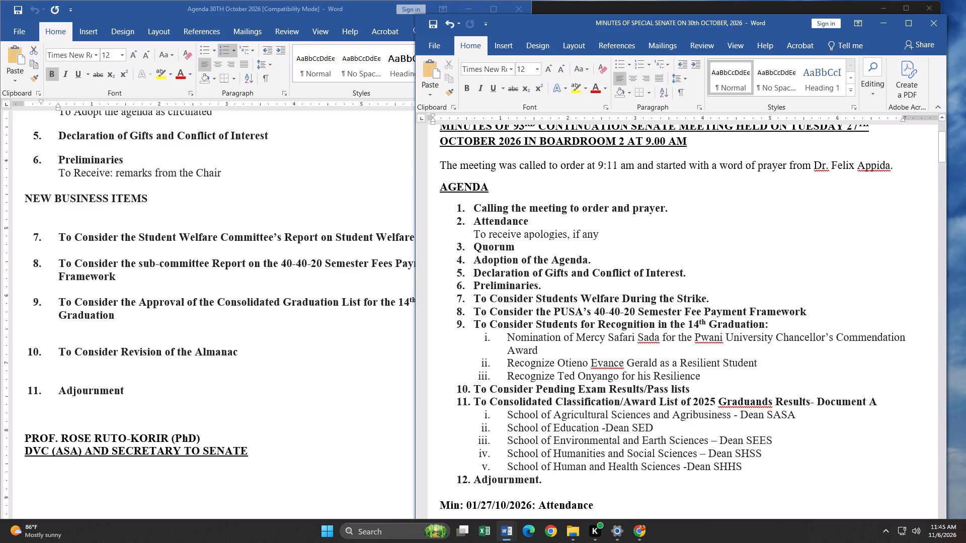
In File Explorer, open the saved special Senate minutes from the 30TH OCT SENATE 93RD CONTINUATION folder.
{"action": "left_click", "coordinate": [572, 529]}
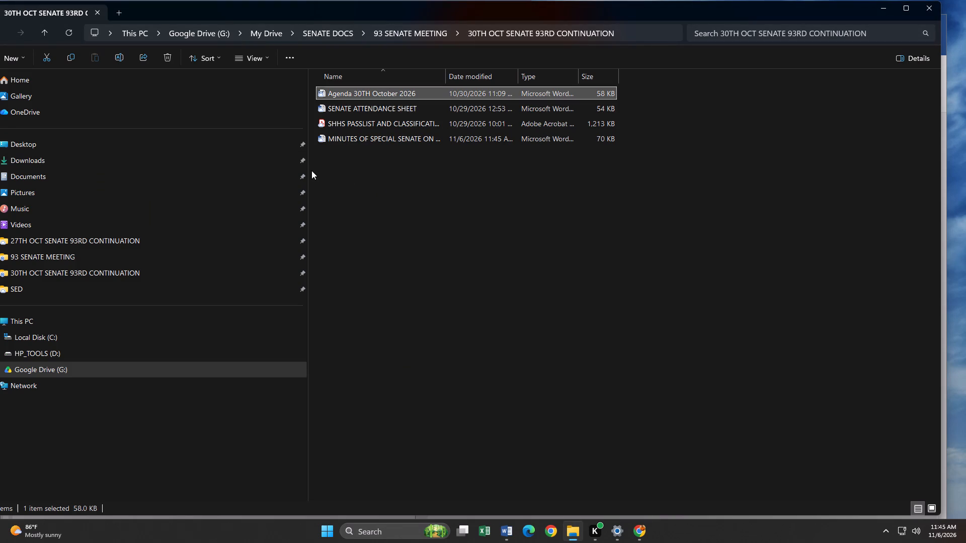
{"action": "left_click", "coordinate": [40, 32]}
{"action": "double_click", "coordinate": [404, 91]}
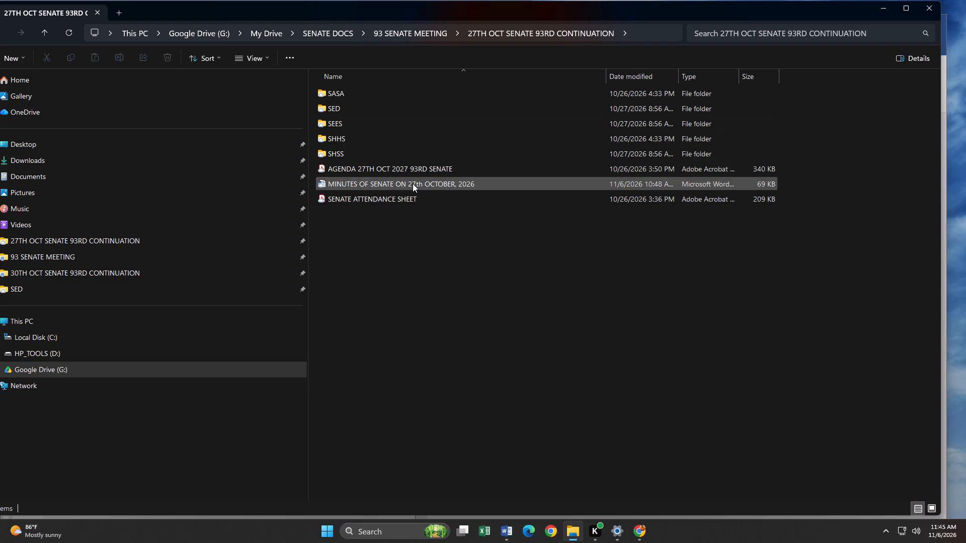
{"action": "left_click", "coordinate": [396, 266]}
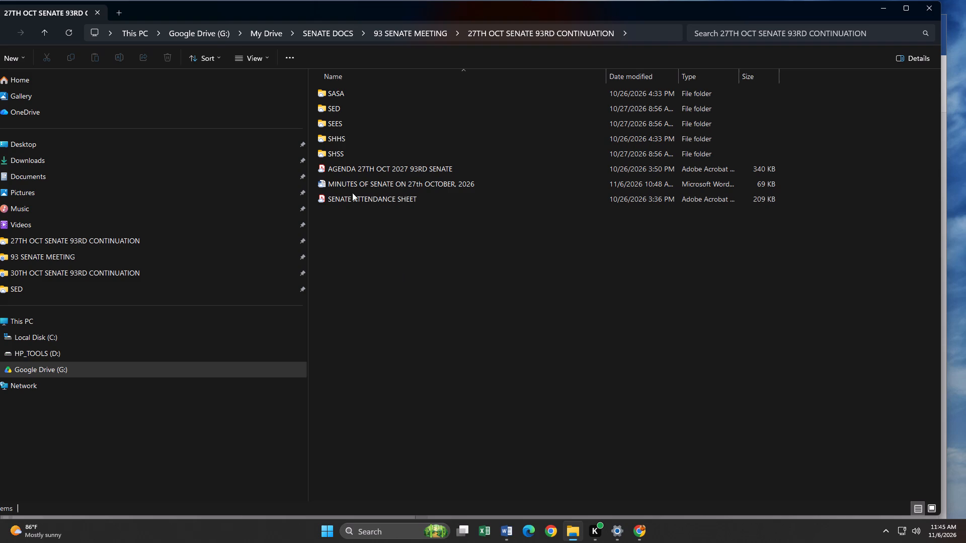
{"action": "left_click", "coordinate": [40, 32]}
{"action": "double_click", "coordinate": [346, 110]}
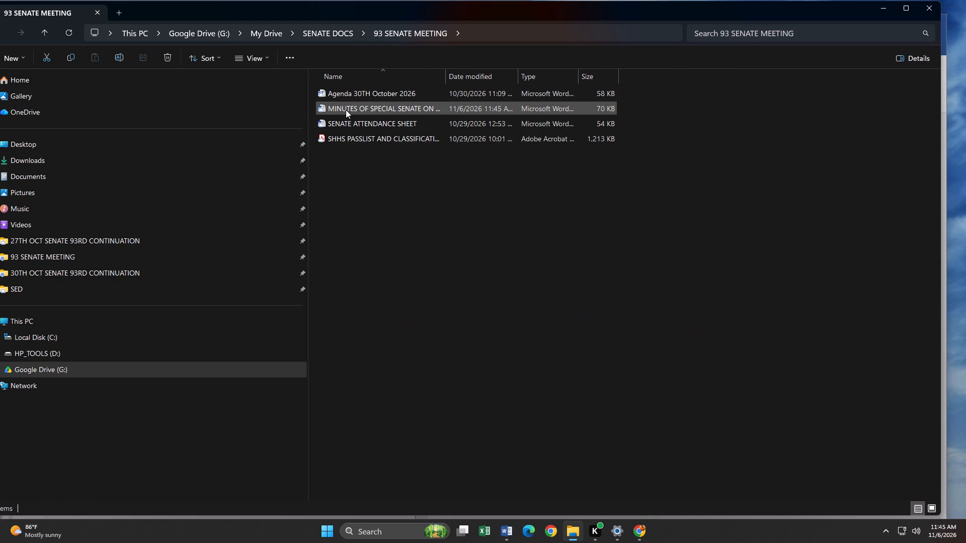
{"action": "double_click", "coordinate": [368, 109]}
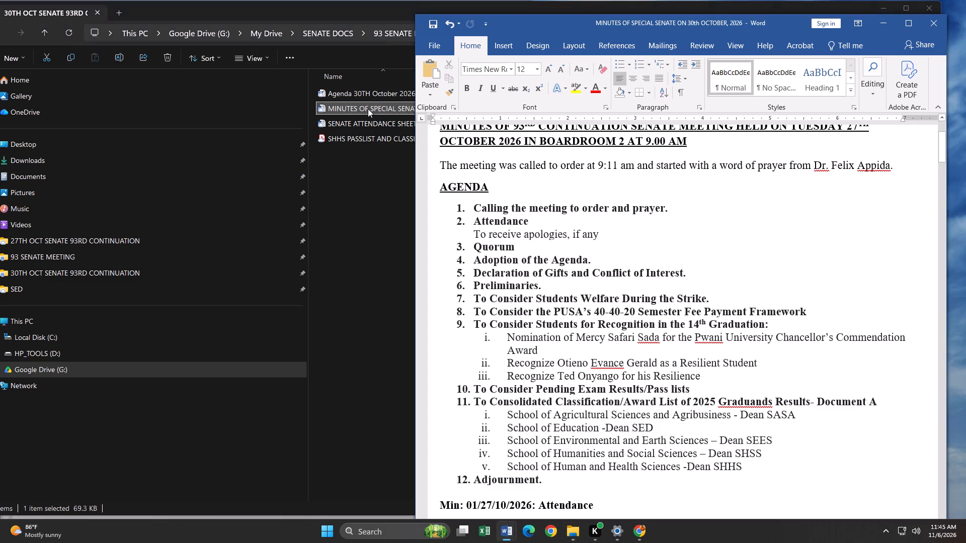
Change the meeting day and date in the minutes title to FRIDAY 30TH October.
{"action": "scroll", "coordinate": [679, 345], "scroll_direction": "up", "scroll_amount": 3}
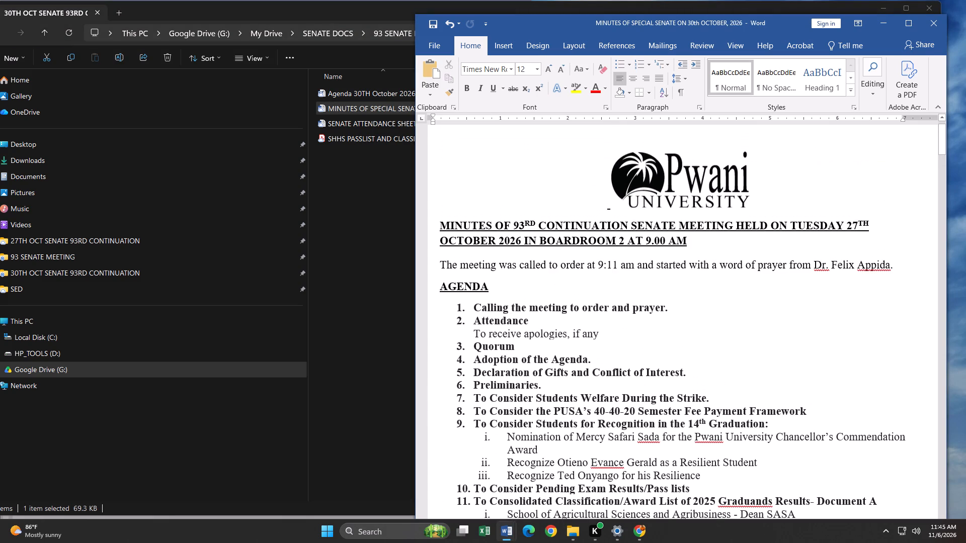
{"action": "left_click", "coordinate": [819, 227]}
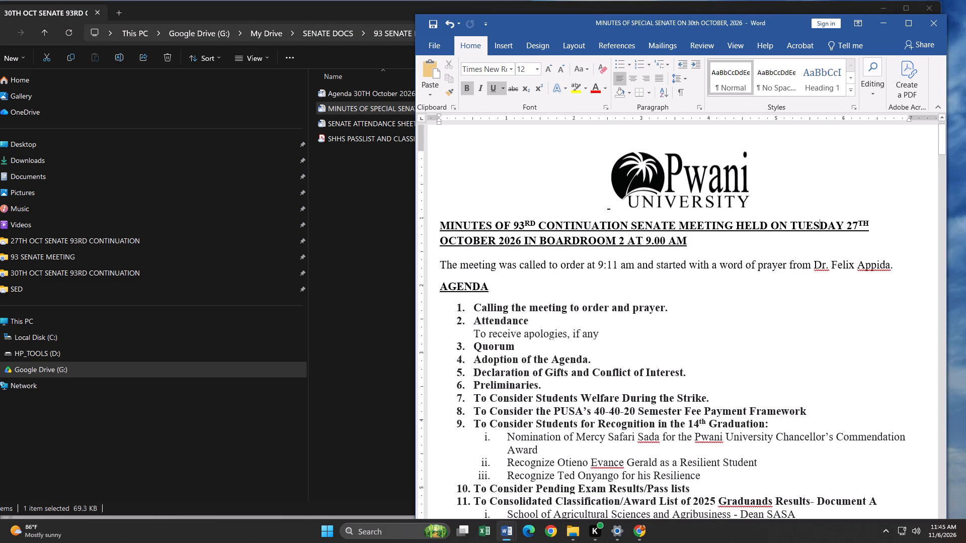
{"action": "key", "text": "BackSpace"}
{"action": "key", "text": "BackSpace"}
{"action": "key", "text": "BackSpace"}
{"action": "key", "text": "BackSpace"}
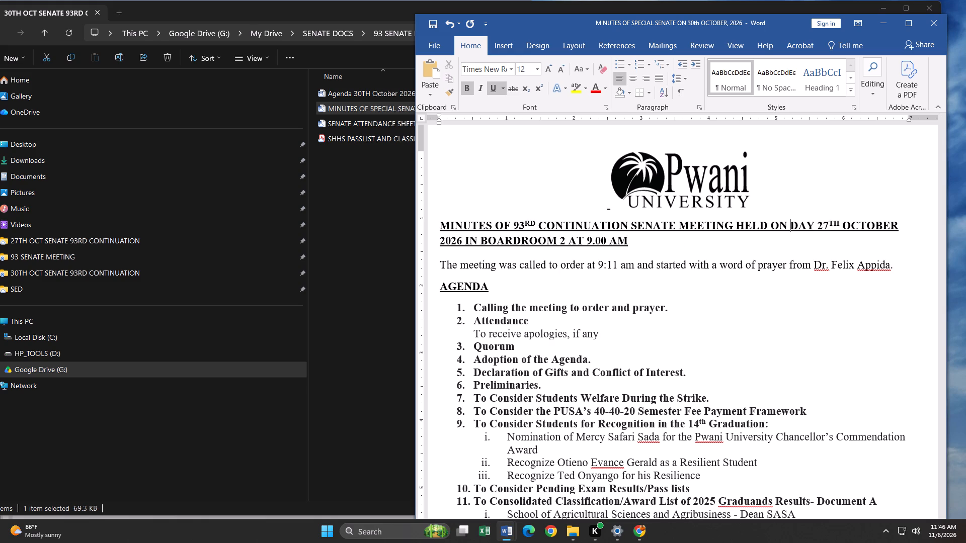
{"action": "type", "text": "FRI"}
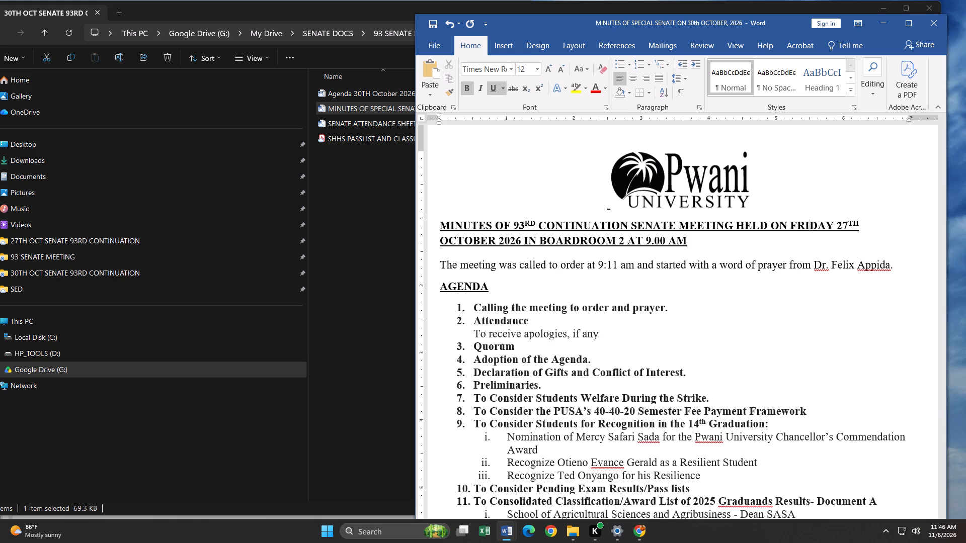
{"action": "left_click", "coordinate": [848, 226]}
{"action": "key", "text": "BackSpace"}
{"action": "key", "text": "BackSpace"}
{"action": "type", "text": "30"}
Change the meeting number in the minutes title to 42ND, with the ND in superscript.
{"action": "left_click", "coordinate": [534, 225]}
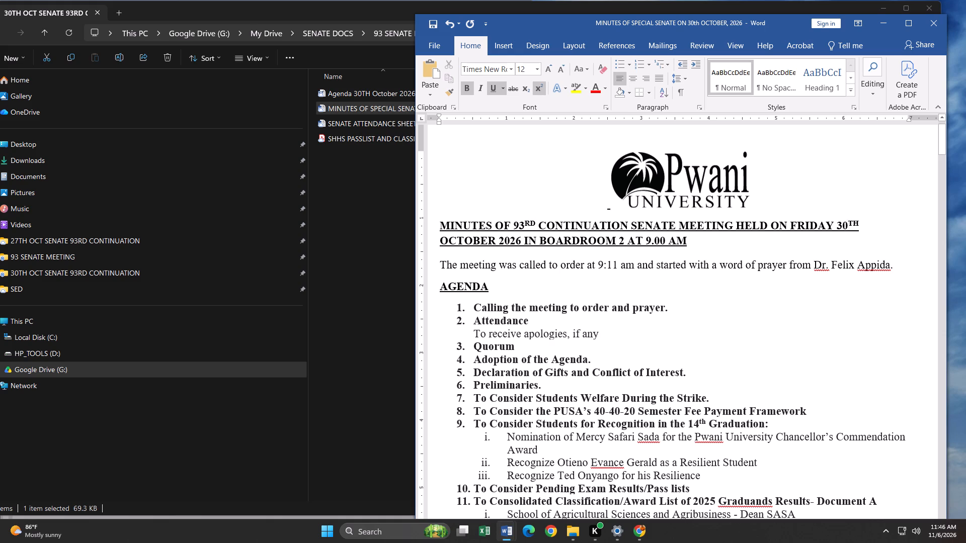
{"action": "key", "text": "BackSpace"}
{"action": "key", "text": "BackSpace"}
{"action": "key", "text": "BackSpace"}
{"action": "key", "text": "BackSpace"}
{"action": "type", "text": "42"}
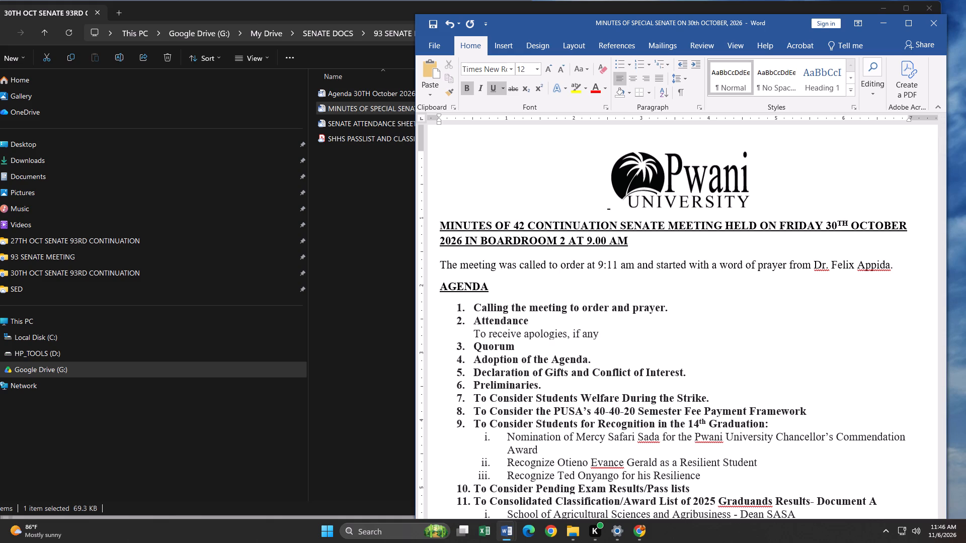
{"action": "key", "text": "BackSpace"}
{"action": "key", "text": "BackSpace"}
{"action": "type", "text": "ND"}
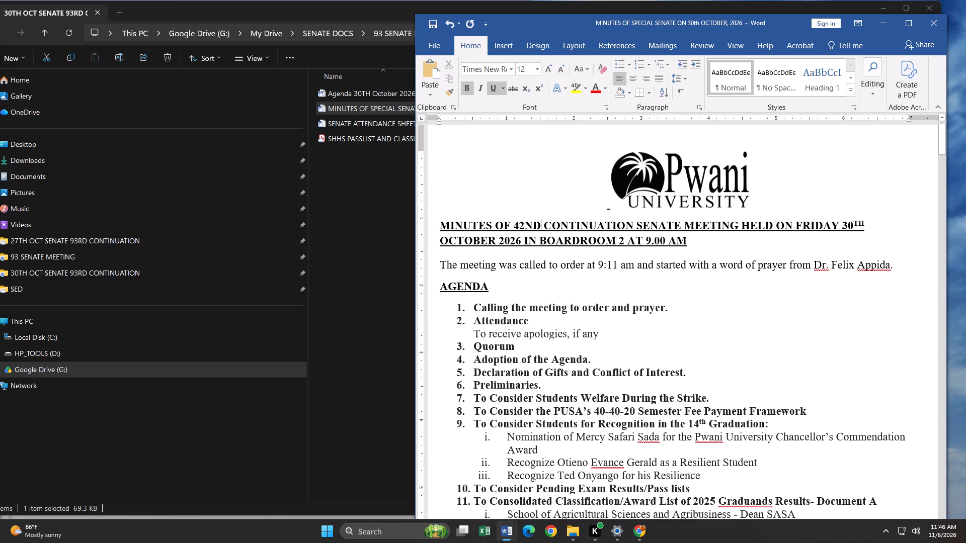
{"action": "left_click_drag", "start_coordinate": [539, 224], "coordinate": [527, 223]}
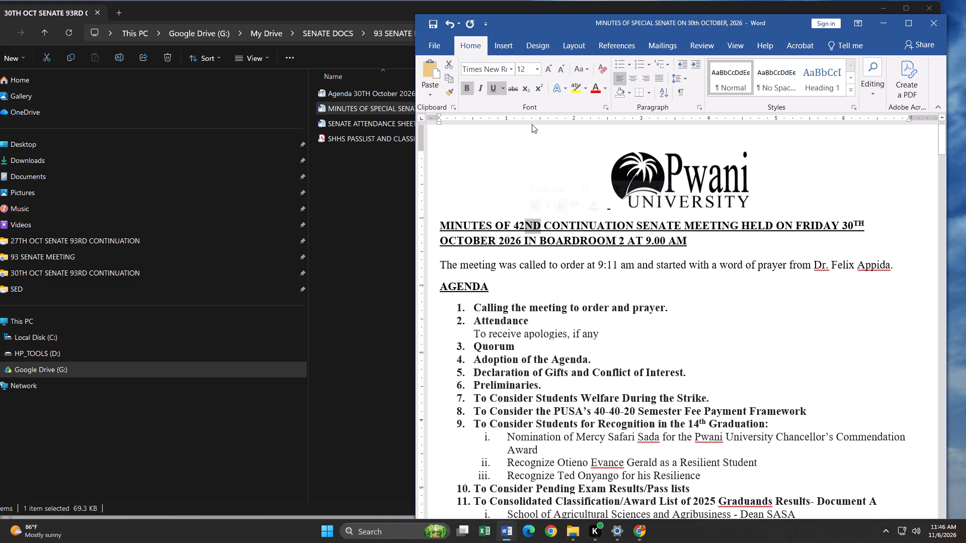
{"action": "left_click", "coordinate": [540, 84]}
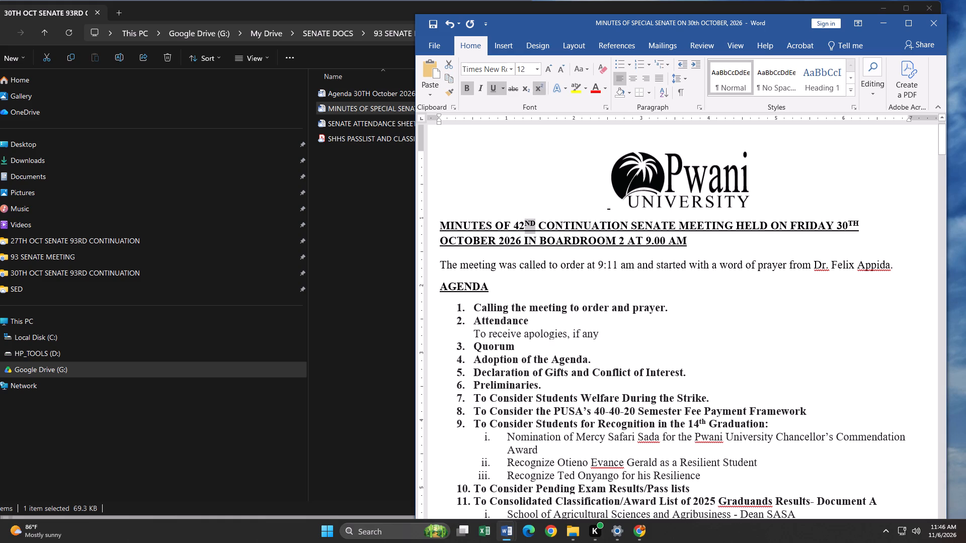
{"action": "left_click", "coordinate": [593, 267]}
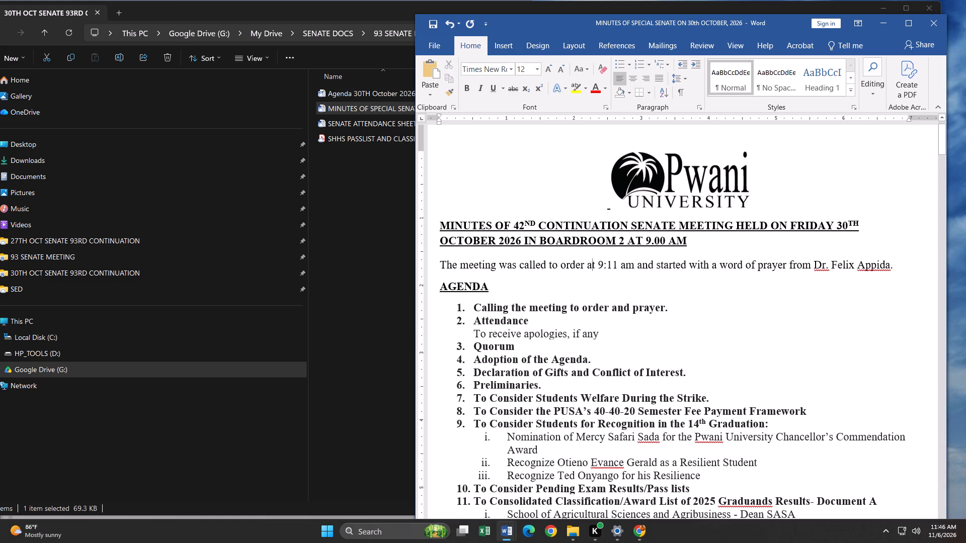
Replace CONTINUATION with SPECIAL in the minutes title and save the document.
{"action": "left_click_drag", "start_coordinate": [628, 225], "coordinate": [543, 222]}
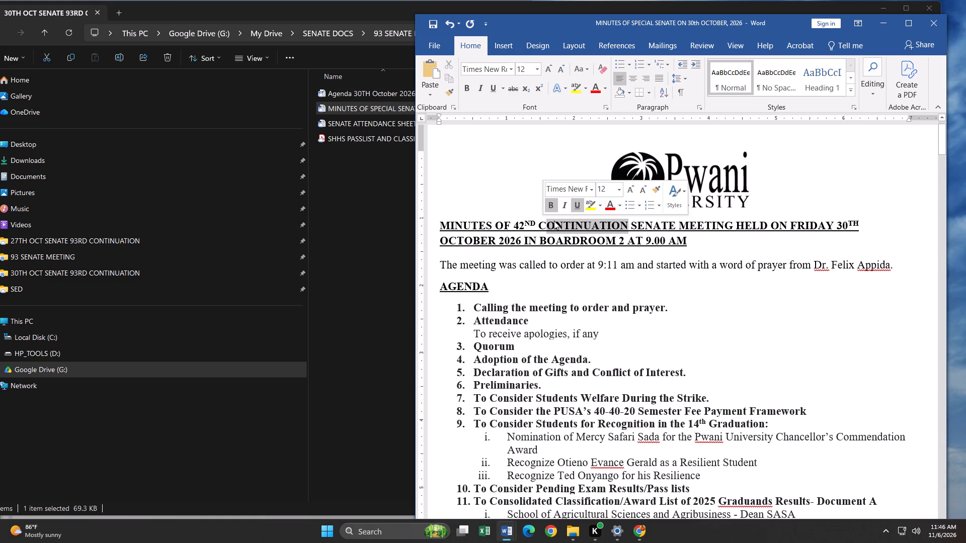
{"action": "key", "text": "BackSpace"}
{"action": "key", "text": "BackSpace"}
{"action": "key", "text": "BackSpace"}
{"action": "key", "text": "space"}
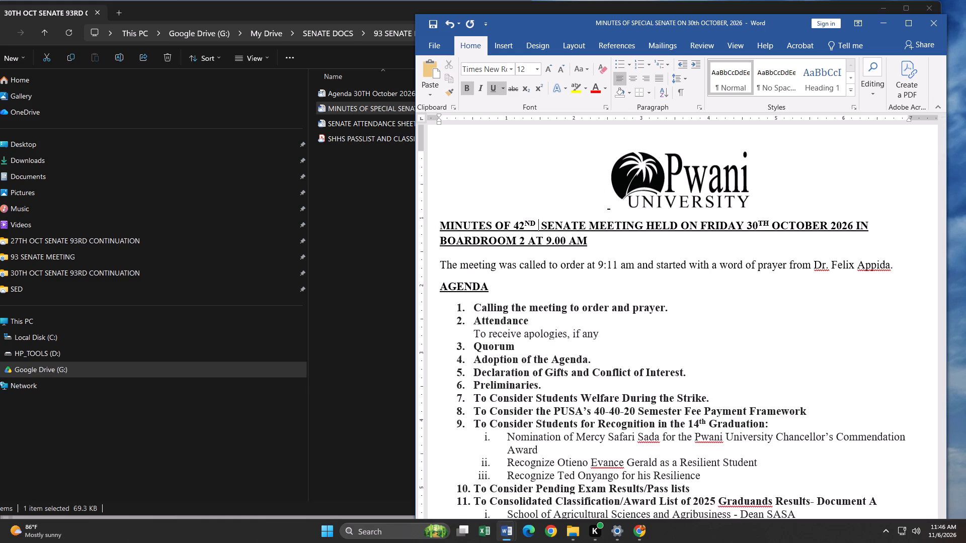
{"action": "type", "text": "special"}
{"action": "key", "text": "BackSpace"}
{"action": "key", "text": "BackSpace"}
{"action": "key", "text": "BackSpace"}
{"action": "key", "text": "BackSpace"}
{"action": "key", "text": "BackSpace"}
{"action": "key", "text": "BackSpace"}
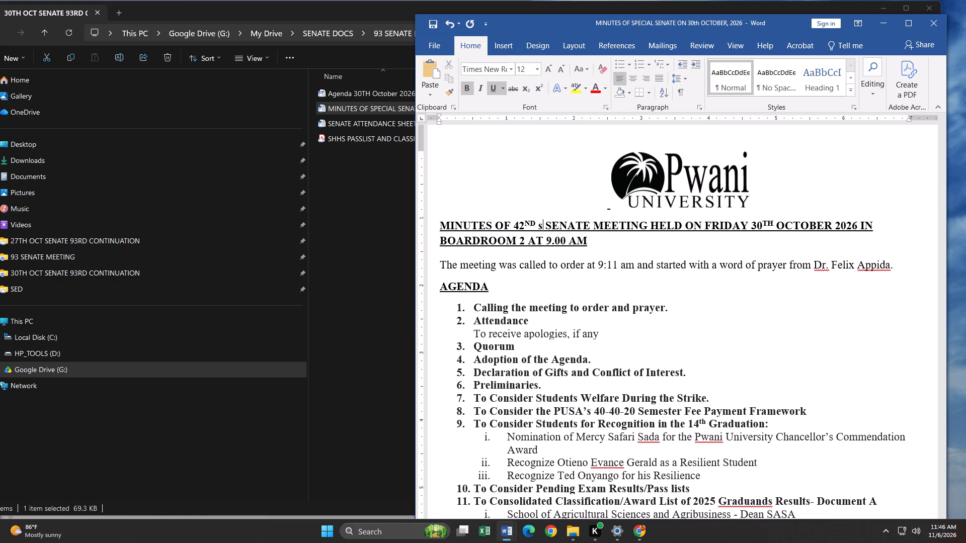
{"action": "key", "text": "BackSpace"}
{"action": "type", "text": "SPECOIA"}
{"action": "key", "text": "BackSpace"}
{"action": "key", "text": "BackSpace"}
{"action": "key", "text": "BackSpace"}
{"action": "type", "text": "IAL"}
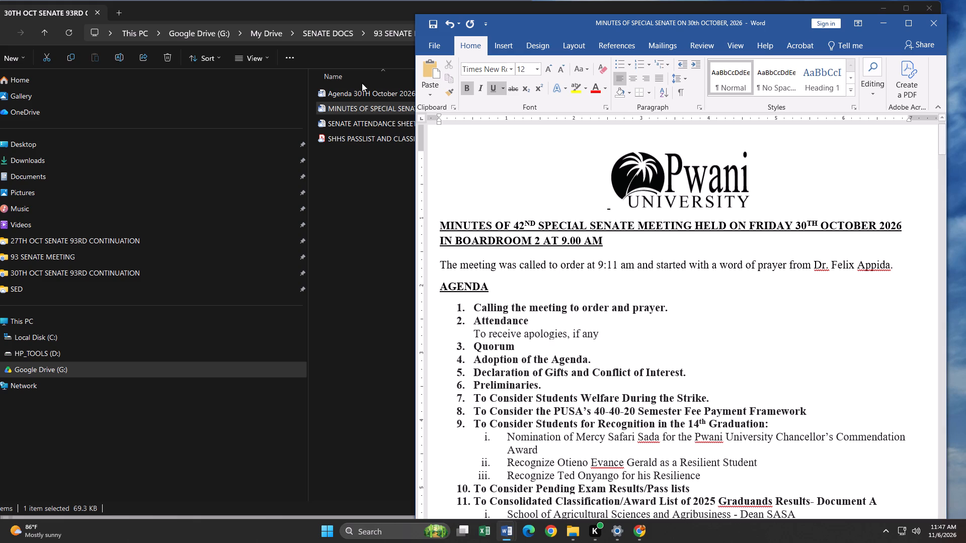
{"action": "left_click", "coordinate": [435, 26]}
Change the time the meeting was called to order in the minutes' opening sentence to 9:08 am.
{"action": "scroll", "coordinate": [590, 233], "scroll_direction": "down", "scroll_amount": 2}
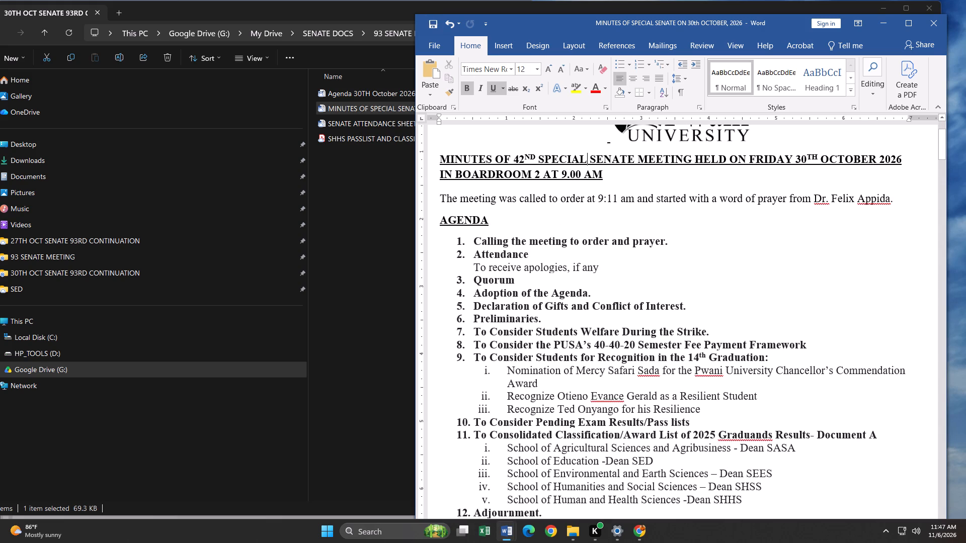
{"action": "left_click", "coordinate": [621, 194]}
{"action": "key", "text": "BackSpace"}
{"action": "key", "text": "BackSpace"}
{"action": "key", "text": "BackSpace"}
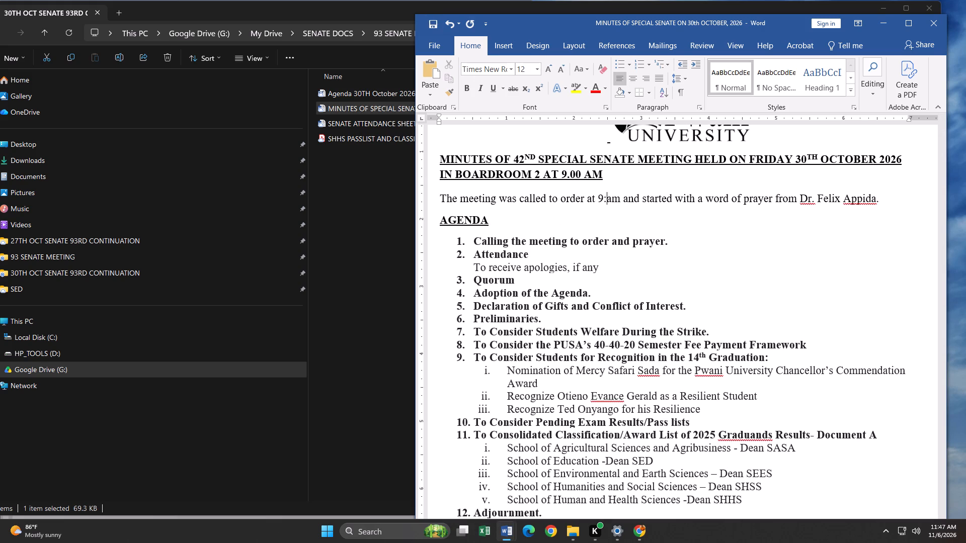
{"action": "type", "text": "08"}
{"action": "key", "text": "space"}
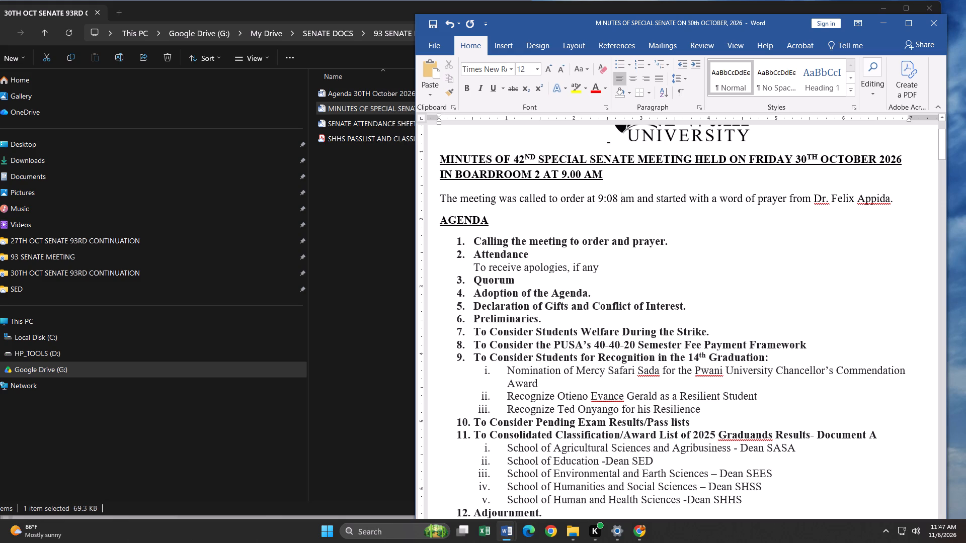
Replace the name after "Dr." in the opening sentence with the name of the person who led the prayer.
{"action": "left_click", "coordinate": [888, 199]}
{"action": "key", "text": "BackSpace"}
{"action": "key", "text": "BackSpace"}
{"action": "key", "text": "BackSpace"}
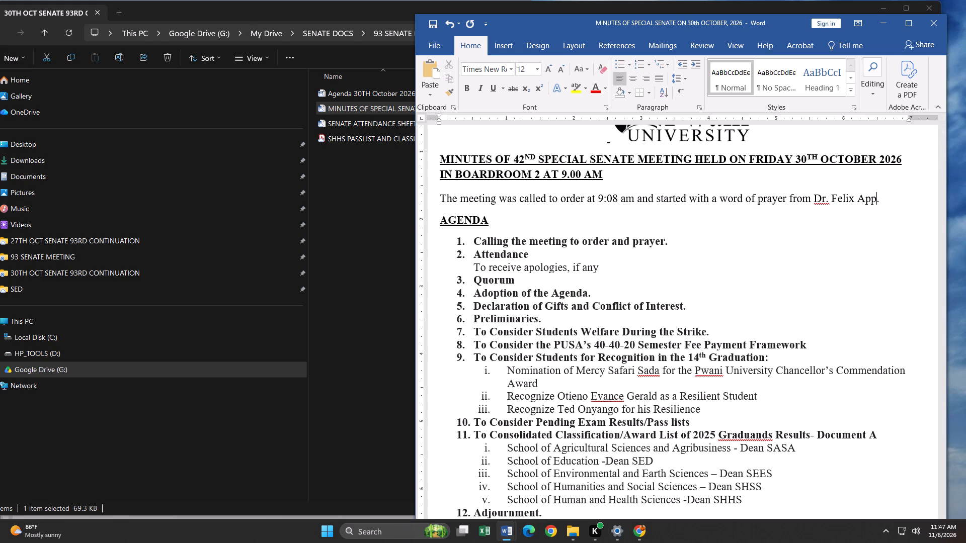
{"action": "key", "text": "BackSpace"}
{"action": "key", "text": "BackSpace"}
{"action": "key", "text": "BackSpace"}
{"action": "key", "text": "BackSpace"}
{"action": "key", "text": "BackSpace"}
{"action": "key", "text": "BackSpace"}
{"action": "key", "text": "BackSpace"}
{"action": "key", "text": "BackSpace"}
{"action": "key", "text": "BackSpace"}
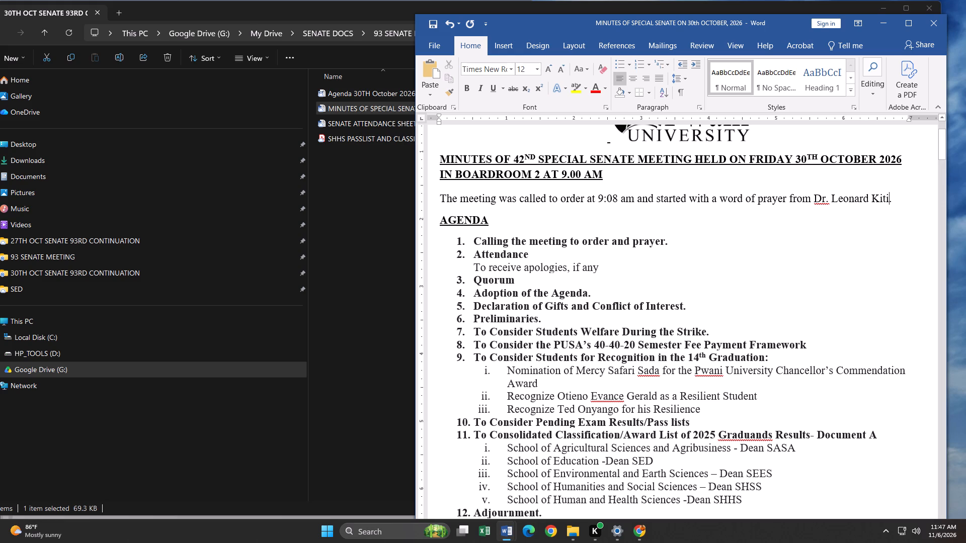
Switch from the minutes' agenda list to the other open Word document, the 30th October agenda.
{"action": "scroll", "coordinate": [748, 282], "scroll_direction": "down", "scroll_amount": 3}
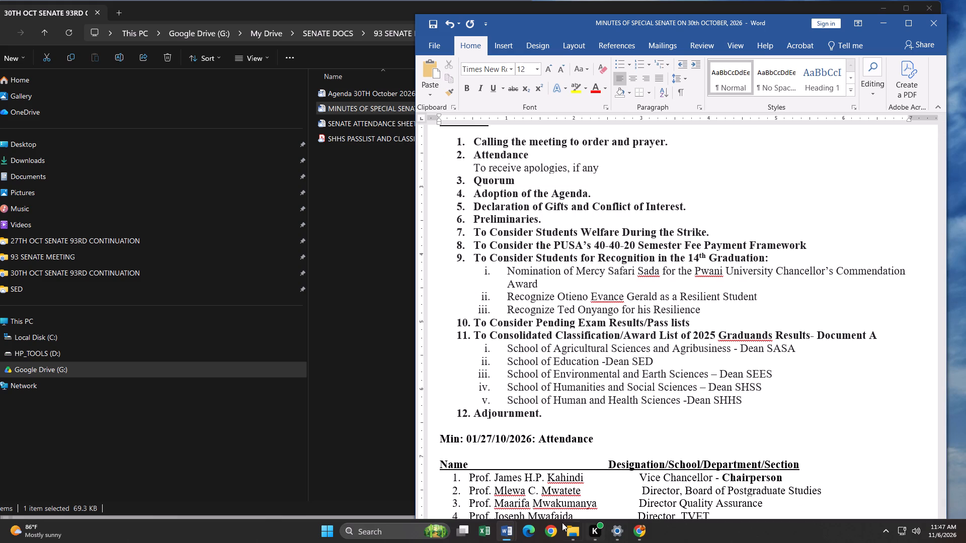
{"action": "left_click", "coordinate": [513, 531]}
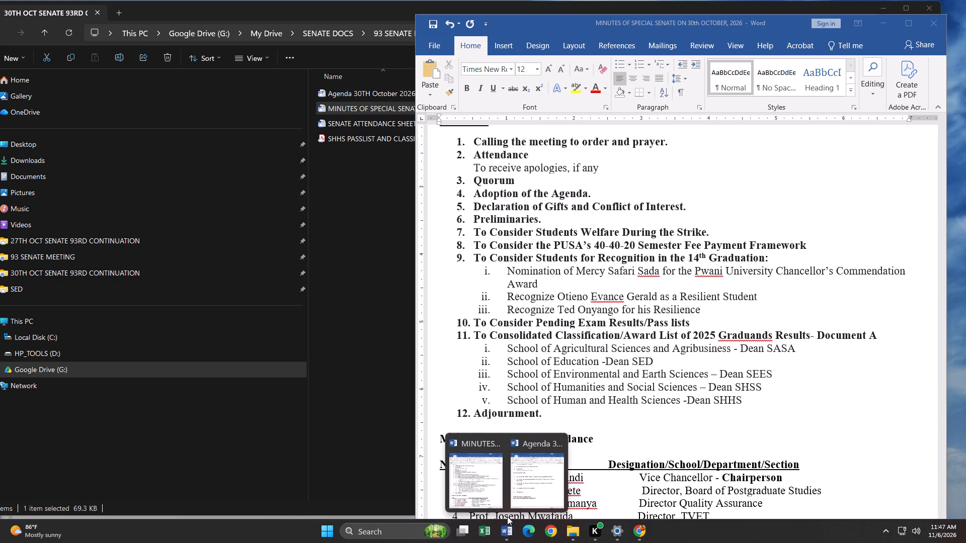
Copy the selected agenda items 7 to 11 from the Agenda 30TH October 2026 document.
{"action": "left_click", "coordinate": [532, 491]}
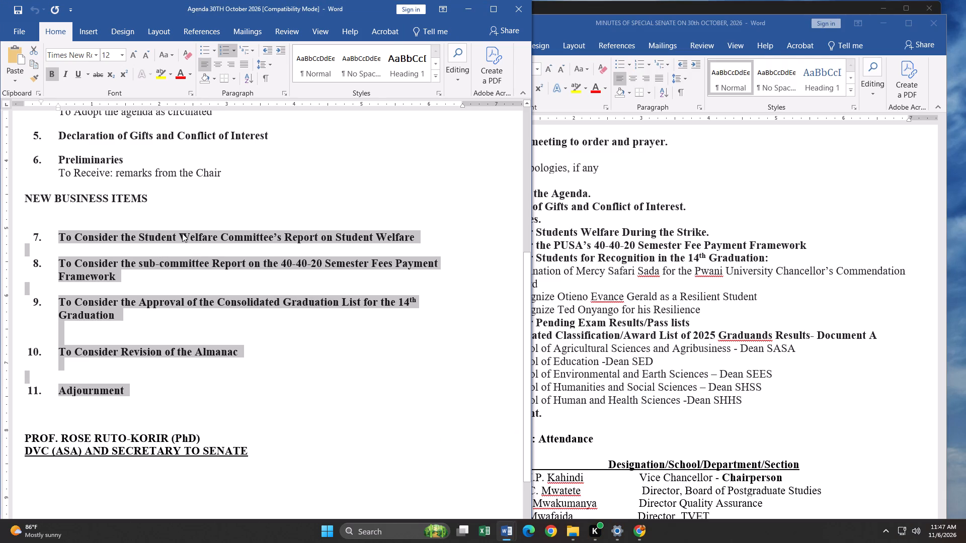
{"action": "right_click", "coordinate": [182, 233]}
{"action": "left_click", "coordinate": [222, 250]}
Delete the old agenda items 7 to 11 and their sub-items from the special Senate minutes, keeping Adjournment.
{"action": "left_click", "coordinate": [732, 393]}
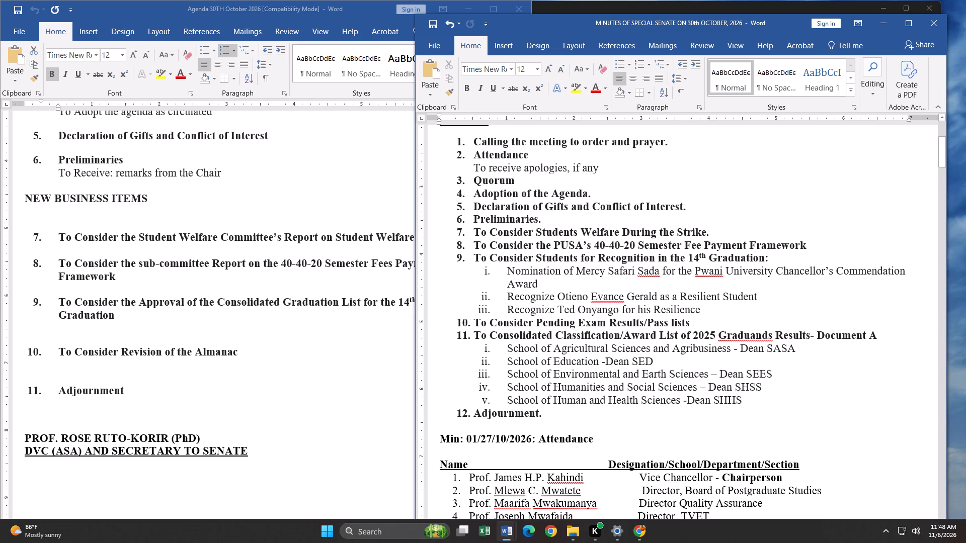
{"action": "left_click_drag", "start_coordinate": [473, 233], "coordinate": [607, 340]}
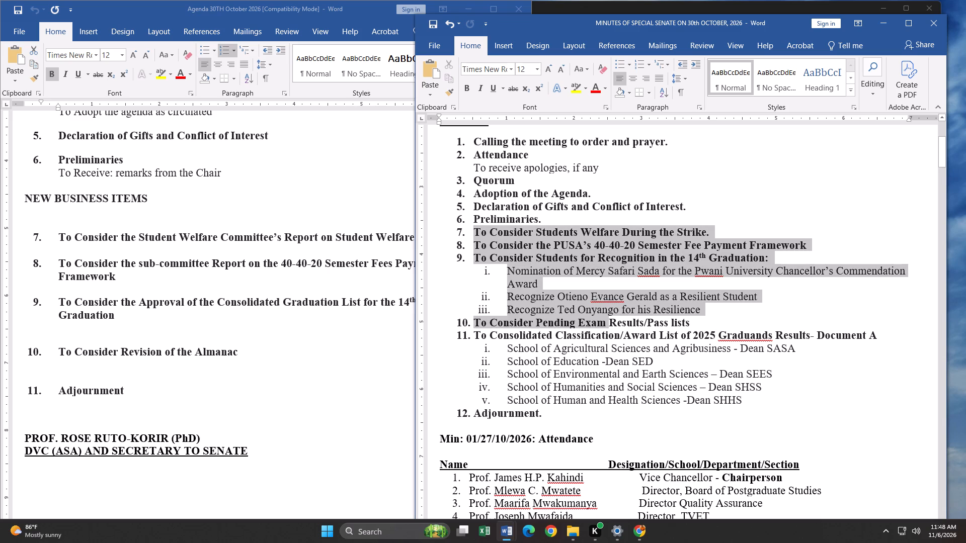
{"action": "left_click_drag", "start_coordinate": [607, 340], "coordinate": [749, 398]}
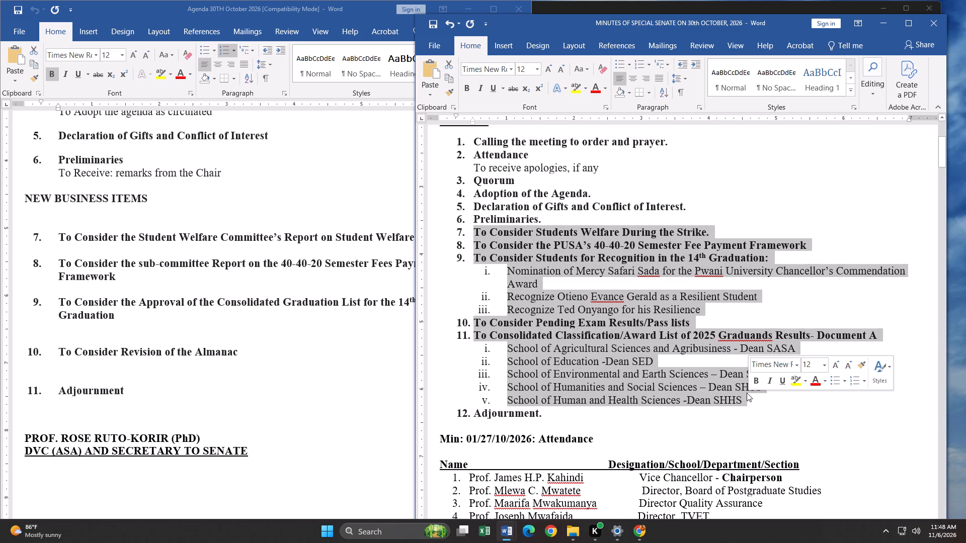
{"action": "key", "text": "Delete"}
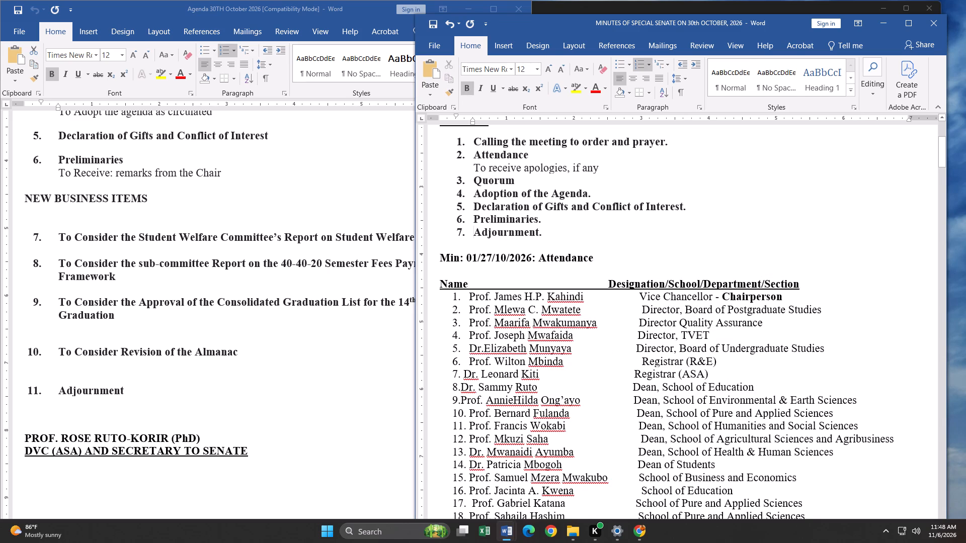
Paste the copied 30th October agenda items into the minutes' agenda list, after Preliminaries.
{"action": "left_click", "coordinate": [545, 224]}
{"action": "key", "text": "Return"}
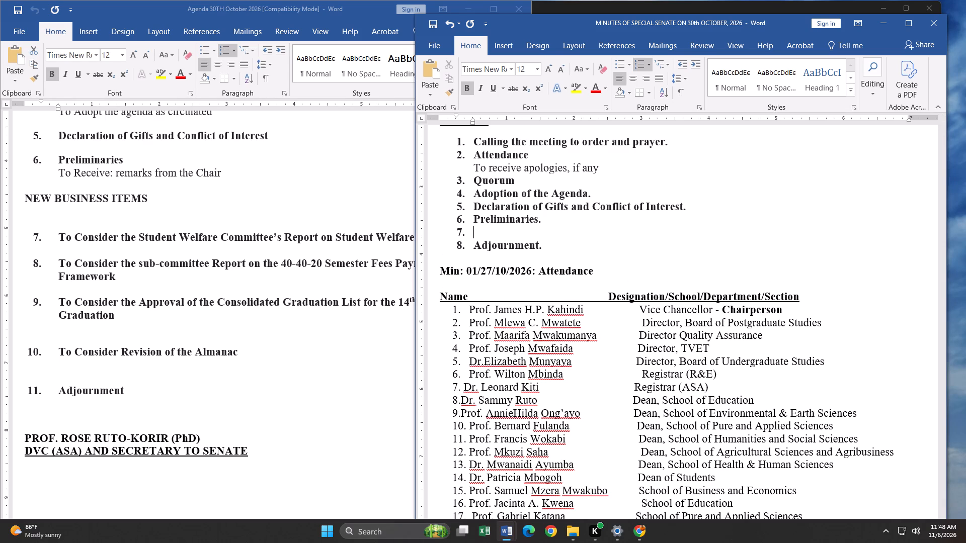
{"action": "key", "text": "ctrl+v"}
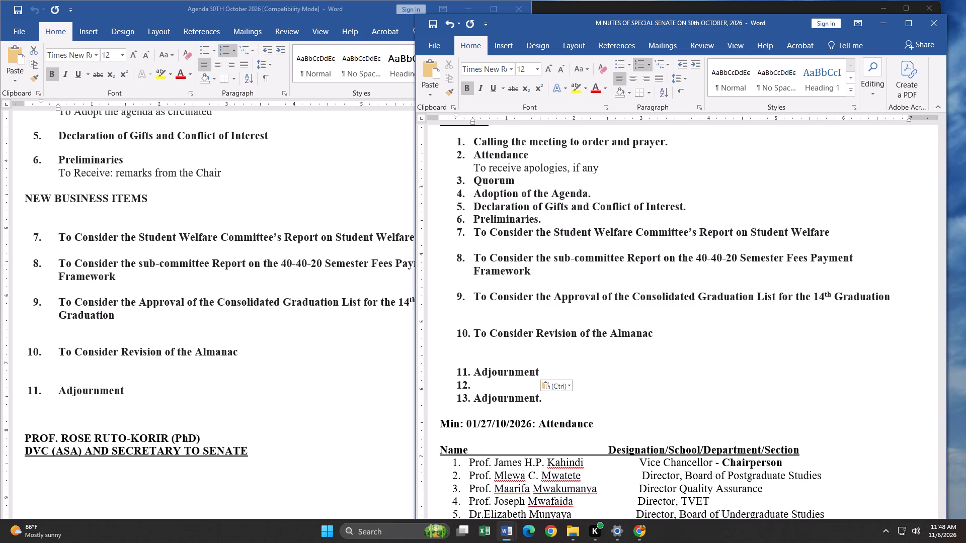
Delete the pasted duplicate Adjournment item and the blank lines after To Consider Revision of the Almanac, keeping the original Adjournment.
{"action": "key", "text": "BackSpace"}
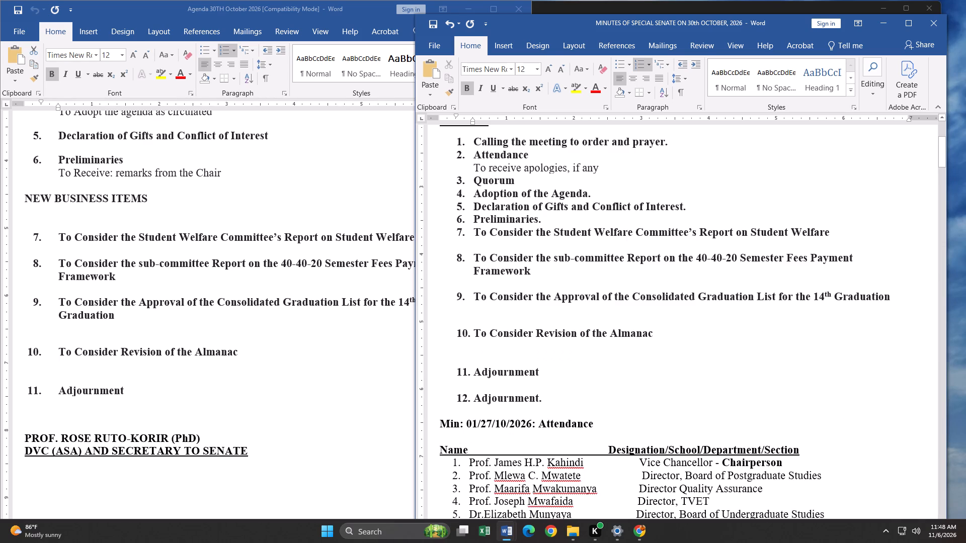
{"action": "key", "text": "BackSpace"}
{"action": "key", "text": "BackSpace"}
{"action": "key", "text": "BackSpace"}
{"action": "key", "text": "BackSpace"}
{"action": "key", "text": "BackSpace"}
{"action": "key", "text": "BackSpace"}
{"action": "key", "text": "BackSpace"}
{"action": "key", "text": "BackSpace"}
{"action": "key", "text": "BackSpace"}
{"action": "key", "text": "BackSpace"}
{"action": "key", "text": "BackSpace"}
{"action": "key", "text": "BackSpace"}
{"action": "key", "text": "BackSpace"}
{"action": "key", "text": "BackSpace"}
{"action": "key", "text": "BackSpace"}
{"action": "key", "text": "BackSpace"}
{"action": "key", "text": "BackSpace"}
{"action": "key", "text": "BackSpace"}
{"action": "key", "text": "BackSpace"}
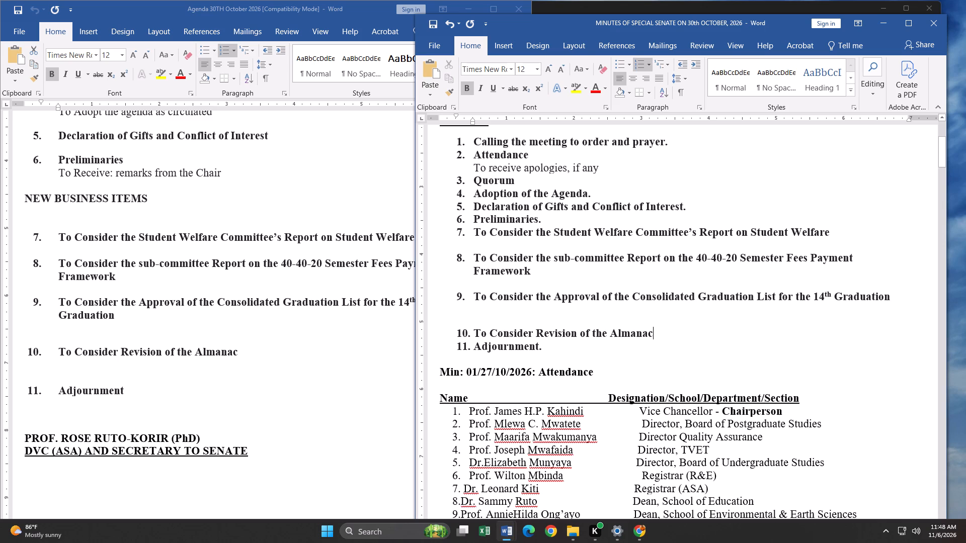
Remove the blank lines between agenda items 7 to 10 so the agenda list runs without gaps.
{"action": "left_click", "coordinate": [469, 319]}
{"action": "key", "text": "BackSpace"}
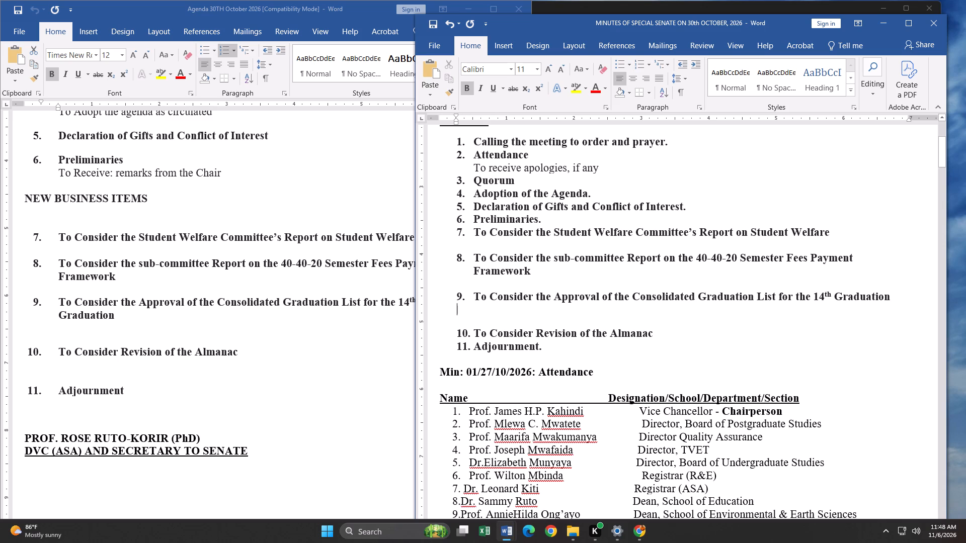
{"action": "key", "text": "BackSpace"}
{"action": "key", "text": "BackSpace"}
{"action": "left_click", "coordinate": [464, 285]}
{"action": "key", "text": "BackSpace"}
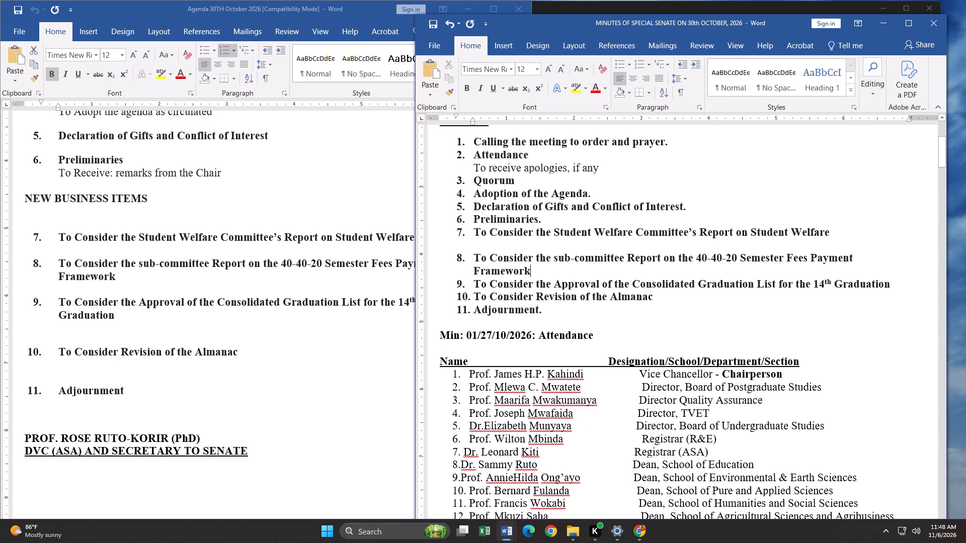
{"action": "left_click", "coordinate": [476, 244]}
{"action": "key", "text": "BackSpace"}
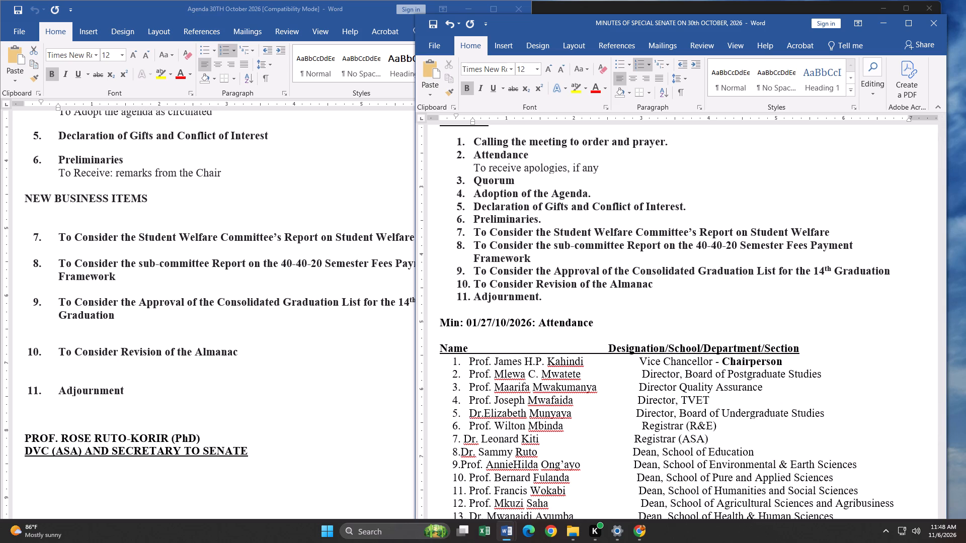
Compare the minutes' agenda list with the items in the Agenda 30TH October 2026 document.
{"action": "scroll", "coordinate": [567, 280], "scroll_direction": "up", "scroll_amount": 3}
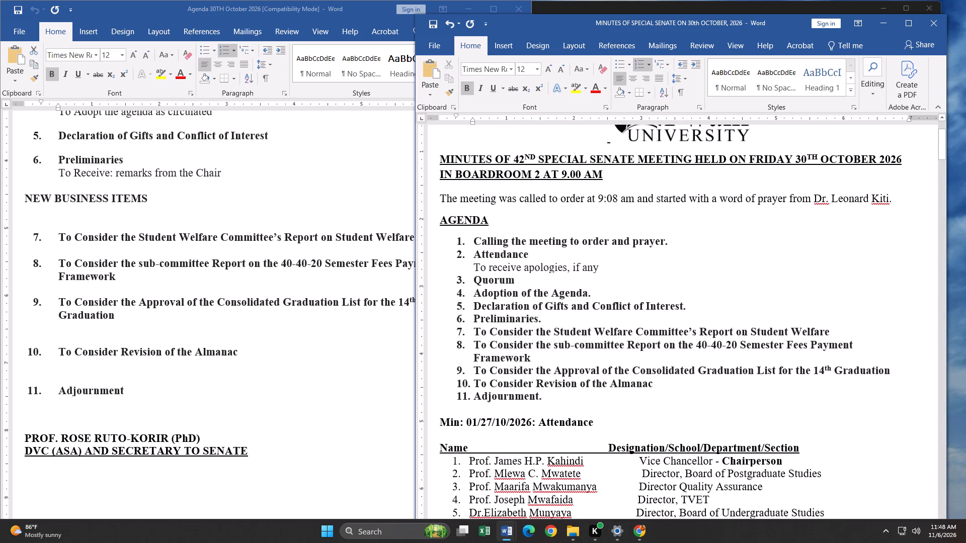
{"action": "scroll", "coordinate": [239, 318], "scroll_direction": "up", "scroll_amount": 1}
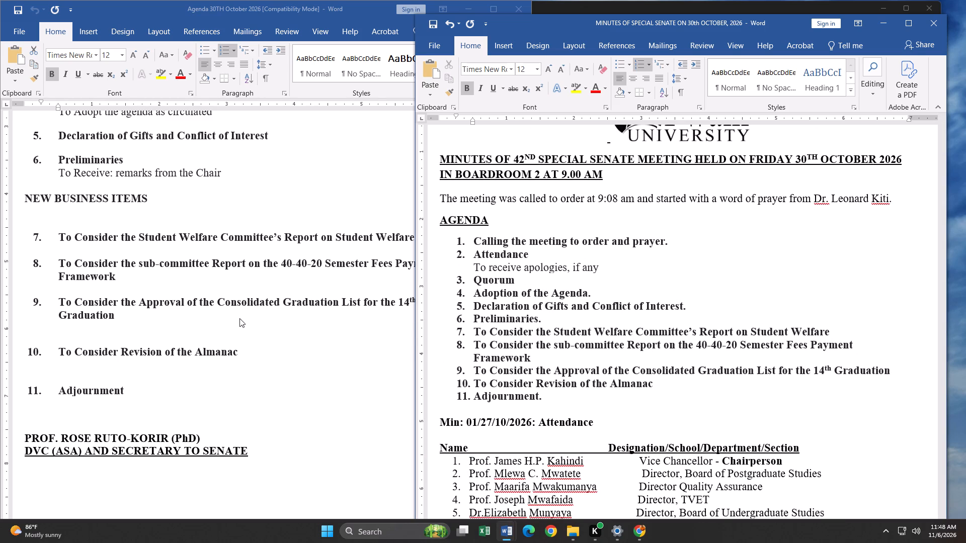
{"action": "scroll", "coordinate": [239, 318], "scroll_direction": "up", "scroll_amount": 3}
{"action": "scroll", "coordinate": [270, 331], "scroll_direction": "down", "scroll_amount": 5}
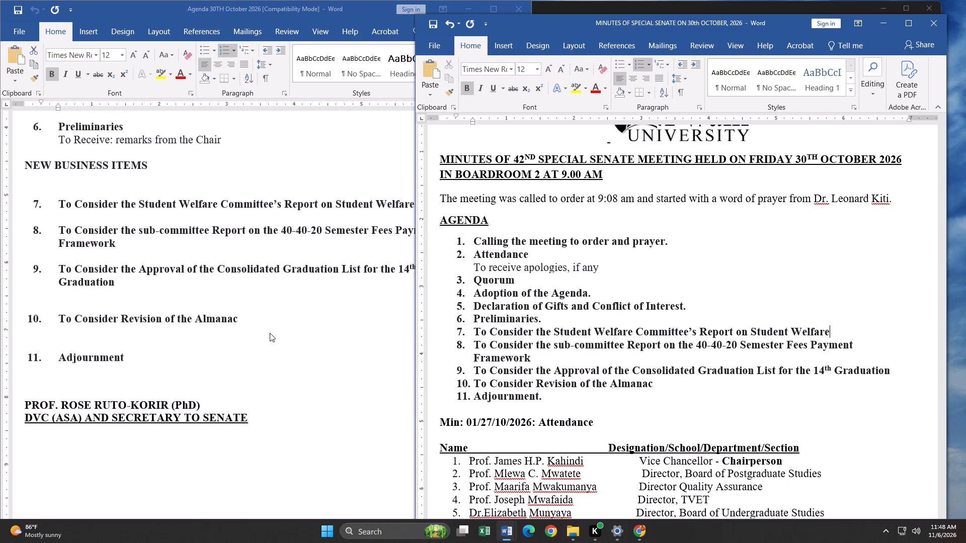
{"action": "scroll", "coordinate": [270, 333], "scroll_direction": "down", "scroll_amount": 4}
{"action": "scroll", "coordinate": [659, 355], "scroll_direction": "down", "scroll_amount": 5}
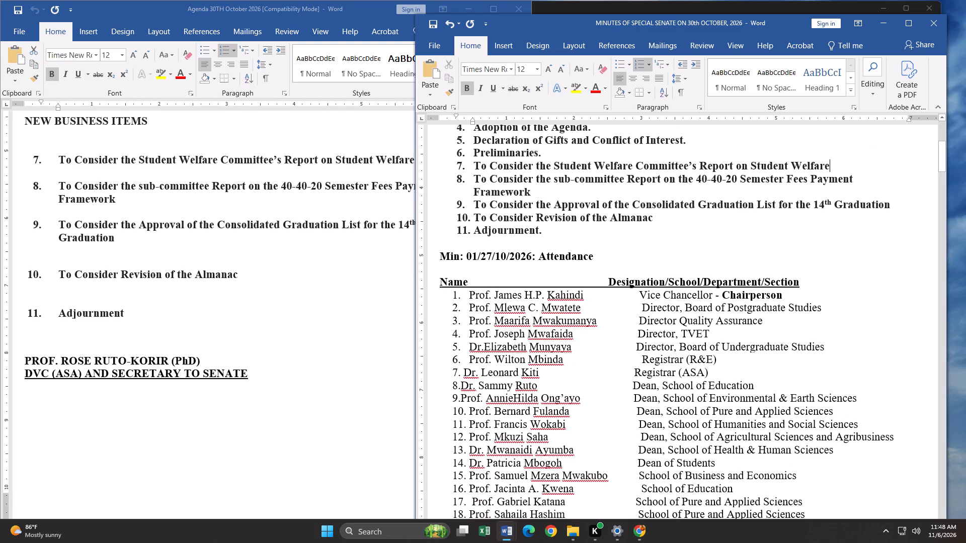
Replace all occurrences of 27/10/2026 with 30/10/2026 throughout the minutes, and close the search tools.
{"action": "scroll", "coordinate": [591, 324], "scroll_direction": "up", "scroll_amount": 3}
{"action": "left_click_drag", "start_coordinate": [531, 358], "coordinate": [487, 355]}
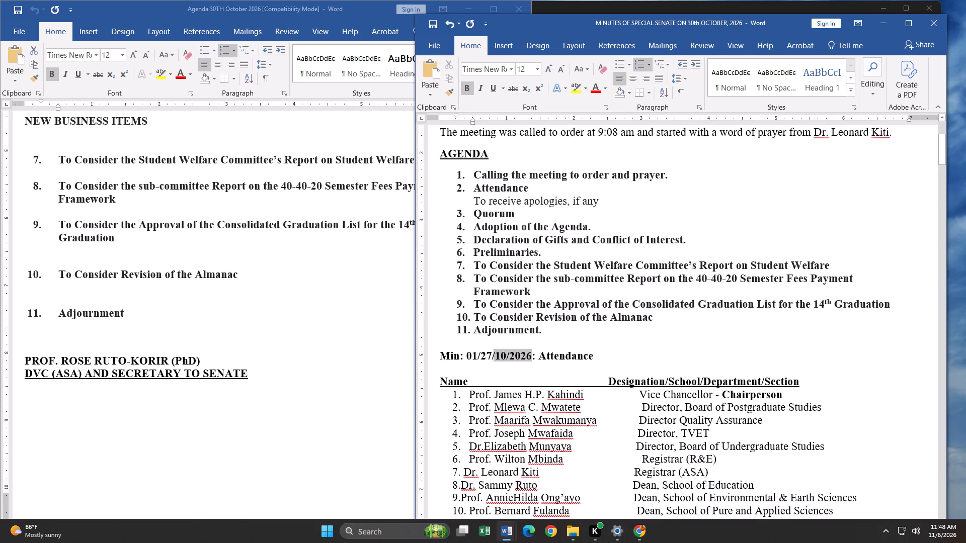
{"action": "left_click_drag", "start_coordinate": [487, 355], "coordinate": [482, 354]}
{"action": "right_click", "coordinate": [485, 354]}
{"action": "left_click", "coordinate": [512, 369]}
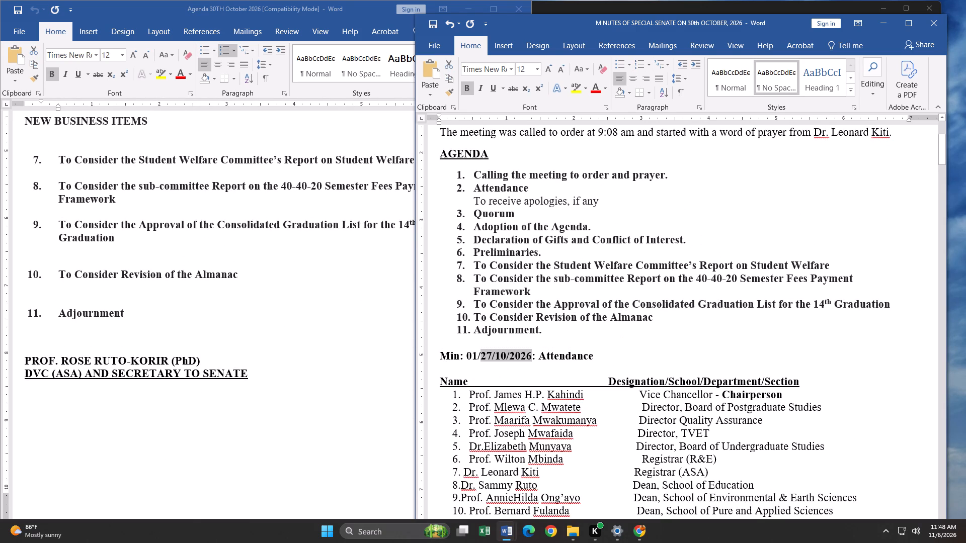
{"action": "key", "text": "ctrl+f"}
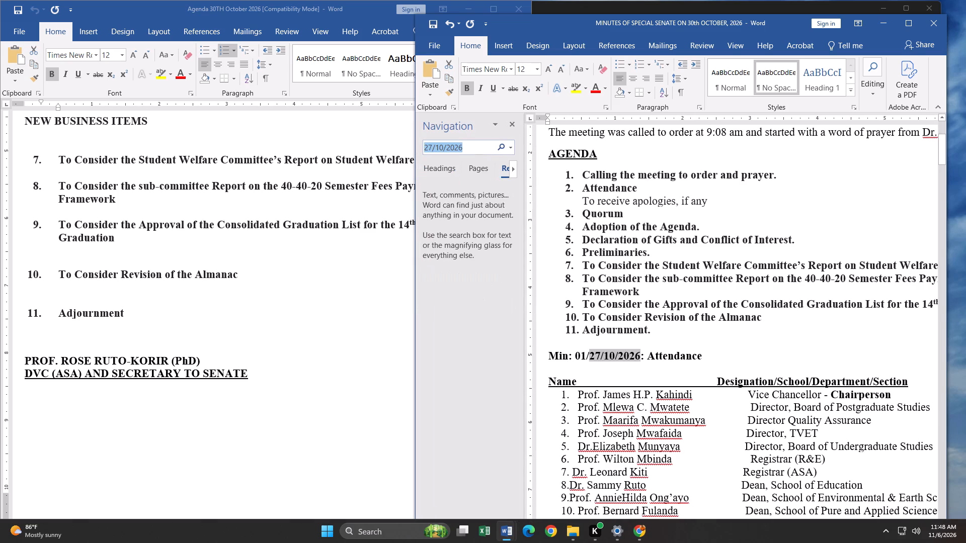
{"action": "left_click", "coordinate": [510, 148]}
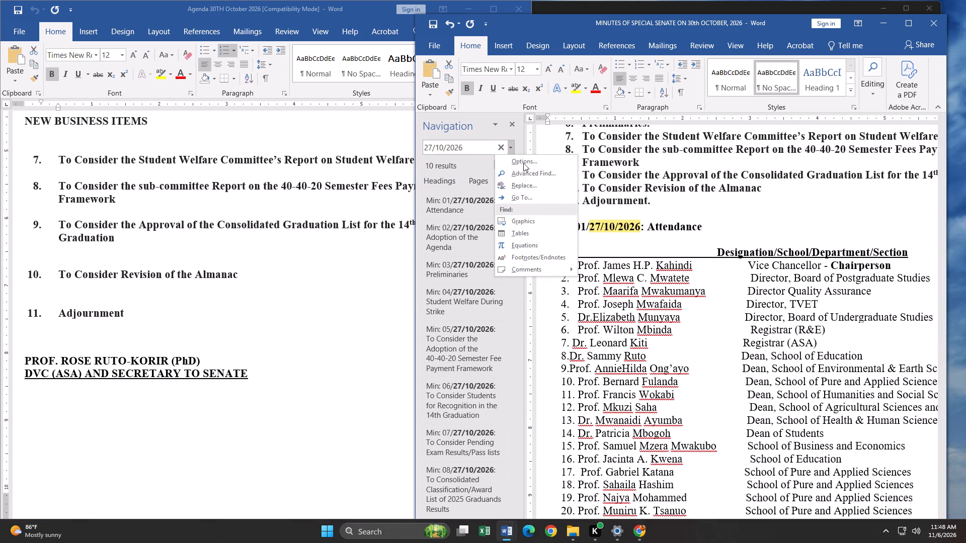
{"action": "left_click", "coordinate": [534, 187]}
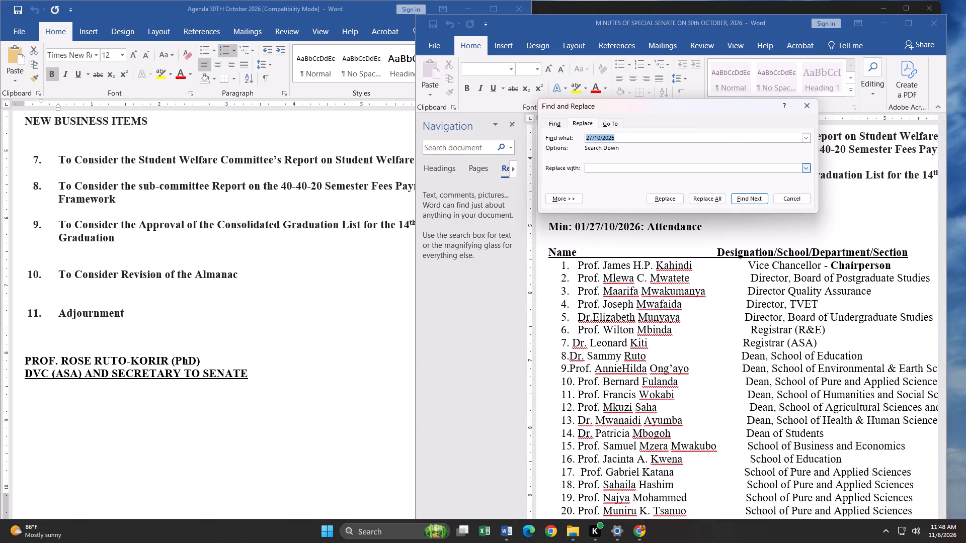
{"action": "left_click", "coordinate": [592, 170]}
{"action": "type", "text": "30/"}
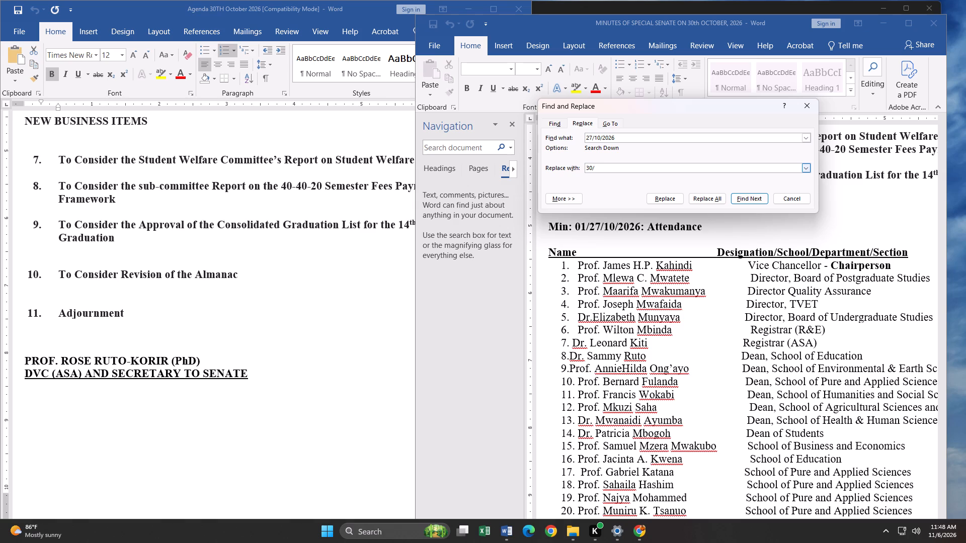
{"action": "type", "text": "10/2026"}
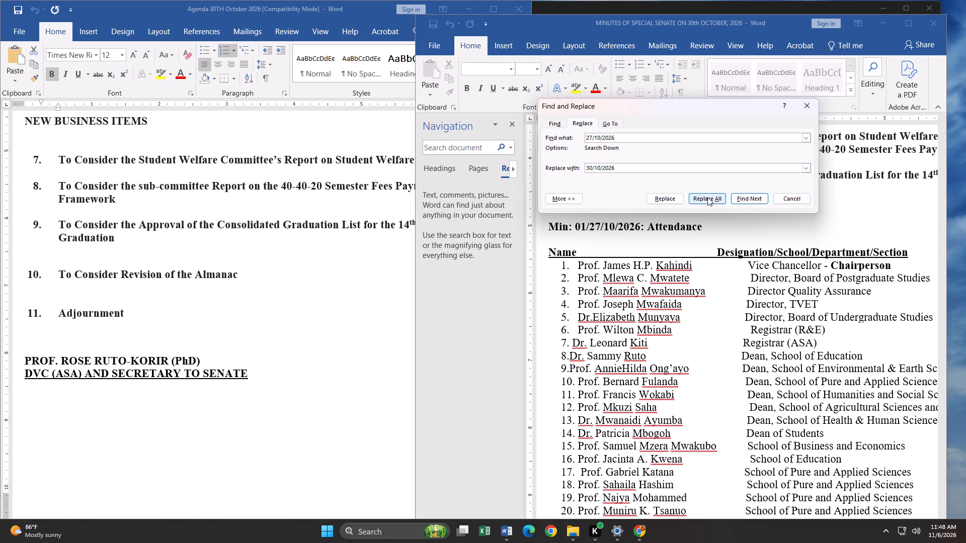
{"action": "left_click", "coordinate": [707, 197]}
{"action": "left_click", "coordinate": [473, 293]}
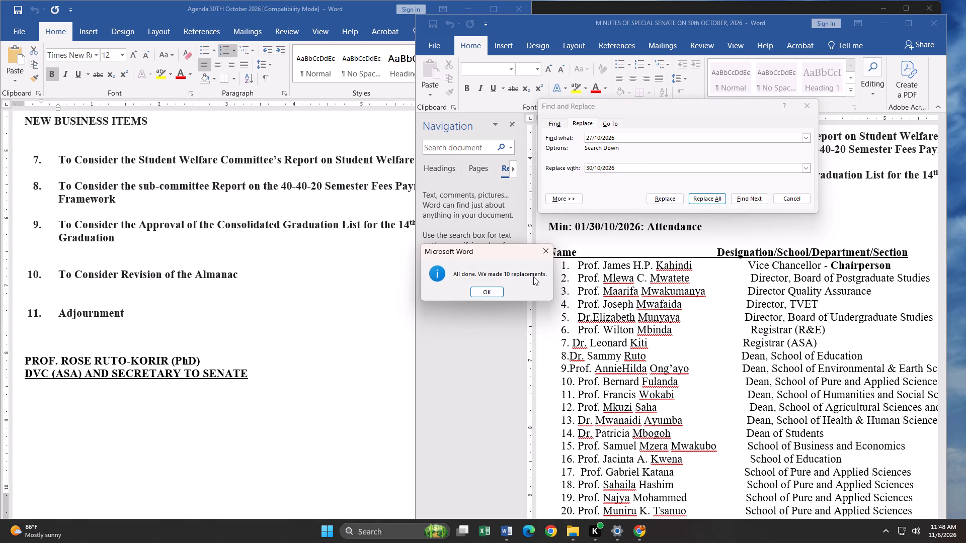
{"action": "left_click", "coordinate": [544, 250]}
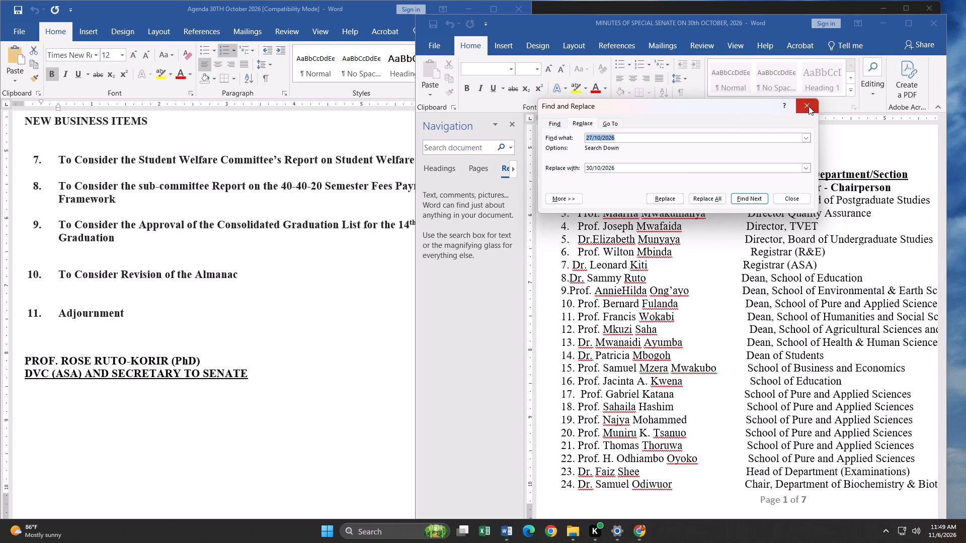
{"action": "left_click", "coordinate": [809, 106]}
{"action": "left_click", "coordinate": [513, 121]}
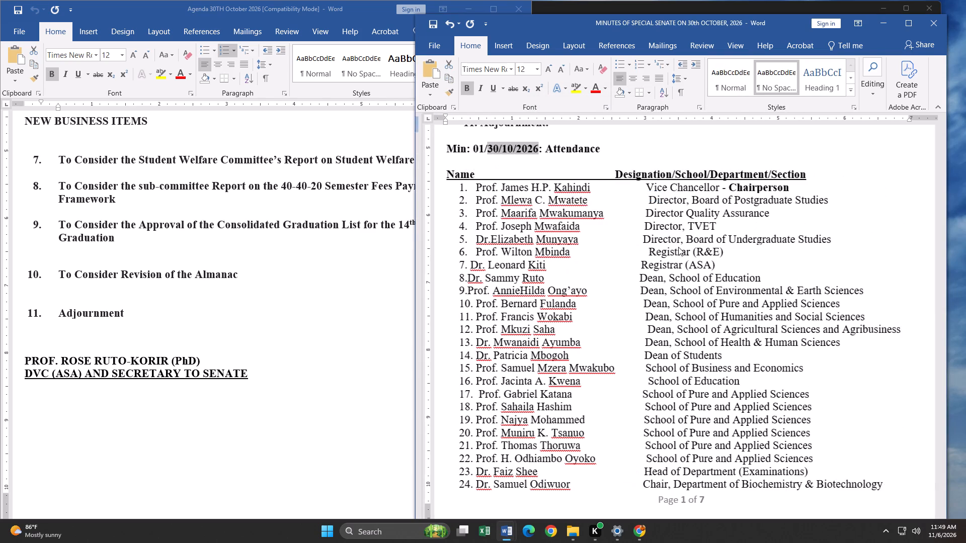
Minimize the Agenda 30TH October 2026 document, keeping the special Senate minutes open.
{"action": "scroll", "coordinate": [671, 257], "scroll_direction": "up", "scroll_amount": 3}
{"action": "left_click", "coordinate": [693, 236]}
{"action": "scroll", "coordinate": [645, 263], "scroll_direction": "up", "scroll_amount": 2}
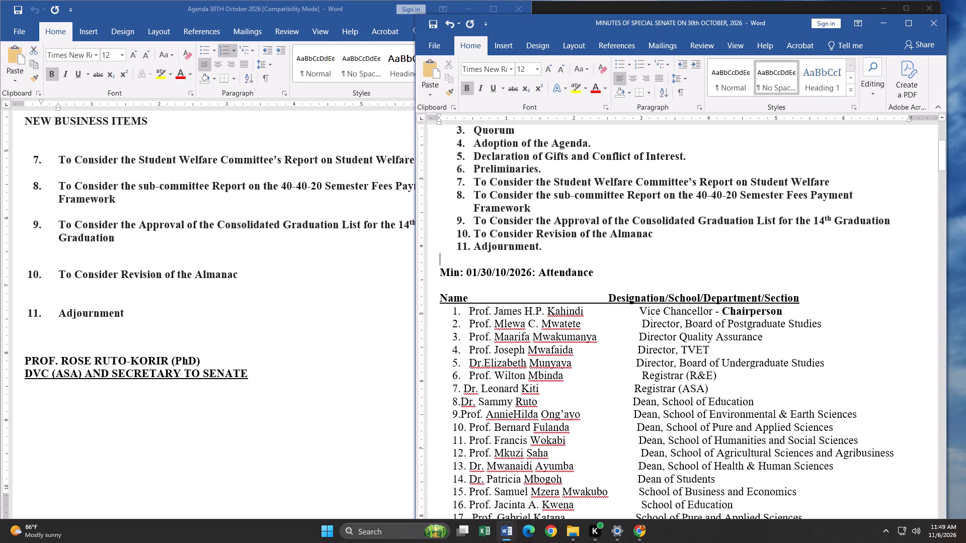
{"action": "scroll", "coordinate": [645, 263], "scroll_direction": "up", "scroll_amount": 3}
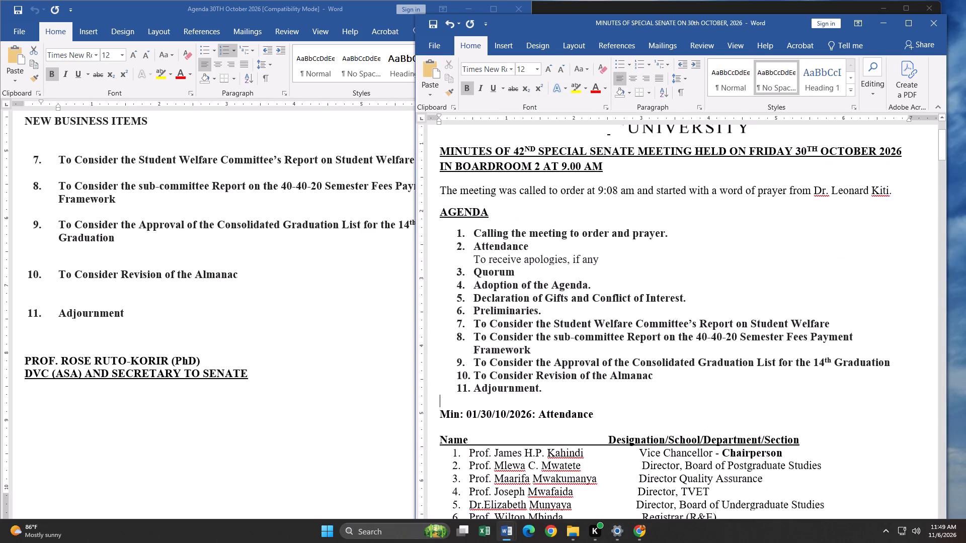
{"action": "scroll", "coordinate": [643, 271], "scroll_direction": "down", "scroll_amount": 11}
{"action": "left_click", "coordinate": [343, 292]}
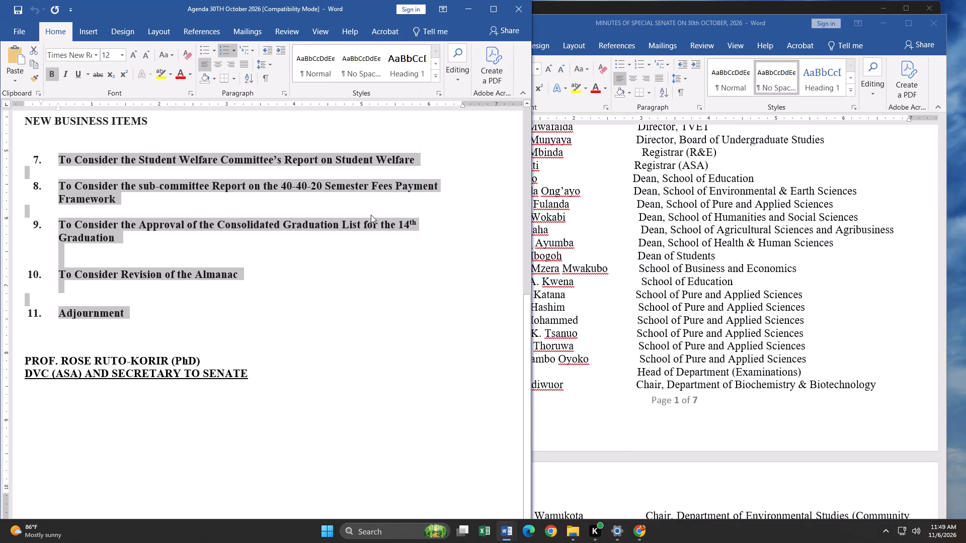
{"action": "left_click", "coordinate": [463, 11]}
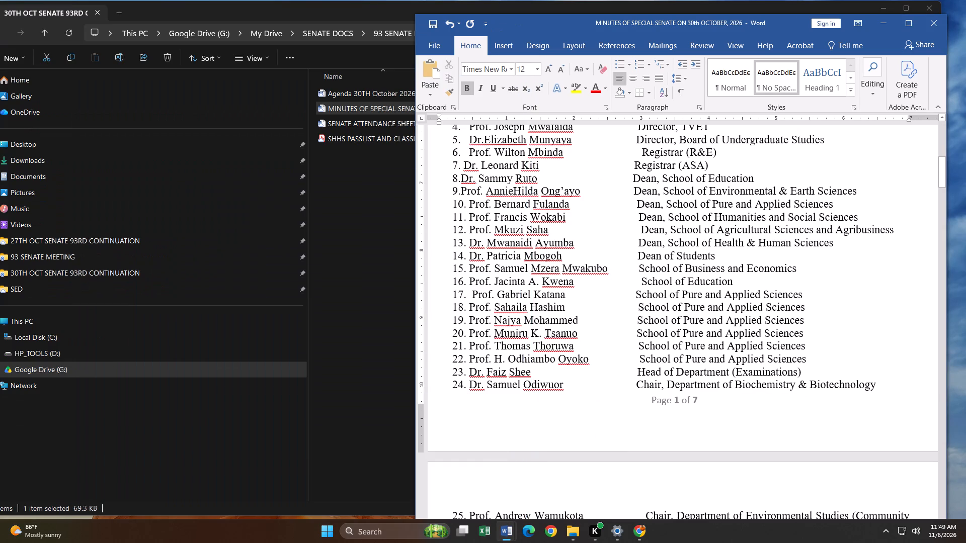
Review the minutes' agenda, attendance list, apologies, secretariat and the minute headings up to Student Welfare During Strike.
{"action": "scroll", "coordinate": [673, 283], "scroll_direction": "down", "scroll_amount": 3}
{"action": "scroll", "coordinate": [674, 290], "scroll_direction": "up", "scroll_amount": 6}
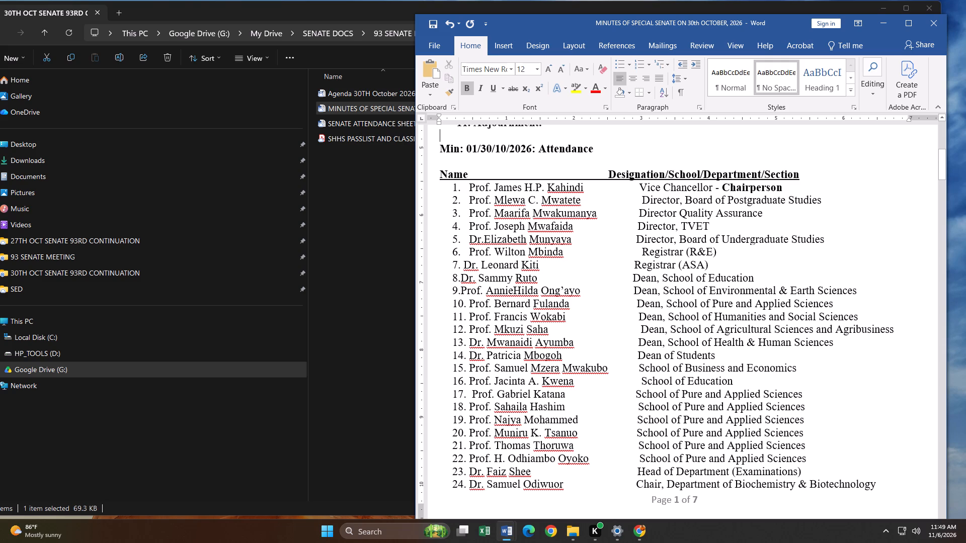
{"action": "scroll", "coordinate": [739, 263], "scroll_direction": "down", "scroll_amount": 8}
{"action": "scroll", "coordinate": [705, 341], "scroll_direction": "down", "scroll_amount": 13}
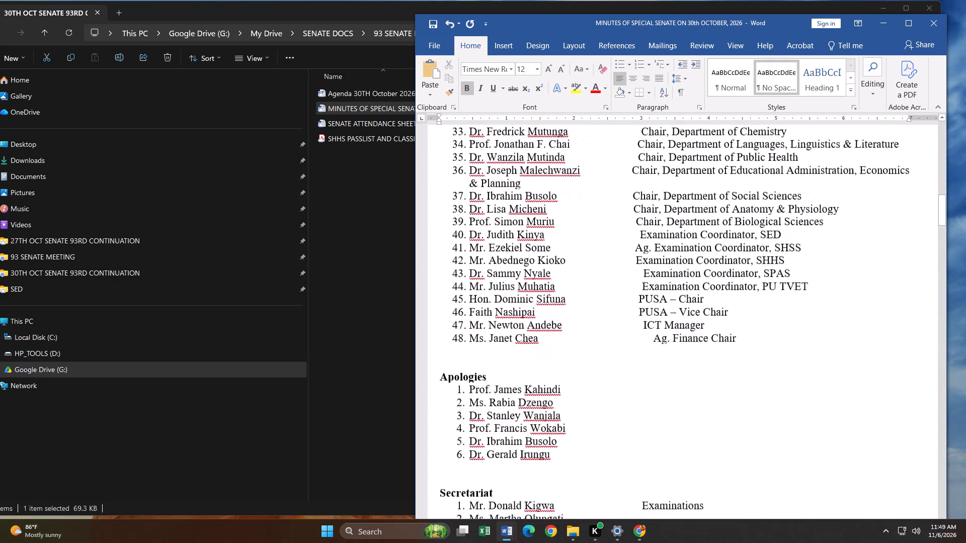
{"action": "scroll", "coordinate": [703, 379], "scroll_direction": "down", "scroll_amount": 9}
{"action": "left_click", "coordinate": [582, 314]}
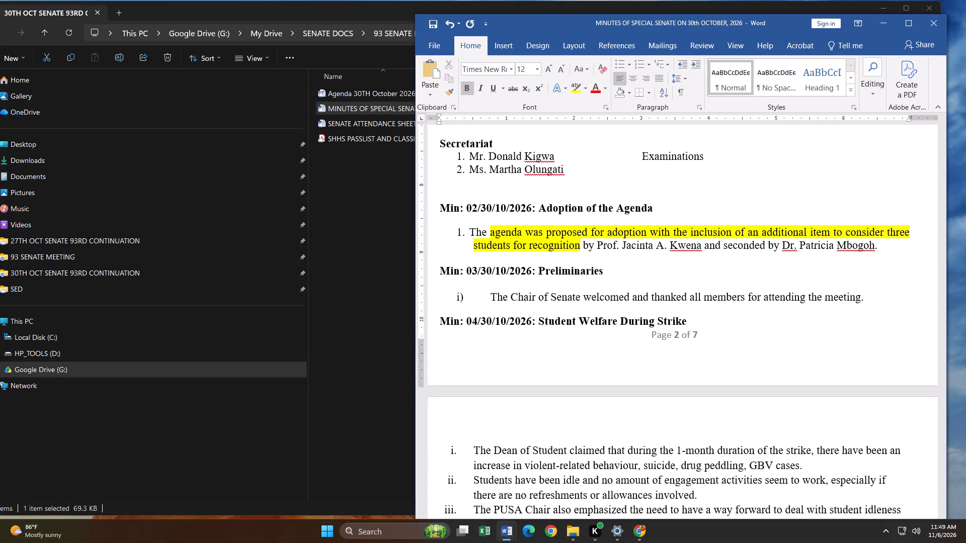
{"action": "scroll", "coordinate": [591, 345], "scroll_direction": "up", "scroll_amount": 2}
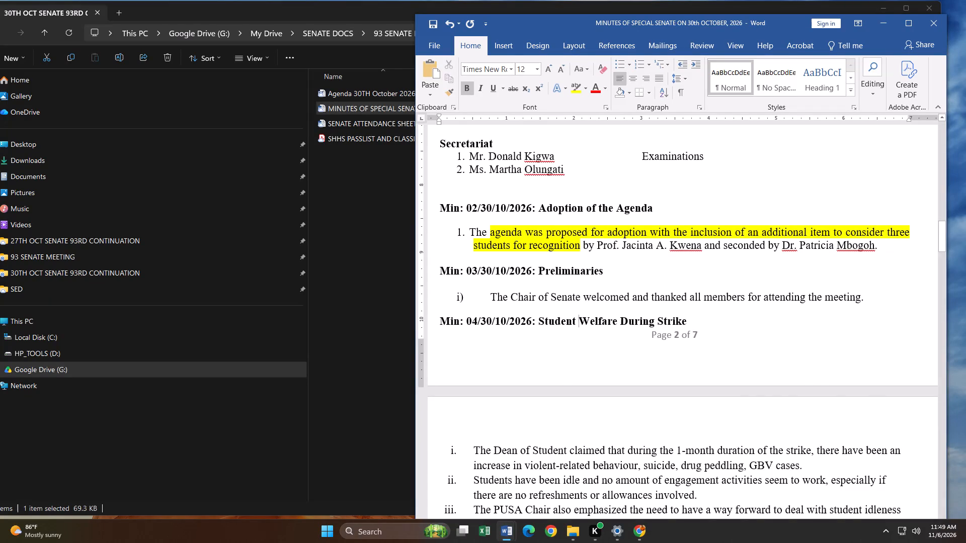
{"action": "scroll", "coordinate": [591, 345], "scroll_direction": "up", "scroll_amount": 2}
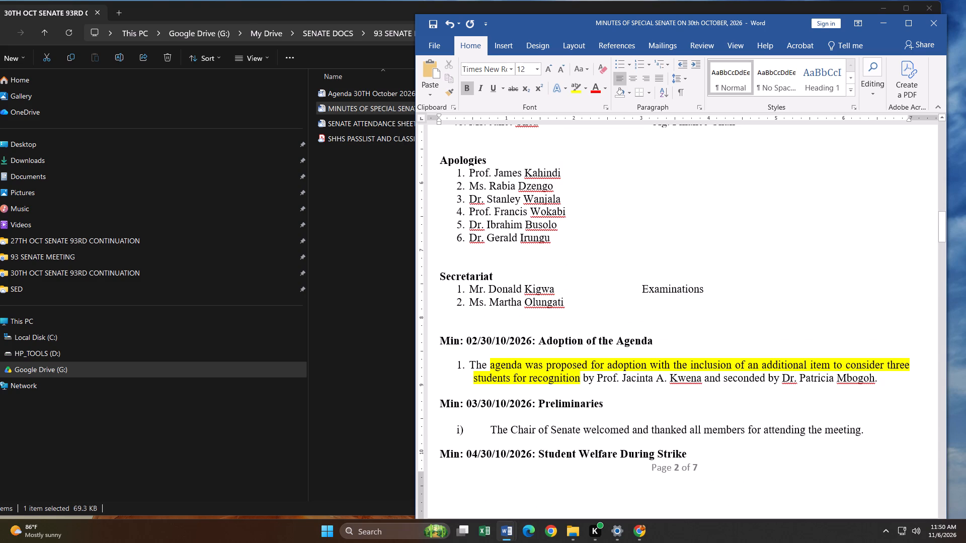
{"action": "scroll", "coordinate": [571, 396], "scroll_direction": "up", "scroll_amount": 8}
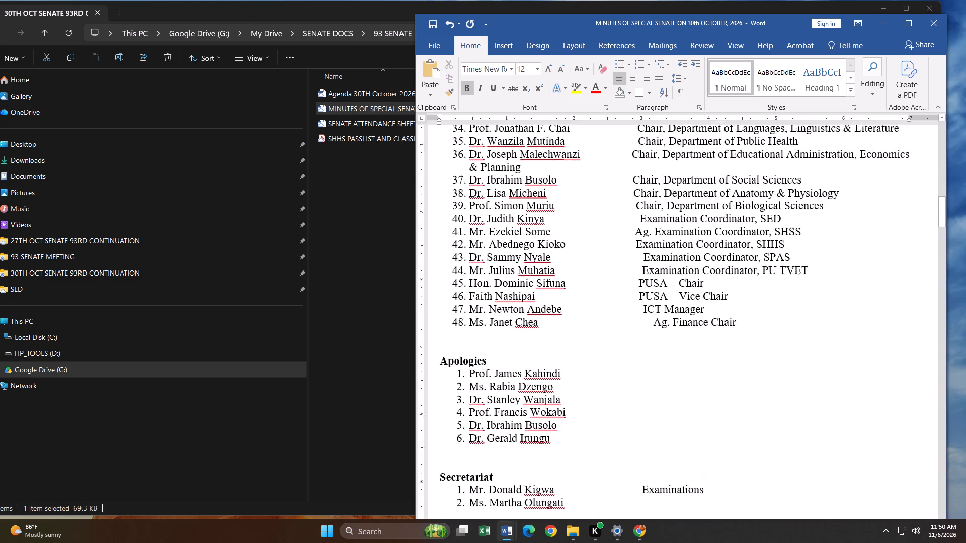
{"action": "scroll", "coordinate": [571, 395], "scroll_direction": "up", "scroll_amount": 20}
{"action": "scroll", "coordinate": [571, 395], "scroll_direction": "up", "scroll_amount": 6}
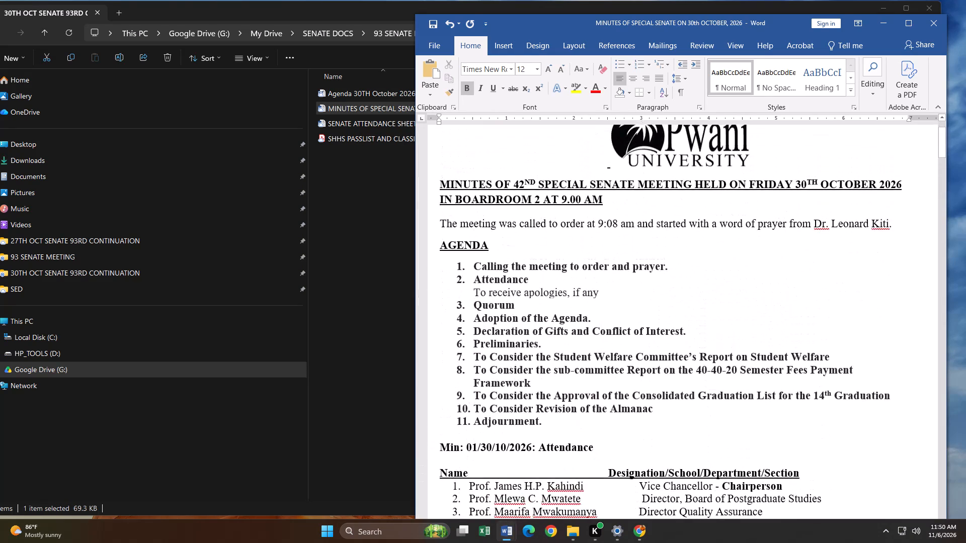
{"action": "scroll", "coordinate": [582, 393], "scroll_direction": "down", "scroll_amount": 5}
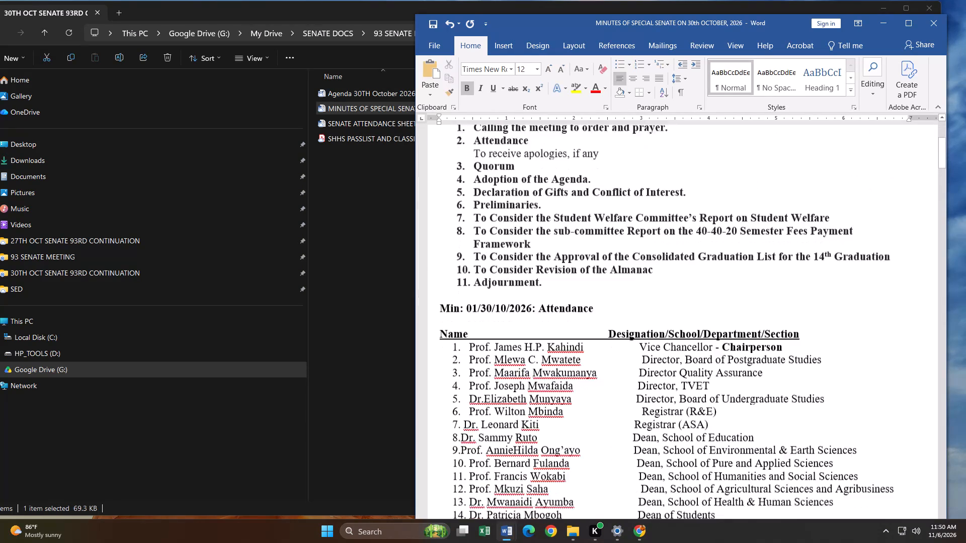
{"action": "scroll", "coordinate": [583, 404], "scroll_direction": "down", "scroll_amount": 11}
Save the special Senate minutes.
{"action": "left_click", "coordinate": [430, 15]}
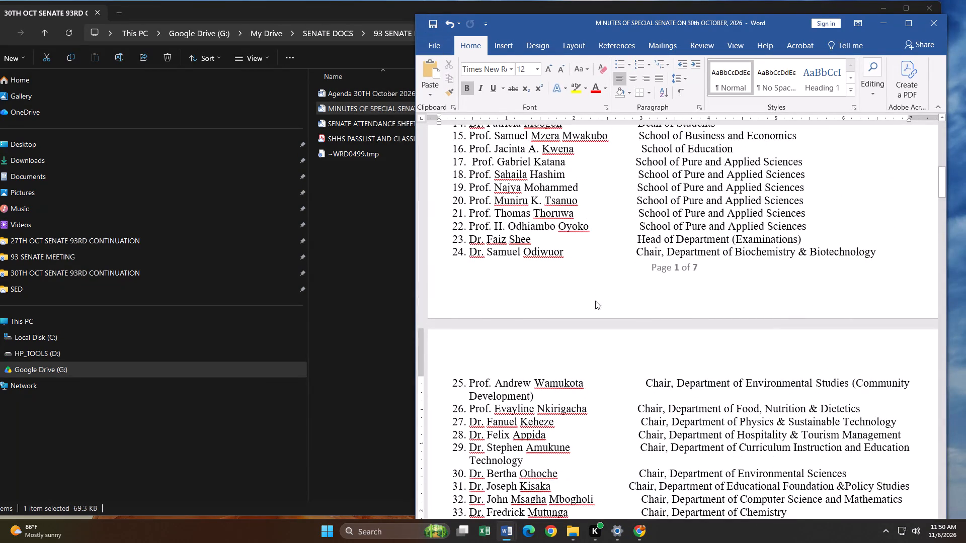
Under Adoption of the Agenda, delete the sentence's ending from "to consider three students" through the proposer and seconder, and add an "s".
{"action": "scroll", "coordinate": [622, 337], "scroll_direction": "down", "scroll_amount": 20}
{"action": "scroll", "coordinate": [622, 337], "scroll_direction": "down", "scroll_amount": 1}
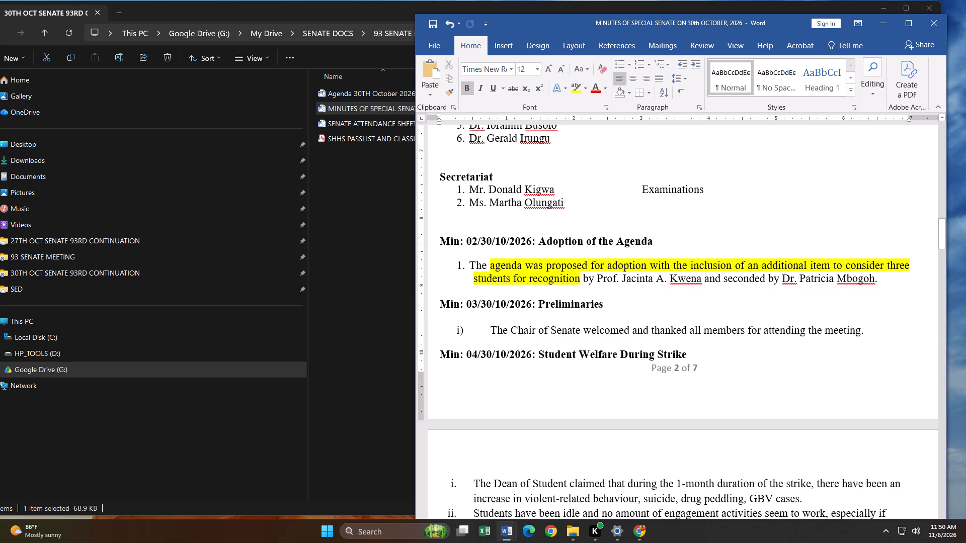
{"action": "left_click", "coordinate": [588, 265]}
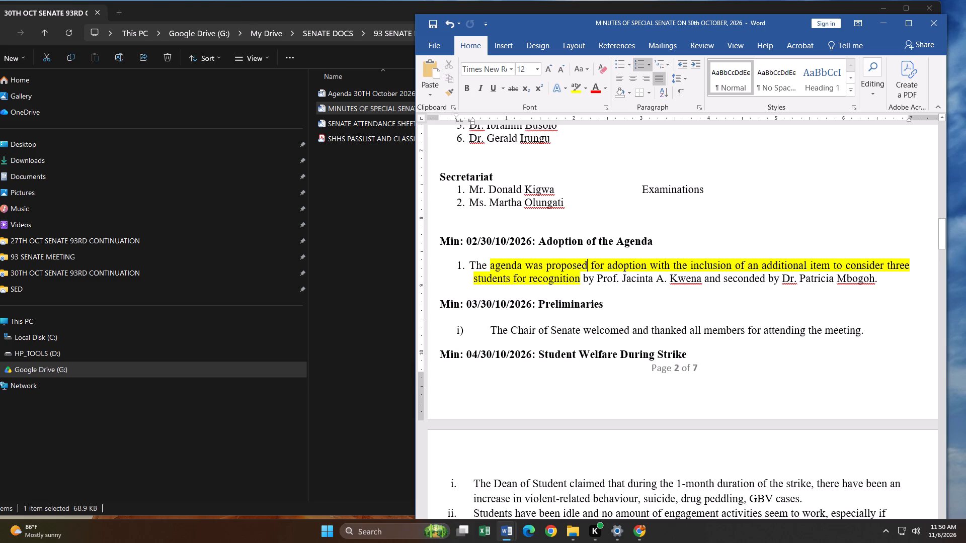
{"action": "left_click", "coordinate": [882, 280]}
{"action": "key", "text": "BackSpace"}
{"action": "key", "text": "BackSpace"}
{"action": "key", "text": "BackSpace"}
{"action": "key", "text": "BackSpace"}
{"action": "key", "text": "BackSpace"}
{"action": "key", "text": "BackSpace"}
{"action": "key", "text": "BackSpace"}
{"action": "key", "text": "BackSpace"}
{"action": "key", "text": "BackSpace"}
{"action": "key", "text": "BackSpace"}
{"action": "key", "text": "BackSpace"}
{"action": "key", "text": "BackSpace"}
{"action": "key", "text": "BackSpace"}
{"action": "key", "text": "BackSpace"}
{"action": "key", "text": "BackSpace"}
{"action": "key", "text": "BackSpace"}
{"action": "key", "text": "BackSpace"}
{"action": "key", "text": "BackSpace"}
{"action": "key", "text": "BackSpace"}
{"action": "key", "text": "BackSpace"}
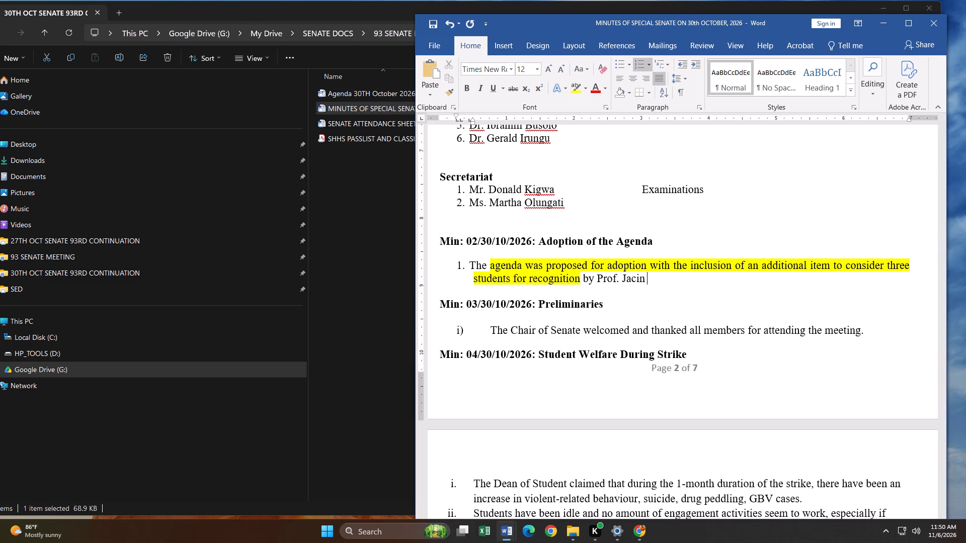
{"action": "key", "text": "BackSpace"}
{"action": "key", "text": "BackSpace"}
{"action": "key", "text": "BackSpace"}
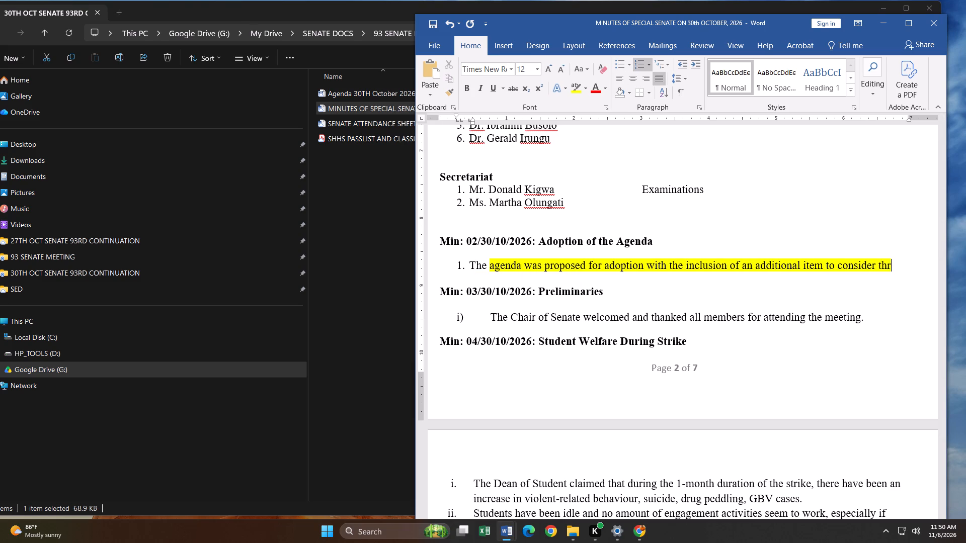
{"action": "key", "text": "BackSpace"}
{"action": "key", "text": "BackSpace"}
{"action": "key", "text": "BackSpace"}
{"action": "key", "text": "BackSpace"}
{"action": "key", "text": "BackSpace"}
{"action": "key", "text": "BackSpace"}
{"action": "key", "text": "BackSpace"}
{"action": "key", "text": "BackSpace"}
{"action": "key", "text": "BackSpace"}
{"action": "key", "text": "BackSpace"}
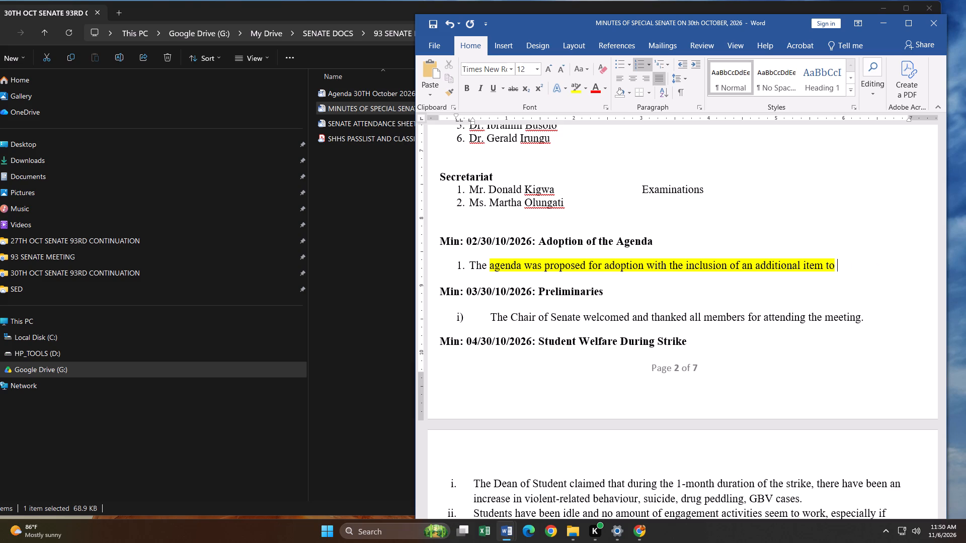
{"action": "key", "text": "BackSpace"}
{"action": "key", "text": "BackSpace"}
{"action": "key", "text": "BackSpace"}
{"action": "key", "text": "BackSpace"}
{"action": "key", "text": "s"}
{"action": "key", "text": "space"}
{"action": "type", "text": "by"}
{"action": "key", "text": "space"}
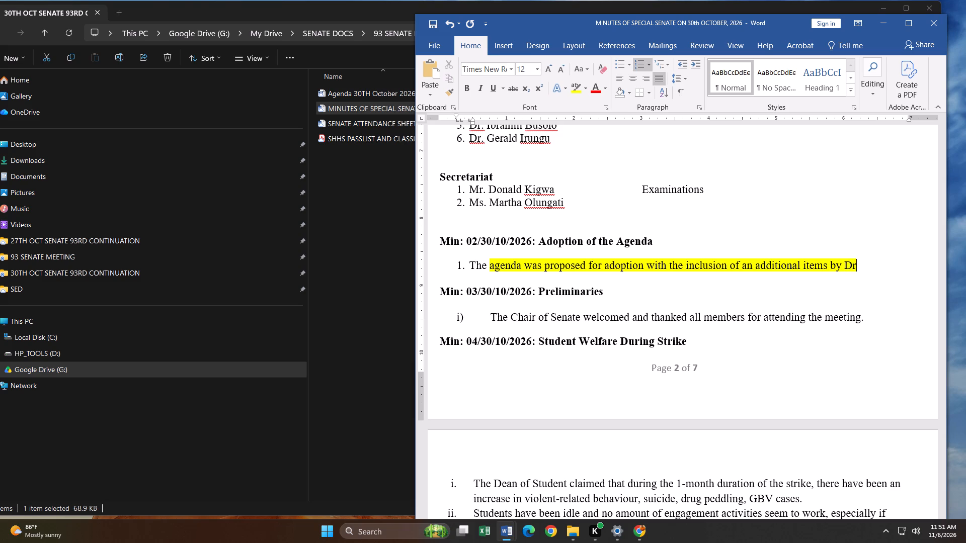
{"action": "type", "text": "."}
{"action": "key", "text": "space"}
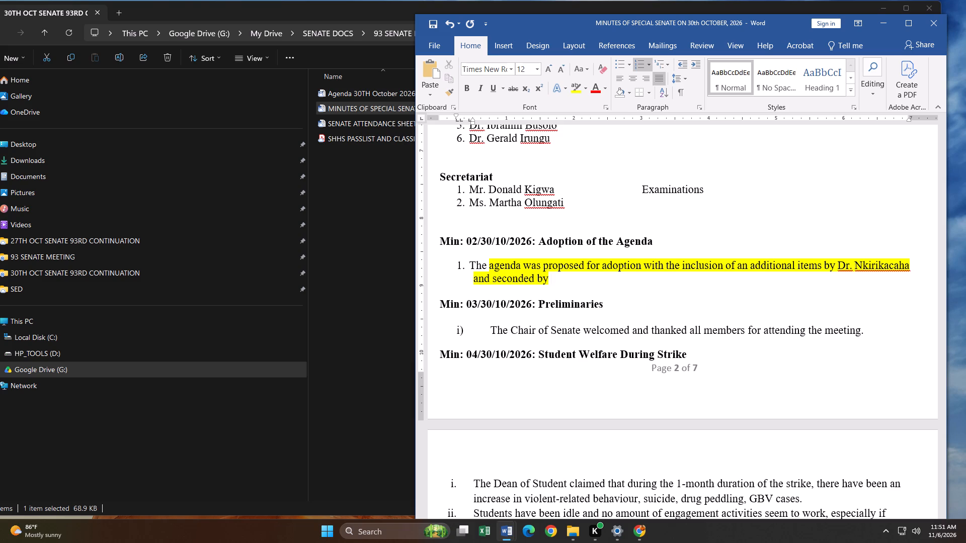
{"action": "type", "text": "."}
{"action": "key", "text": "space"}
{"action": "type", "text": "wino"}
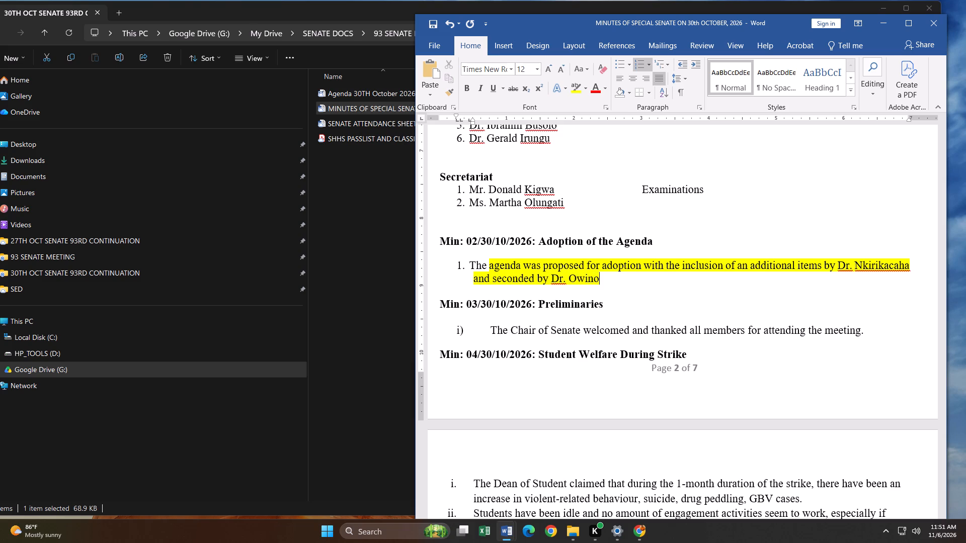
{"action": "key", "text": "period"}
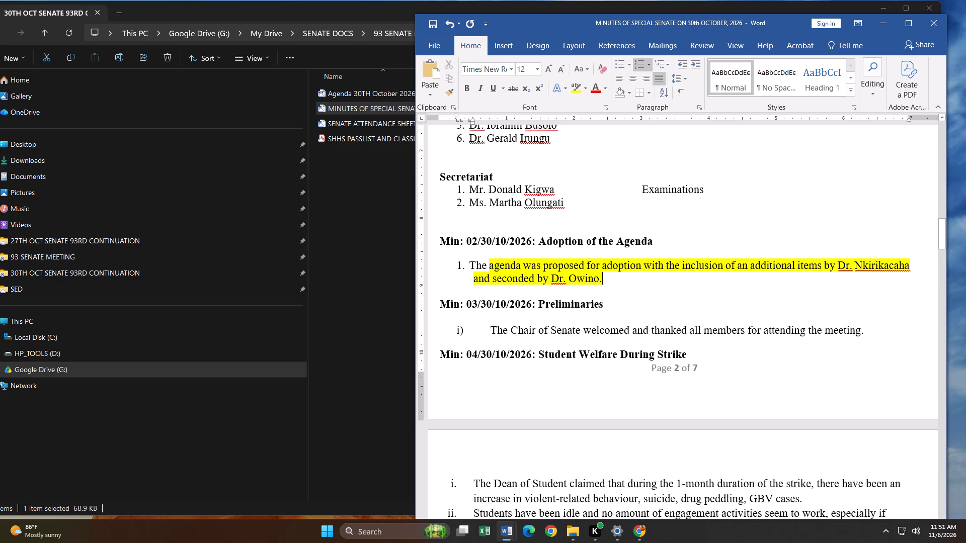
Review the minutes from Preliminaries through Student Welfare During Strike to the comments from Senate members.
{"action": "scroll", "coordinate": [594, 301], "scroll_direction": "down", "scroll_amount": 1}
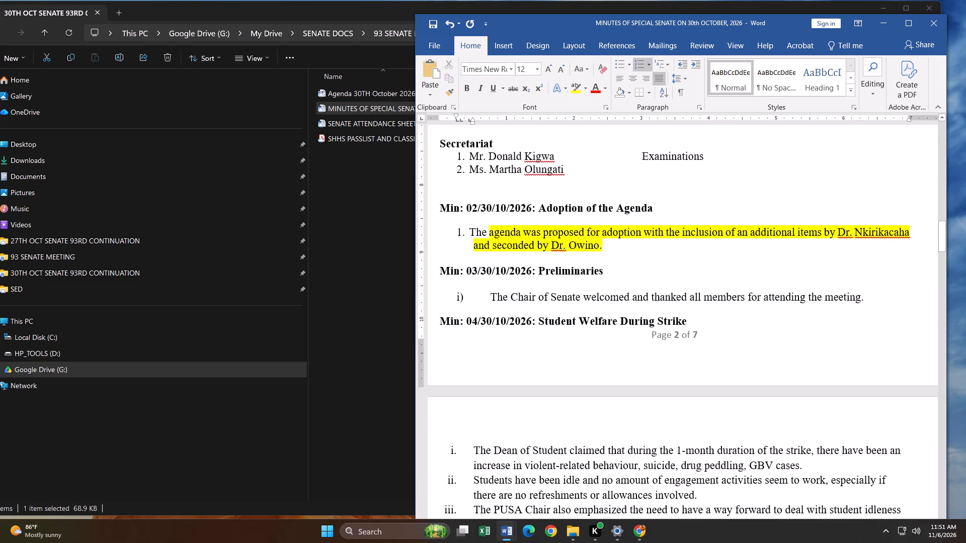
{"action": "scroll", "coordinate": [700, 315], "scroll_direction": "down", "scroll_amount": 4}
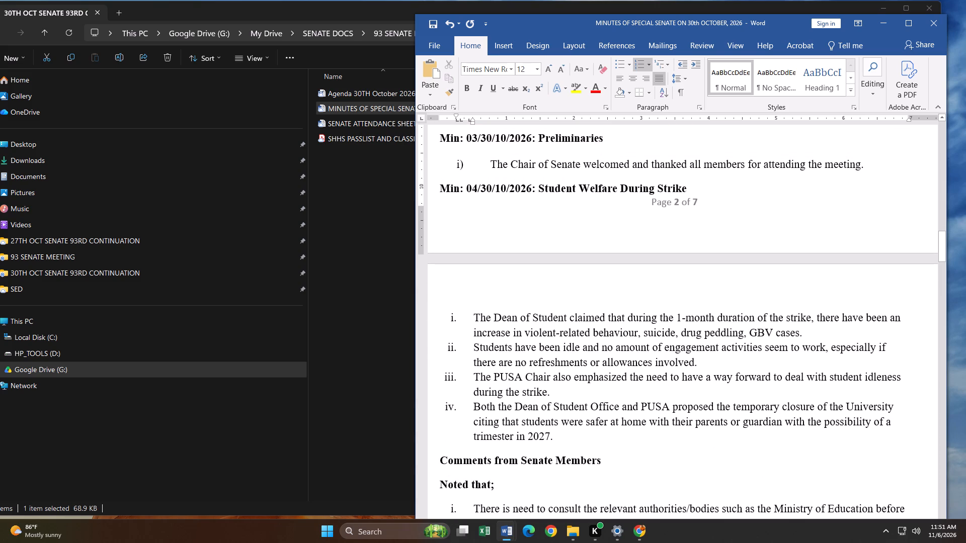
Delete the four introductory points under Student Welfare During Strike together with the "Comments from Senate Members" heading.
{"action": "left_click", "coordinate": [561, 434]}
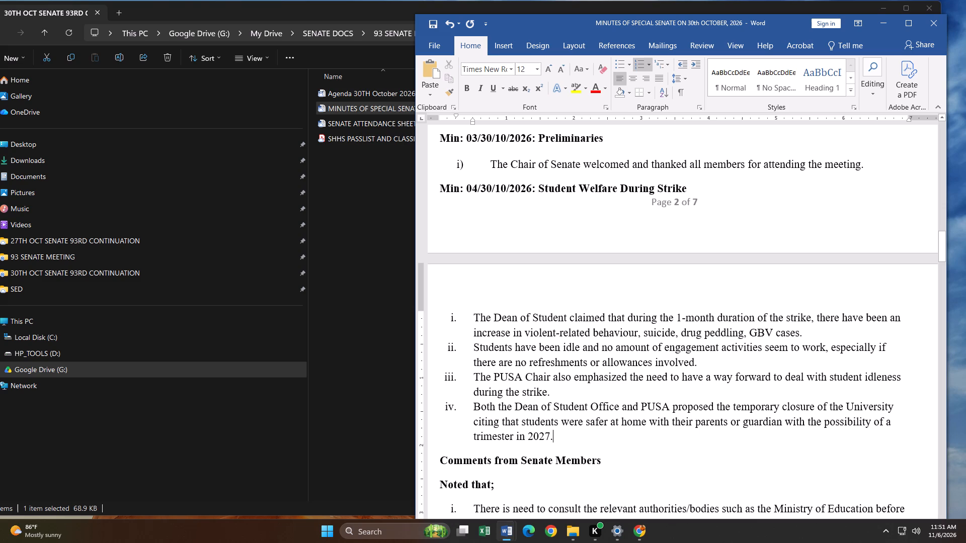
{"action": "left_click_drag", "start_coordinate": [610, 463], "coordinate": [447, 316]}
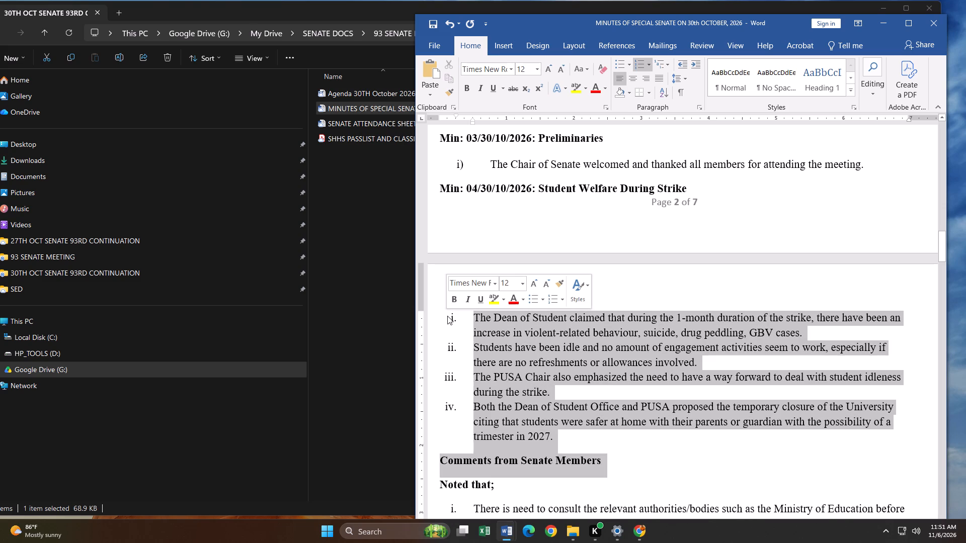
{"action": "key", "text": "Delete"}
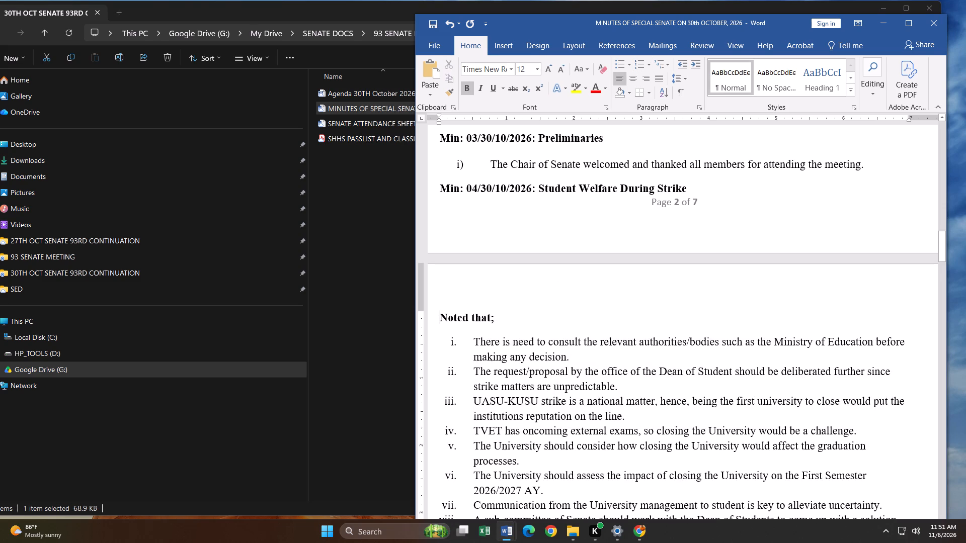
Clear all ten points under "Noted that;" in the Student Welfare During Strike minute, keeping only an empty item i.
{"action": "scroll", "coordinate": [547, 276], "scroll_direction": "down", "scroll_amount": 5}
{"action": "left_click", "coordinate": [518, 413]}
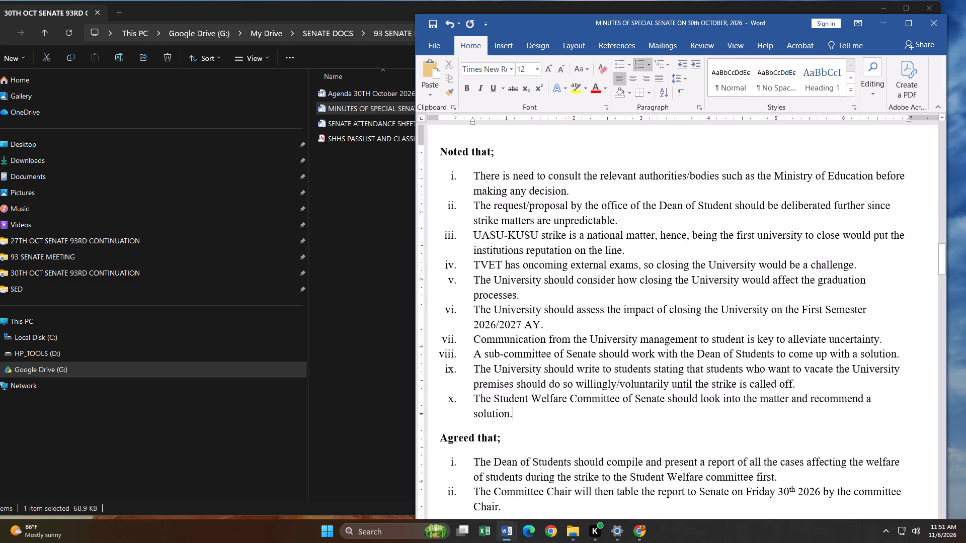
{"action": "key", "text": "BackSpace"}
{"action": "key", "text": "BackSpace"}
{"action": "key", "text": "BackSpace"}
{"action": "key", "text": "BackSpace"}
{"action": "key", "text": "BackSpace"}
{"action": "key", "text": "BackSpace"}
{"action": "key", "text": "BackSpace"}
{"action": "key", "text": "BackSpace"}
{"action": "key", "text": "BackSpace"}
{"action": "key", "text": "BackSpace"}
{"action": "key", "text": "BackSpace"}
{"action": "key", "text": "BackSpace"}
{"action": "key", "text": "BackSpace"}
{"action": "key", "text": "BackSpace"}
{"action": "key", "text": "BackSpace"}
{"action": "key", "text": "BackSpace"}
{"action": "key", "text": "BackSpace"}
{"action": "key", "text": "BackSpace"}
{"action": "key", "text": "BackSpace"}
{"action": "key", "text": "BackSpace"}
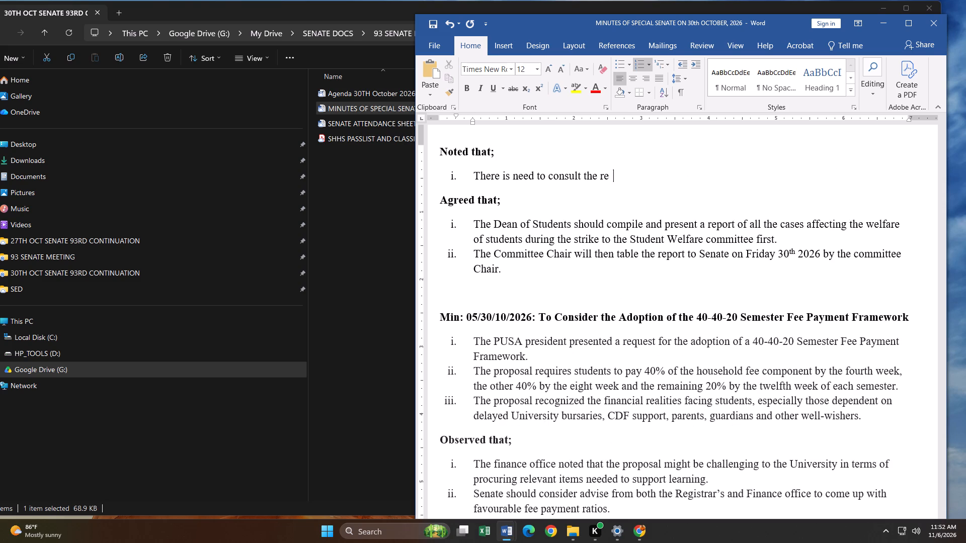
{"action": "key", "text": "BackSpace"}
{"action": "key", "text": "BackSpace"}
{"action": "key", "text": "BackSpace"}
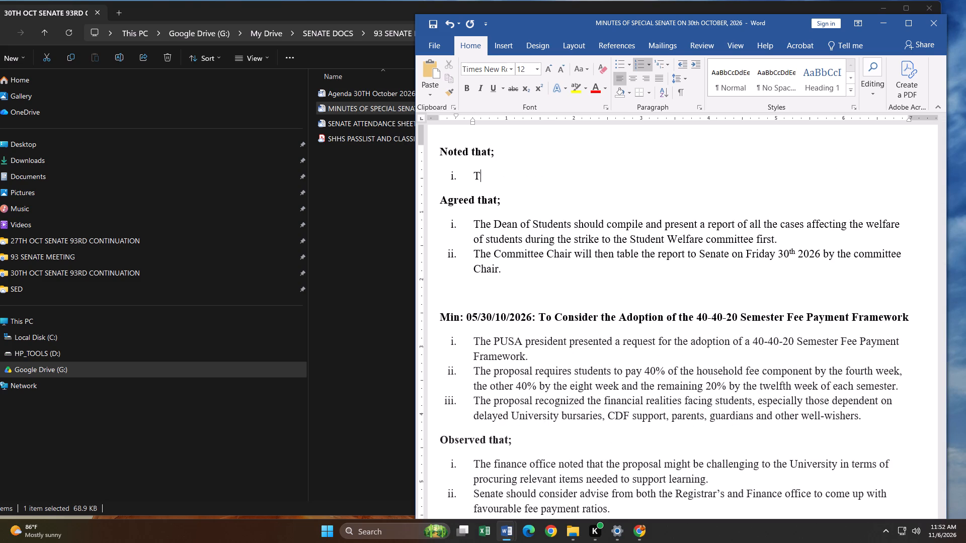
{"action": "key", "text": "BackSpace"}
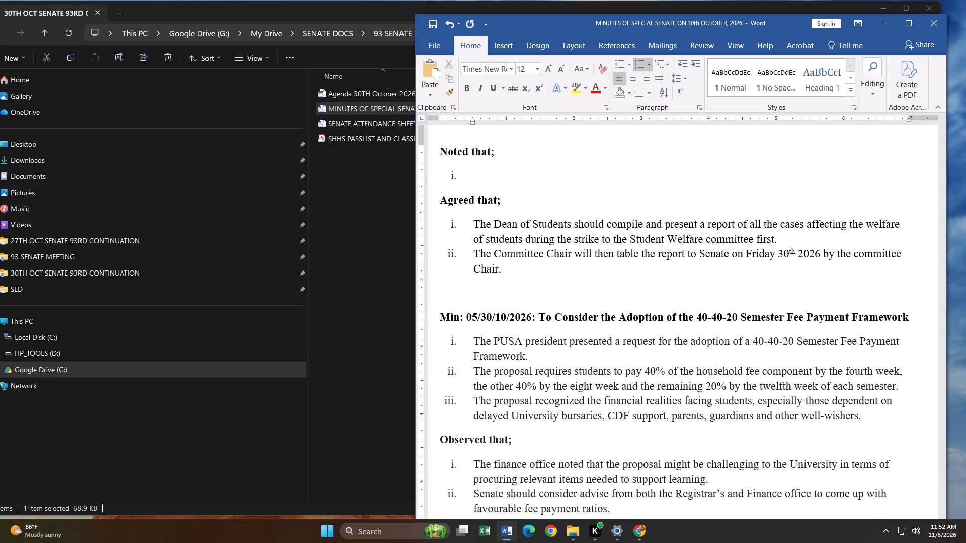
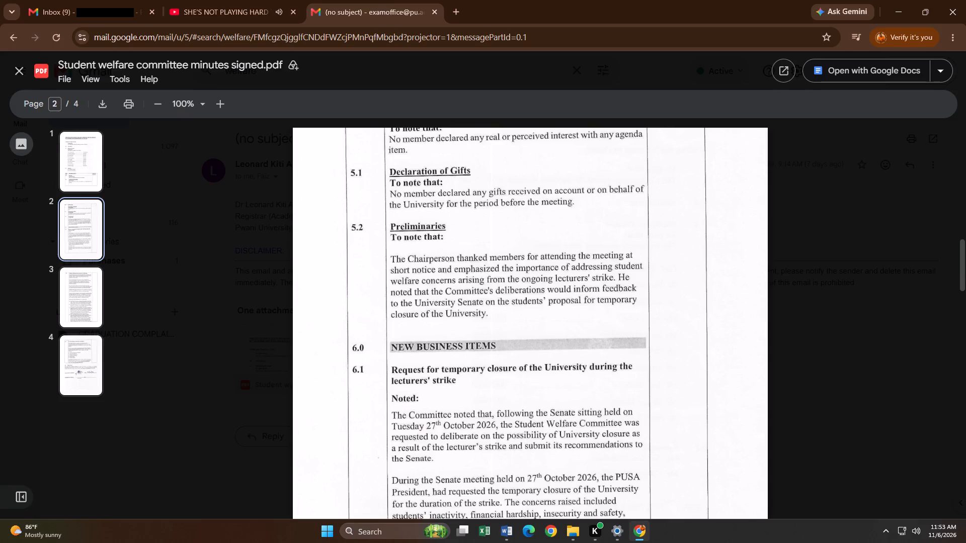
Examine the signed Student Welfare Committee minutes from the declarations through the new business, deliberations and recommendations to the Senate.
{"action": "scroll", "coordinate": [448, 218], "scroll_direction": "up", "scroll_amount": 1}
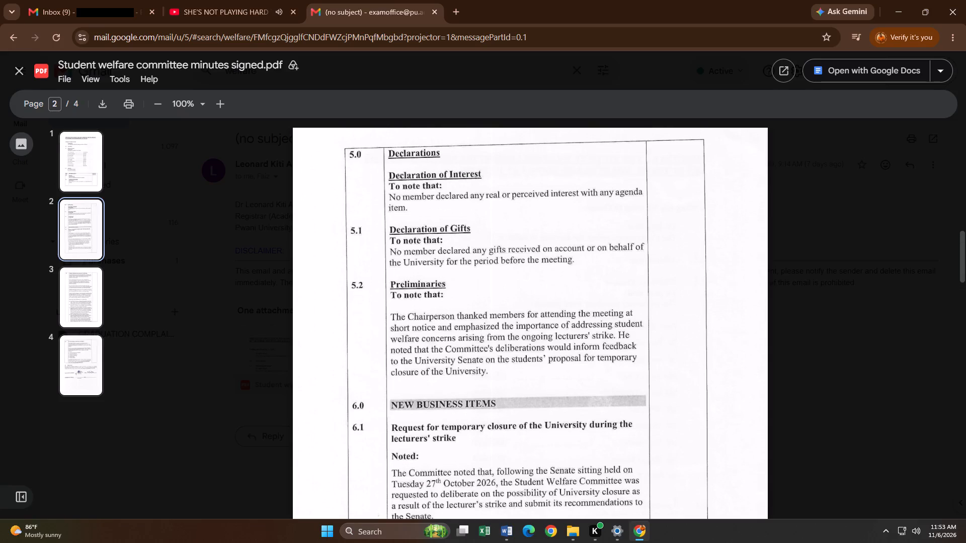
{"action": "scroll", "coordinate": [448, 218], "scroll_direction": "down", "scroll_amount": 2}
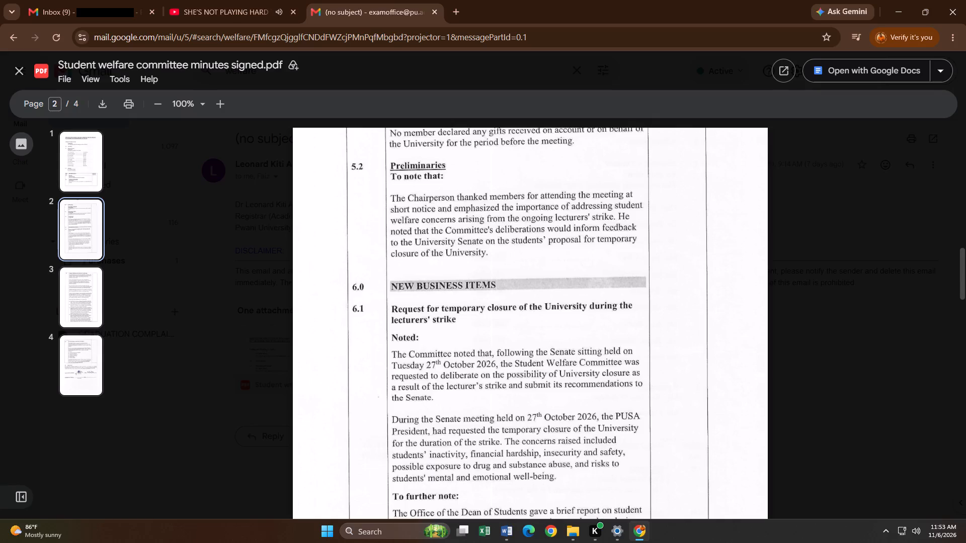
{"action": "scroll", "coordinate": [448, 218], "scroll_direction": "down", "scroll_amount": 2}
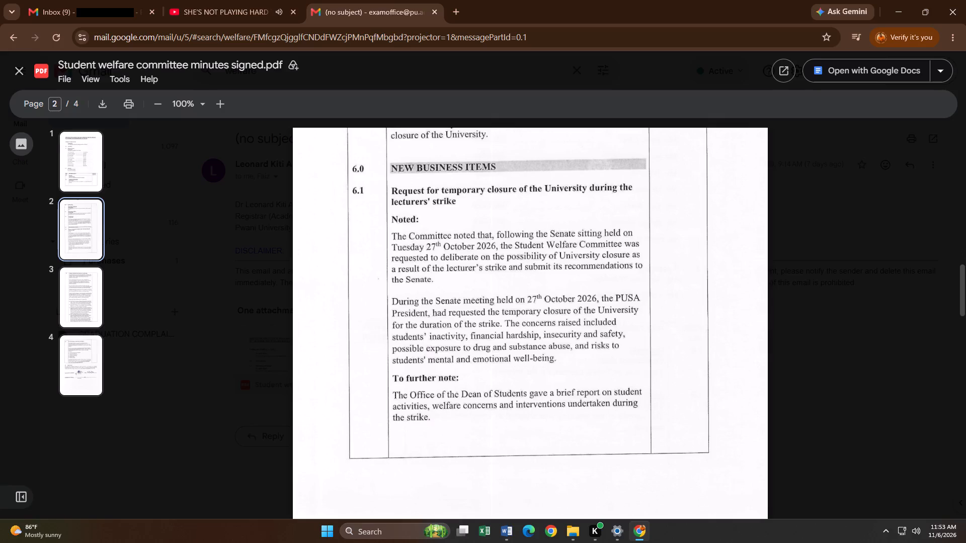
{"action": "left_click_drag", "start_coordinate": [509, 239], "coordinate": [512, 242]}
{"action": "left_click_drag", "start_coordinate": [512, 242], "coordinate": [535, 257]}
{"action": "scroll", "coordinate": [521, 230], "scroll_direction": "down", "scroll_amount": 5}
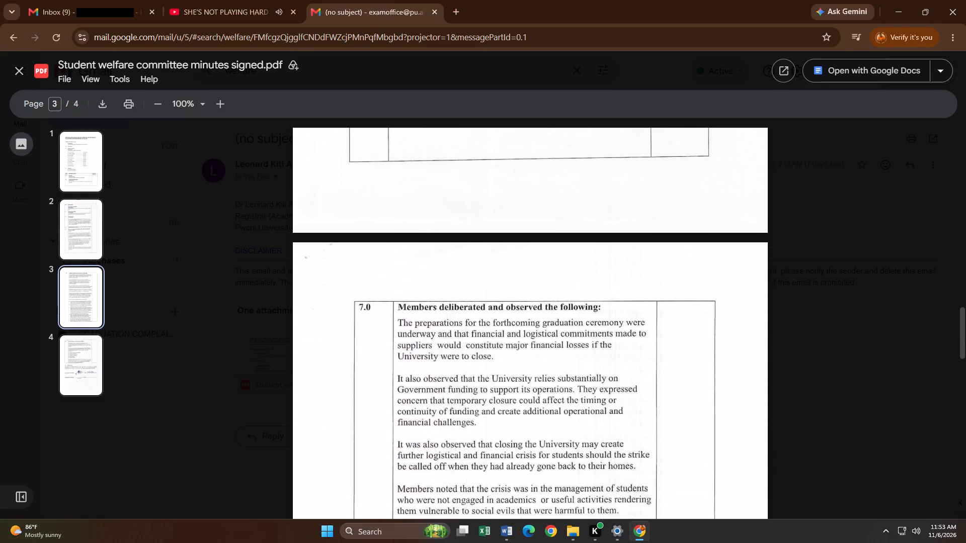
{"action": "scroll", "coordinate": [521, 230], "scroll_direction": "down", "scroll_amount": 3}
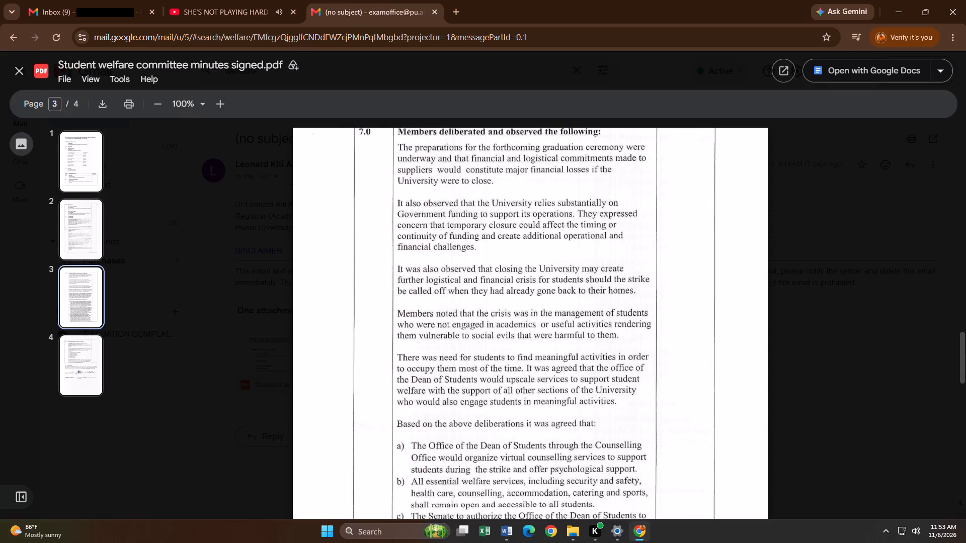
{"action": "scroll", "coordinate": [521, 230], "scroll_direction": "down", "scroll_amount": 7}
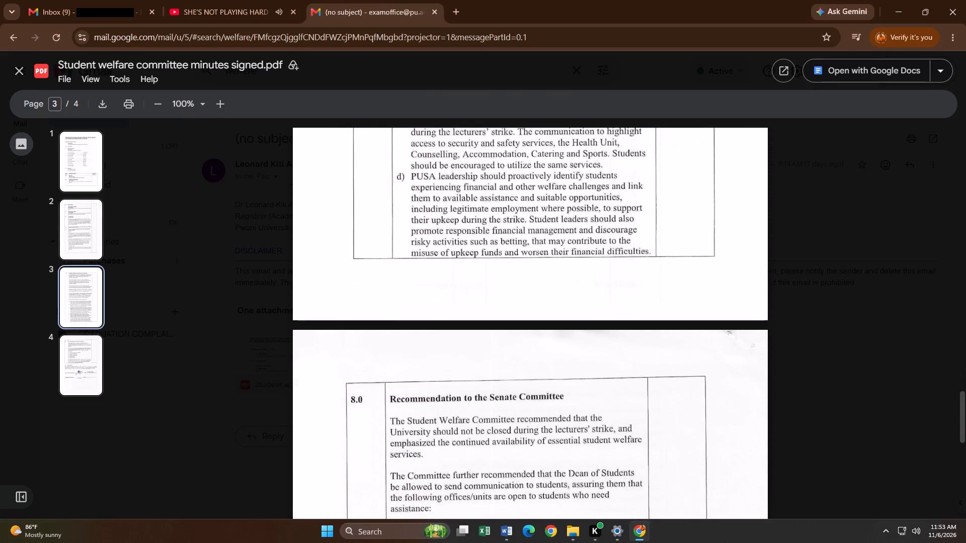
{"action": "scroll", "coordinate": [521, 230], "scroll_direction": "down", "scroll_amount": 3}
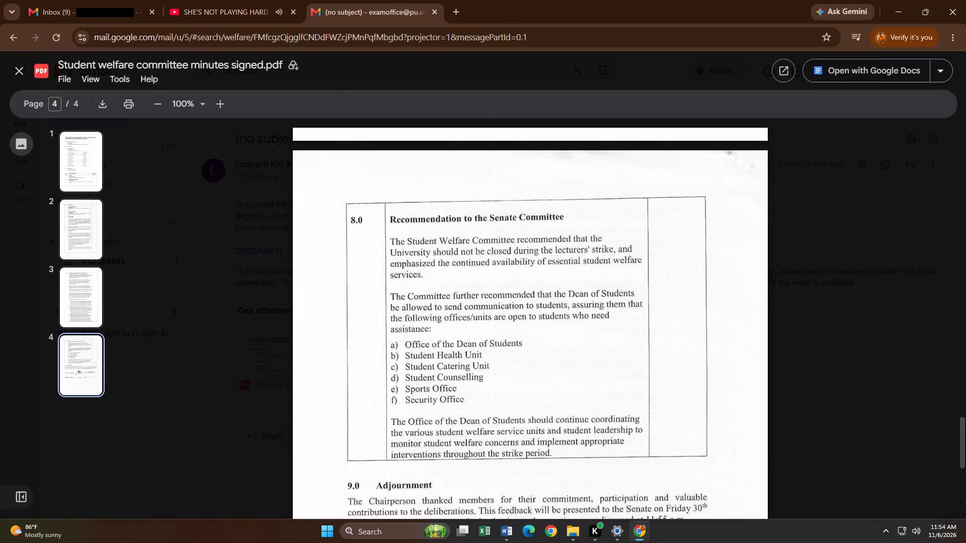
Download the signed Student Welfare Committee minutes PDF from the email attachment.
{"action": "left_click", "coordinate": [98, 108]}
Search the web for "i love pdf" in a new browser tab.
{"action": "left_click", "coordinate": [459, 12]}
{"action": "left_click", "coordinate": [456, 37]}
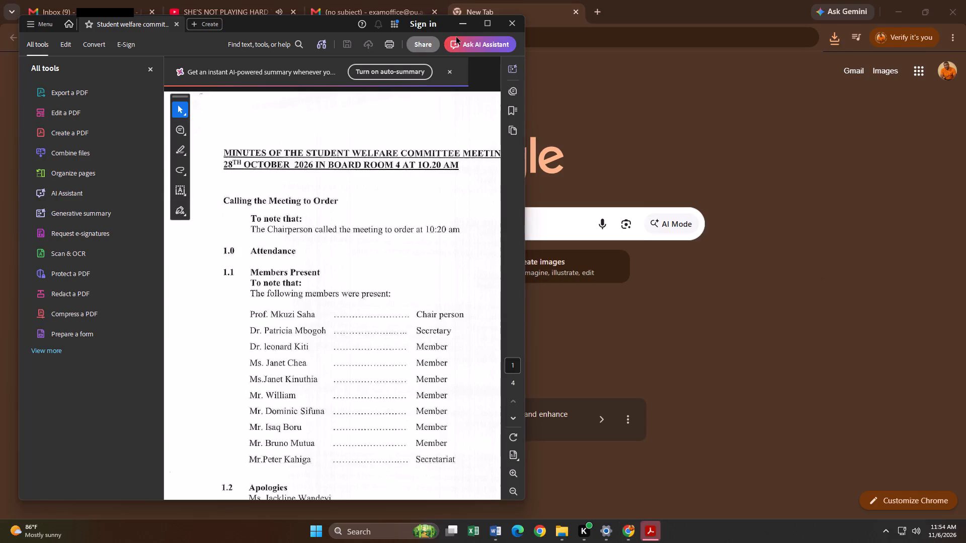
{"action": "type", "text": "i love"}
{"action": "key", "text": "space"}
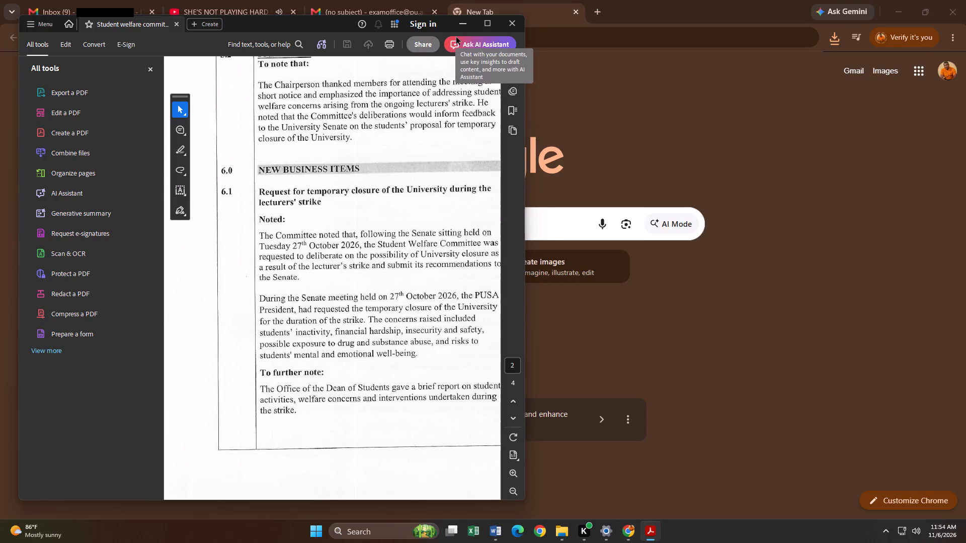
{"action": "left_click", "coordinate": [632, 16]}
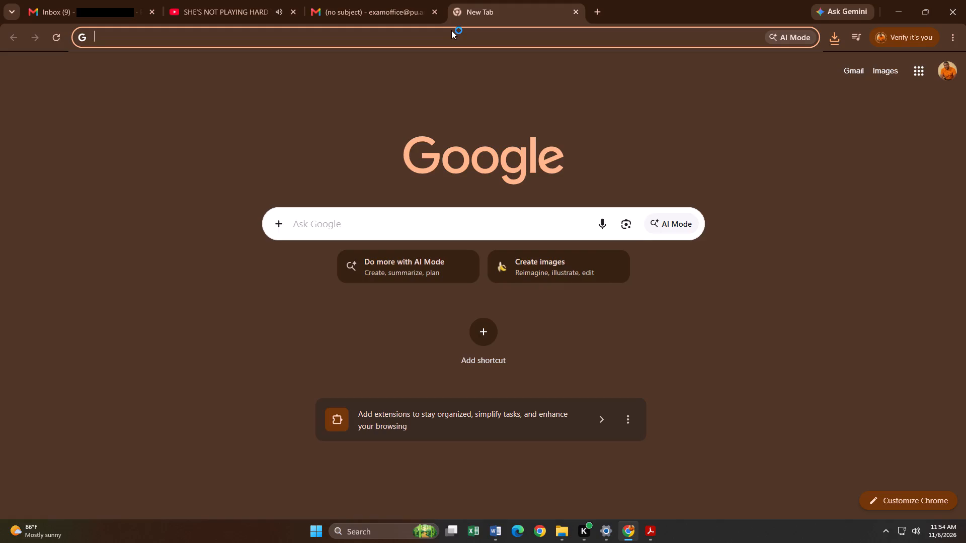
{"action": "type", "text": "i love pdf"}
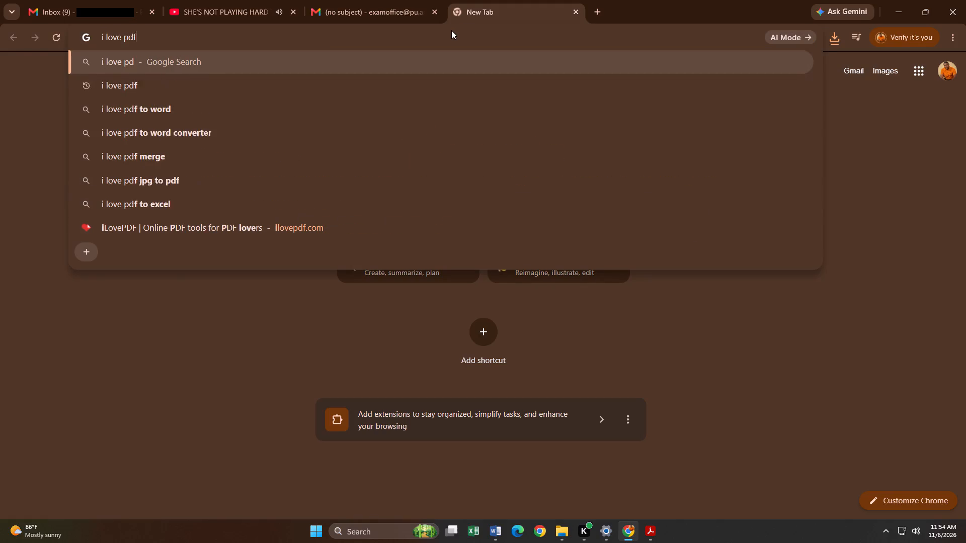
{"action": "key", "text": "Return"}
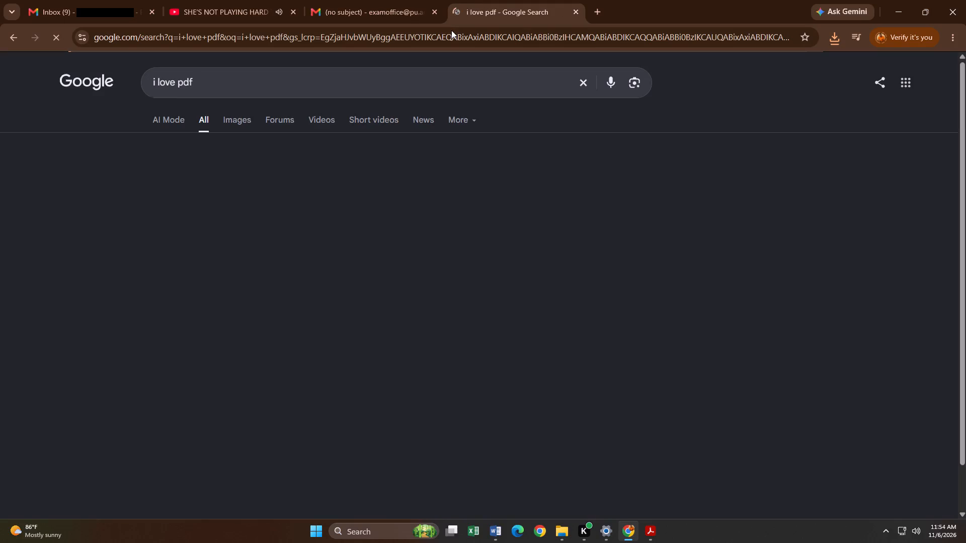
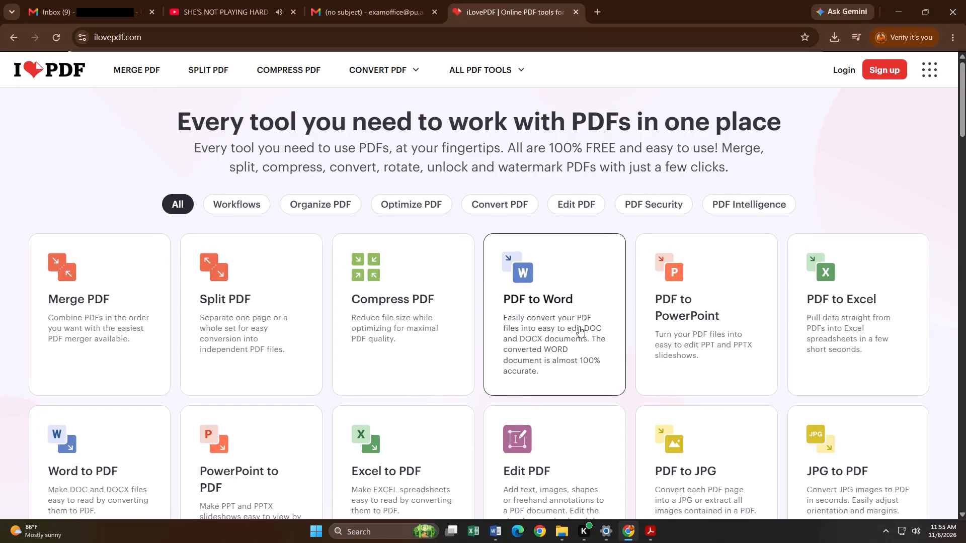
Open the PDF to Word converter on iLovePDF.
{"action": "left_click", "coordinate": [564, 320]}
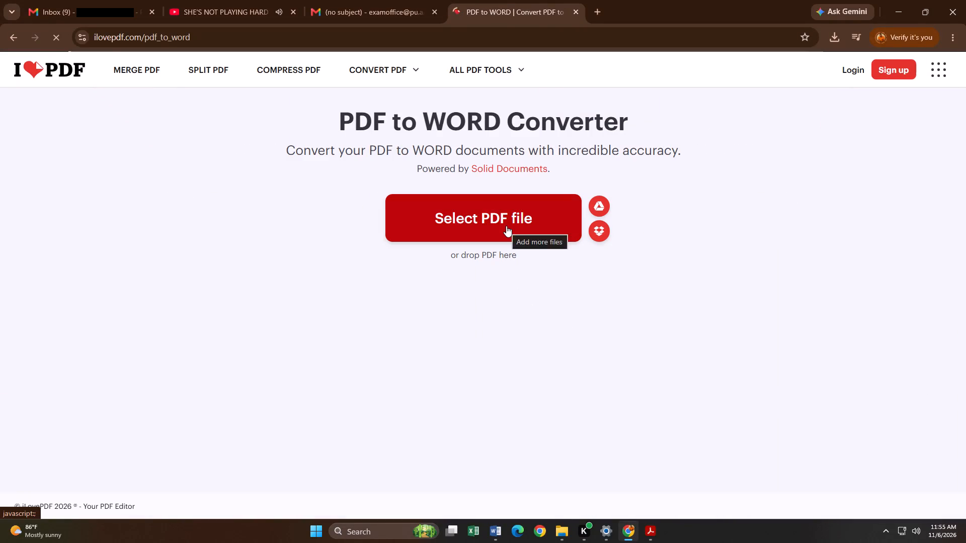
Download the signed Student Welfare Committee minutes PDF again from the email attachment.
{"action": "left_click", "coordinate": [377, 9]}
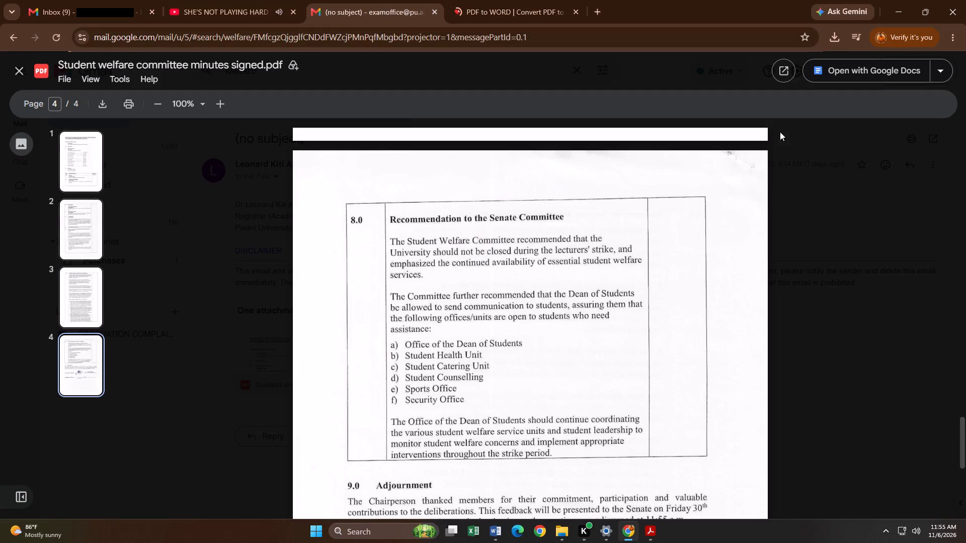
{"action": "left_click", "coordinate": [104, 105]}
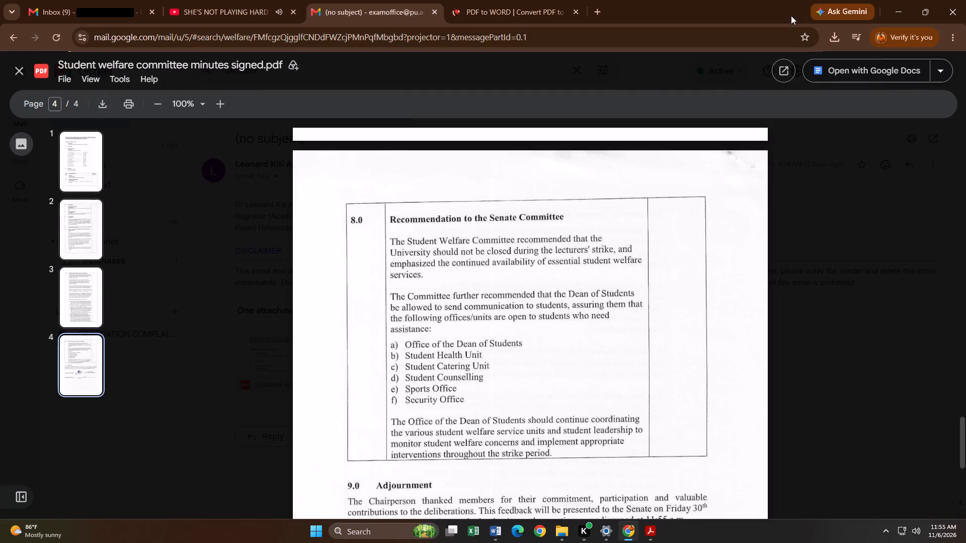
Add the downloaded file "Student welfare committee minutes signed (1).pdf" to the PDF to Word converter.
{"action": "left_click", "coordinate": [501, 10]}
{"action": "left_click", "coordinate": [832, 39]}
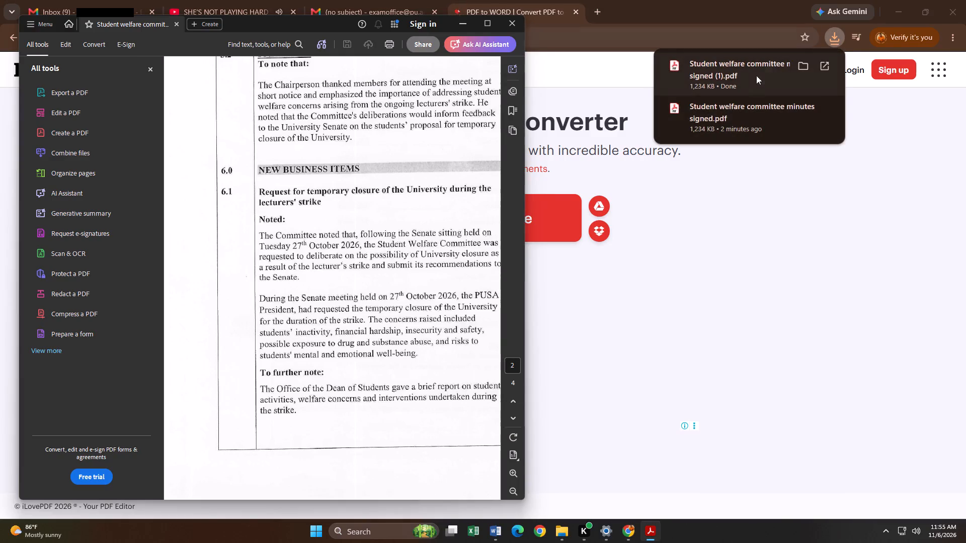
{"action": "left_click_drag", "start_coordinate": [755, 80], "coordinate": [576, 372]}
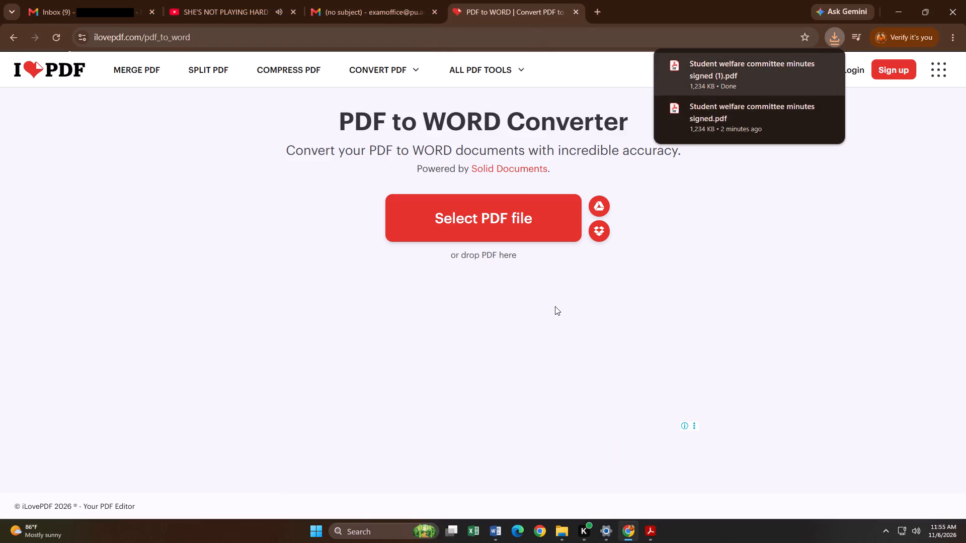
{"action": "left_click_drag", "start_coordinate": [727, 73], "coordinate": [378, 226]}
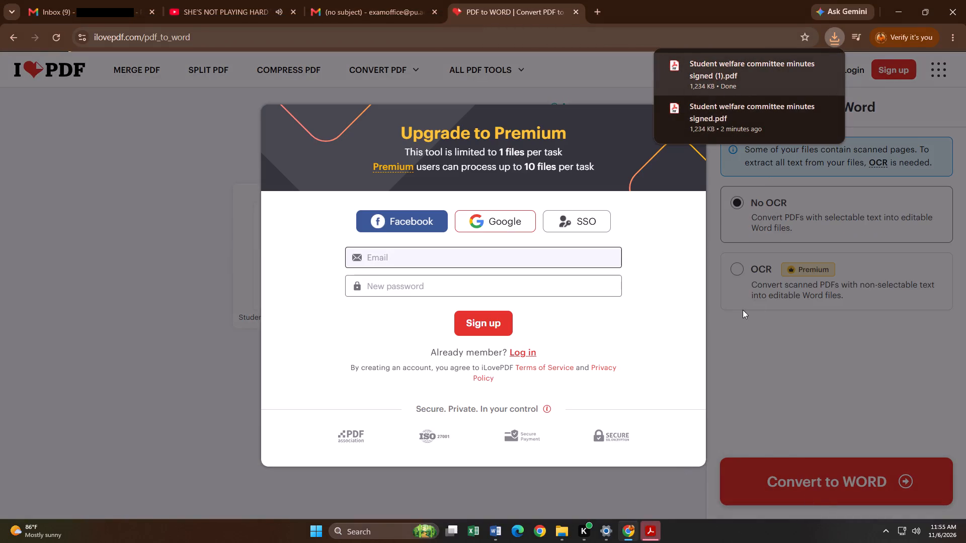
{"action": "left_click", "coordinate": [756, 375]}
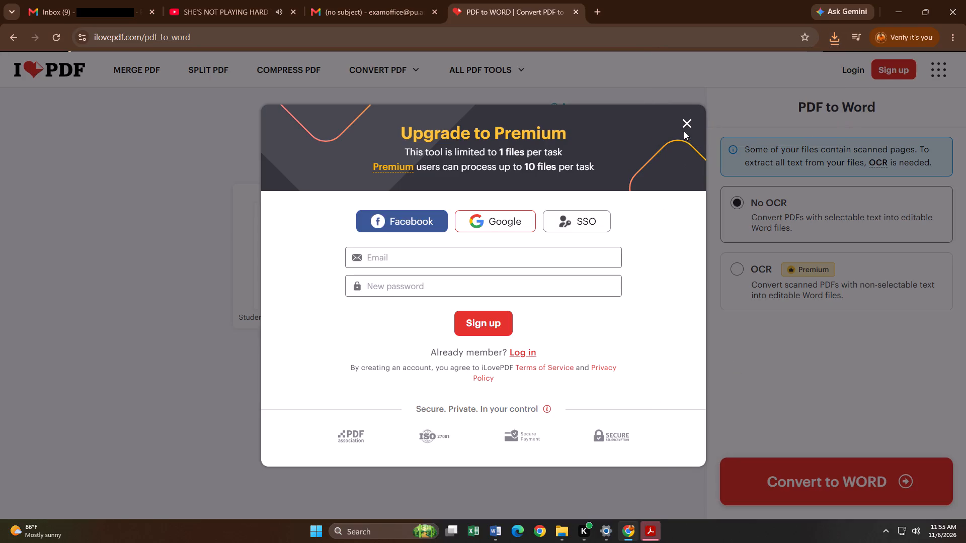
{"action": "left_click", "coordinate": [682, 121]}
{"action": "left_click", "coordinate": [831, 486]}
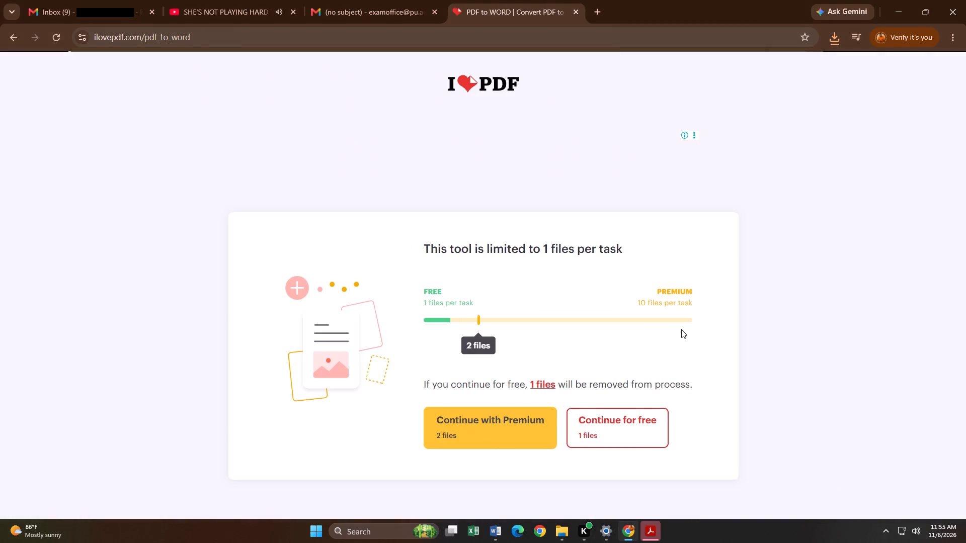
{"action": "left_click", "coordinate": [625, 429]}
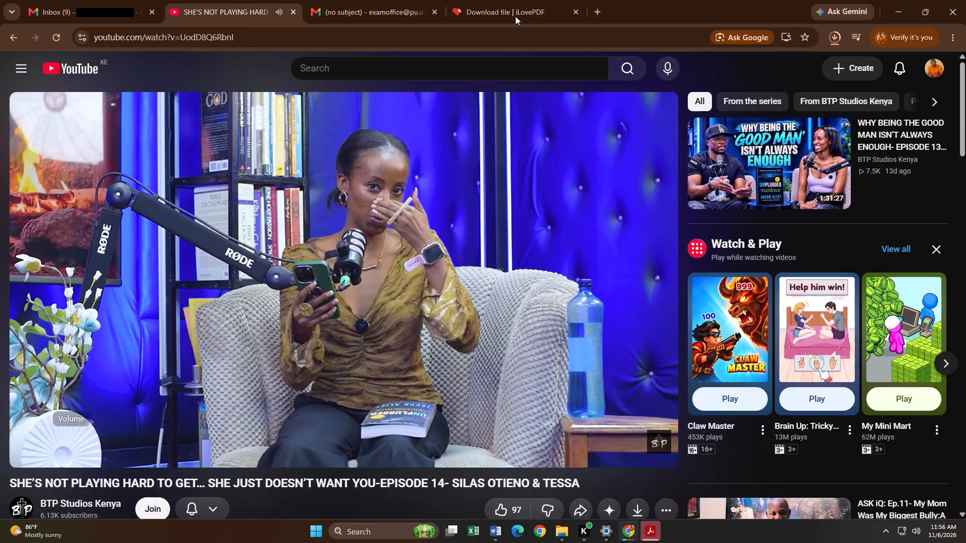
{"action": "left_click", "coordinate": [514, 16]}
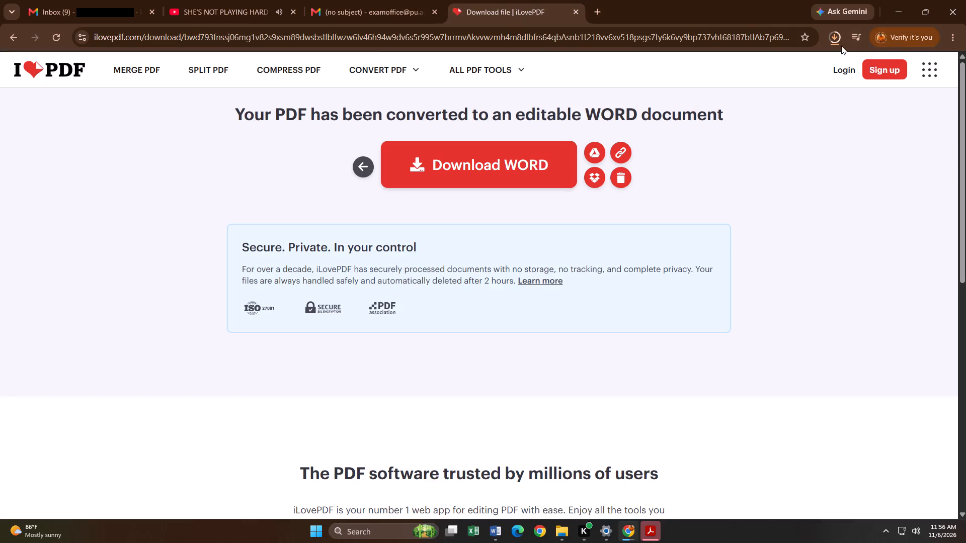
Open the downloaded "Student welfare committee minutes signed (1).docx" in Word and enable it for editing.
{"action": "left_click", "coordinate": [833, 35]}
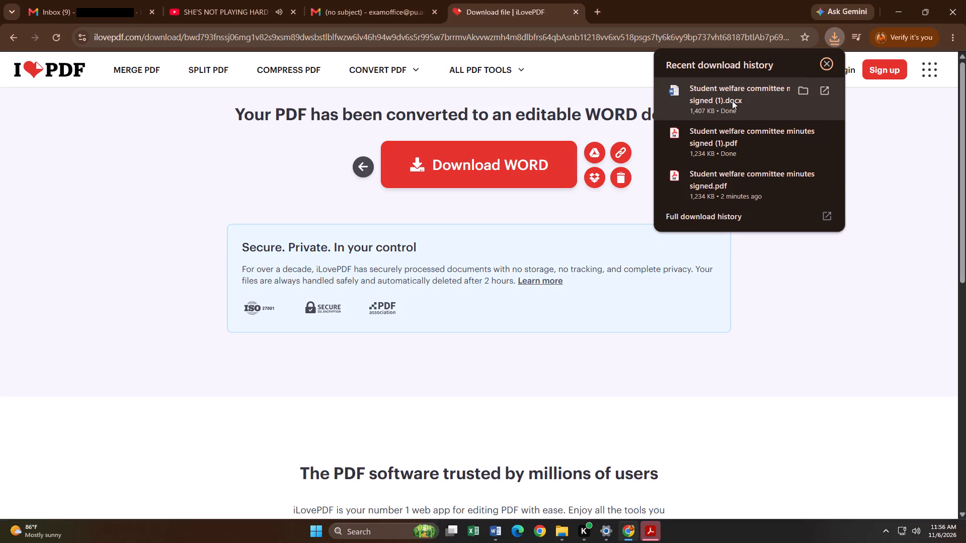
{"action": "left_click", "coordinate": [732, 101]}
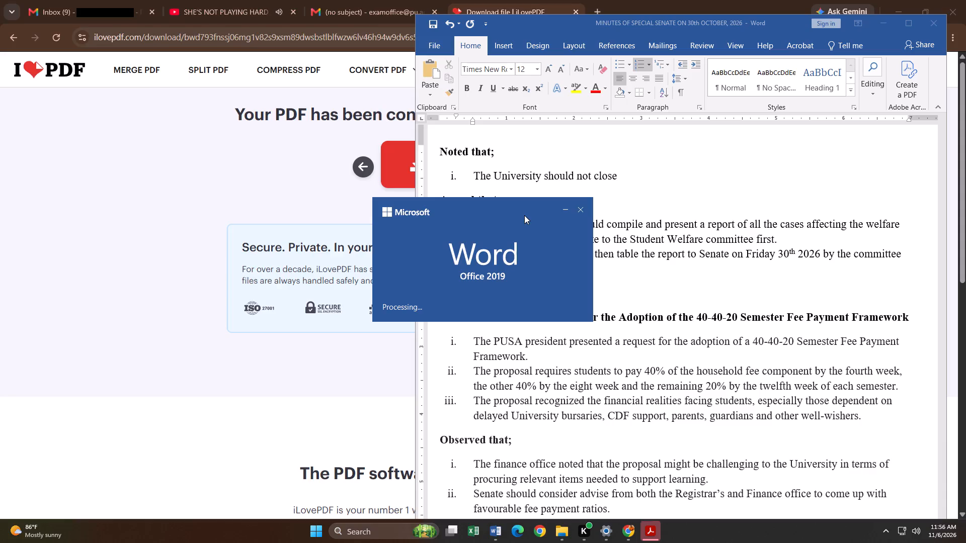
{"action": "scroll", "coordinate": [480, 236], "scroll_direction": "down", "scroll_amount": 5}
{"action": "scroll", "coordinate": [436, 246], "scroll_direction": "down", "scroll_amount": 12}
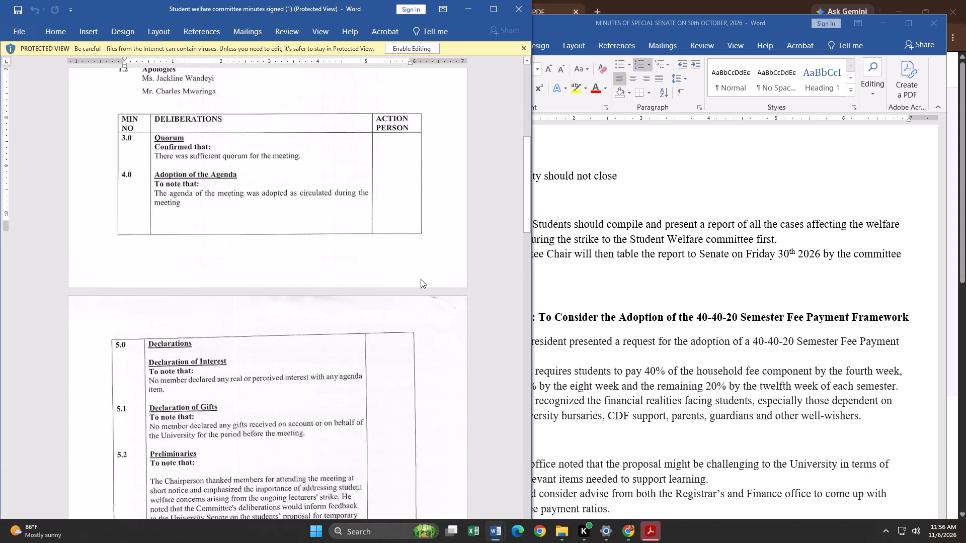
{"action": "scroll", "coordinate": [421, 279], "scroll_direction": "down", "scroll_amount": 11}
{"action": "left_click", "coordinate": [271, 329]}
{"action": "double_click", "coordinate": [250, 313]}
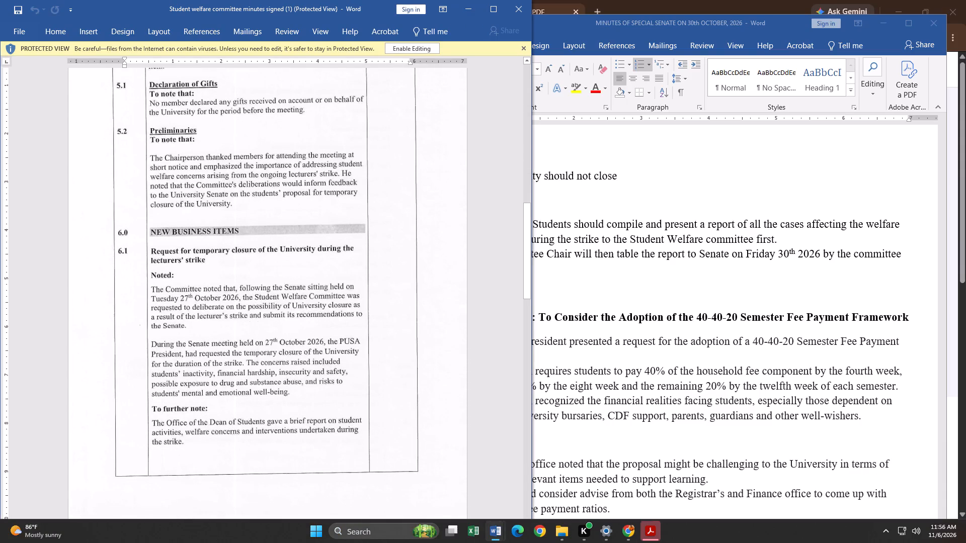
{"action": "left_click", "coordinate": [408, 48]}
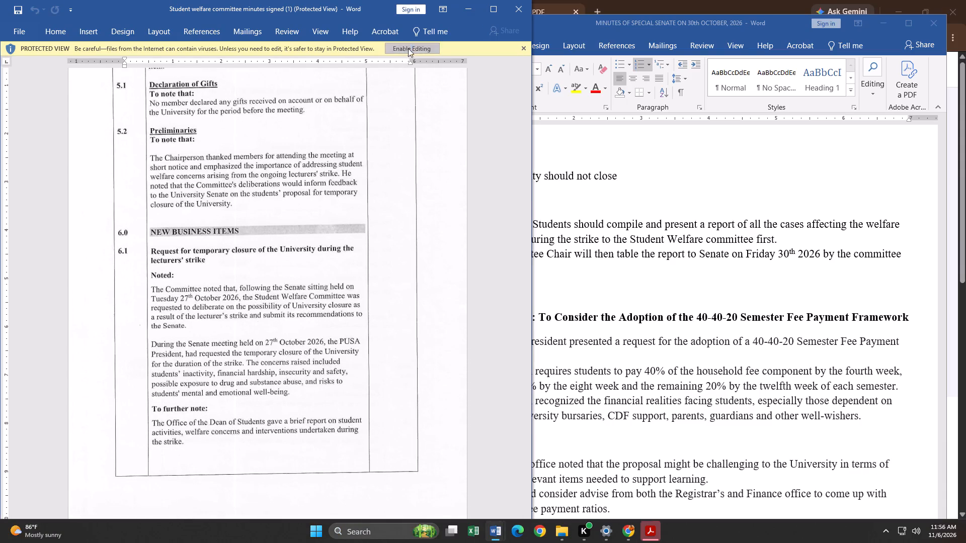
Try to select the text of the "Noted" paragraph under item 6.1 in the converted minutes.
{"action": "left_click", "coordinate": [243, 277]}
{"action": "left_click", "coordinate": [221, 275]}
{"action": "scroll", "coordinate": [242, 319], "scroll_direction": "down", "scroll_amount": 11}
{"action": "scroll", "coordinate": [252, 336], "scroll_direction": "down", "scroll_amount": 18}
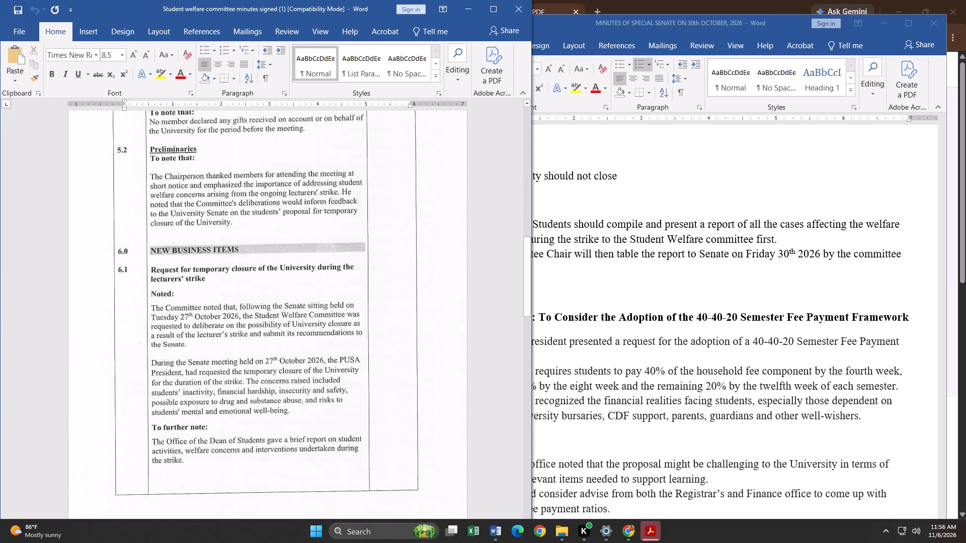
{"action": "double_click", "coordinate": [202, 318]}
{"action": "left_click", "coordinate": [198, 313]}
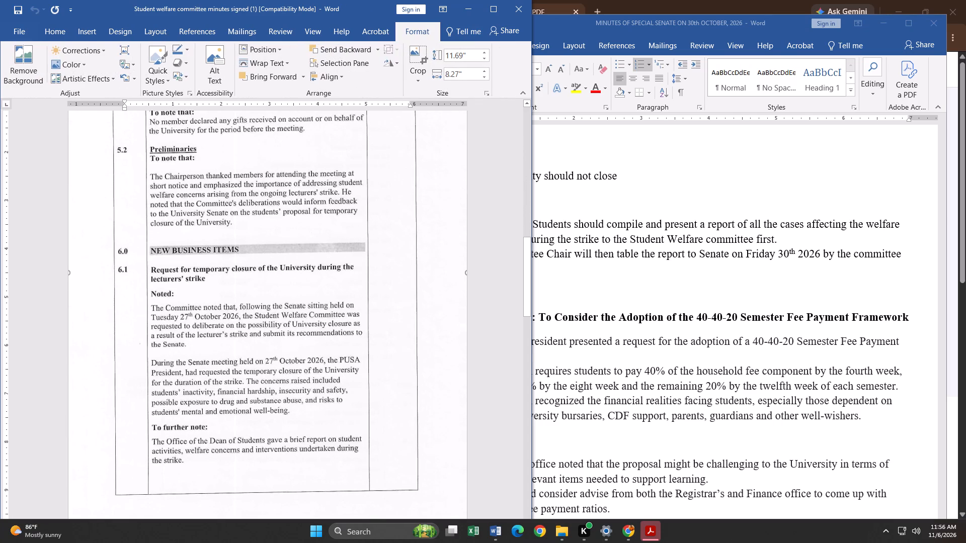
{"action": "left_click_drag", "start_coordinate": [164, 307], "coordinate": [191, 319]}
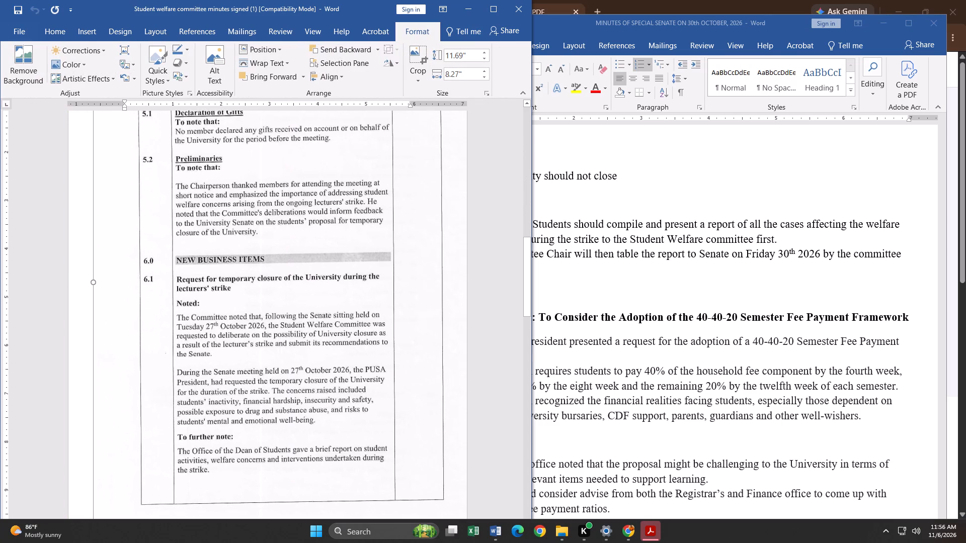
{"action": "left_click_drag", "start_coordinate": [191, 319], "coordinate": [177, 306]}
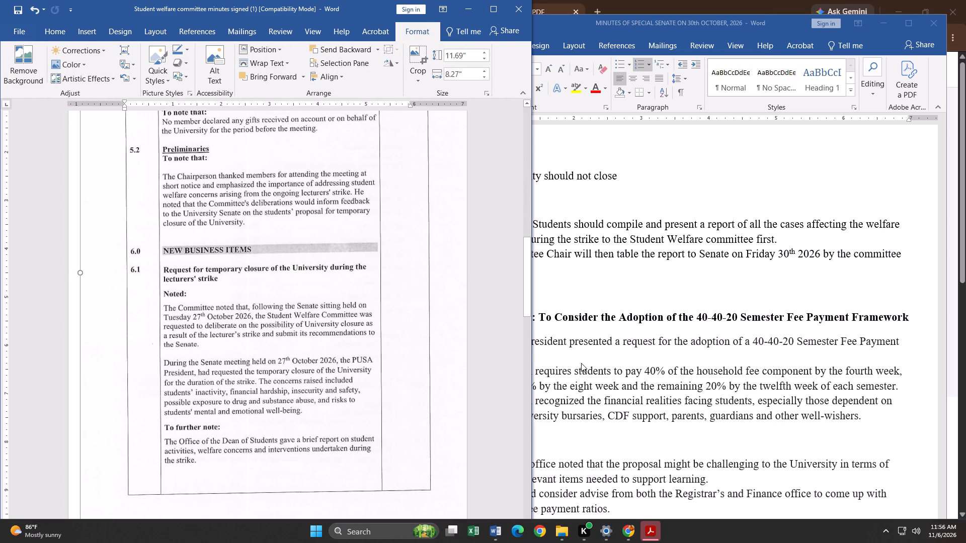
Switch to Chrome and return to the PDF to Word converter's file selection page.
{"action": "left_click", "coordinate": [626, 535]}
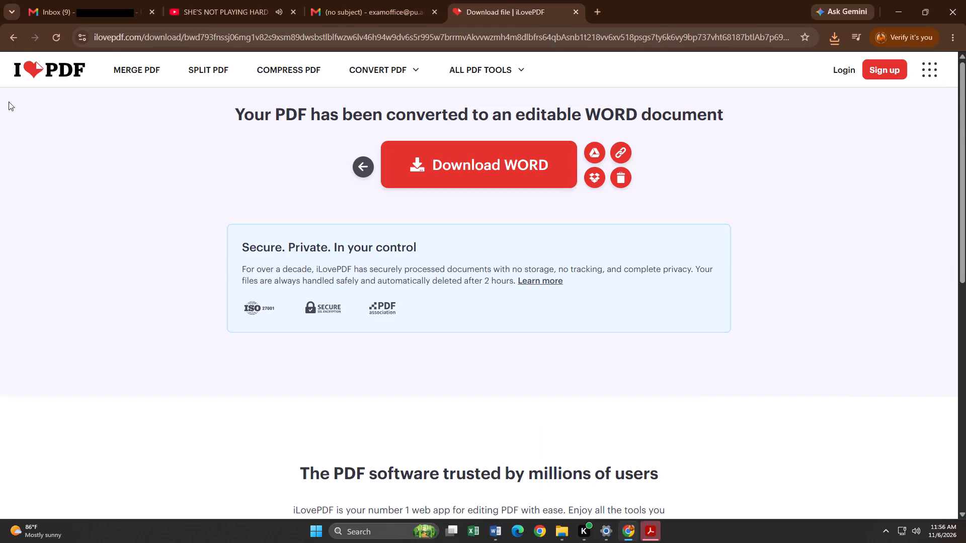
{"action": "left_click", "coordinate": [13, 36]}
{"action": "left_click", "coordinate": [13, 36]}
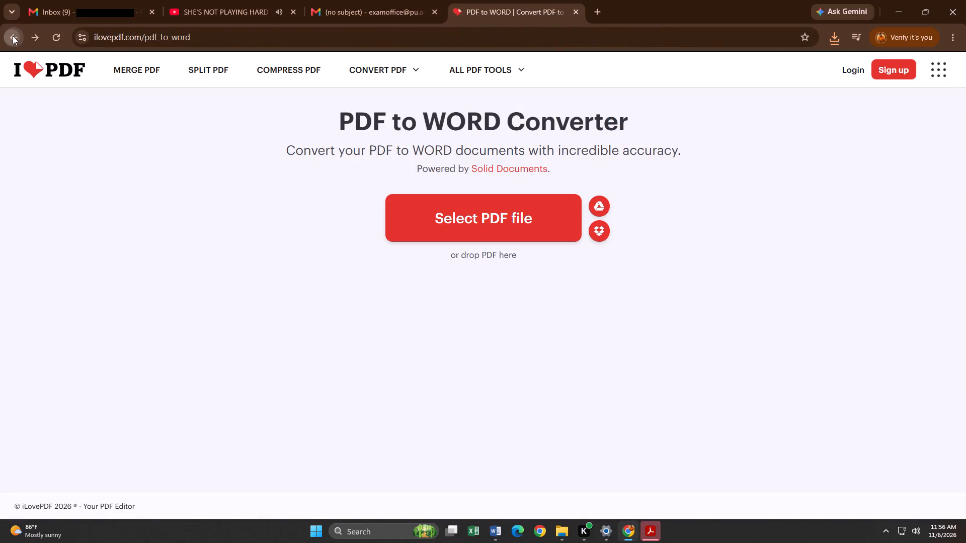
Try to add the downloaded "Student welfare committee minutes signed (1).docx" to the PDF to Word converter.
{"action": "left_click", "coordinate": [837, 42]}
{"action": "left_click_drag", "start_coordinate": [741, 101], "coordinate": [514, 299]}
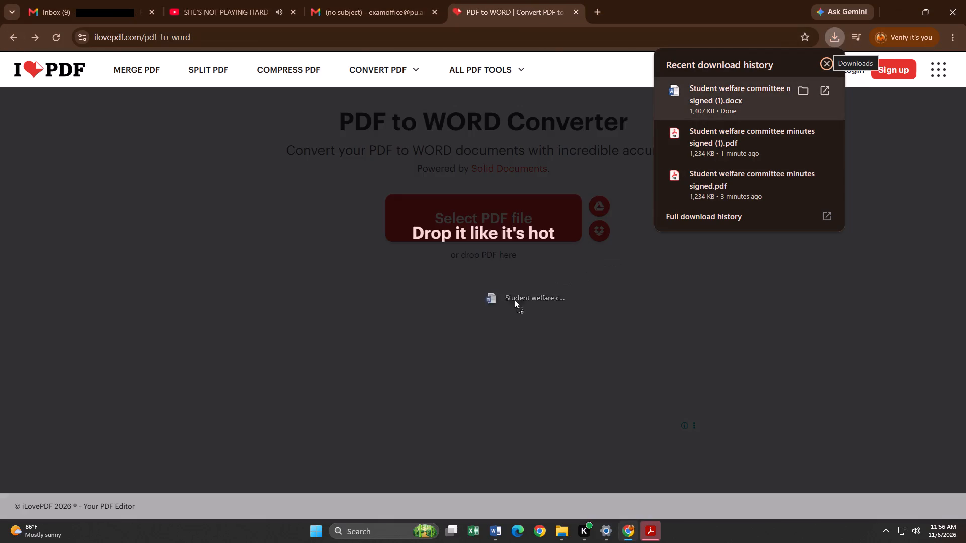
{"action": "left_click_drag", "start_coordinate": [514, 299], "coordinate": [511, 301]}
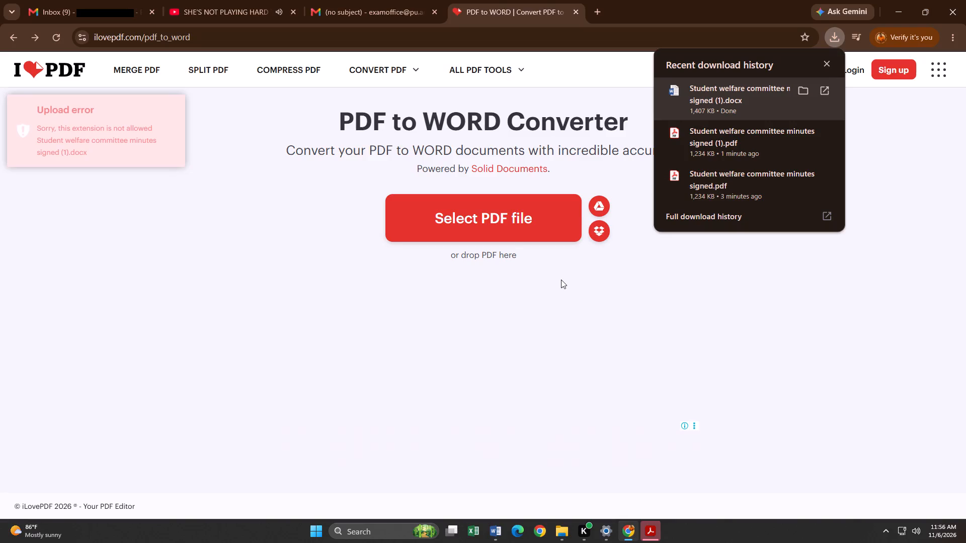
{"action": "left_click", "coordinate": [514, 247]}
Upload the signed Student Welfare Committee minutes PDF from the Downloads folder to the PDF to Word converter.
{"action": "left_click", "coordinate": [484, 215]}
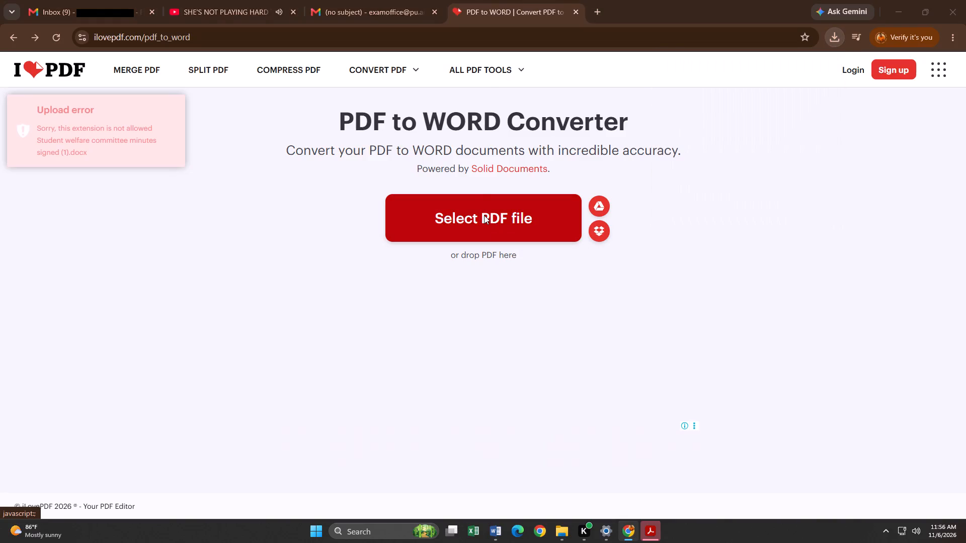
{"action": "scroll", "coordinate": [64, 114], "scroll_direction": "up", "scroll_amount": 4}
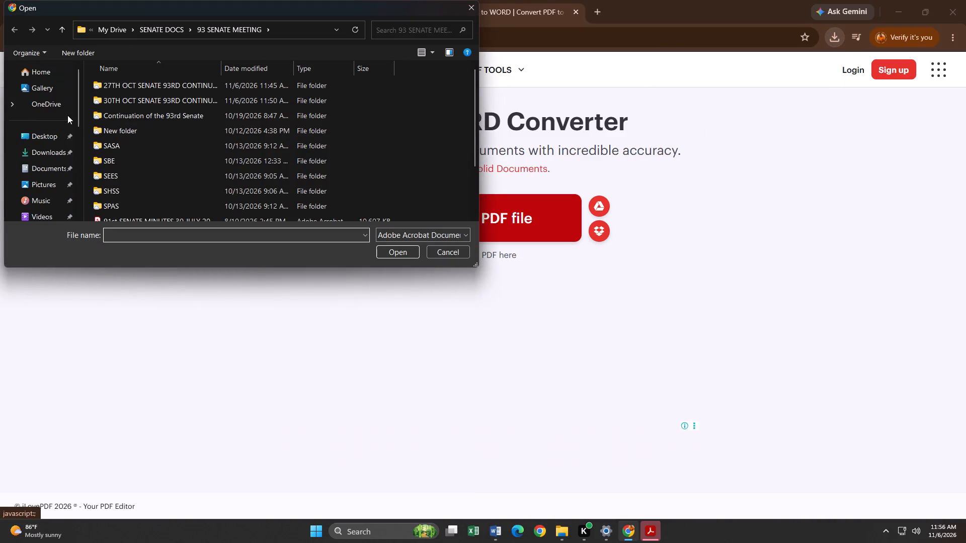
{"action": "scroll", "coordinate": [67, 115], "scroll_direction": "up", "scroll_amount": 1}
{"action": "left_click", "coordinate": [62, 154]}
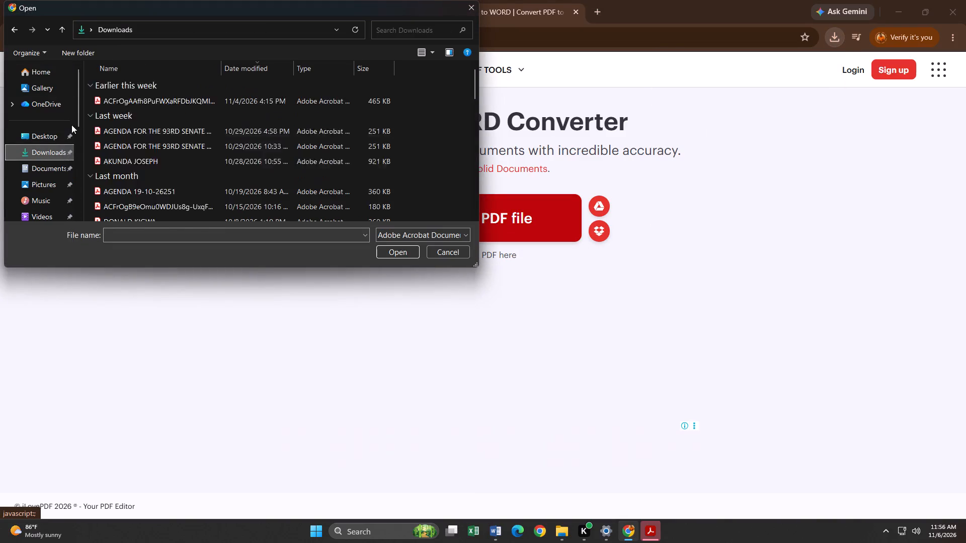
{"action": "left_click", "coordinate": [126, 100]}
{"action": "left_click", "coordinate": [397, 251]}
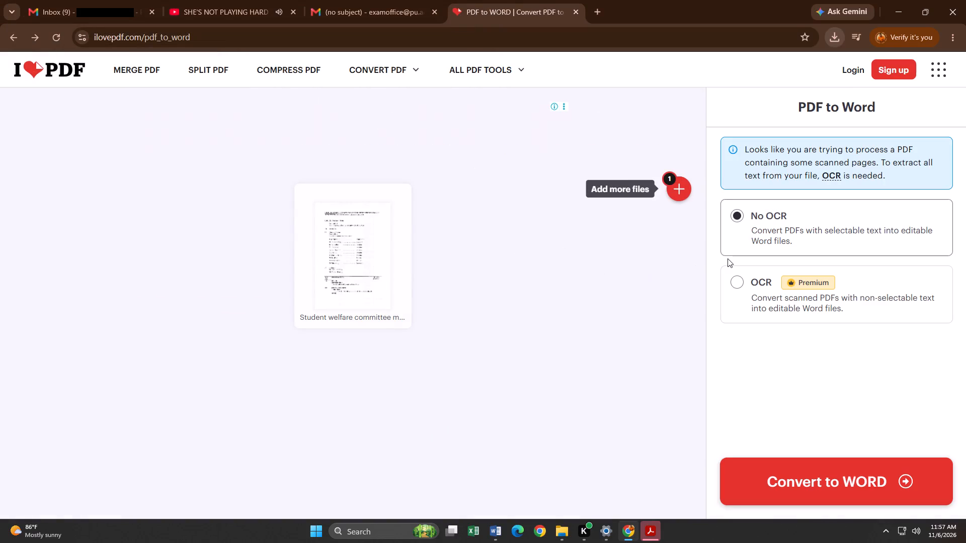
Choose the OCR conversion option for the uploaded scanned minutes.
{"action": "left_click", "coordinate": [730, 278]}
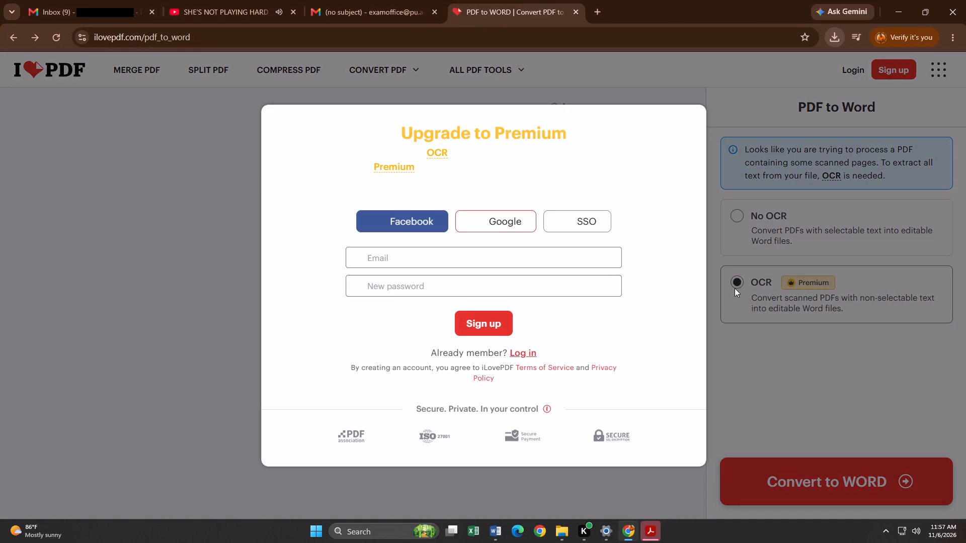
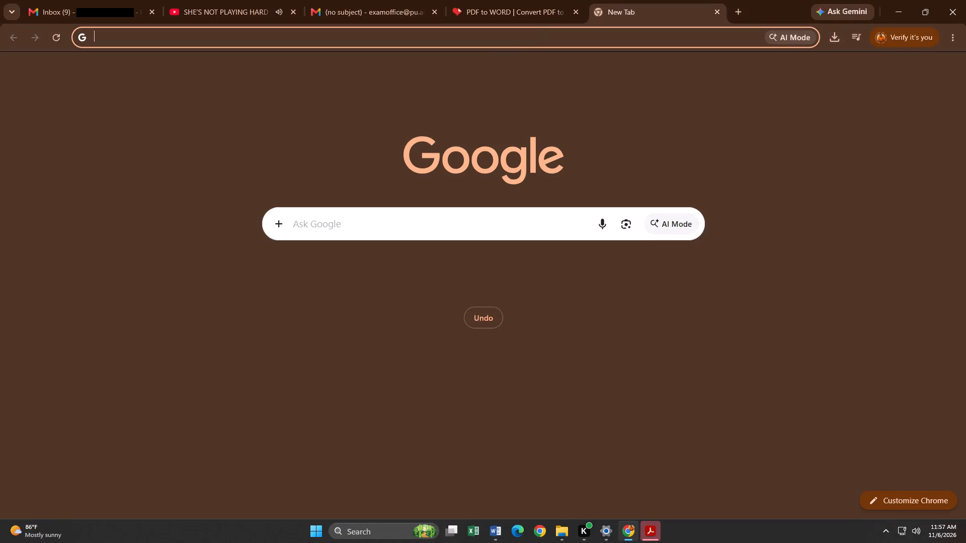
Search the web for "ocr pdf to word converter" and open Adobe's Free Online OCR Converter.
{"action": "type", "text": "ocr"}
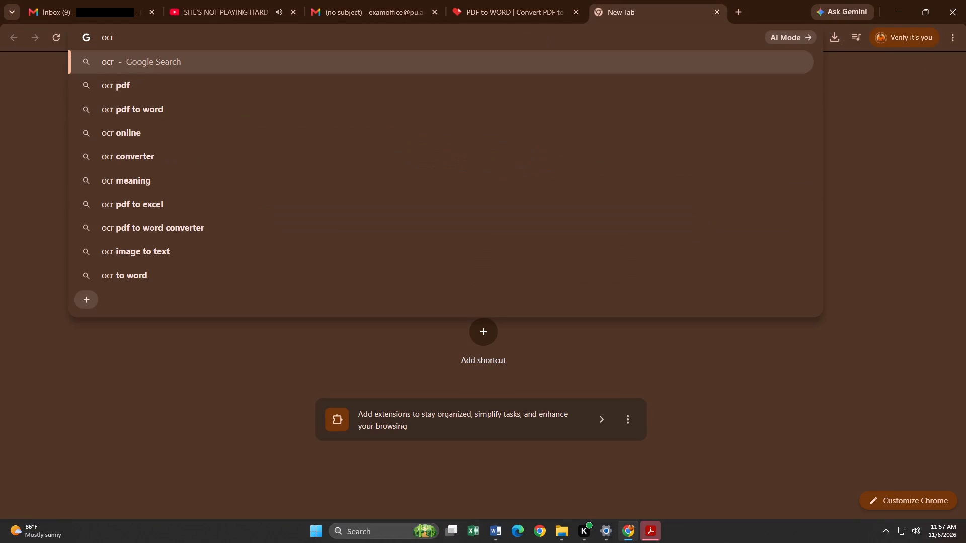
{"action": "key", "text": "space"}
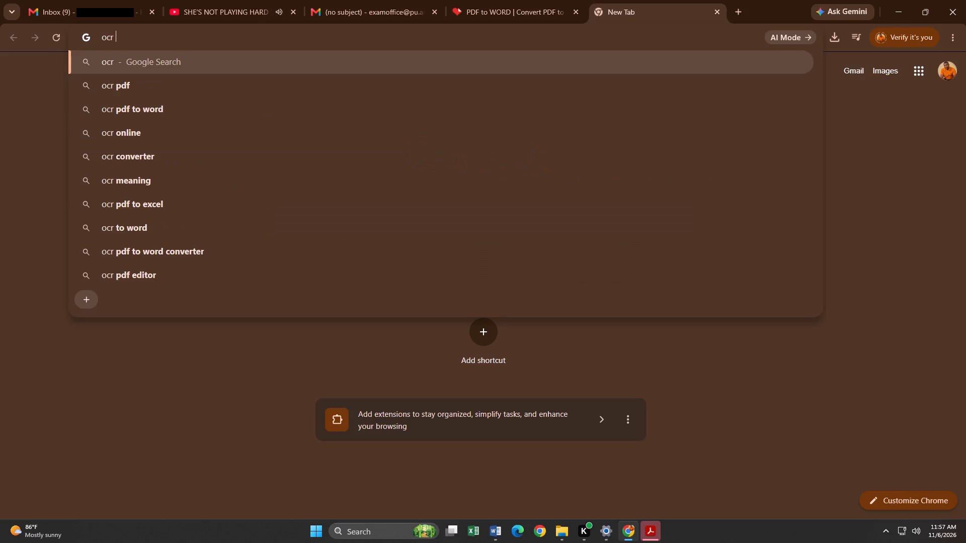
{"action": "type", "text": "pdf"}
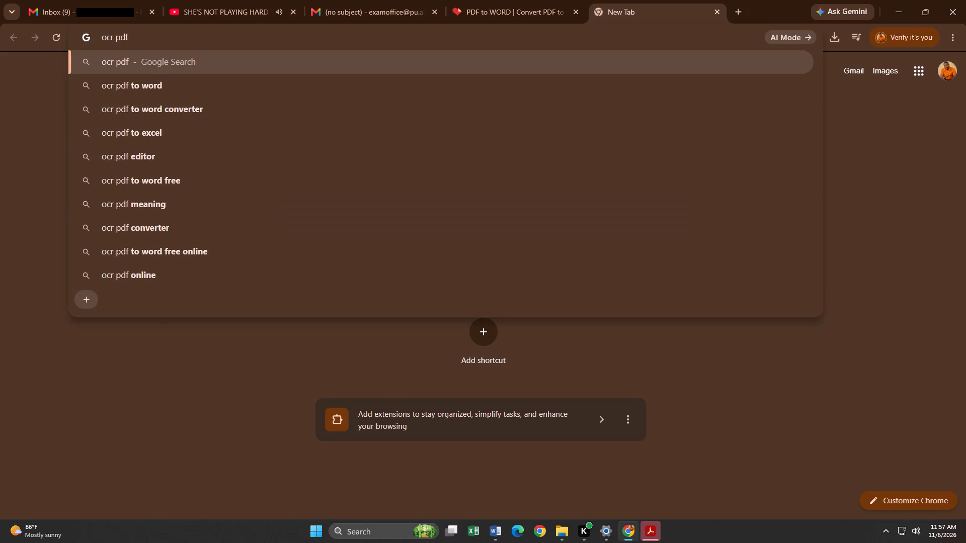
{"action": "left_click", "coordinate": [167, 104]}
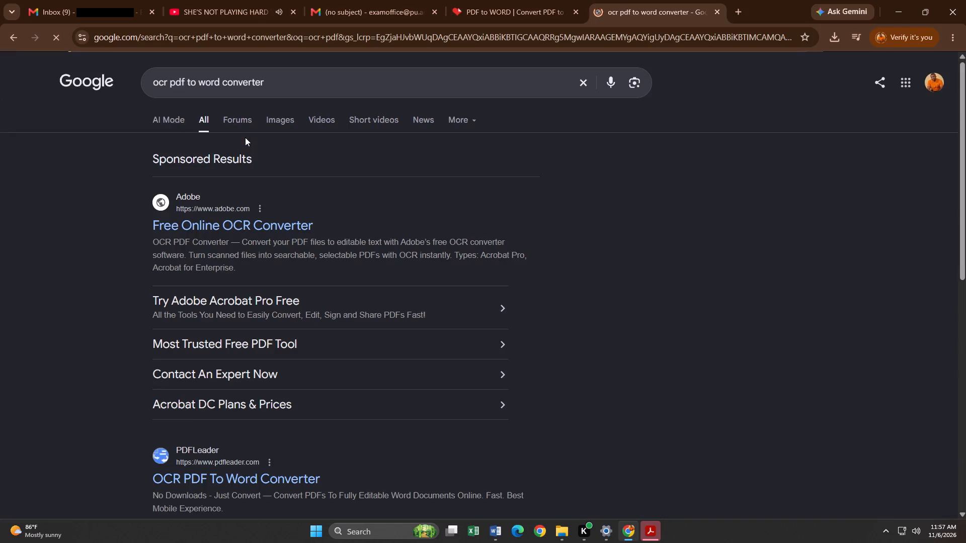
{"action": "left_click", "coordinate": [250, 228]}
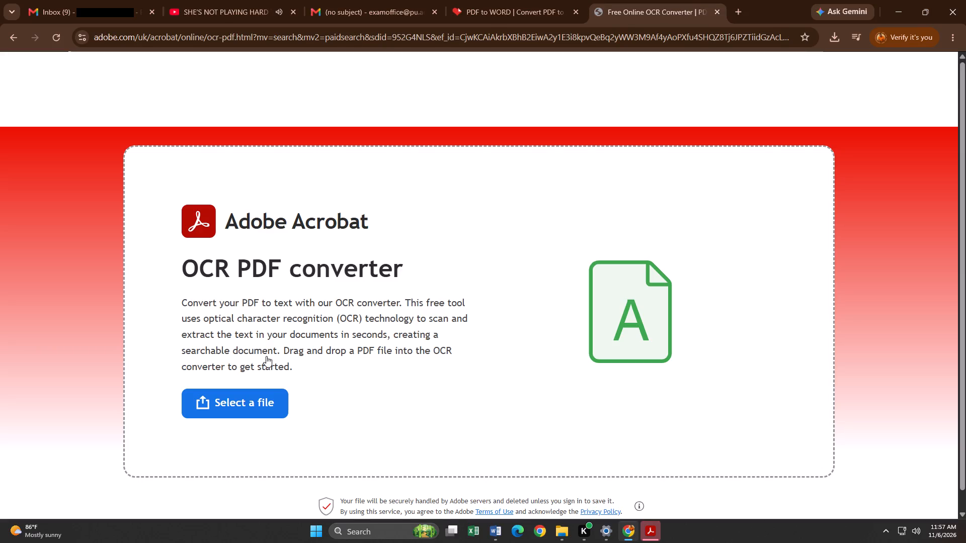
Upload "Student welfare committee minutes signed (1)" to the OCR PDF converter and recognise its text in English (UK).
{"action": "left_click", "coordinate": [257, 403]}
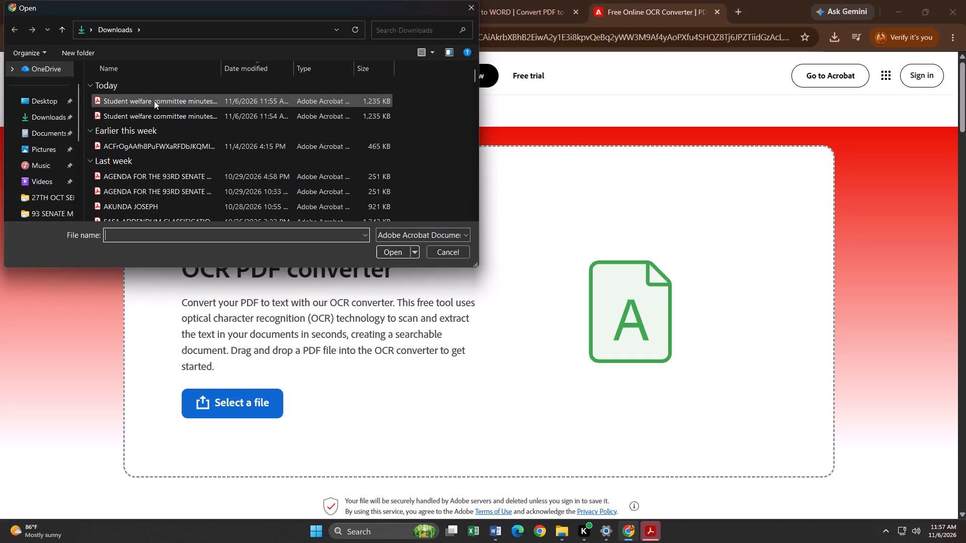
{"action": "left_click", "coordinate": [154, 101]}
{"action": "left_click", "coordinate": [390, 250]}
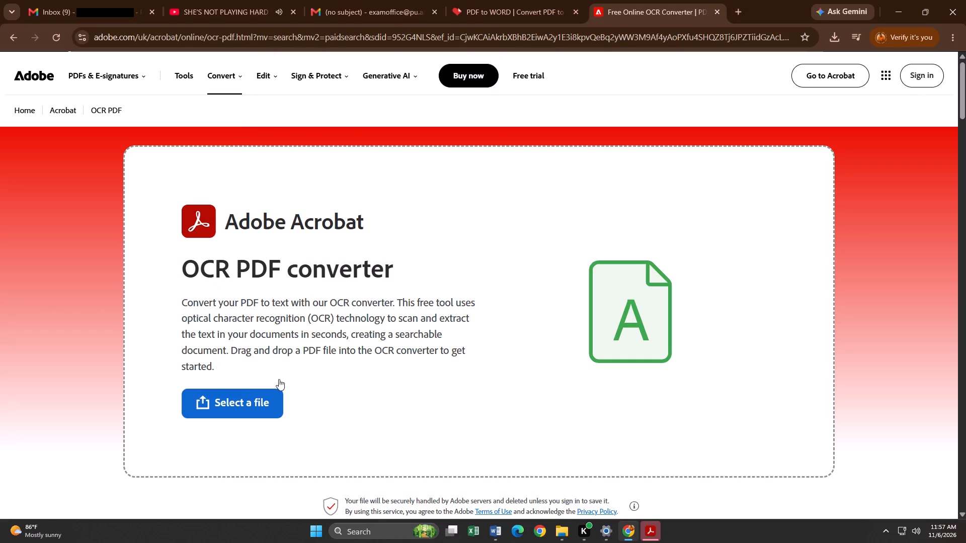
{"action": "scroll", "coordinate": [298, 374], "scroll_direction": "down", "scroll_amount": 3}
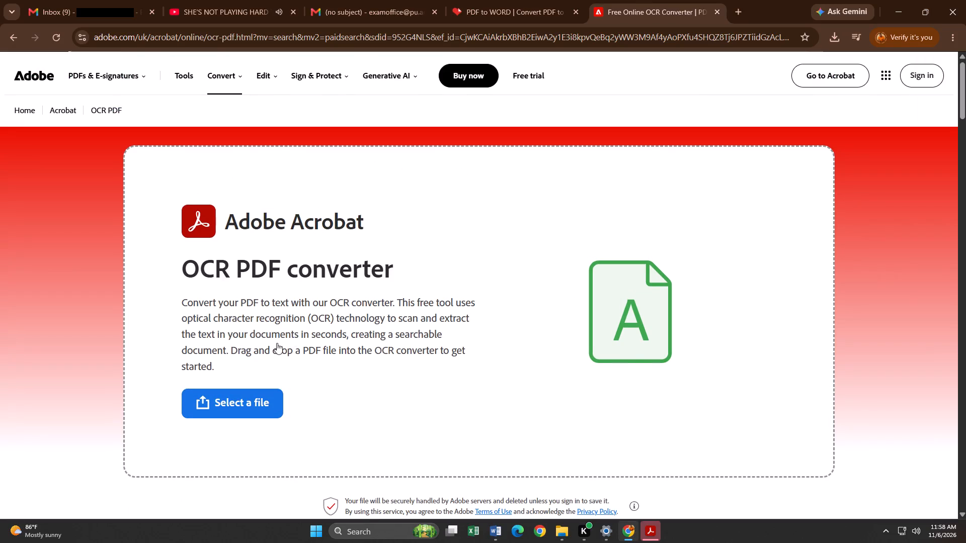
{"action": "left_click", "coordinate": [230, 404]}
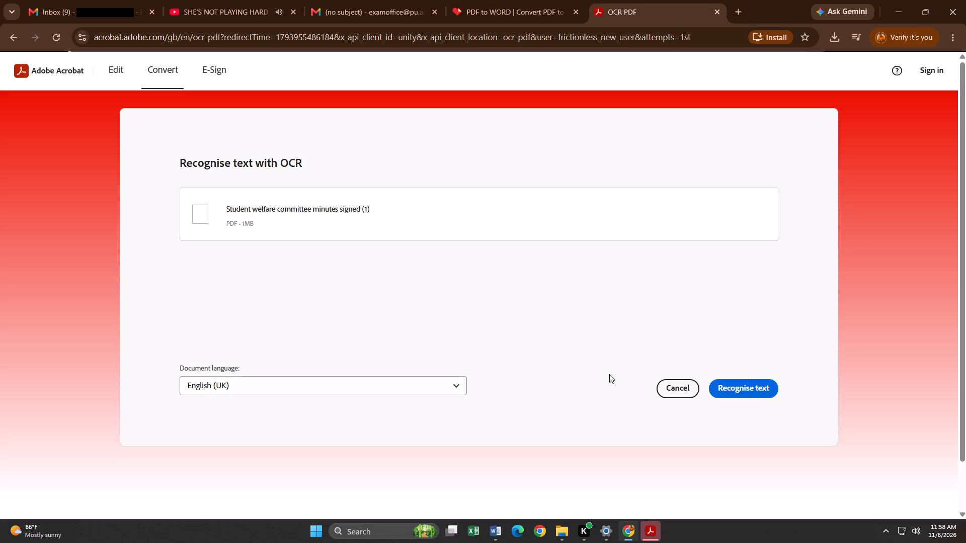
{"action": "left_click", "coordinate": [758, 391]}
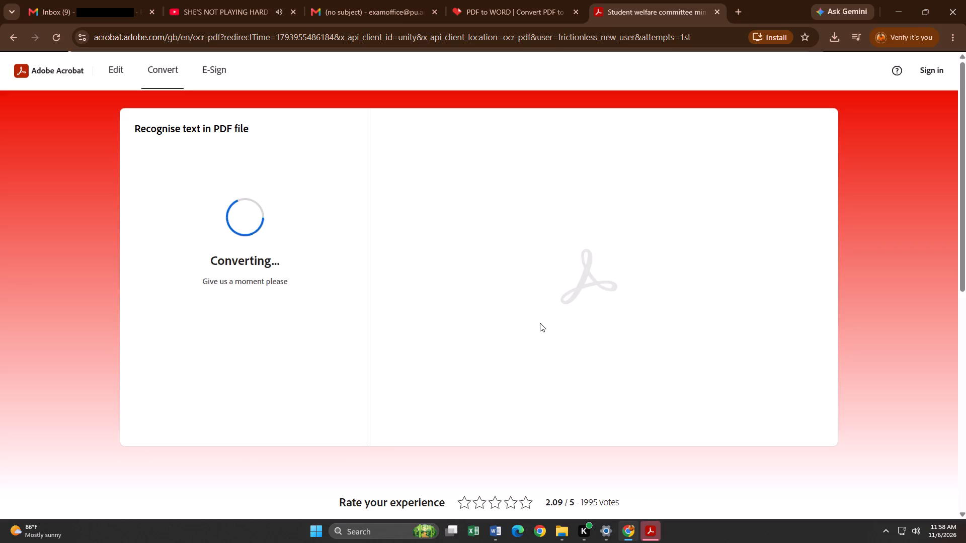
Try selecting text in the OCR preview, read through the minutes to section 8.0, and dismiss the Google sign-in prompt.
{"action": "scroll", "coordinate": [535, 310], "scroll_direction": "down", "scroll_amount": 6}
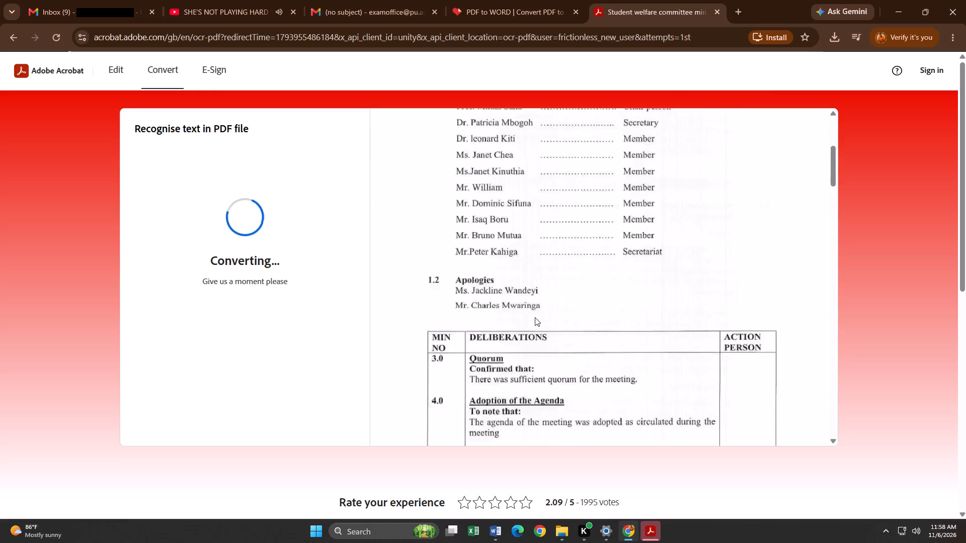
{"action": "left_click", "coordinate": [509, 294]}
{"action": "left_click", "coordinate": [498, 290]}
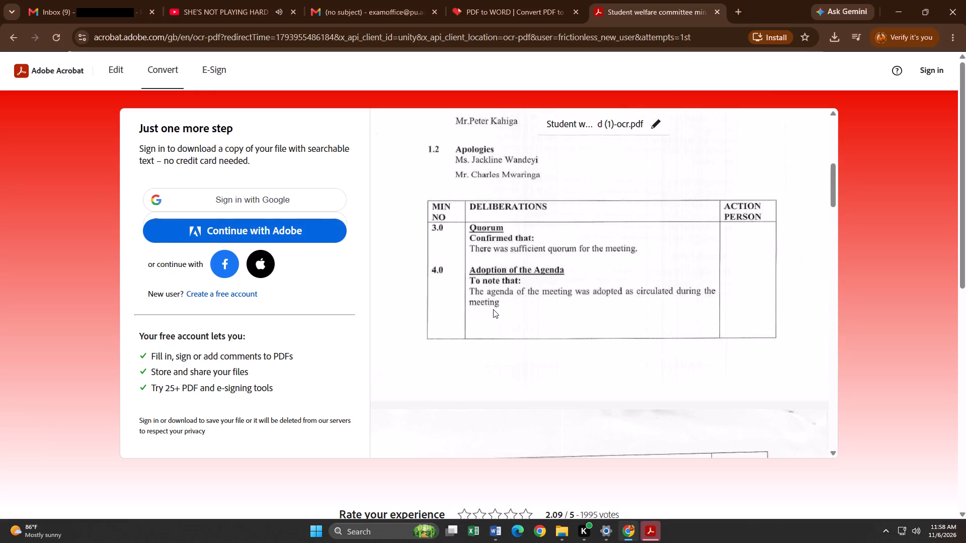
{"action": "left_click", "coordinate": [578, 274]}
{"action": "left_click", "coordinate": [524, 233]}
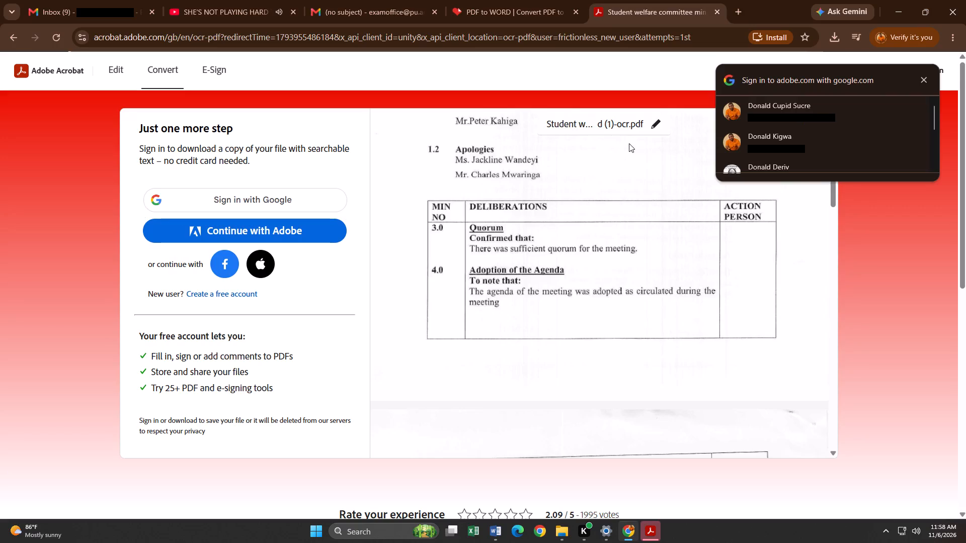
{"action": "left_click_drag", "start_coordinate": [600, 219], "coordinate": [600, 225]}
{"action": "left_click", "coordinate": [546, 245]}
{"action": "scroll", "coordinate": [509, 348], "scroll_direction": "down", "scroll_amount": 10}
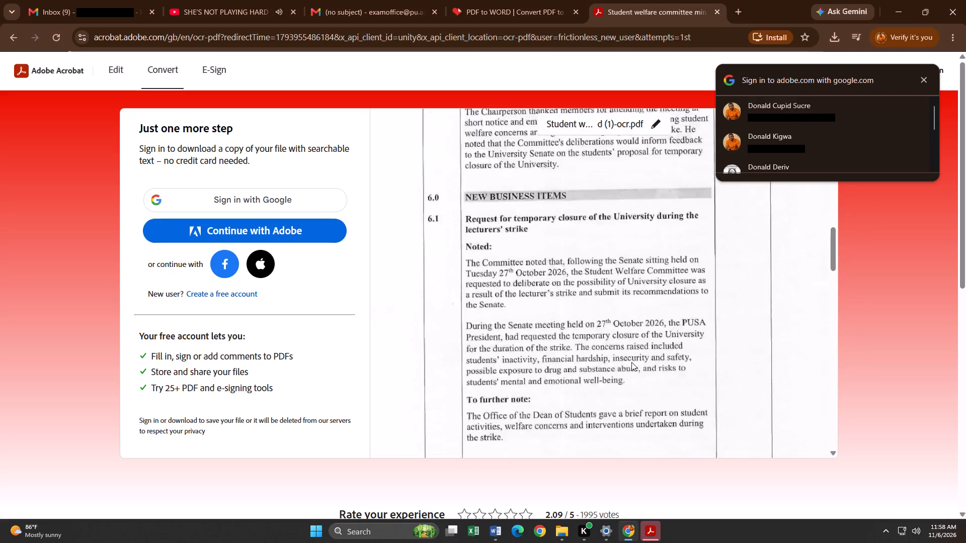
{"action": "scroll", "coordinate": [797, 348], "scroll_direction": "down", "scroll_amount": 16}
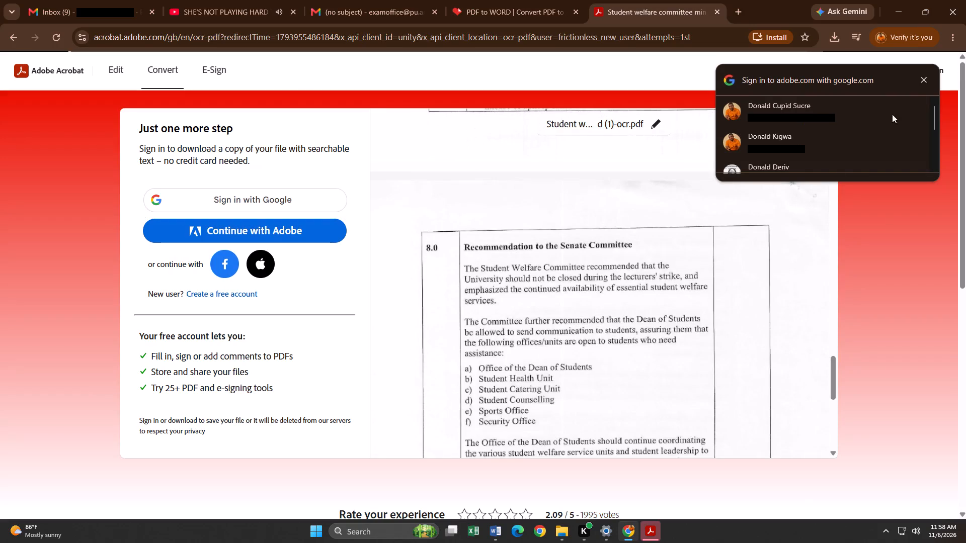
{"action": "left_click", "coordinate": [923, 78]}
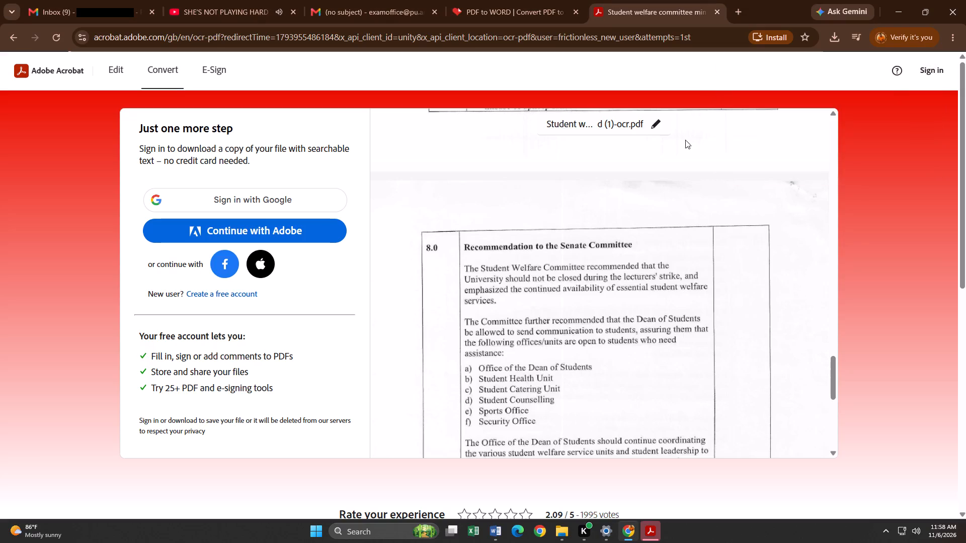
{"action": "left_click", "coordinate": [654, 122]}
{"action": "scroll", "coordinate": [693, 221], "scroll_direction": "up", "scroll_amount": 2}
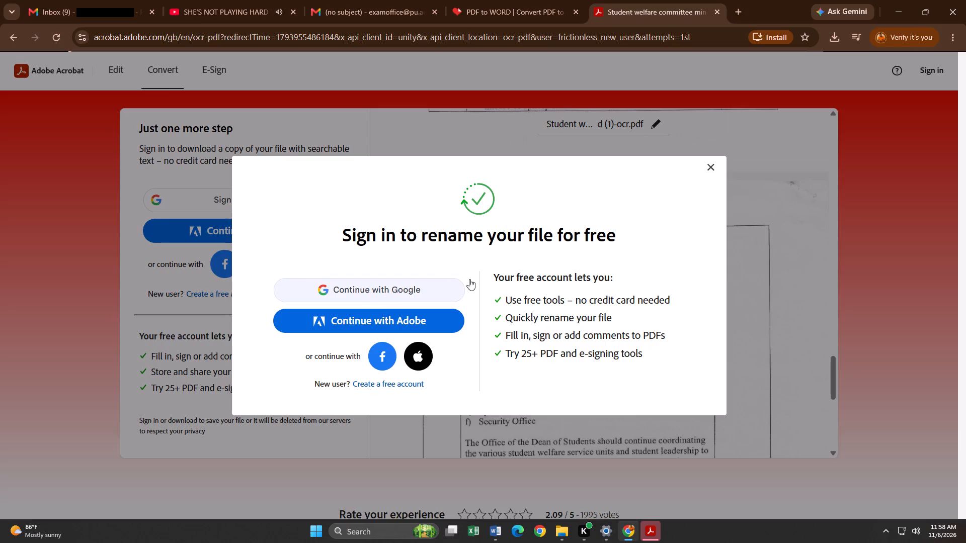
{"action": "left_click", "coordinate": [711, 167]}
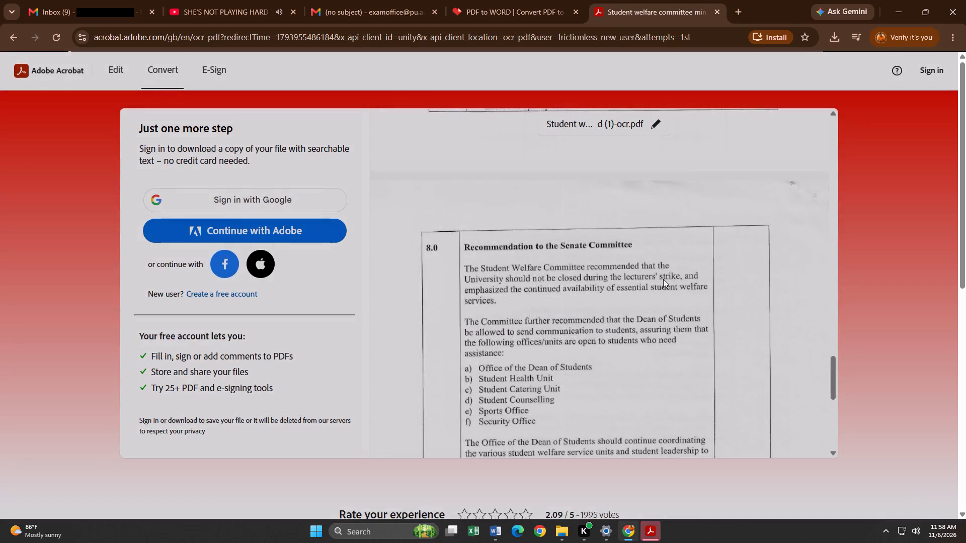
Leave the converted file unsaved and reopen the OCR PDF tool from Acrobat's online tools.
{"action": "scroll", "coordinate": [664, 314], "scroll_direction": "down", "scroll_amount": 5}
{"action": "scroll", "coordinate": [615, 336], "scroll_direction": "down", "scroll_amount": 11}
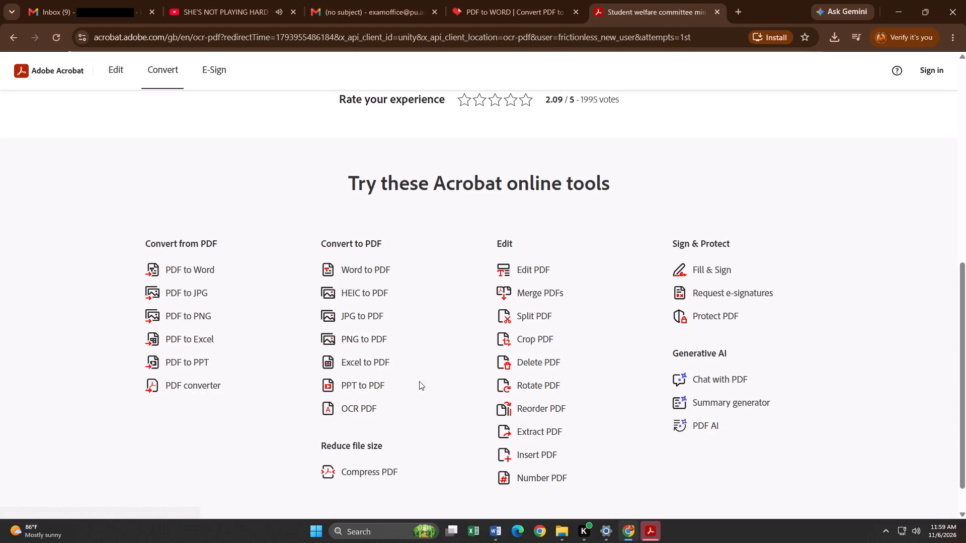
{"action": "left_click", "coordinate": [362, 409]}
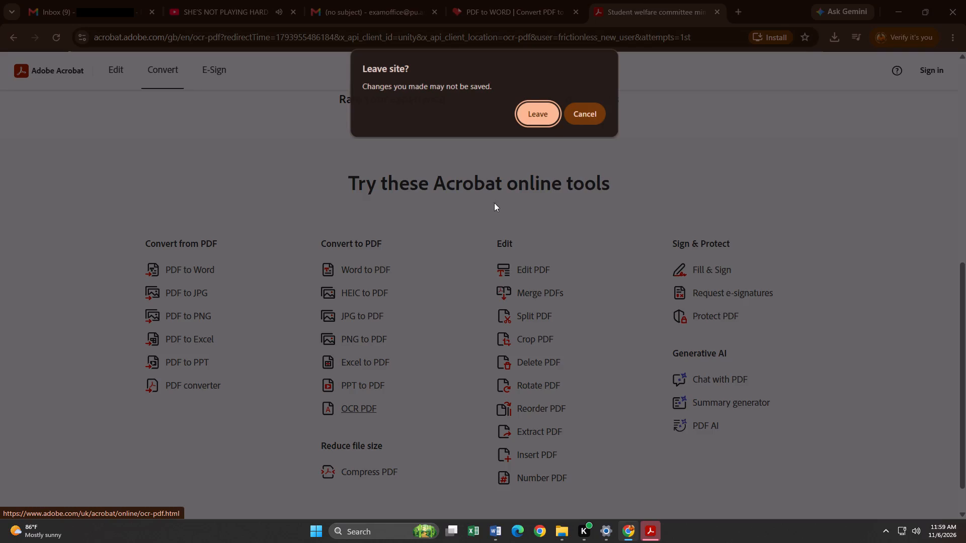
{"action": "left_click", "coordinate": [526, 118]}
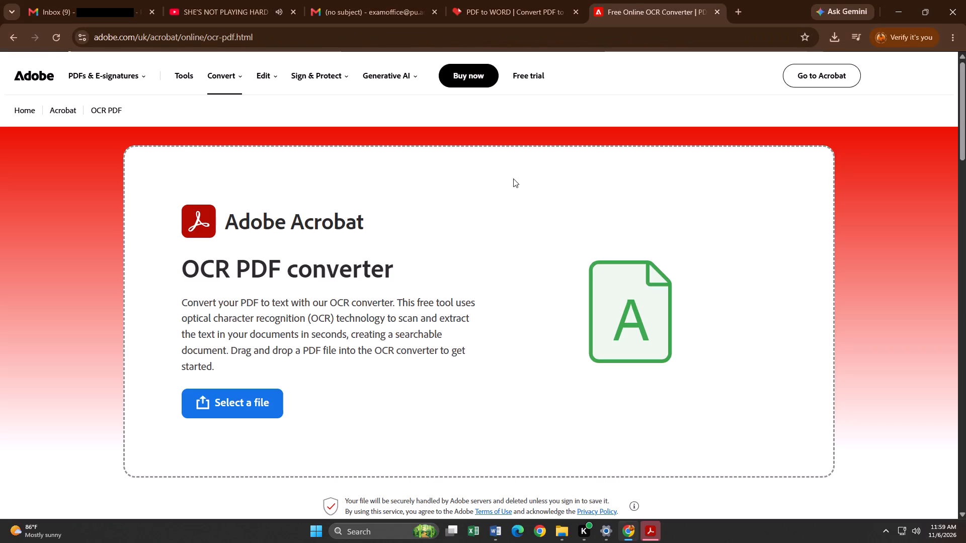
Upload "Student welfare committee minutes signed (1)" from Downloads again and recognise its text in English (UK).
{"action": "left_click", "coordinate": [259, 404]}
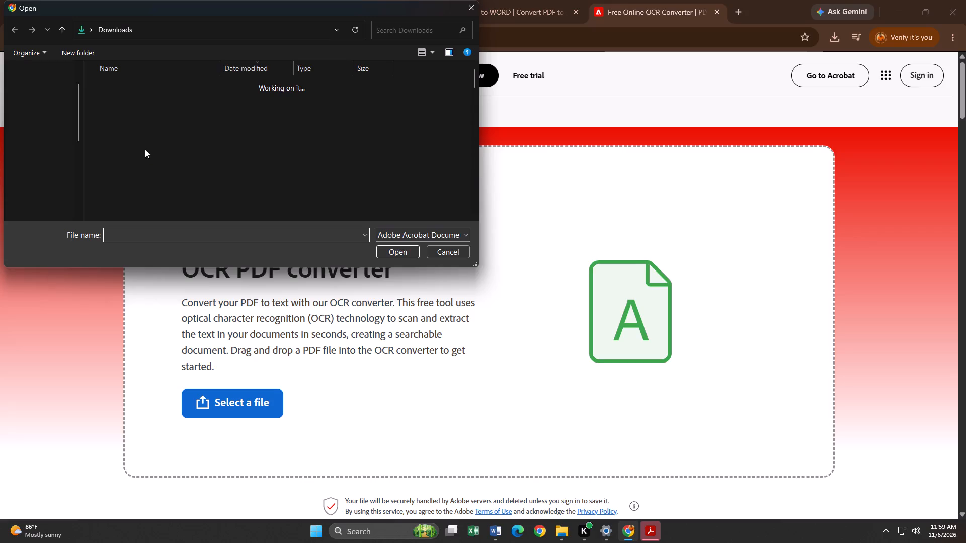
{"action": "left_click", "coordinate": [137, 104]}
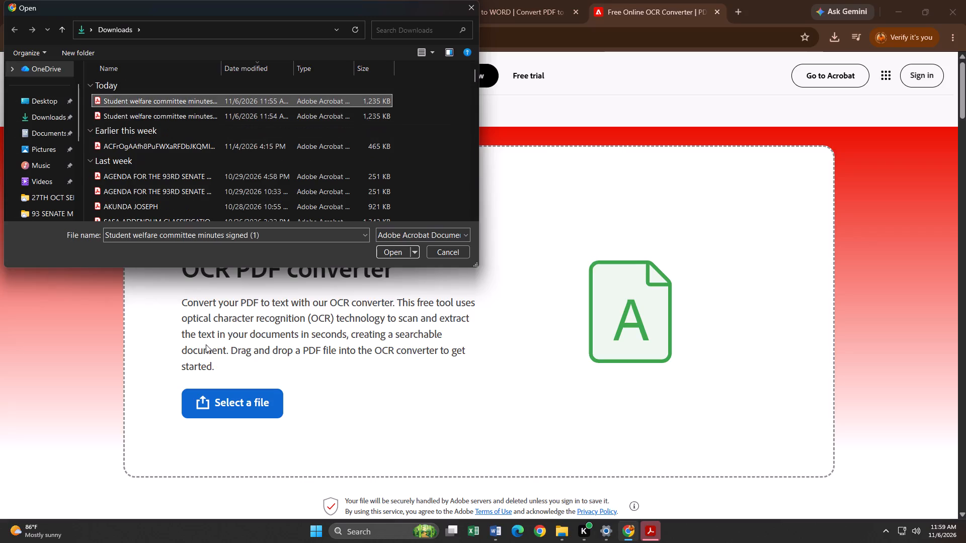
{"action": "left_click", "coordinate": [395, 252]}
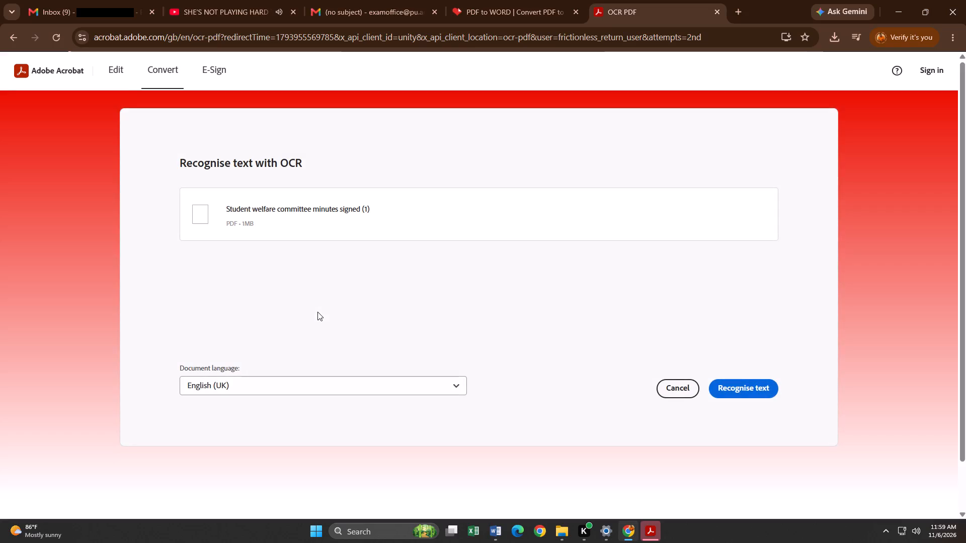
{"action": "left_click", "coordinate": [746, 390]}
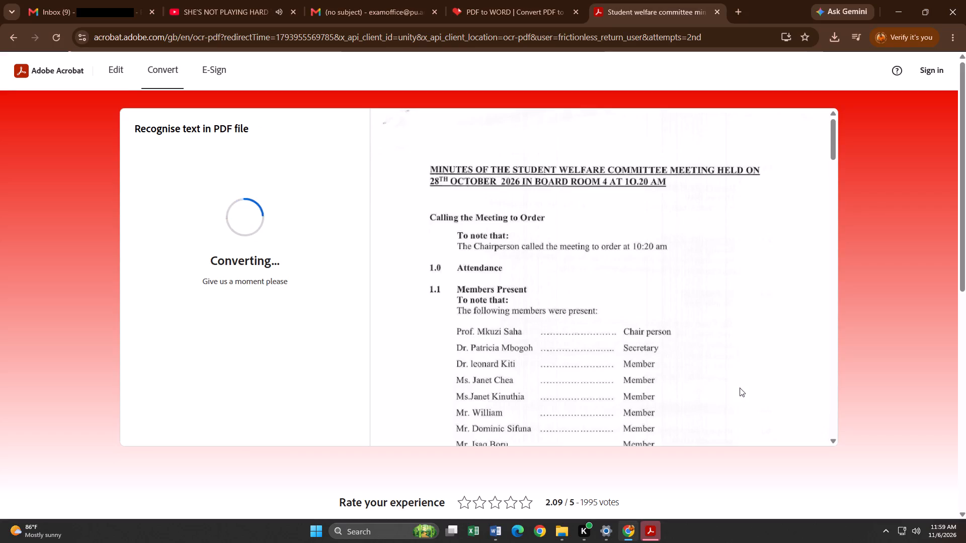
Try selecting names in the new OCR preview and examine the minutes through the new business items in section 6.0.
{"action": "left_click_drag", "start_coordinate": [487, 348], "coordinate": [492, 357]}
{"action": "left_click_drag", "start_coordinate": [488, 346], "coordinate": [531, 345]}
{"action": "scroll", "coordinate": [684, 324], "scroll_direction": "down", "scroll_amount": 1}
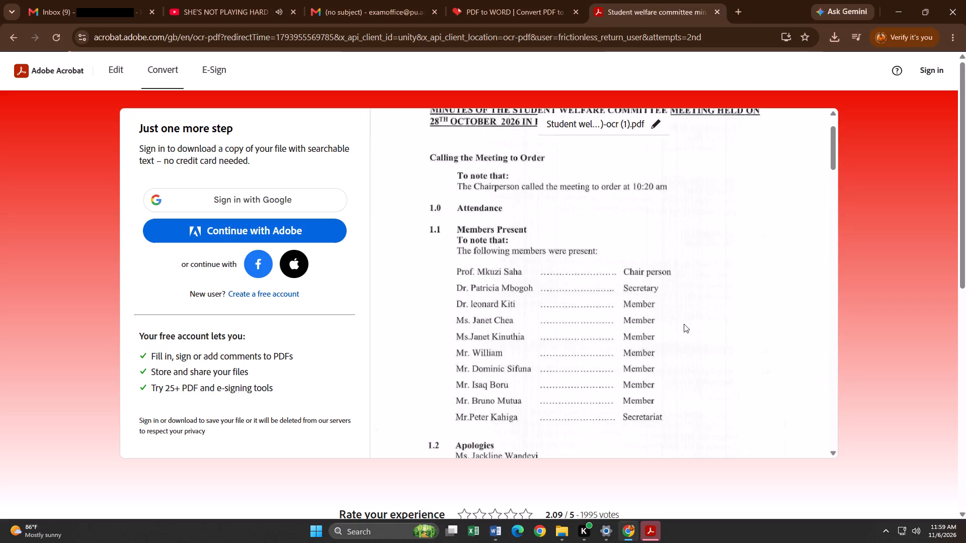
{"action": "scroll", "coordinate": [683, 325], "scroll_direction": "down", "scroll_amount": 13}
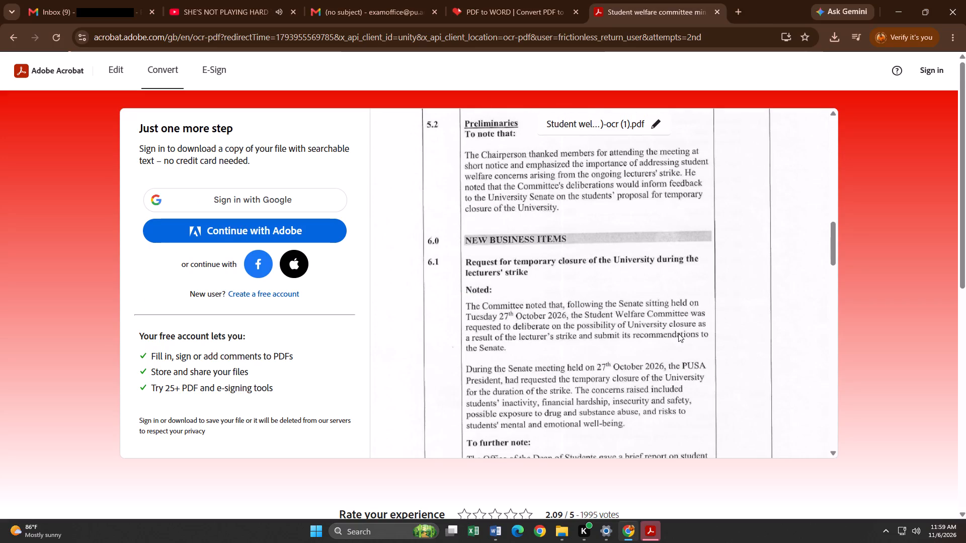
{"action": "scroll", "coordinate": [678, 333], "scroll_direction": "down", "scroll_amount": 2}
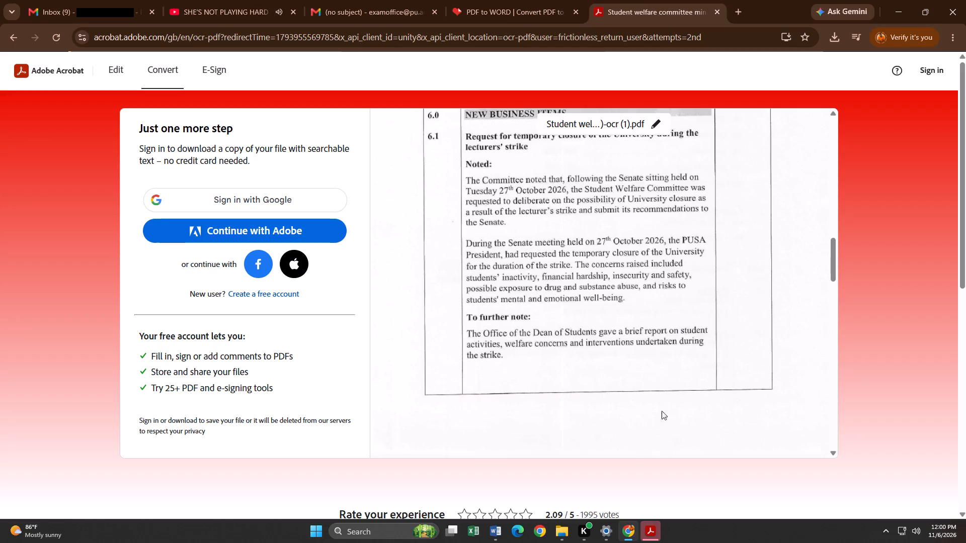
Shrink the browser window to show the OCR preview beside the Special Senate minutes, and switch to the Word document.
{"action": "left_click", "coordinate": [921, 10]}
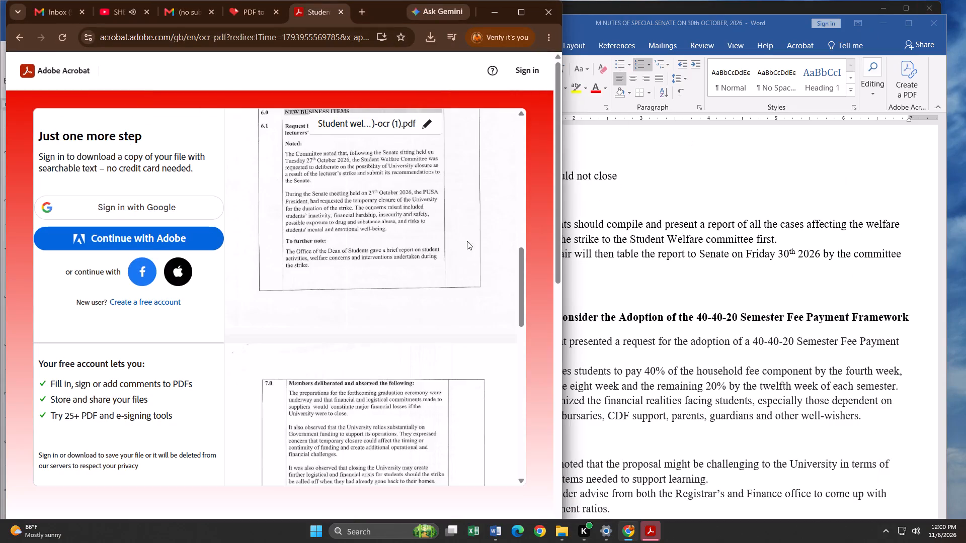
{"action": "scroll", "coordinate": [382, 335], "scroll_direction": "down", "scroll_amount": 2}
{"action": "scroll", "coordinate": [385, 345], "scroll_direction": "up", "scroll_amount": 2}
{"action": "left_click", "coordinate": [660, 285]}
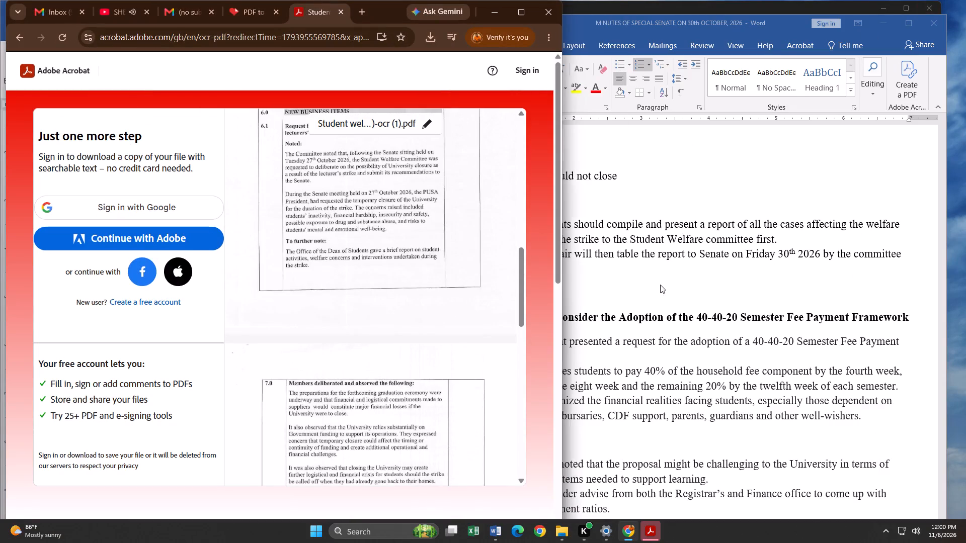
Add a bold paragraph below the "Min: 04/30/10/2026: Student Welfare During Strike" heading and begin its text with "Fowwo".
{"action": "scroll", "coordinate": [642, 312], "scroll_direction": "up", "scroll_amount": 8}
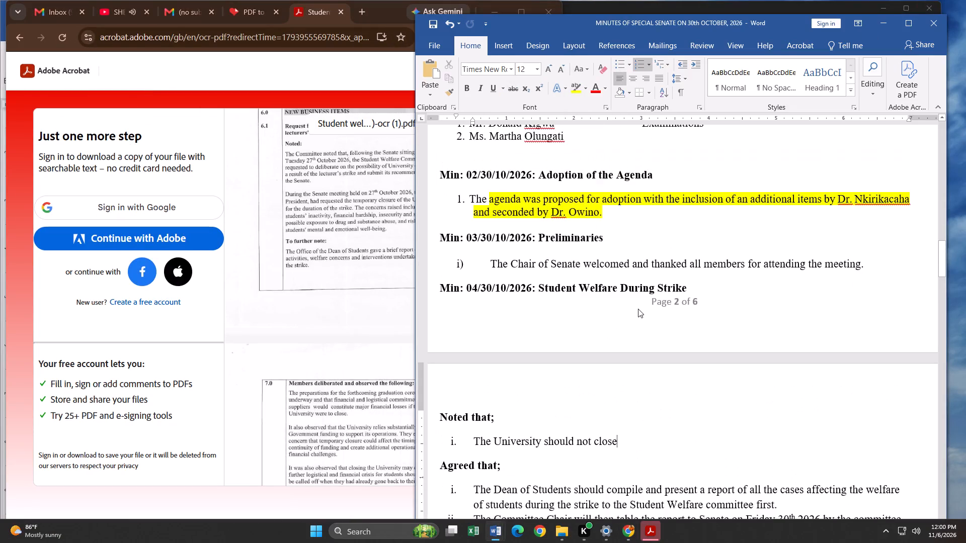
{"action": "left_click", "coordinate": [710, 289]}
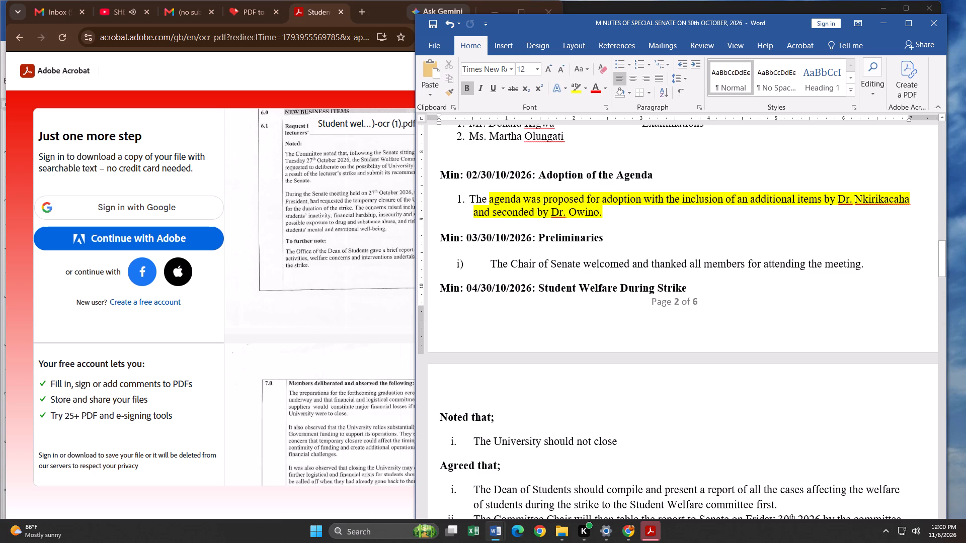
{"action": "key", "text": "Return"}
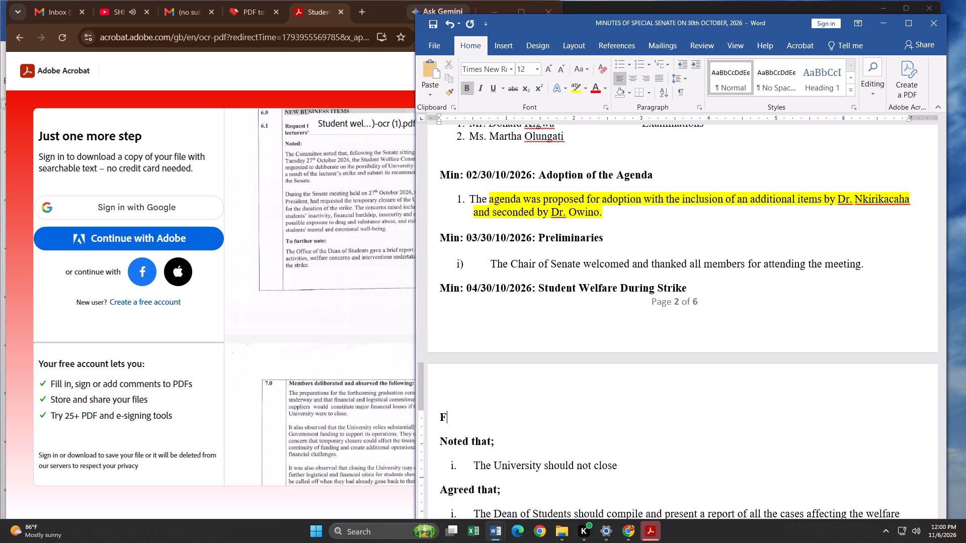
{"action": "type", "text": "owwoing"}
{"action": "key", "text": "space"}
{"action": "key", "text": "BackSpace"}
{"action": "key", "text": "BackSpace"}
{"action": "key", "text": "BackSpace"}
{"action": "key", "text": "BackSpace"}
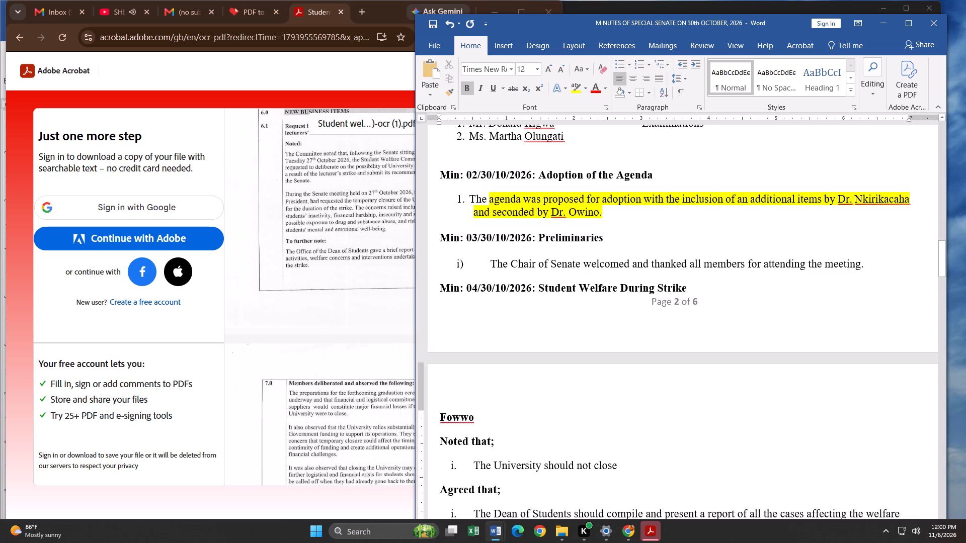
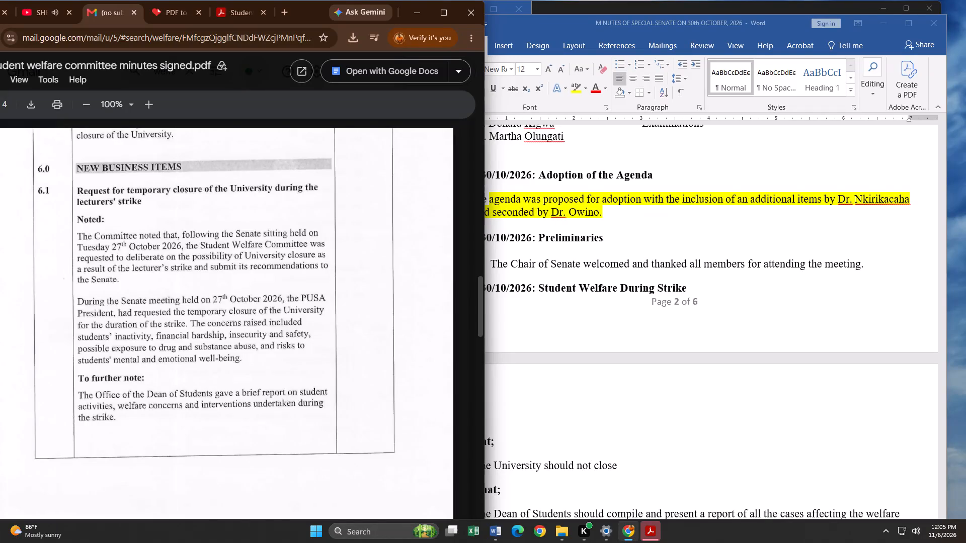
Replace the misspelt opening under Min 04, Student Welfare During Strike, with a clause citing the Senate meeting held on Tuesday 27th October 2026.
{"action": "left_click", "coordinate": [617, 313]}
{"action": "scroll", "coordinate": [579, 307], "scroll_direction": "down", "scroll_amount": 8}
{"action": "scroll", "coordinate": [576, 324], "scroll_direction": "up", "scroll_amount": 3}
{"action": "scroll", "coordinate": [508, 267], "scroll_direction": "up", "scroll_amount": 2}
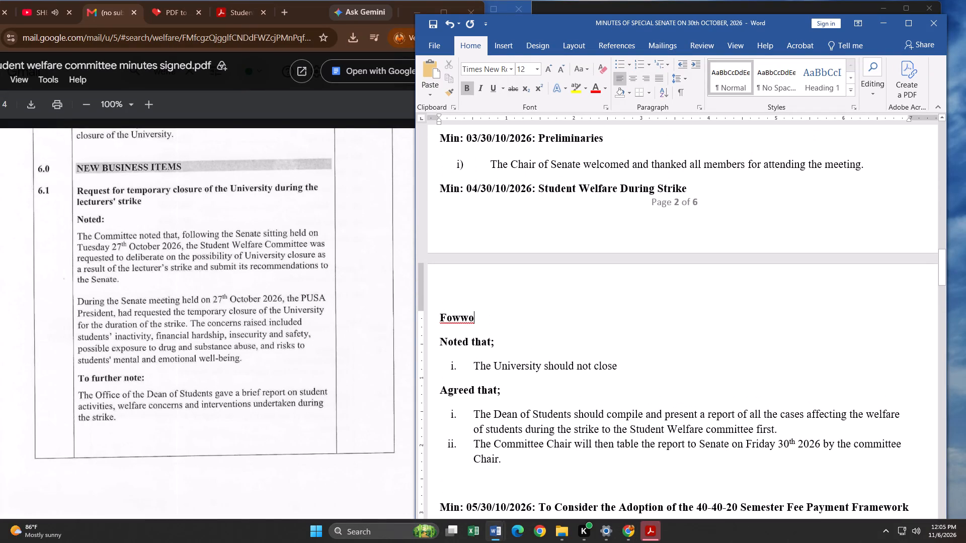
{"action": "key", "text": "BackSpace"}
{"action": "key", "text": "BackSpace"}
{"action": "key", "text": "BackSpace"}
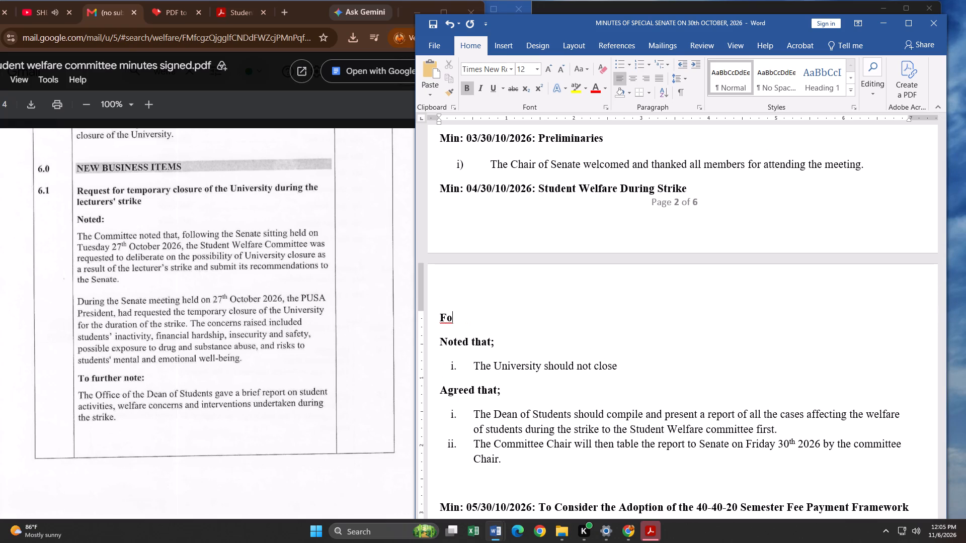
{"action": "type", "text": "loowing"}
{"action": "key", "text": "space"}
{"action": "type", "text": "the"}
{"action": "key", "text": "space"}
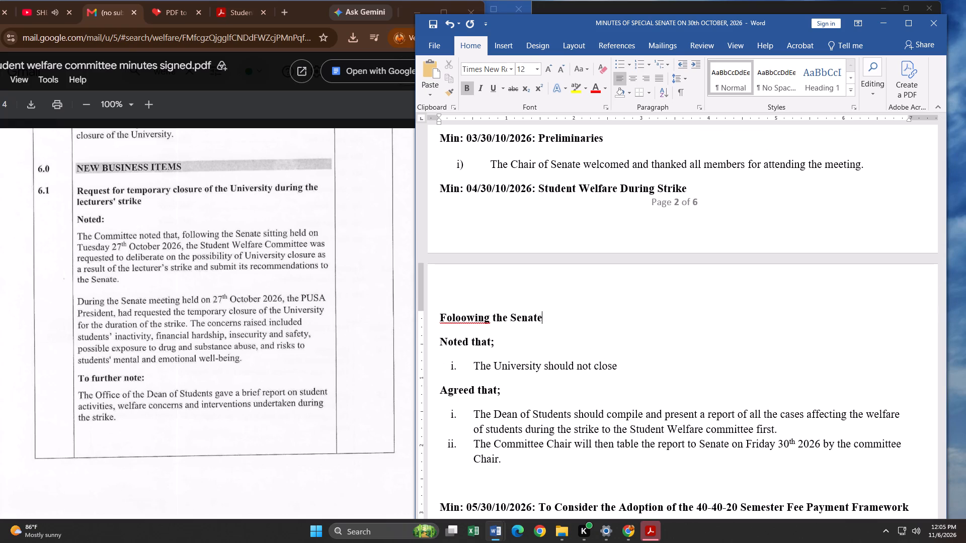
{"action": "type", "text": ", m"}
{"action": "type", "text": "ee"}
{"action": "type", "text": "ting held on"}
{"action": "key", "text": "space"}
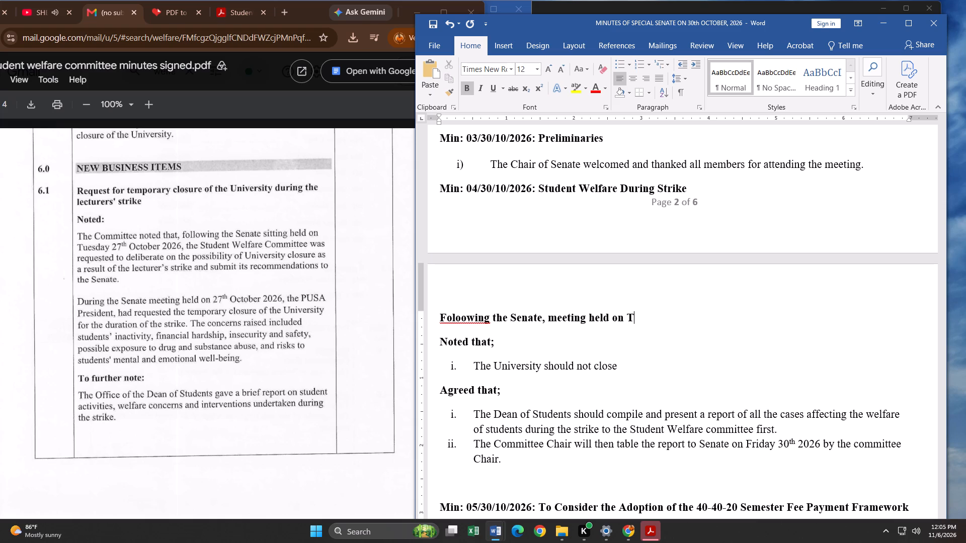
{"action": "type", "text": "uesday"}
{"action": "key", "text": "space"}
{"action": "type", "text": "27th"}
{"action": "key", "text": "space"}
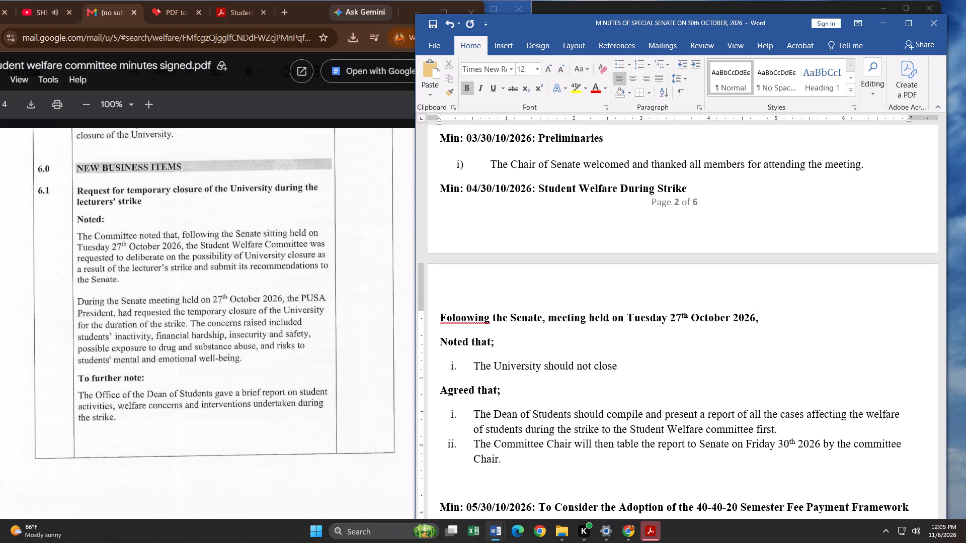
Continue the opening sentence after the meeting date with "the Student".
{"action": "type", "text": "the"}
{"action": "key", "text": "space"}
{"action": "type", "text": "tudent"}
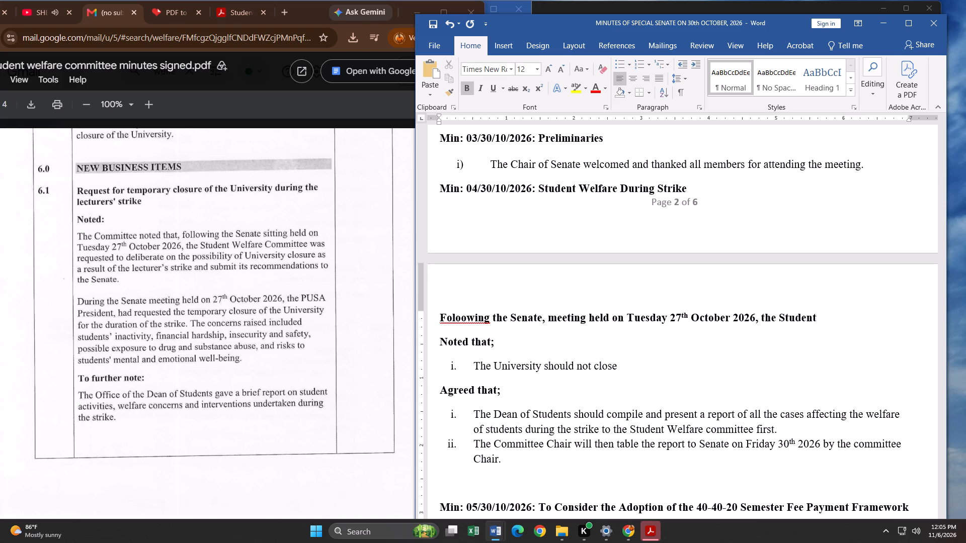
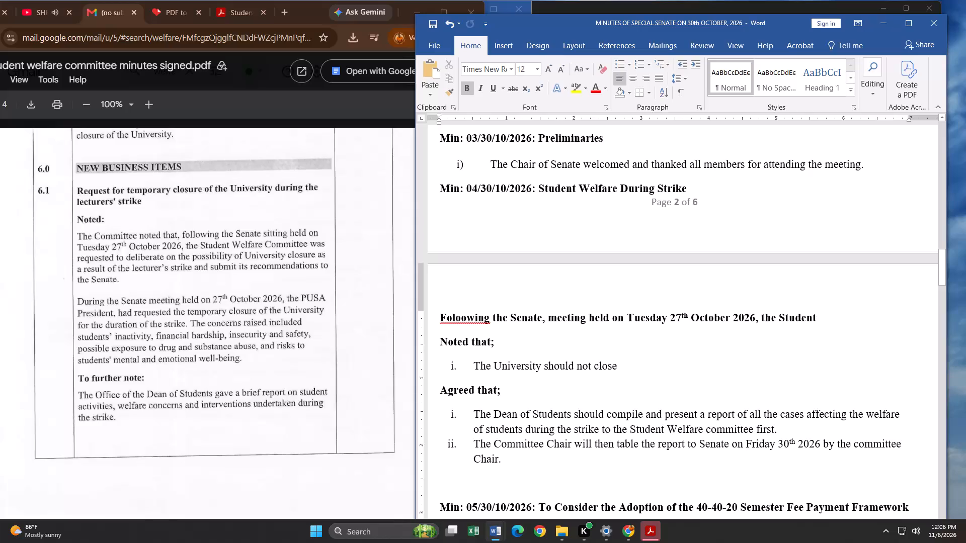
Correct the misspelt first word of the Min 04 opening sentence to "Following".
{"action": "right_click", "coordinate": [459, 320]}
{"action": "left_click", "coordinate": [462, 331]}
{"action": "left_click", "coordinate": [524, 332]}
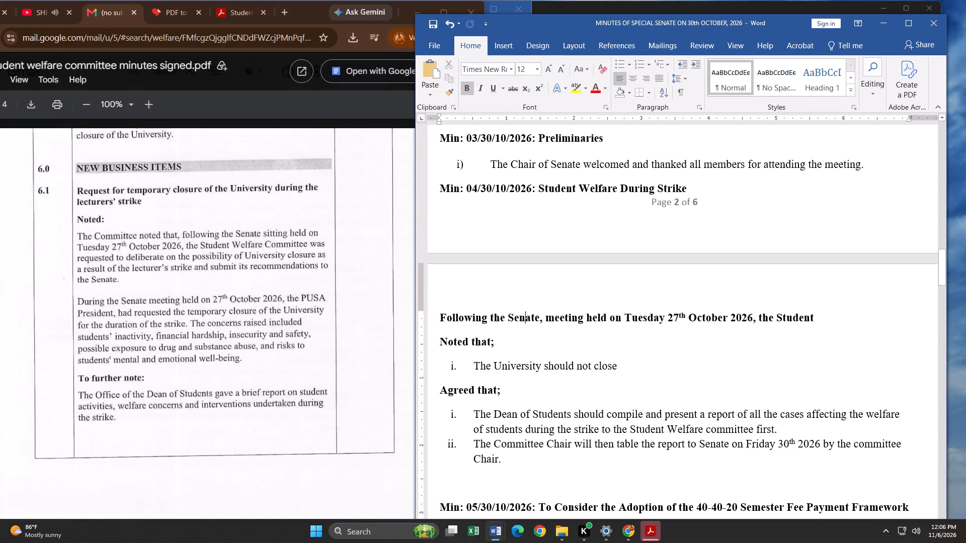
Remove the bold formatting from the whole opening sentence under Student Welfare During Strike.
{"action": "left_click_drag", "start_coordinate": [830, 318], "coordinate": [401, 321]}
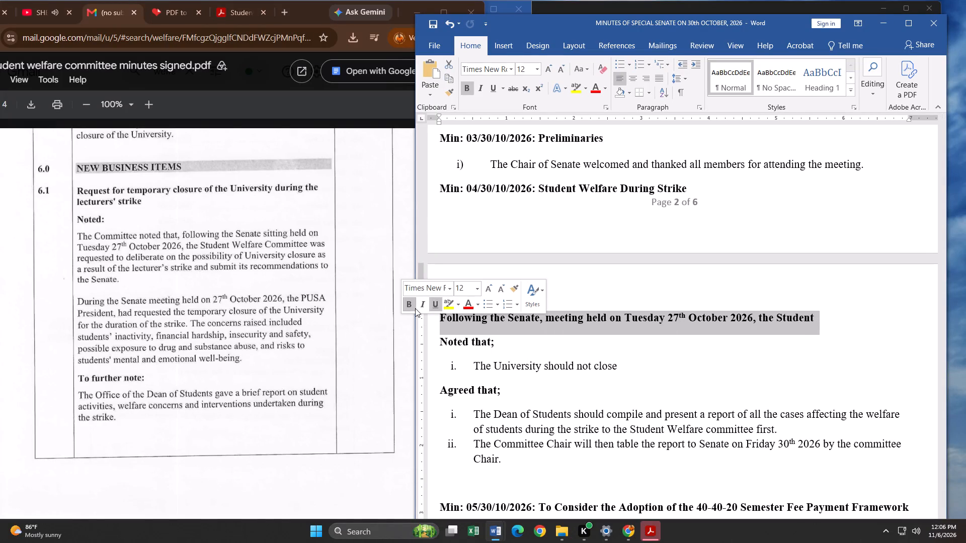
{"action": "left_click", "coordinate": [410, 306]}
{"action": "left_click", "coordinate": [610, 334]}
Continue the opening sentence after "the Student" with "Welfare Committee deliberated on".
{"action": "left_click", "coordinate": [811, 315]}
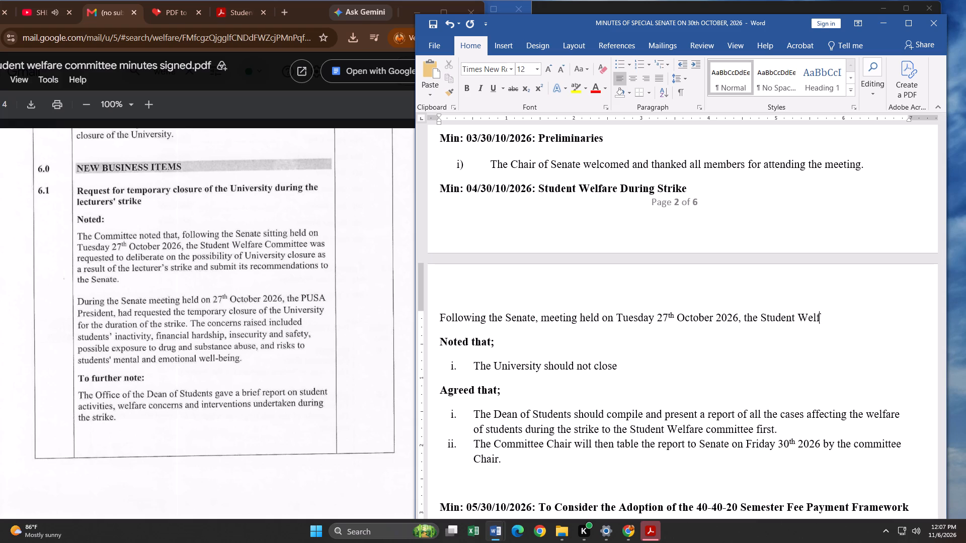
{"action": "type", "text": "ommitee"}
{"action": "key", "text": "space"}
{"action": "type", "text": "deliberated"}
{"action": "key", "text": "space"}
{"action": "type", "text": "on"}
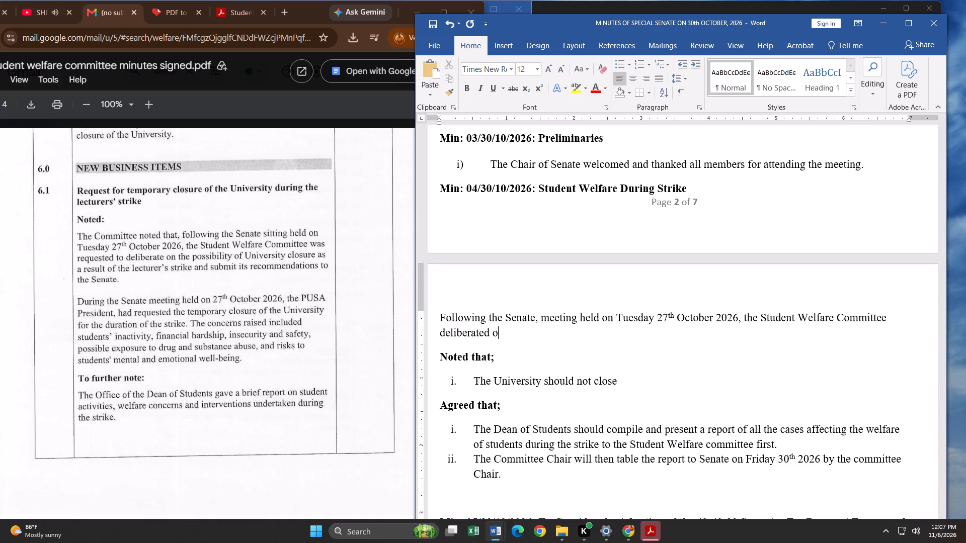
{"action": "key", "text": "space"}
Delete the comma after "Following the Senate" in the opening sentence.
{"action": "left_click", "coordinate": [537, 323]}
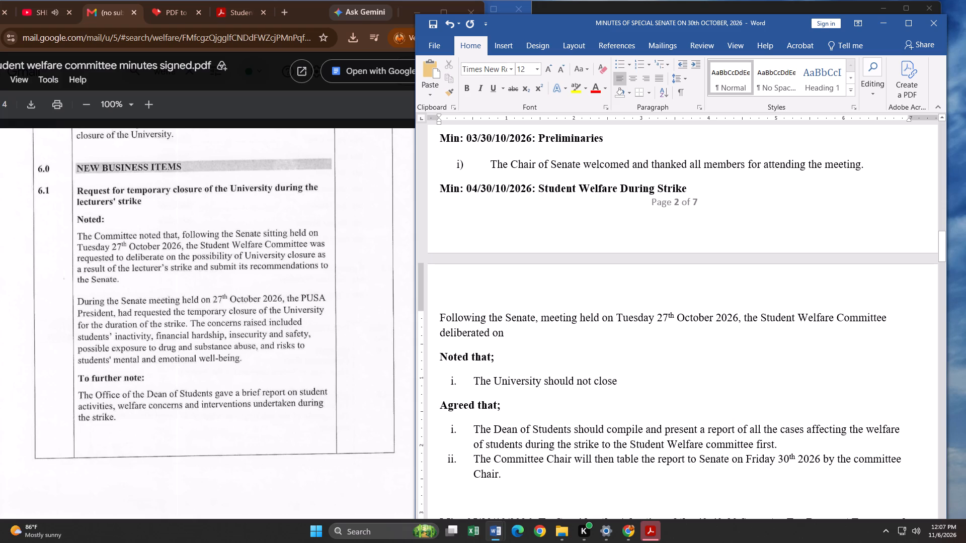
{"action": "key", "text": "BackSpace"}
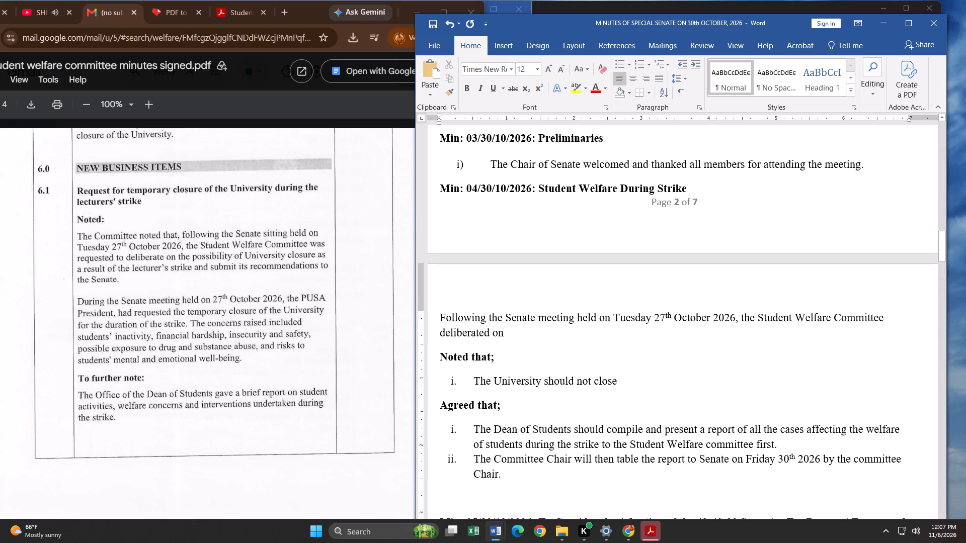
Continue the sentence after "deliberated on" with "the possibility of University closure due to the strike", correctly spaced.
{"action": "left_click", "coordinate": [513, 333]}
{"action": "type", "text": "the"}
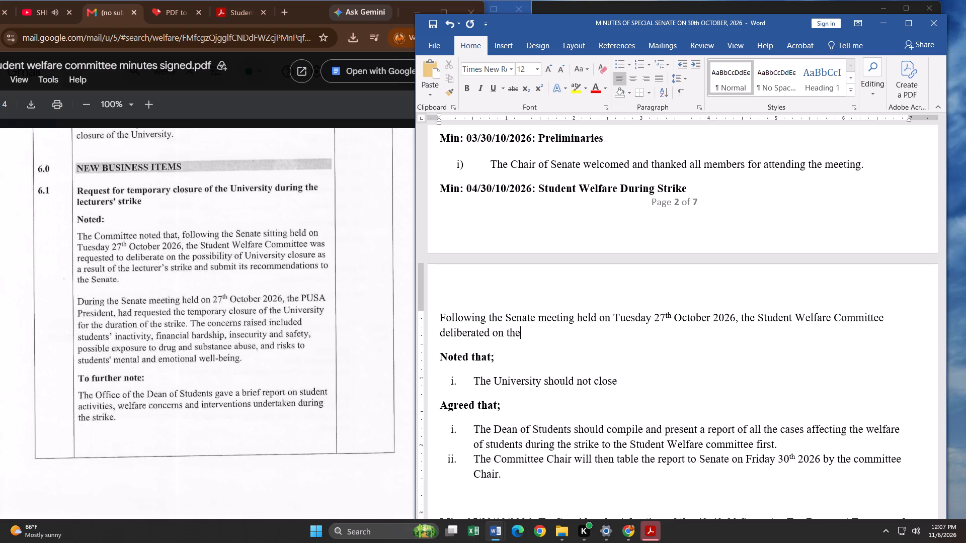
{"action": "type", "text": "possibility"}
{"action": "key", "text": "space"}
{"action": "type", "text": "of"}
{"action": "key", "text": "space"}
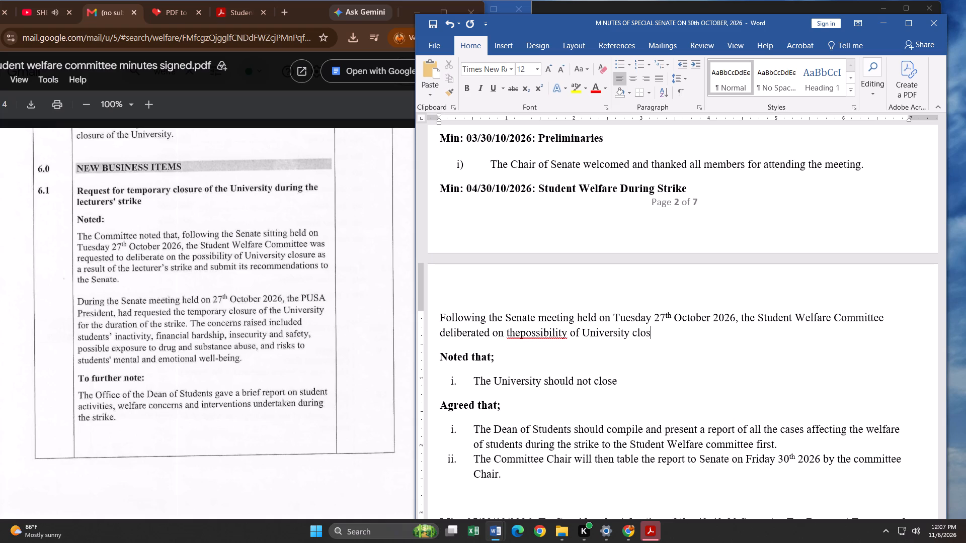
{"action": "type", "text": "er"}
{"action": "key", "text": "BackSpace"}
{"action": "key", "text": "BackSpace"}
{"action": "type", "text": "ure"}
{"action": "key", "text": "space"}
{"action": "type", "text": "due to the strike"}
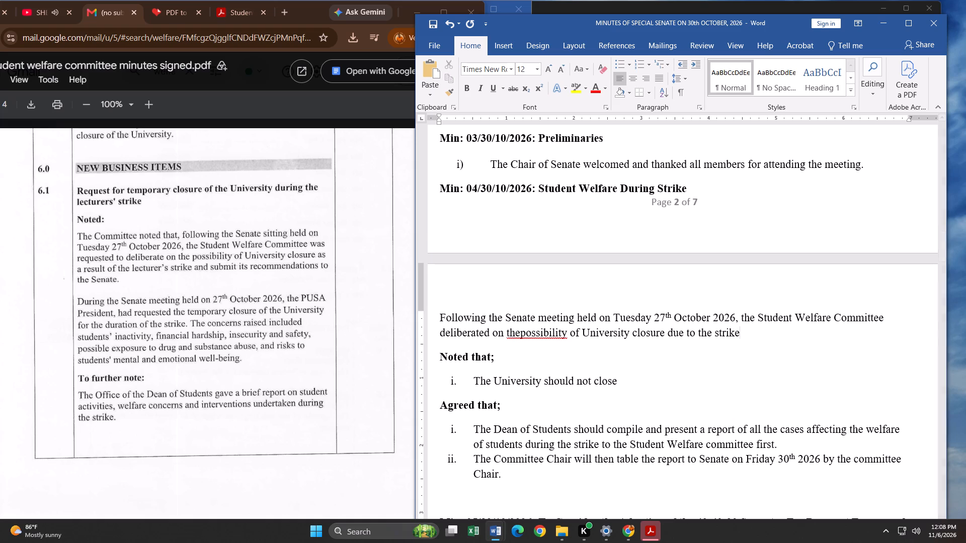
{"action": "left_click", "coordinate": [519, 337]}
{"action": "key", "text": "space"}
{"action": "left_click", "coordinate": [535, 354]}
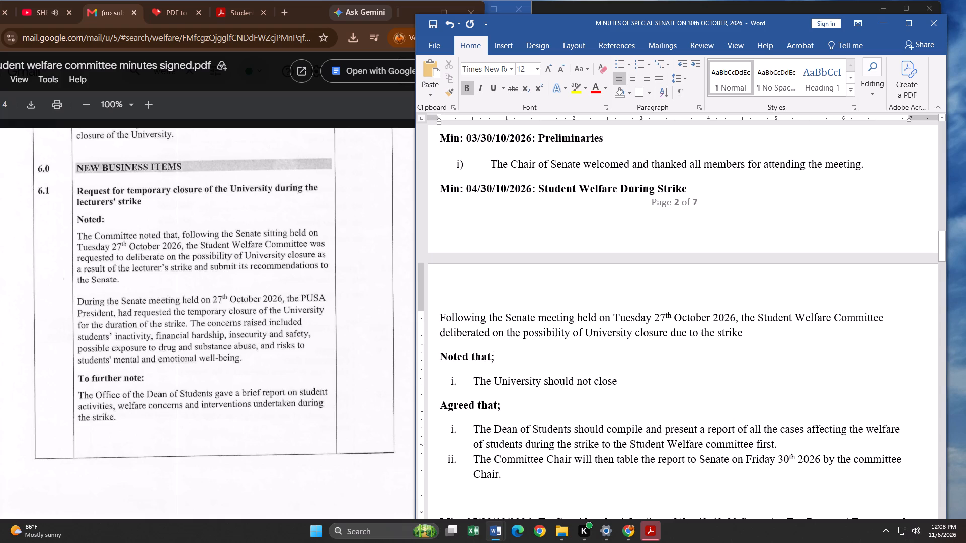
Reword "deliberated" after "Student Welfare Committee" as "was tasked to deliberate".
{"action": "left_click", "coordinate": [755, 320]}
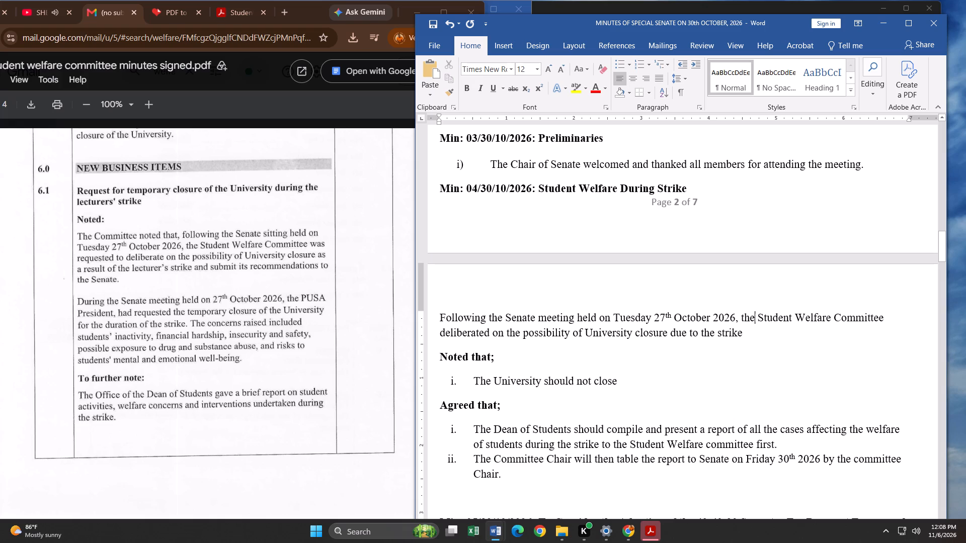
{"action": "left_click", "coordinate": [886, 318]}
{"action": "type", "text": "was taked"}
{"action": "key", "text": "BackSpace"}
{"action": "key", "text": "BackSpace"}
{"action": "key", "text": "BackSpace"}
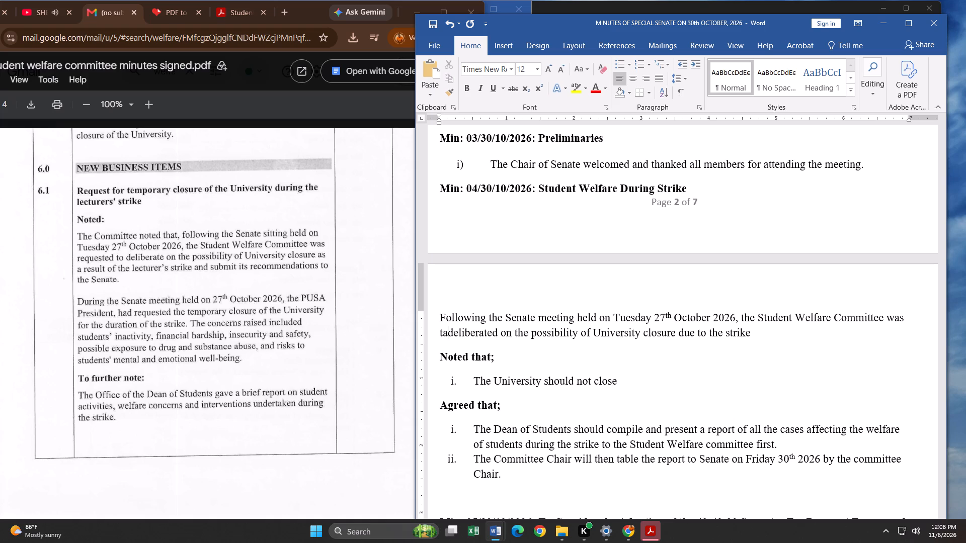
{"action": "type", "text": "sked"}
{"action": "key", "text": "space"}
{"action": "type", "text": "to"}
{"action": "key", "text": "space"}
{"action": "key", "text": "Right"}
{"action": "key", "text": "Right"}
{"action": "key", "text": "Right"}
{"action": "key", "text": "Right"}
{"action": "key", "text": "Right"}
{"action": "key", "text": "Right"}
{"action": "key", "text": "Right"}
{"action": "key", "text": "Right"}
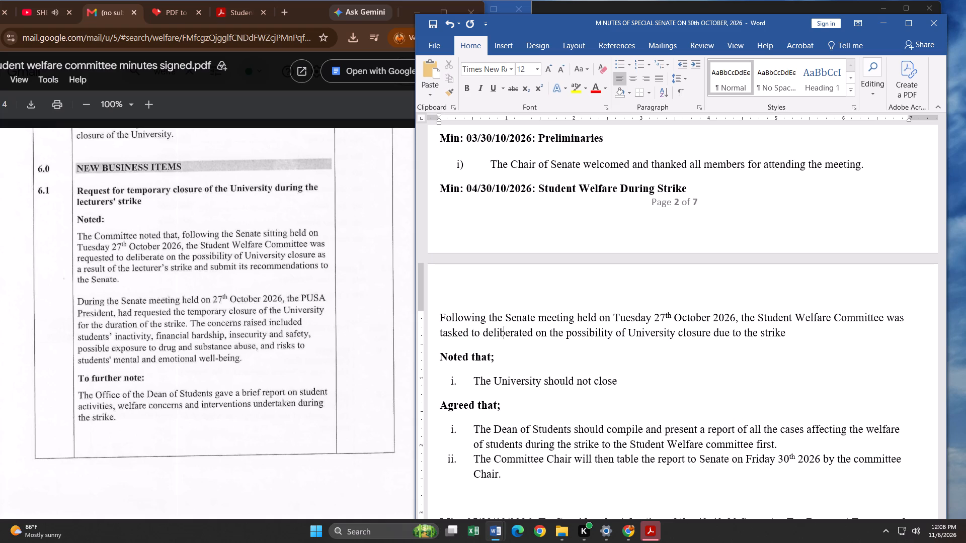
{"action": "key", "text": "Right"}
{"action": "key", "text": "Right"}
{"action": "key", "text": "Right"}
{"action": "key", "text": "BackSpace"}
{"action": "key", "text": "BackSpace"}
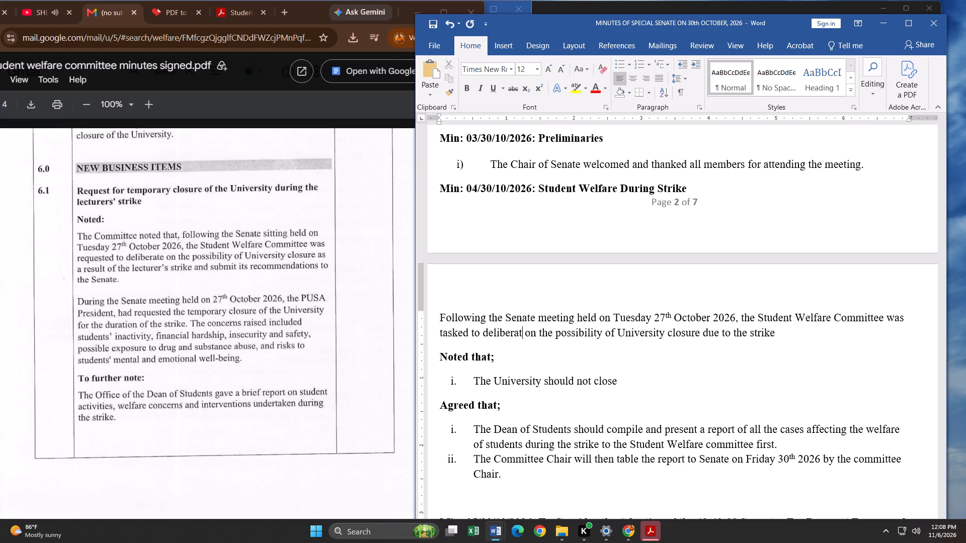
{"action": "key", "text": "e"}
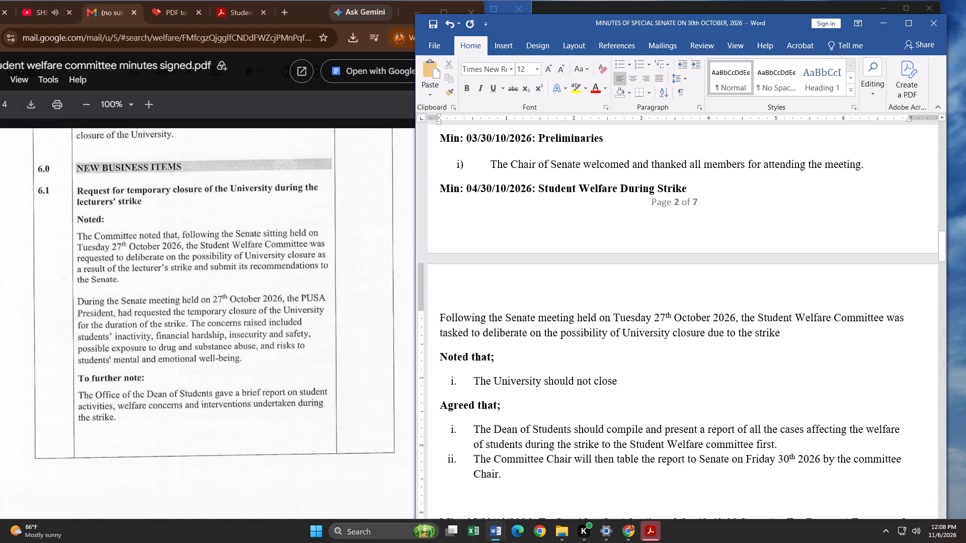
Complete the sentence after "due to the strike" with "and submit its recommendations to Senate.".
{"action": "left_click", "coordinate": [785, 334]}
{"action": "key", "text": "space"}
{"action": "type", "text": "and submit its"}
{"action": "key", "text": "space"}
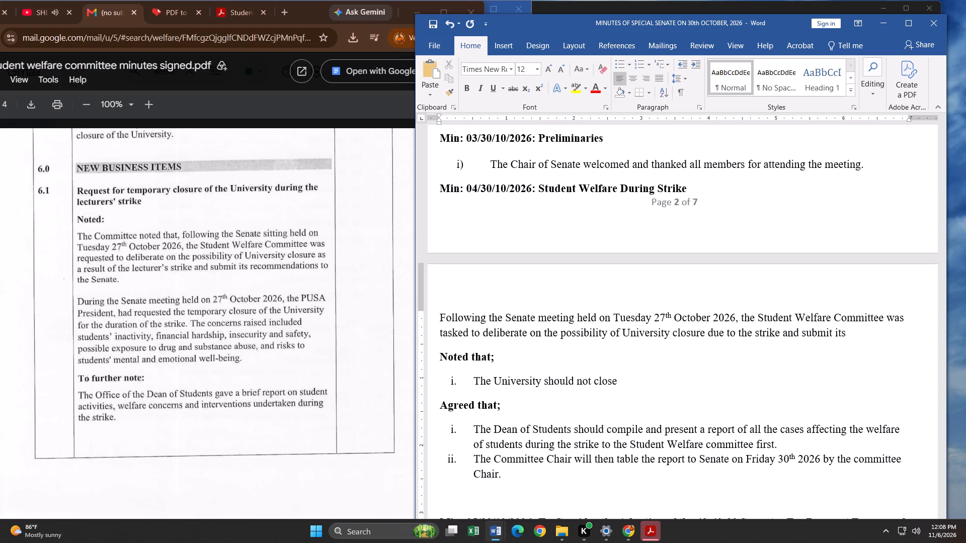
{"action": "type", "text": "recommendations"}
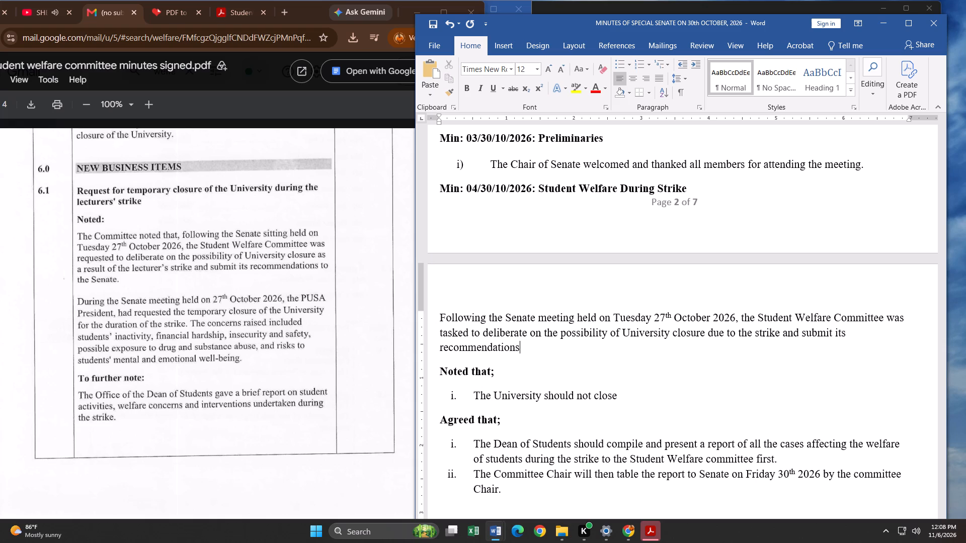
{"action": "key", "text": "space"}
{"action": "type", "text": "t"}
{"action": "type", "text": "o"}
{"action": "key", "text": "space"}
{"action": "key", "text": "period"}
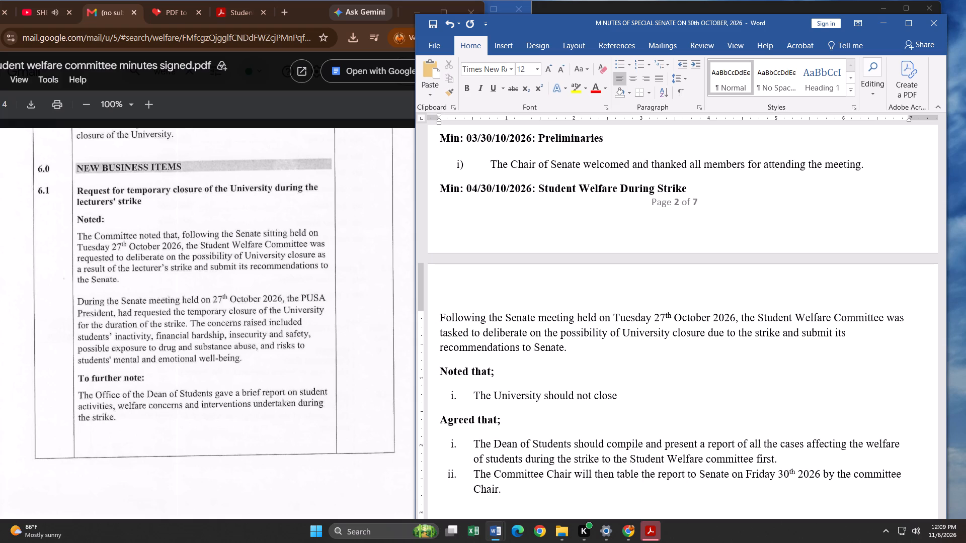
Insert "the" before the closing word "Senate" in the opening sentence.
{"action": "key", "text": "Left"}
{"action": "key", "text": "Left"}
{"action": "key", "text": "Left"}
{"action": "key", "text": "Left"}
{"action": "key", "text": "Left"}
{"action": "key", "text": "Left"}
{"action": "key", "text": "Left"}
{"action": "key", "text": "Left"}
{"action": "key", "text": "space"}
{"action": "type", "text": "the"}
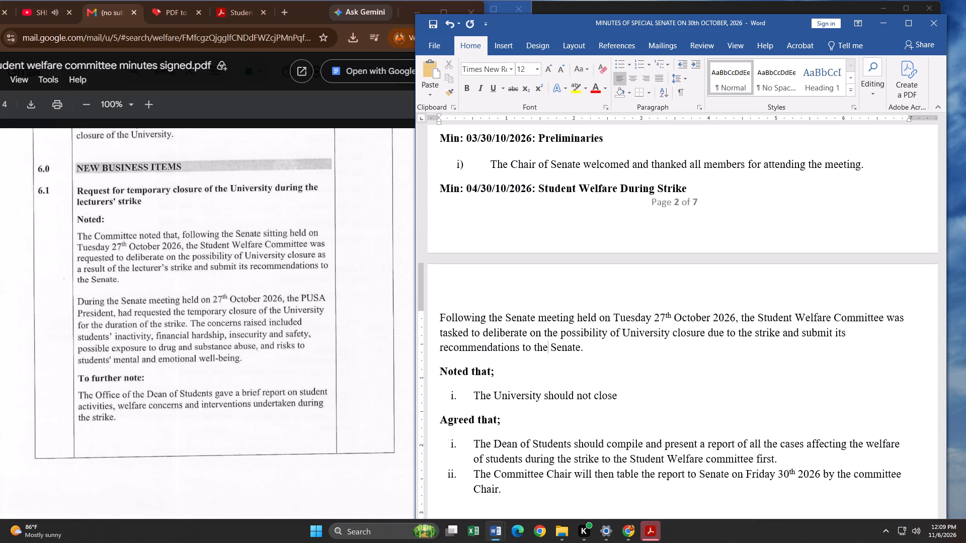
Save the Special Senate minutes document.
{"action": "left_click", "coordinate": [432, 28]}
Start a new paragraph between the opening sentence and "Noted that;", consulting section 7.0 of the scanned committee minutes.
{"action": "scroll", "coordinate": [285, 352], "scroll_direction": "down", "scroll_amount": 3}
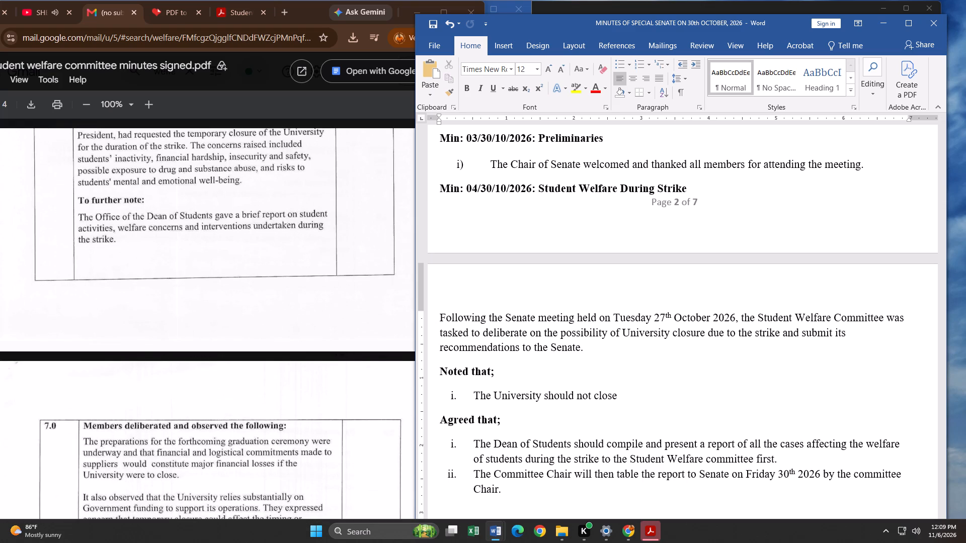
{"action": "left_click", "coordinate": [569, 373]}
{"action": "scroll", "coordinate": [556, 393], "scroll_direction": "down", "scroll_amount": 1}
{"action": "left_click", "coordinate": [619, 365]}
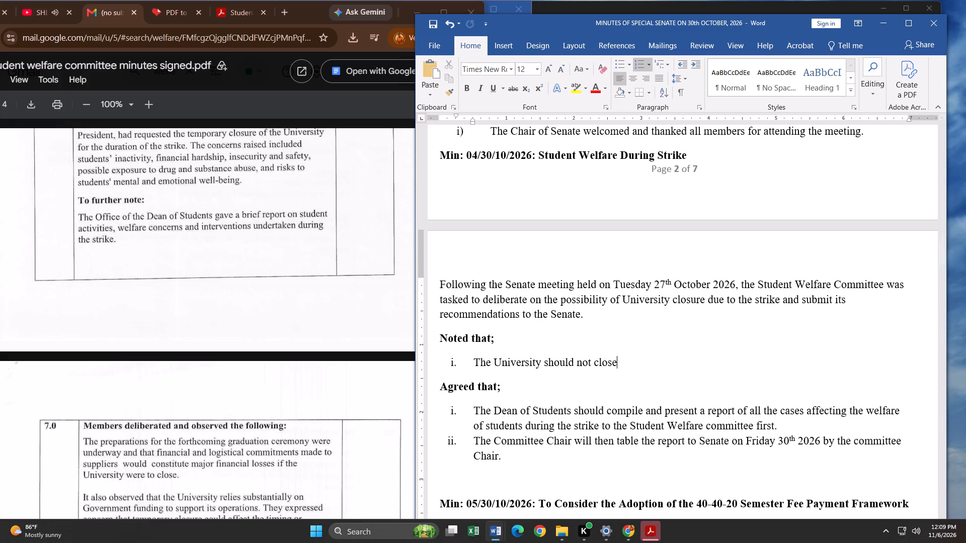
{"action": "left_click", "coordinate": [591, 316]}
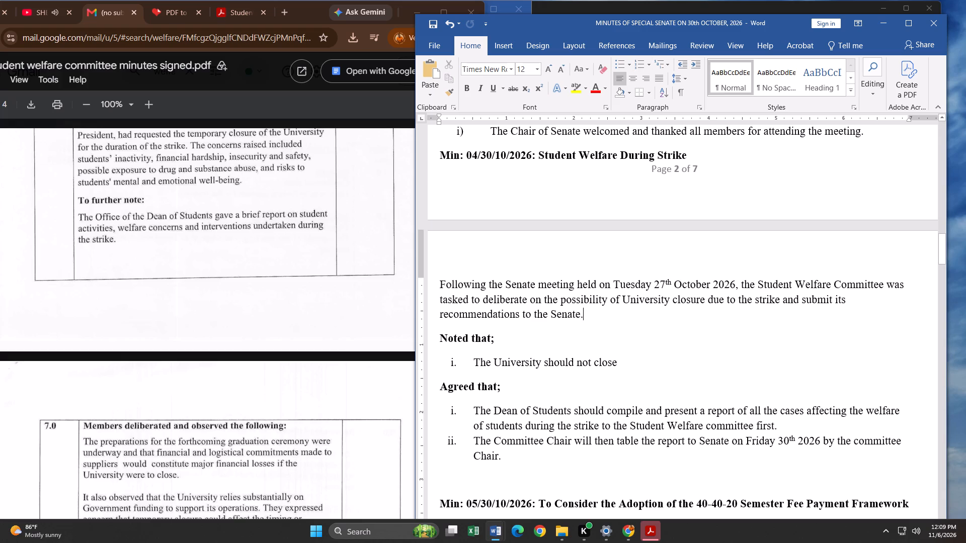
{"action": "key", "text": "Return"}
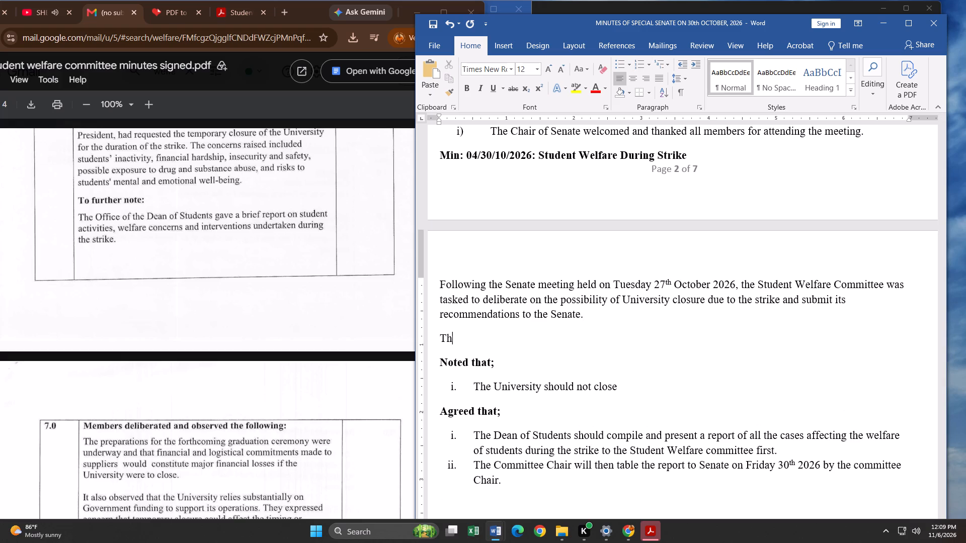
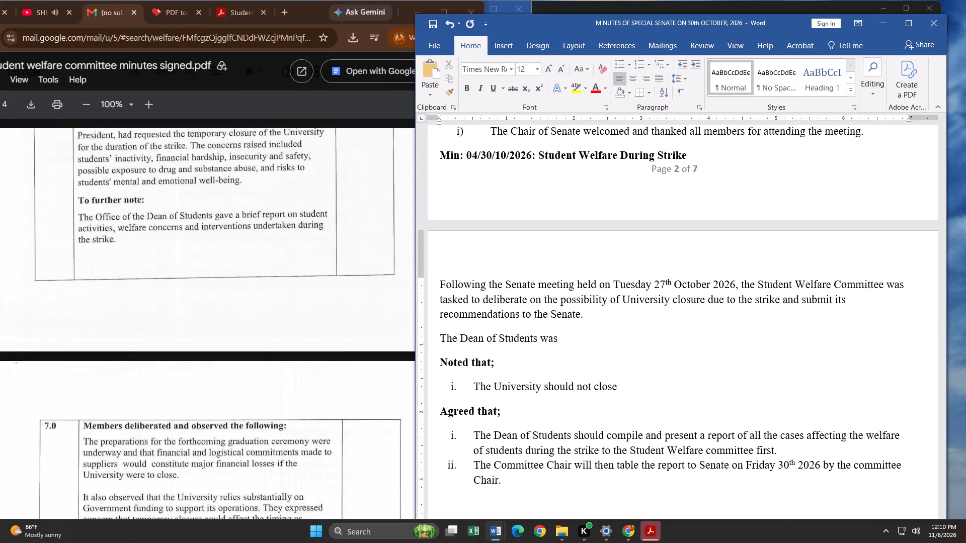
Complete the Dean of Students sentence with "also requested to prepare a brief report on student activities, welfare concerns and interventions undertaken during the strike.".
{"action": "type", "text": "also requested to p[reapre a brief"}
{"action": "key", "text": "space"}
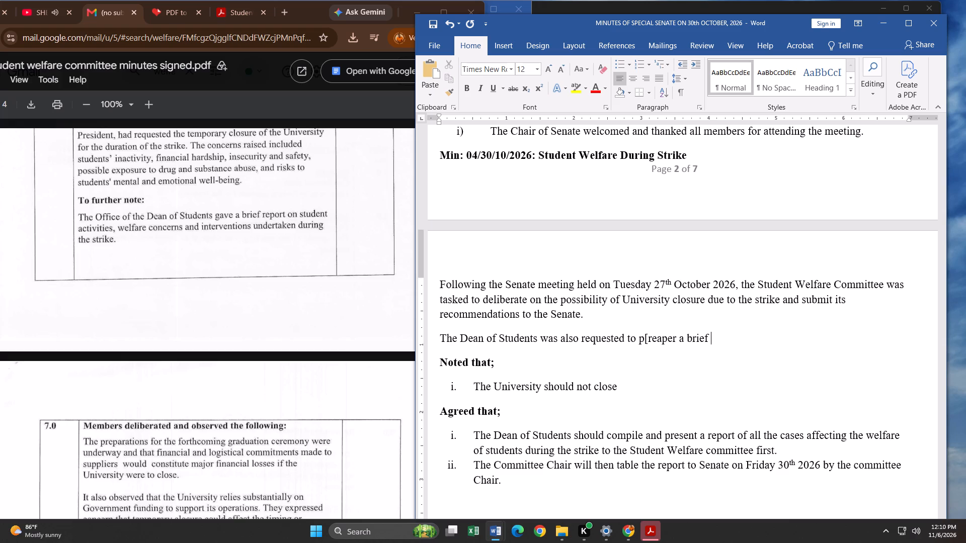
{"action": "type", "text": "report on"}
{"action": "key", "text": "space"}
{"action": "type", "text": "student activities, welfare"}
{"action": "key", "text": "space"}
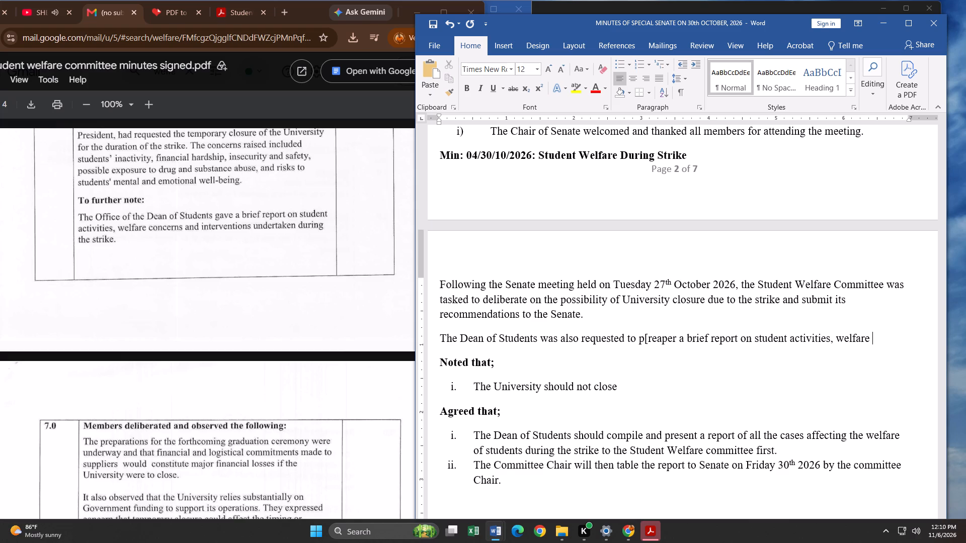
{"action": "type", "text": "concerns and intervent"}
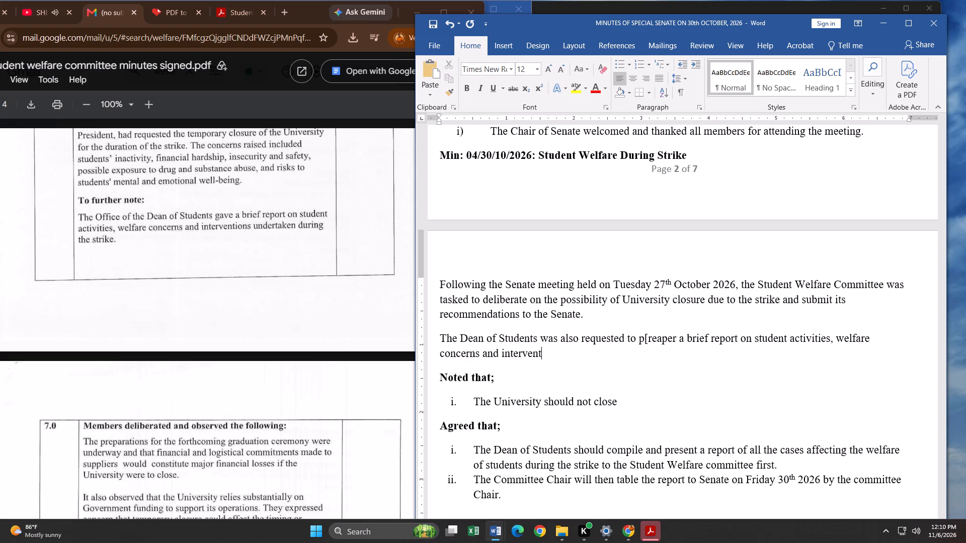
{"action": "type", "text": "ions undertaken"}
{"action": "key", "text": "space"}
{"action": "type", "text": "during the strike."}
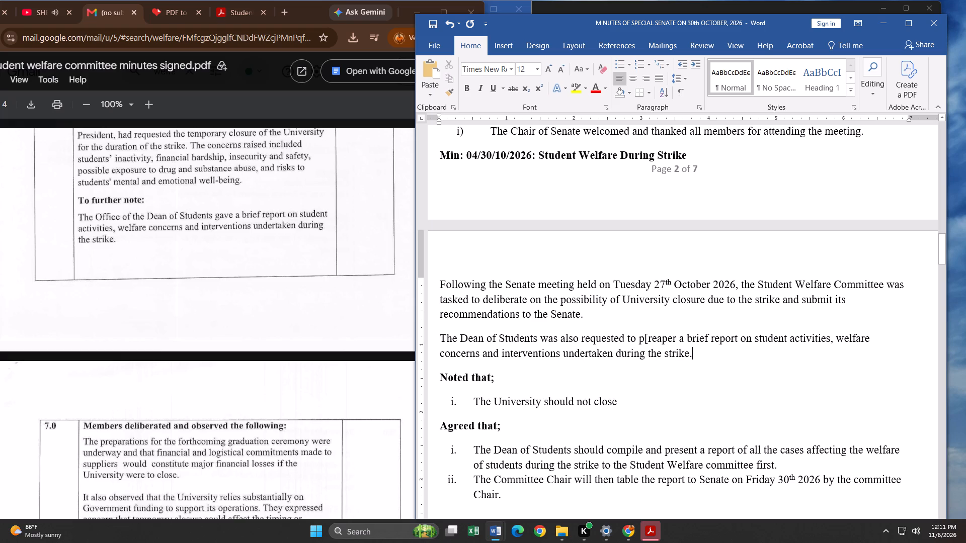
Correct the misspelled word after "requested to" in the Dean of Students sentence so it reads "prepare".
{"action": "left_click", "coordinate": [648, 338]}
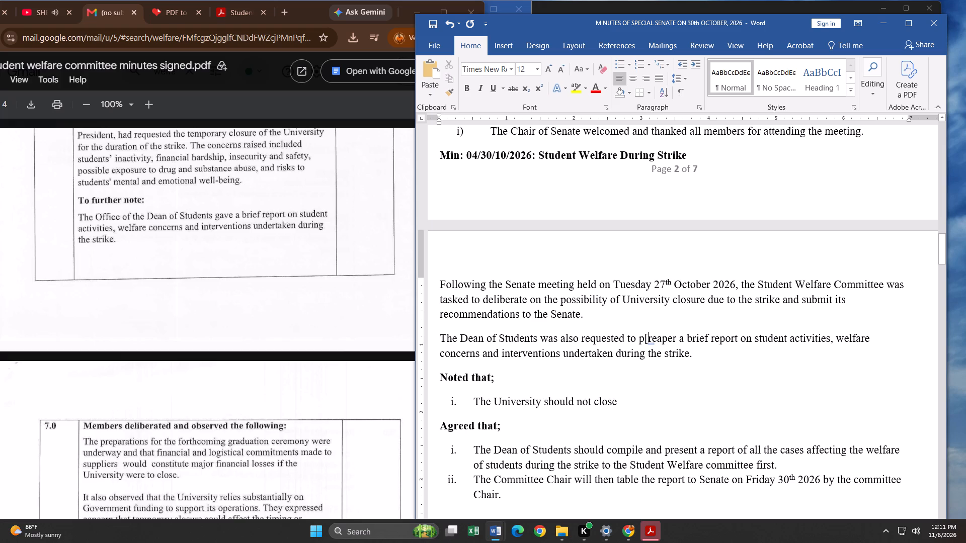
{"action": "key", "text": "BackSpace"}
{"action": "left_click_drag", "start_coordinate": [670, 358], "coordinate": [665, 352]}
{"action": "left_click", "coordinate": [651, 338]}
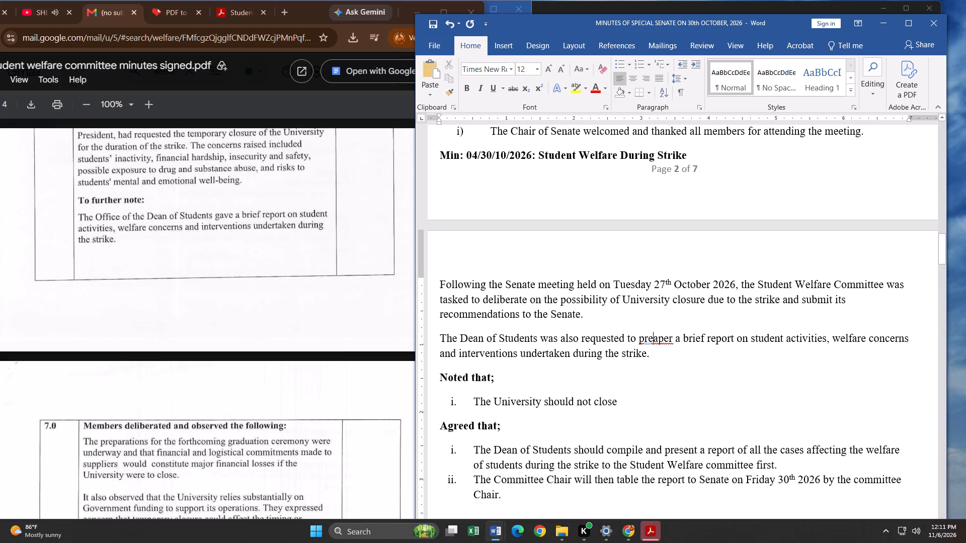
{"action": "right_click", "coordinate": [651, 338]}
{"action": "left_click", "coordinate": [622, 131]}
Format the two opening paragraphs above "Noted that;" as a numbered list using lowercase Roman numerals i and ii.
{"action": "left_click_drag", "start_coordinate": [652, 352], "coordinate": [449, 278]}
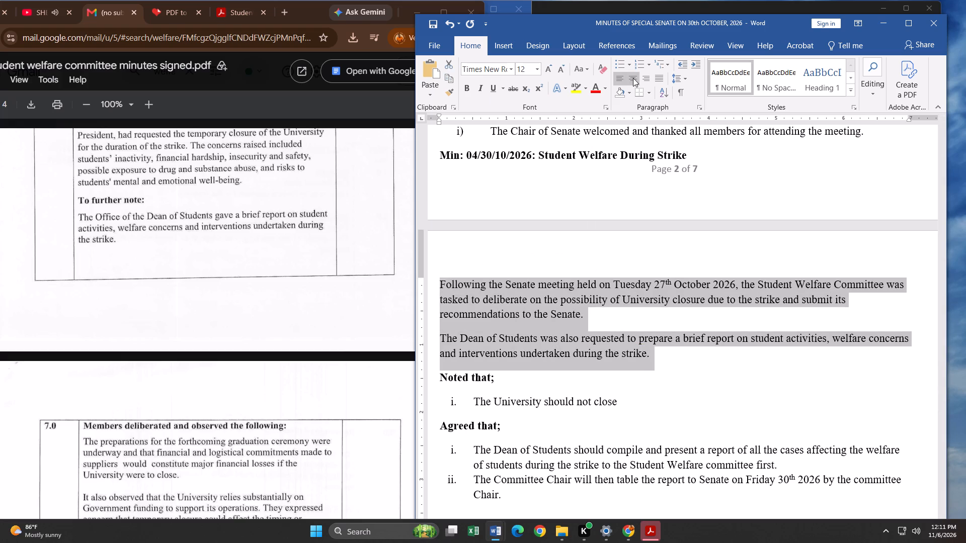
{"action": "left_click", "coordinate": [650, 67]}
{"action": "left_click", "coordinate": [705, 280]}
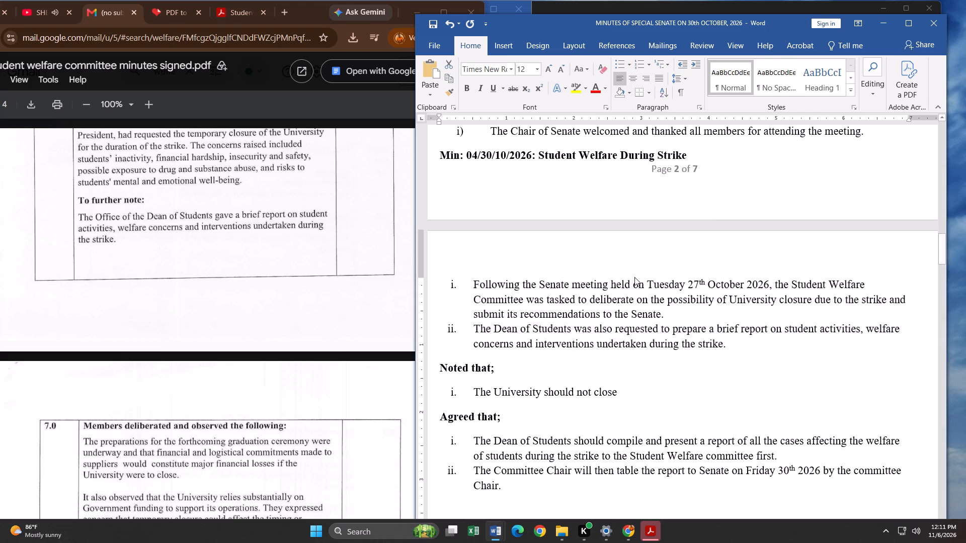
{"action": "left_click", "coordinate": [633, 277]}
Examine the deliberations and agreed actions in section 7.0 and the Senate recommendations in section 8.0 of the scanned committee minutes.
{"action": "scroll", "coordinate": [534, 325], "scroll_direction": "down", "scroll_amount": 1}
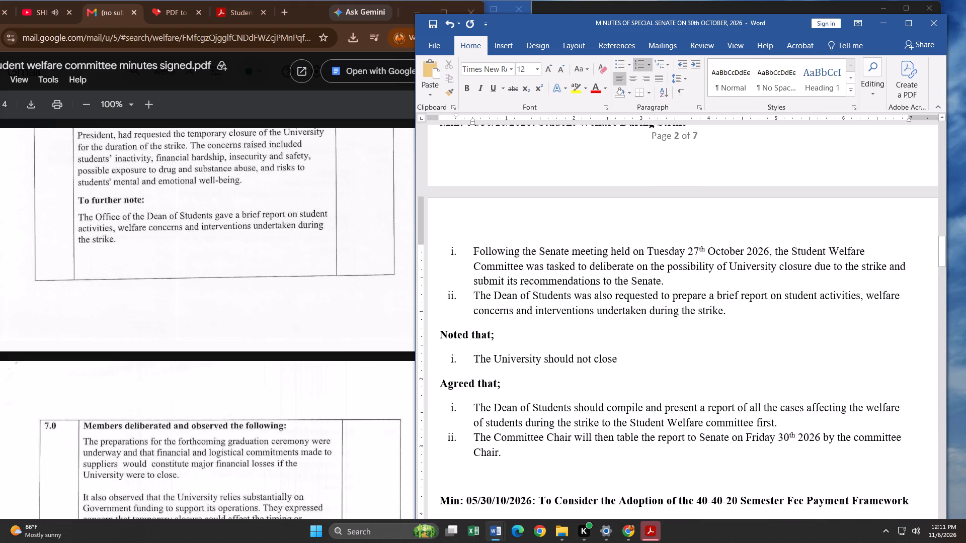
{"action": "scroll", "coordinate": [268, 345], "scroll_direction": "down", "scroll_amount": 4}
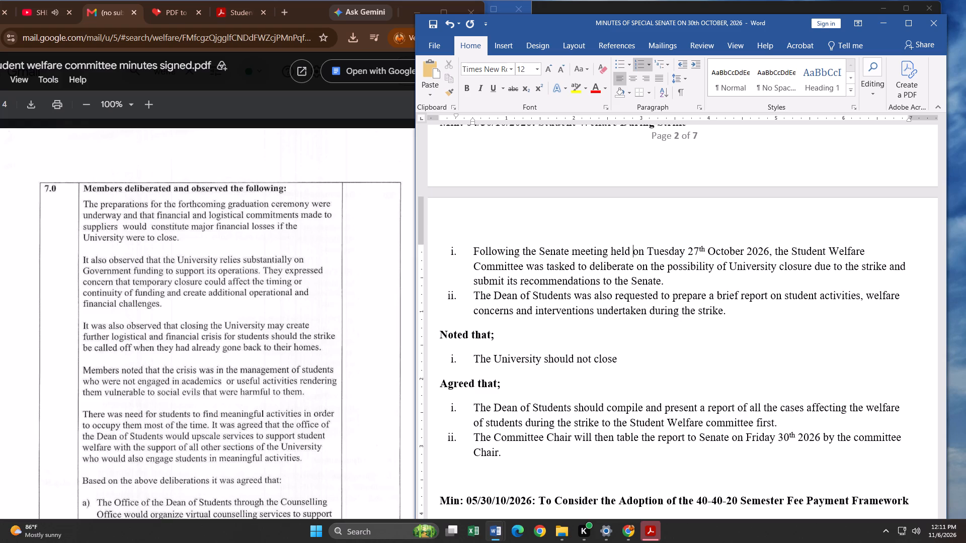
{"action": "scroll", "coordinate": [240, 343], "scroll_direction": "down", "scroll_amount": 2}
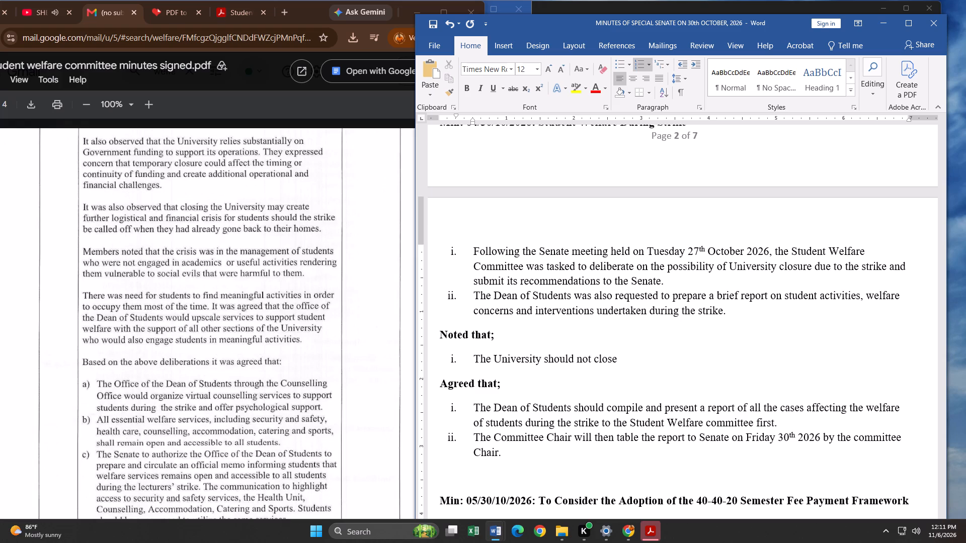
{"action": "scroll", "coordinate": [240, 344], "scroll_direction": "down", "scroll_amount": 2}
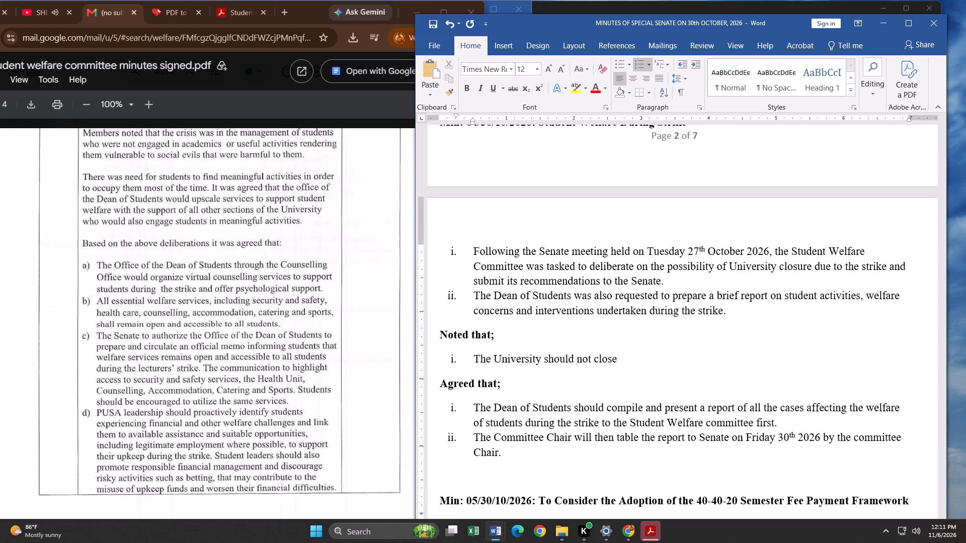
{"action": "scroll", "coordinate": [240, 345], "scroll_direction": "down", "scroll_amount": 4}
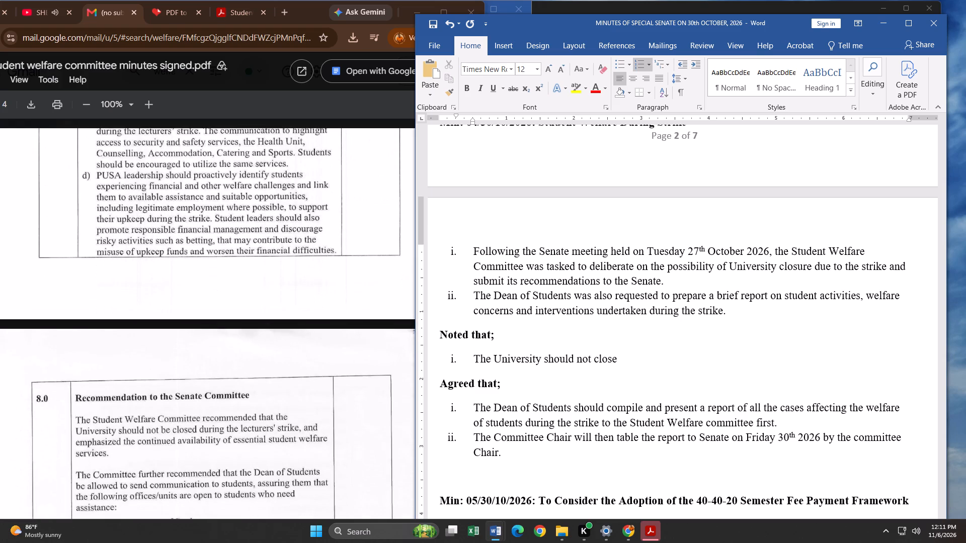
{"action": "scroll", "coordinate": [240, 345], "scroll_direction": "down", "scroll_amount": 3}
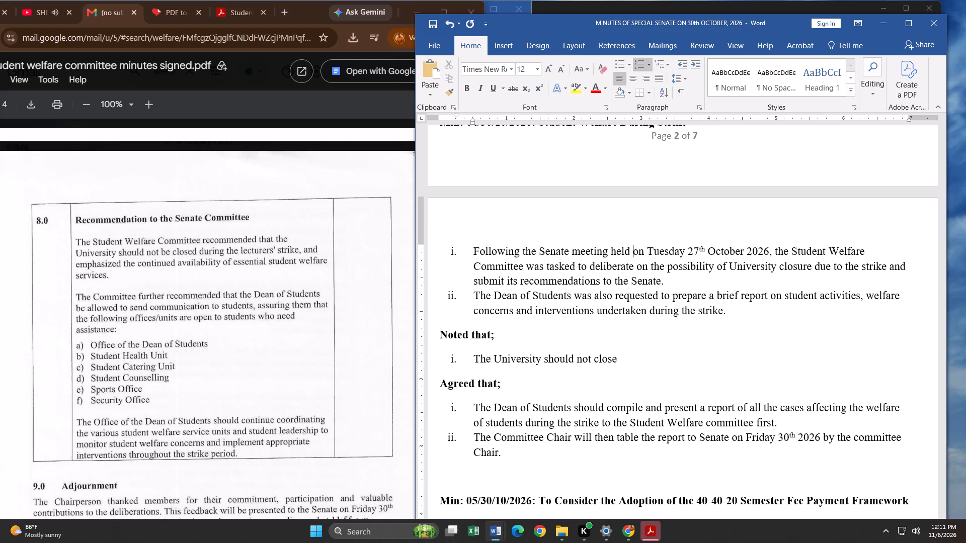
{"action": "scroll", "coordinate": [239, 345], "scroll_direction": "up", "scroll_amount": 4}
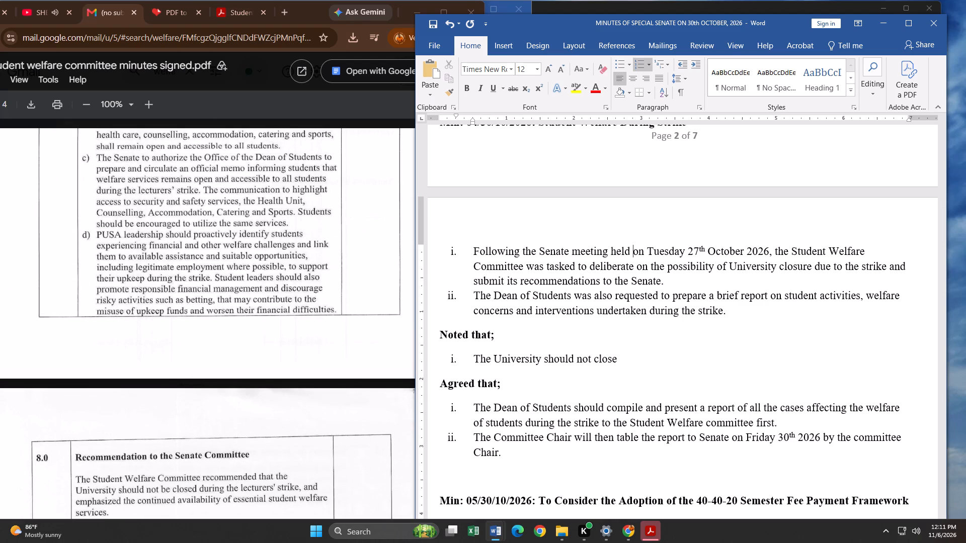
{"action": "scroll", "coordinate": [239, 345], "scroll_direction": "up", "scroll_amount": 1}
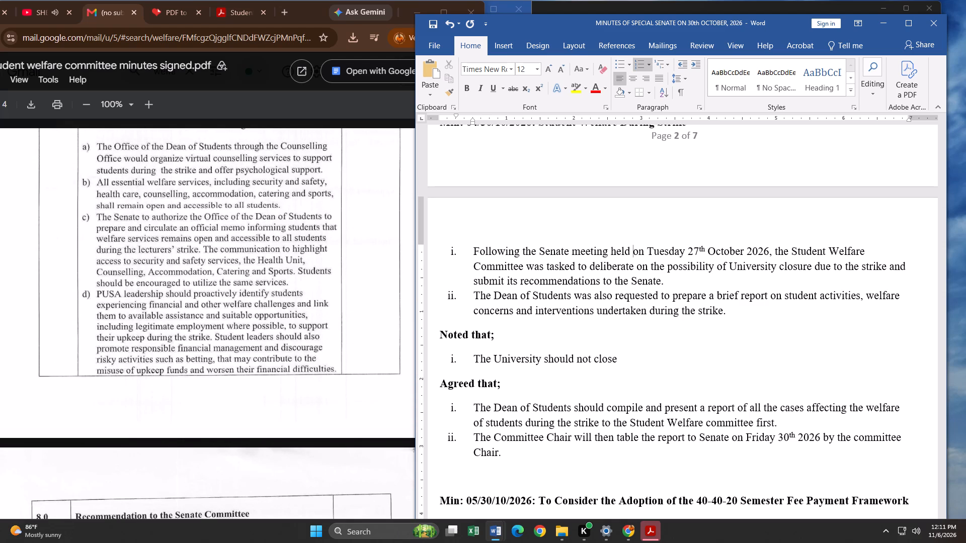
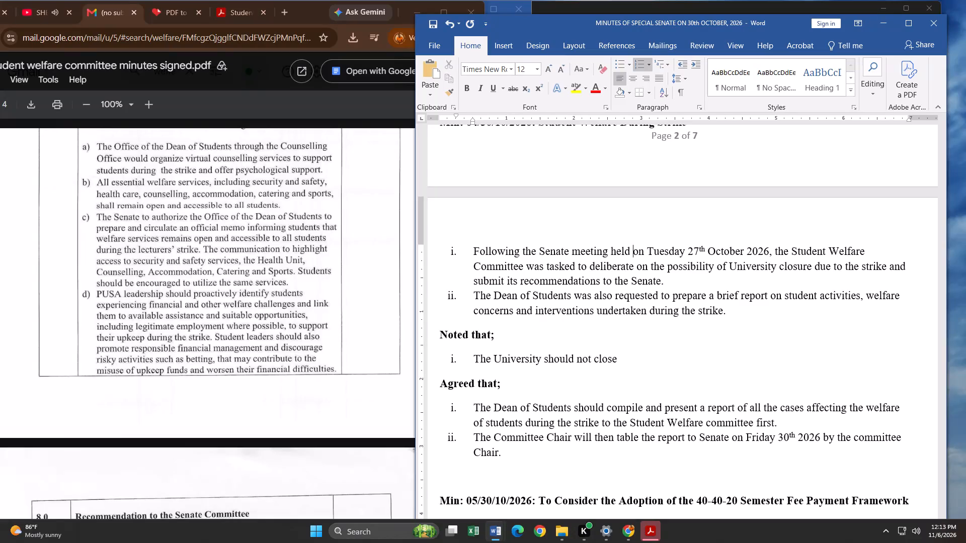
Replace the bold "Noted that;" heading below the two numbered opening paragraphs with "Student Welfare Committee Report".
{"action": "left_click", "coordinate": [623, 360]}
{"action": "scroll", "coordinate": [219, 304], "scroll_direction": "up", "scroll_amount": 3}
{"action": "scroll", "coordinate": [220, 308], "scroll_direction": "down", "scroll_amount": 2}
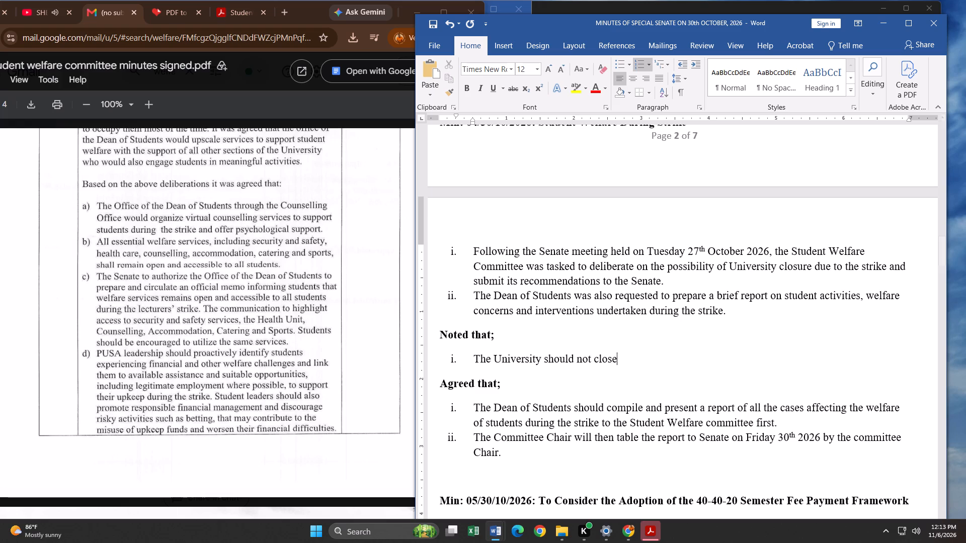
{"action": "left_click", "coordinate": [505, 339]}
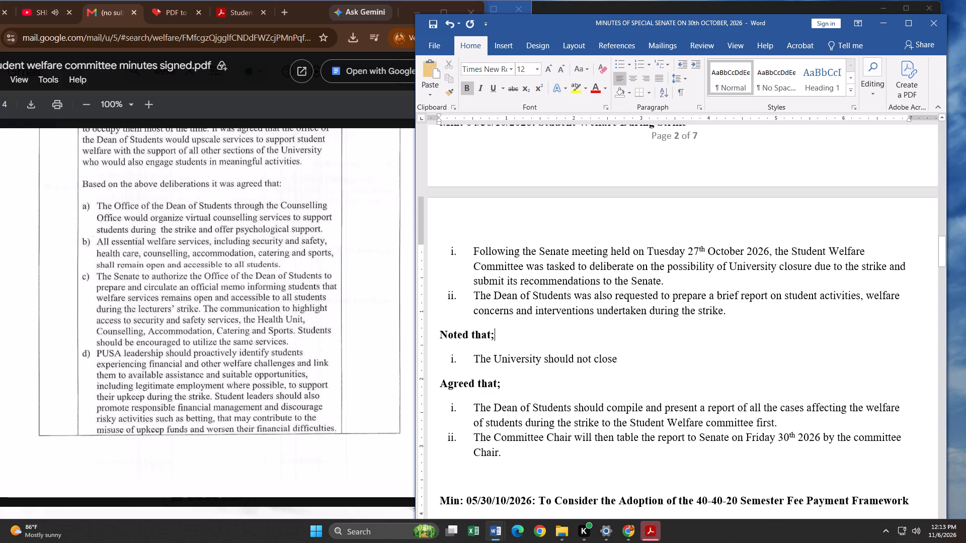
{"action": "key", "text": "BackSpace"}
{"action": "key", "text": "BackSpace"}
{"action": "key", "text": "BackSpace"}
{"action": "key", "text": "BackSpace"}
{"action": "key", "text": "BackSpace"}
{"action": "key", "text": "BackSpace"}
{"action": "key", "text": "BackSpace"}
{"action": "key", "text": "BackSpace"}
{"action": "key", "text": "BackSpace"}
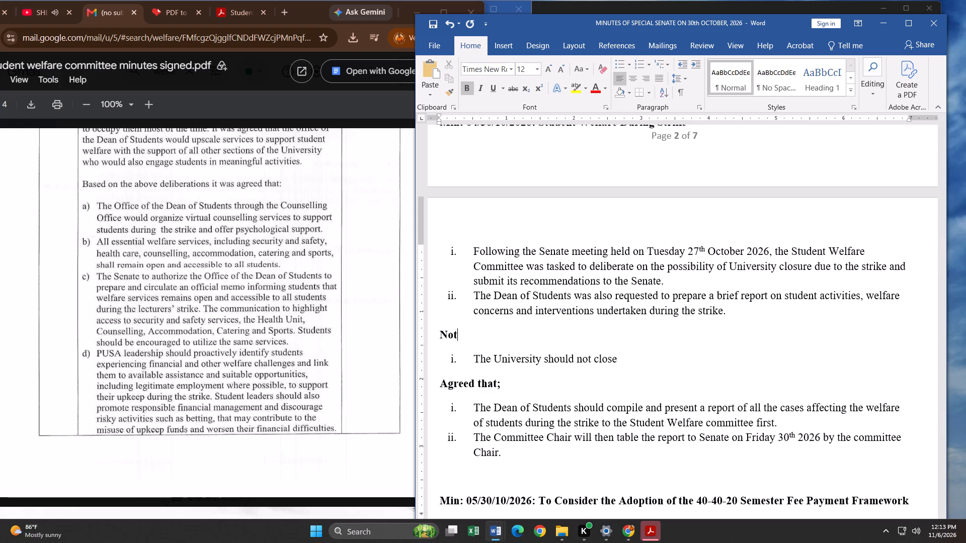
{"action": "key", "text": "BackSpace"}
{"action": "key", "text": "BackSpace"}
{"action": "key", "text": "BackSpace"}
{"action": "key", "text": "BackSpace"}
{"action": "type", "text": "tudent"}
{"action": "key", "text": "space"}
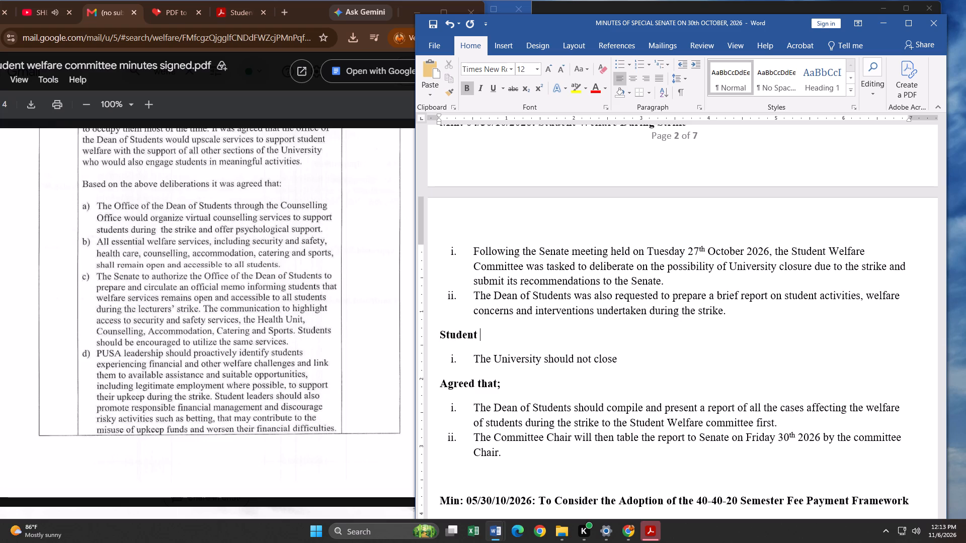
{"action": "key", "text": "f"}
{"action": "key", "text": "BackSpace"}
{"action": "type", "text": "lfare"}
{"action": "key", "text": "space"}
{"action": "type", "text": "ommitee"}
{"action": "key", "text": "space"}
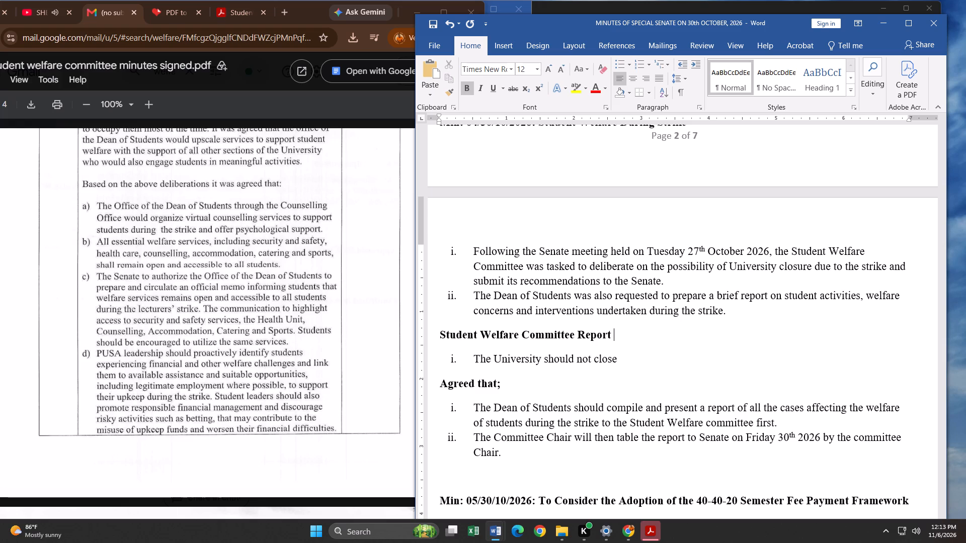
Add a bold "Noted that;" line directly below the "Student Welfare Committee Report" heading.
{"action": "key", "text": "Return"}
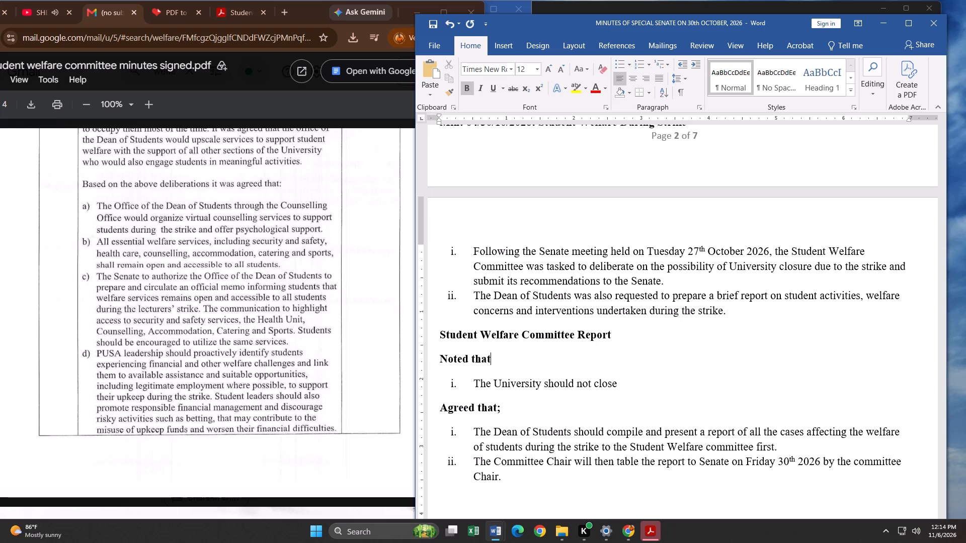
{"action": "key", "text": "semicolon"}
Delete the words "University should not close" from item i under "Noted that;".
{"action": "left_click", "coordinate": [621, 388]}
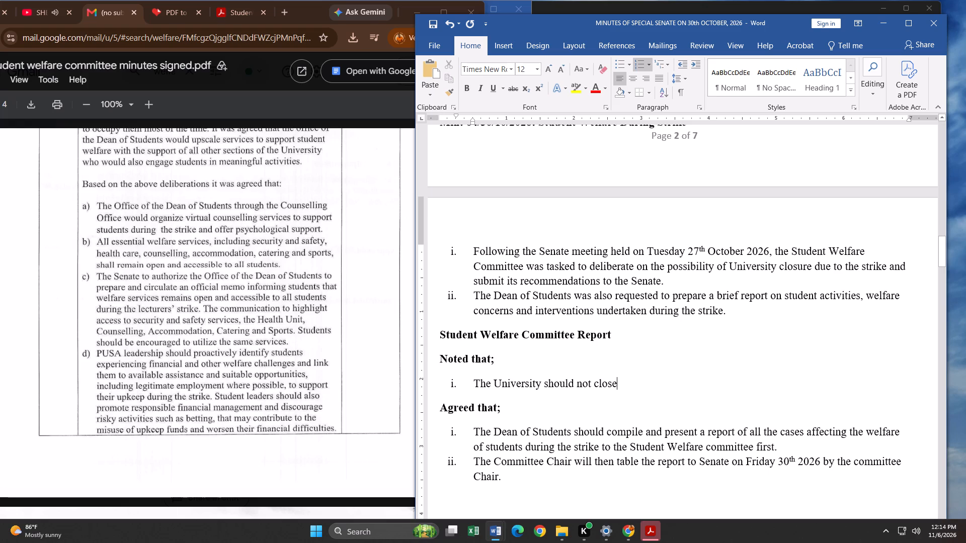
{"action": "key", "text": "BackSpace"}
{"action": "key", "text": "BackSpace"}
{"action": "key", "text": "BackSpace"}
{"action": "key", "text": "BackSpace"}
{"action": "key", "text": "BackSpace"}
{"action": "key", "text": "BackSpace"}
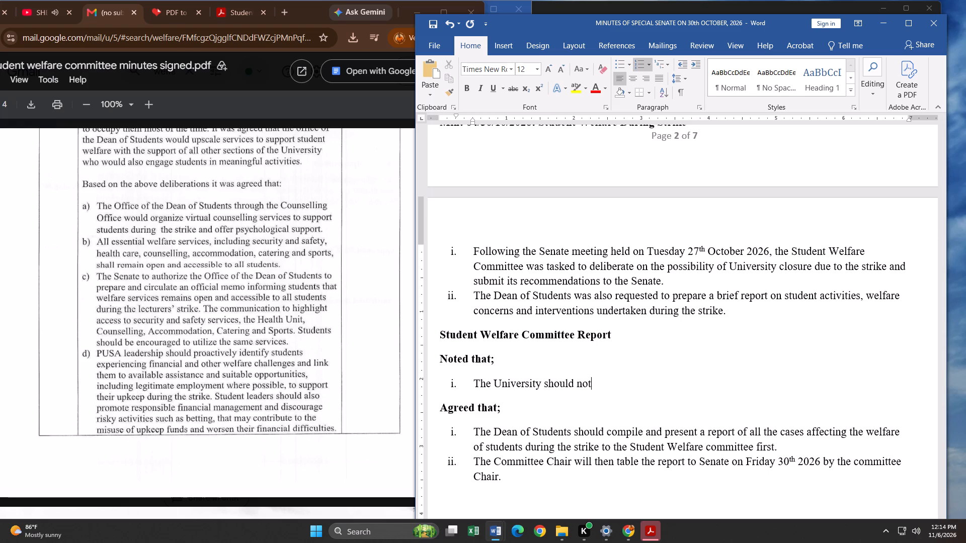
{"action": "key", "text": "BackSpace"}
{"action": "key", "text": "BackSpace"}
{"action": "key", "text": "BackSpace"}
{"action": "key", "text": "BackSpace"}
{"action": "key", "text": "BackSpace"}
{"action": "key", "text": "BackSpace"}
{"action": "key", "text": "BackSpace"}
{"action": "key", "text": "BackSpace"}
{"action": "key", "text": "BackSpace"}
{"action": "key", "text": "BackSpace"}
{"action": "key", "text": "BackSpace"}
{"action": "key", "text": "BackSpace"}
{"action": "key", "text": "BackSpace"}
{"action": "key", "text": "BackSpace"}
{"action": "key", "text": "BackSpace"}
{"action": "key", "text": "BackSpace"}
{"action": "key", "text": "BackSpace"}
{"action": "key", "text": "BackSpace"}
{"action": "key", "text": "BackSpace"}
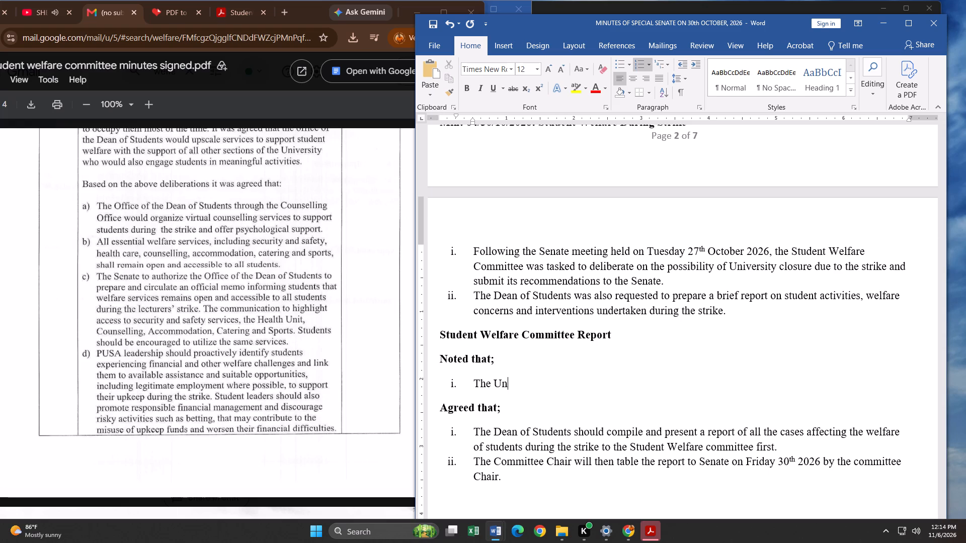
{"action": "key", "text": "BackSpace"}
{"action": "key", "text": "BackSpace"}
{"action": "key", "text": "BackSpace"}
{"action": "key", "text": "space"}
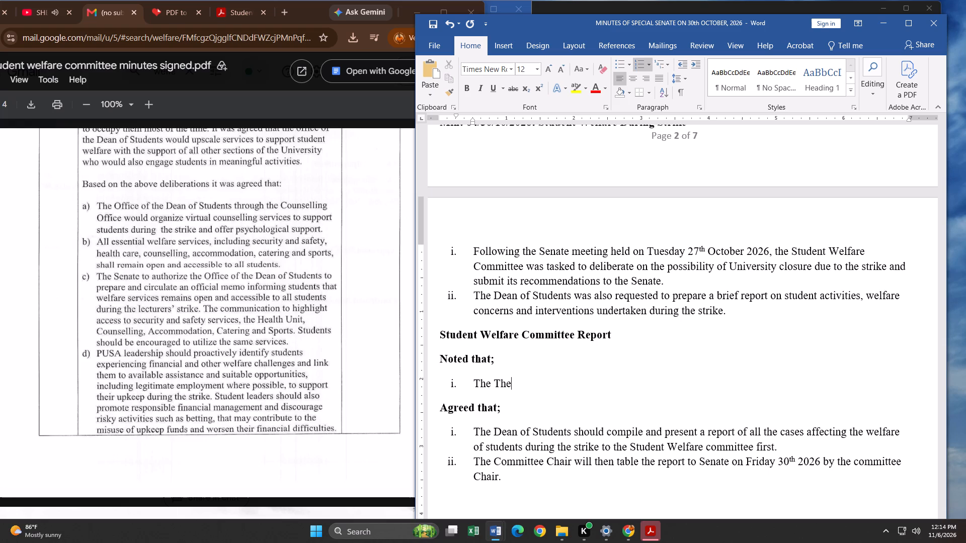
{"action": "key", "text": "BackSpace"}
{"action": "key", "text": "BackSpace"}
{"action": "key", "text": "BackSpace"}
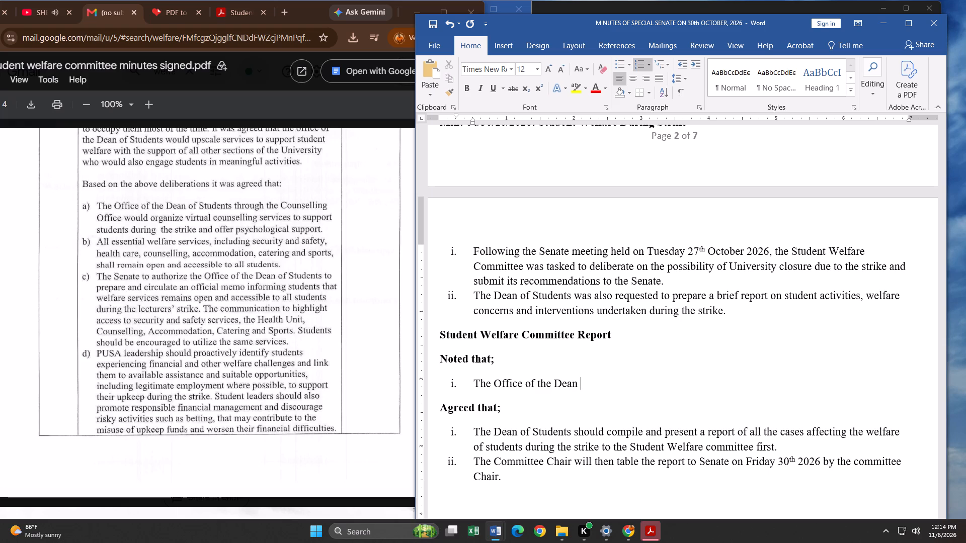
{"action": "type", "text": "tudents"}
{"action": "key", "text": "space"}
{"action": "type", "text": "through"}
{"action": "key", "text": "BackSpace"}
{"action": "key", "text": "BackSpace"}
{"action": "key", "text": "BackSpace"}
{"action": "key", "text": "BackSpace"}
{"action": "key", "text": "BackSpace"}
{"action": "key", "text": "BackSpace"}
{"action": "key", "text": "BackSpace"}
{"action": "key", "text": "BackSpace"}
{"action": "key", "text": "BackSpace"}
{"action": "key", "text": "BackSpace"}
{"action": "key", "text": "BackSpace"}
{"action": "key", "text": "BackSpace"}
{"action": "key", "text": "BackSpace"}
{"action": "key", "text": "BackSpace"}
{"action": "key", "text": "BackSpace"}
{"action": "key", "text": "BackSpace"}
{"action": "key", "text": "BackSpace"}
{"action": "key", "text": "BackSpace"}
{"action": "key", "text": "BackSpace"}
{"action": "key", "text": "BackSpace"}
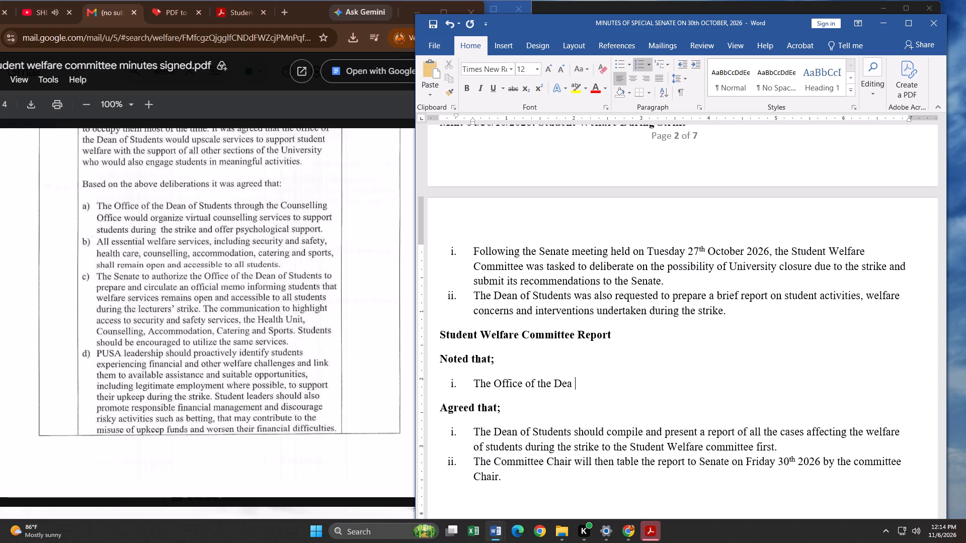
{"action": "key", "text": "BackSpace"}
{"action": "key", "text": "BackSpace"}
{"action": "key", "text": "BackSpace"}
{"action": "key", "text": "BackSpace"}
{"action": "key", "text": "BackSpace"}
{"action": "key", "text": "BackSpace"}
Begin item i under "Noted that;" with "Through the Counselling Office, the Office of the Dean of Students".
{"action": "type", "text": "rough"}
{"action": "key", "text": "space"}
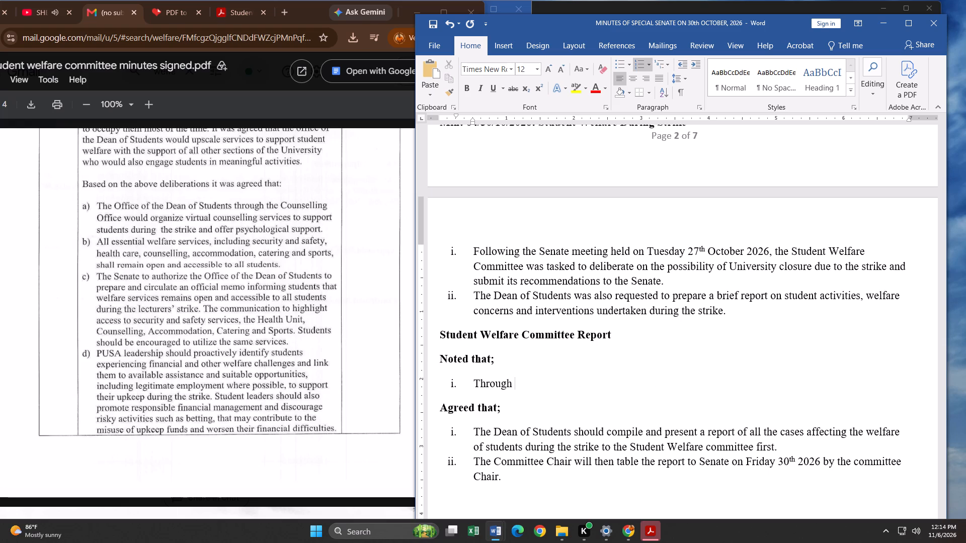
{"action": "type", "text": "the"}
{"action": "key", "text": "space"}
{"action": "type", "text": "ounselling"}
{"action": "key", "text": "space"}
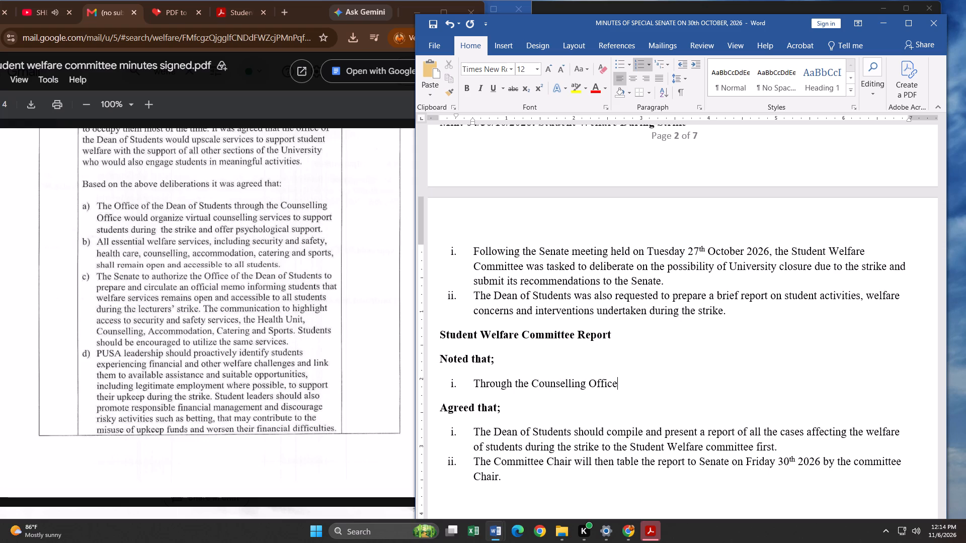
{"action": "type", "text": ", the"}
{"action": "key", "text": "space"}
{"action": "type", "text": "tudents"}
{"action": "key", "text": "space"}
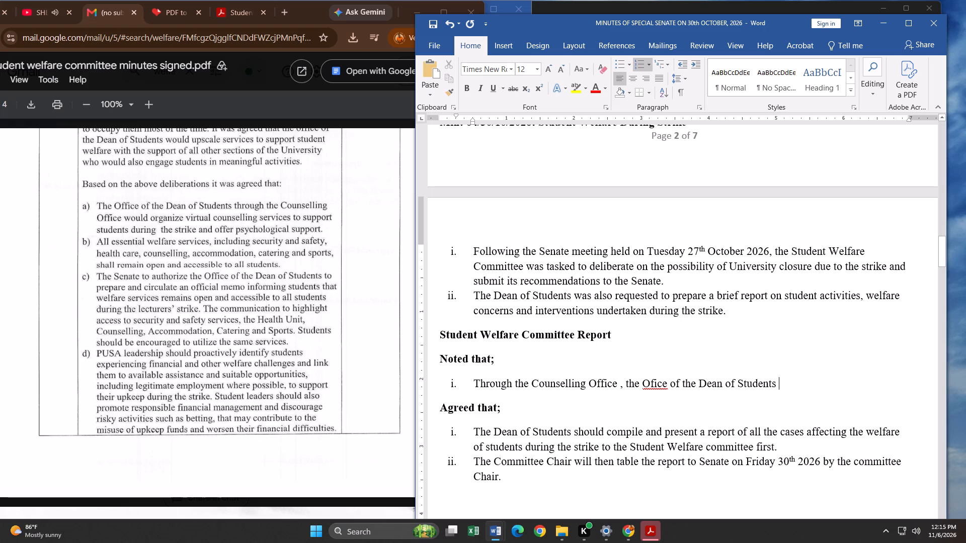
Remove the extra space before the comma after "Counselling Office" in item i.
{"action": "left_click", "coordinate": [618, 384]}
{"action": "left_click", "coordinate": [620, 385]}
{"action": "key", "text": "BackSpace"}
Correct the misspelled word before "of the Dean of Students" in item i to "Office".
{"action": "left_click", "coordinate": [651, 384]}
{"action": "right_click", "coordinate": [653, 382]}
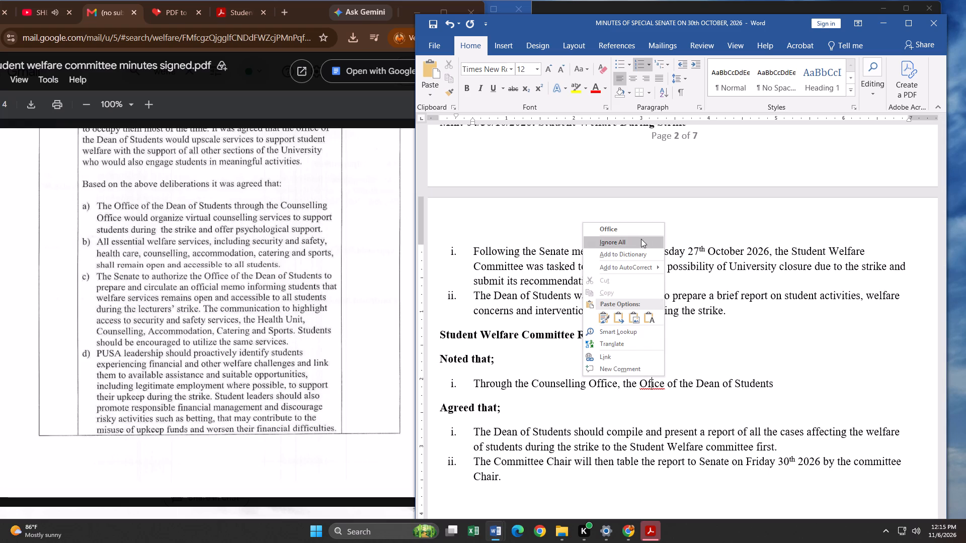
{"action": "left_click", "coordinate": [633, 232]}
{"action": "left_click", "coordinate": [679, 349]}
Complete item i under "Noted that;" with "would organize virtual counselling services to support students during the strike.".
{"action": "left_click", "coordinate": [785, 383]}
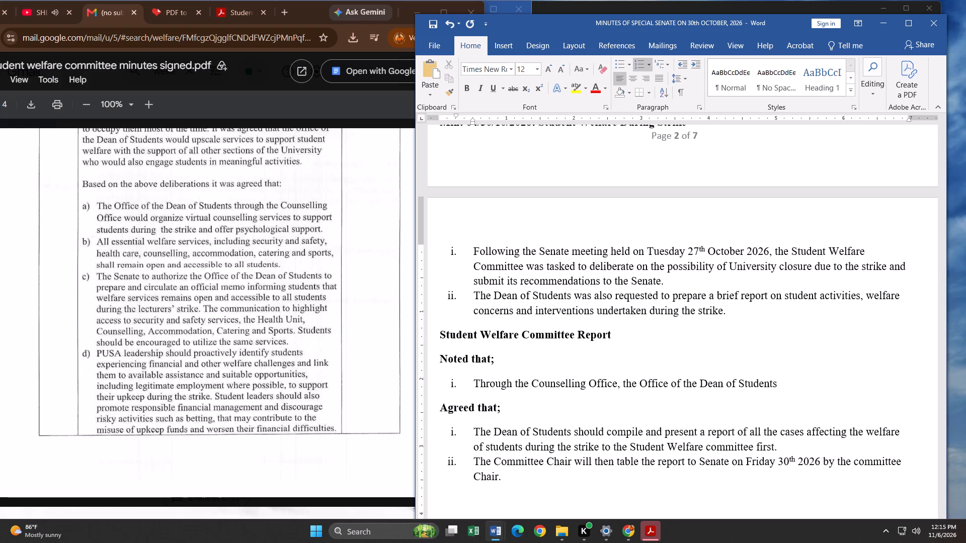
{"action": "key", "text": "space"}
{"action": "type", "text": "would"}
{"action": "key", "text": "space"}
{"action": "type", "text": "organize"}
{"action": "key", "text": "space"}
{"action": "type", "text": "virtual"}
{"action": "key", "text": "space"}
{"action": "type", "text": "counselling services"}
{"action": "key", "text": "space"}
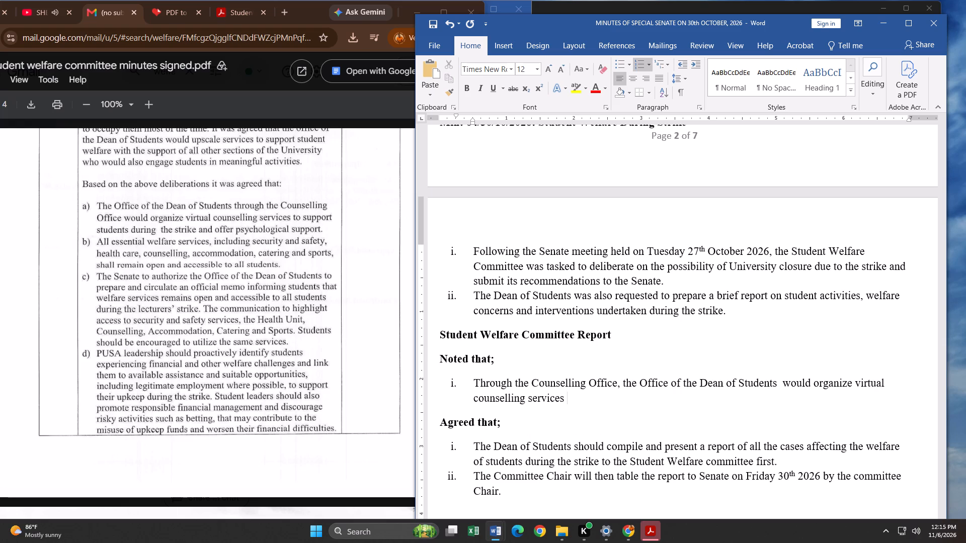
{"action": "type", "text": "to support"}
{"action": "key", "text": "space"}
{"action": "type", "text": "students"}
{"action": "key", "text": "space"}
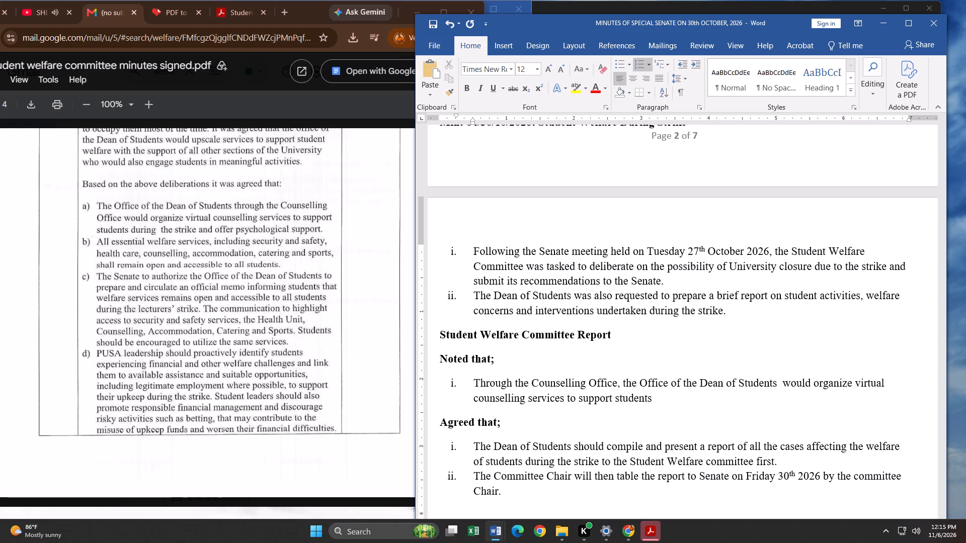
{"action": "type", "text": "during"}
{"action": "key", "text": "space"}
{"action": "key", "text": "t"}
{"action": "key", "text": "BackSpace"}
{"action": "type", "text": "the strike"}
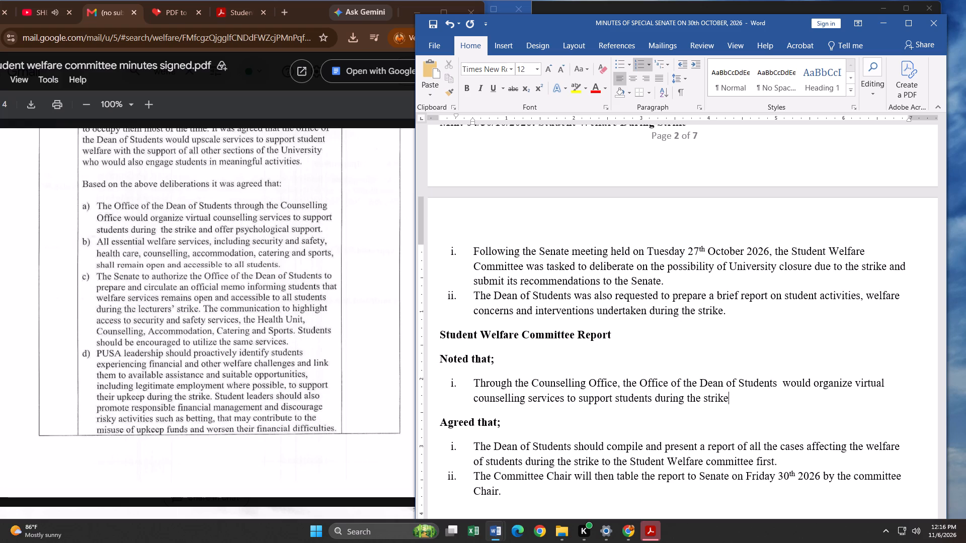
{"action": "key", "text": "period"}
Add item ii: "All essential welfare services, including counselling, security, healthcare, sports, and catering would remain accessible and open to all students.".
{"action": "key", "text": "Return"}
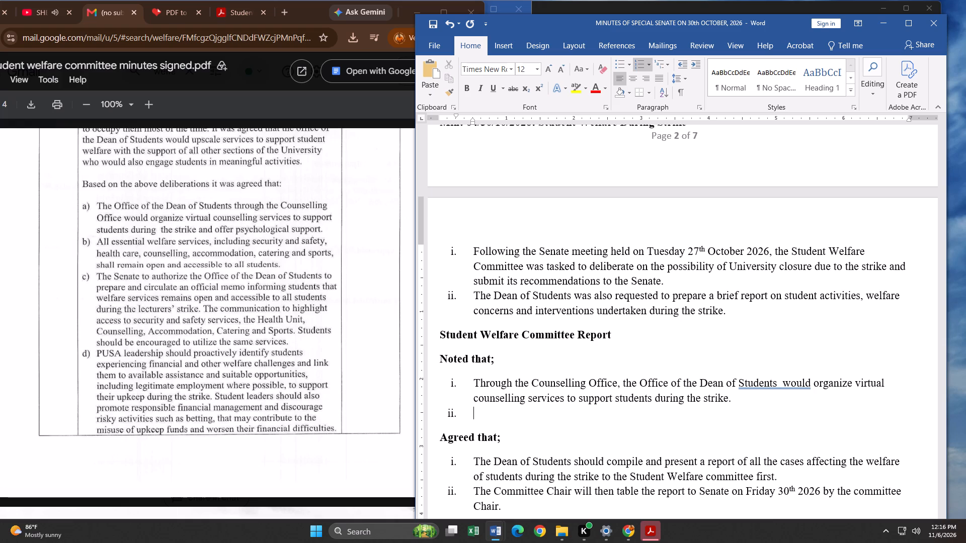
{"action": "type", "text": "ll essential"}
{"action": "key", "text": "space"}
{"action": "type", "text": "welfare services"}
{"action": "key", "text": "space"}
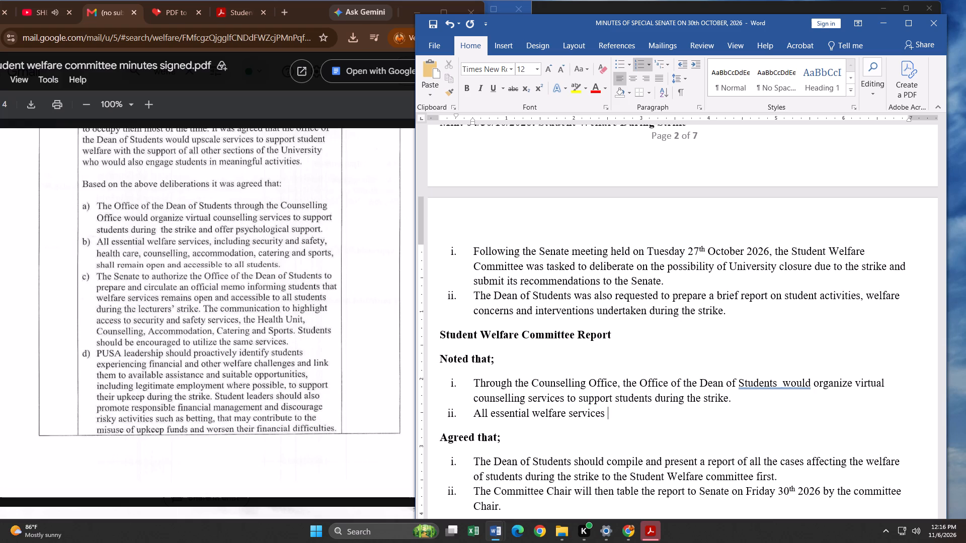
{"action": "type", "text": ", including"}
{"action": "key", "text": "space"}
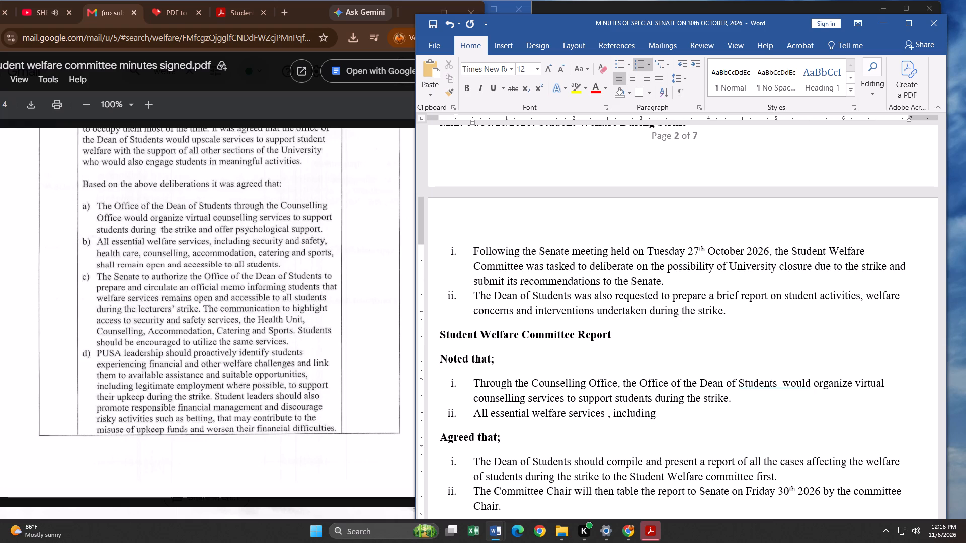
{"action": "type", "text": "counselling,"}
{"action": "key", "text": "space"}
{"action": "type", "text": "security"}
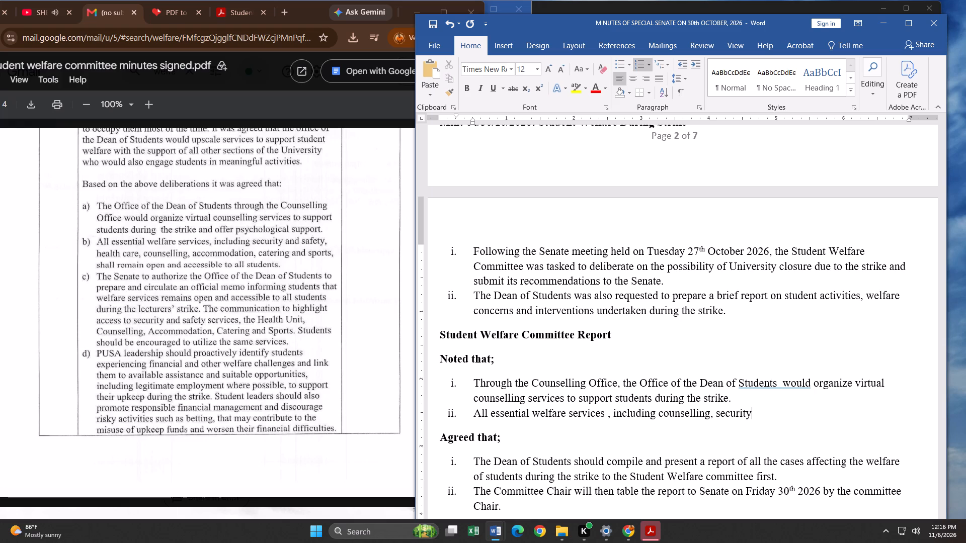
{"action": "type", "text": ", healthcare and"}
{"action": "key", "text": "space"}
{"action": "key", "text": "BackSpace"}
{"action": "key", "text": "BackSpace"}
{"action": "key", "text": "BackSpace"}
{"action": "key", "text": "BackSpace"}
{"action": "type", "text": ","}
{"action": "key", "text": "space"}
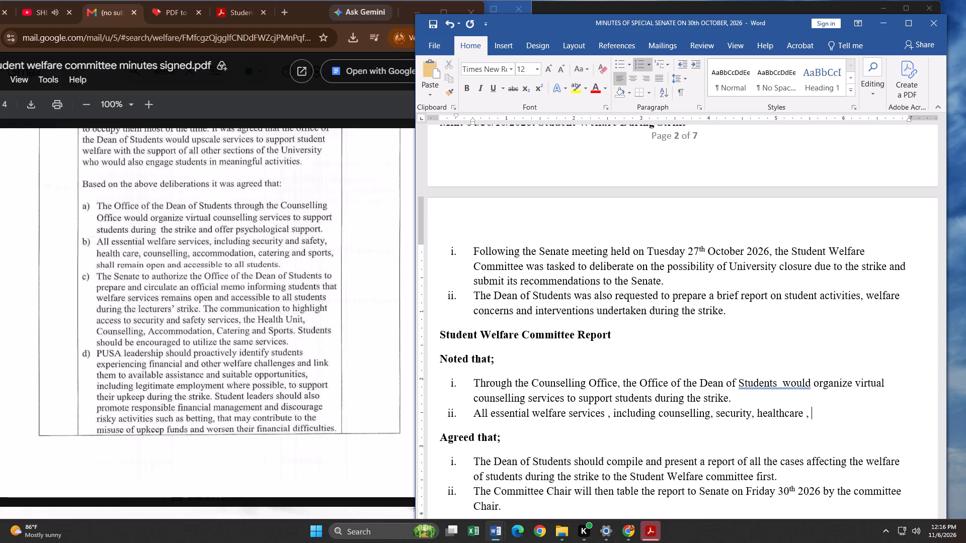
{"action": "type", "text": "sports, and cater"}
{"action": "type", "text": "ing would remain"}
{"action": "key", "text": "space"}
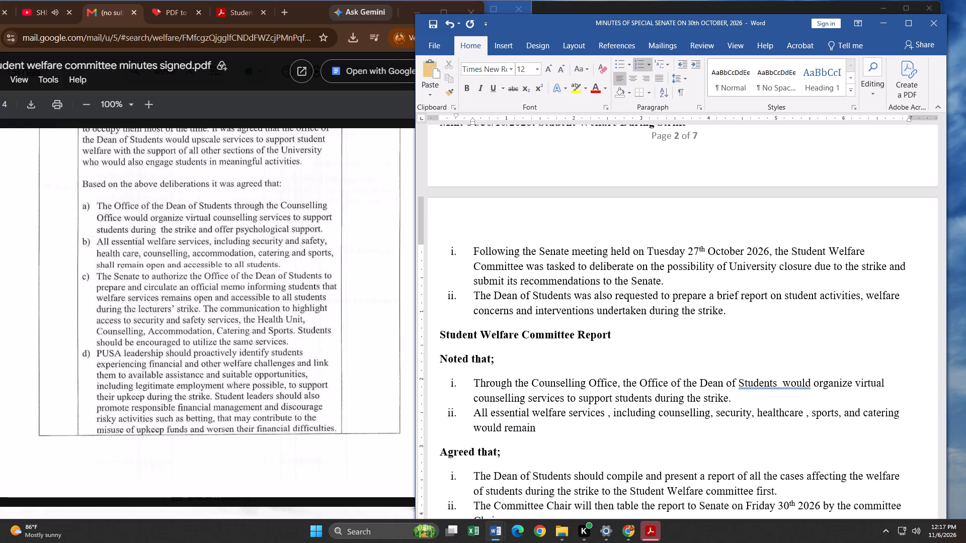
{"action": "type", "text": "acessible an"}
{"action": "type", "text": "d open t"}
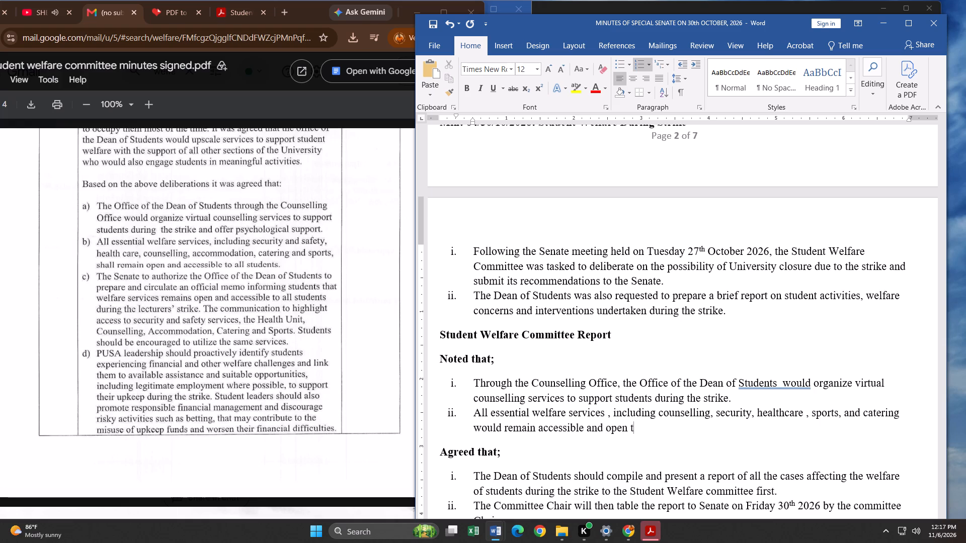
{"action": "type", "text": "o all students."}
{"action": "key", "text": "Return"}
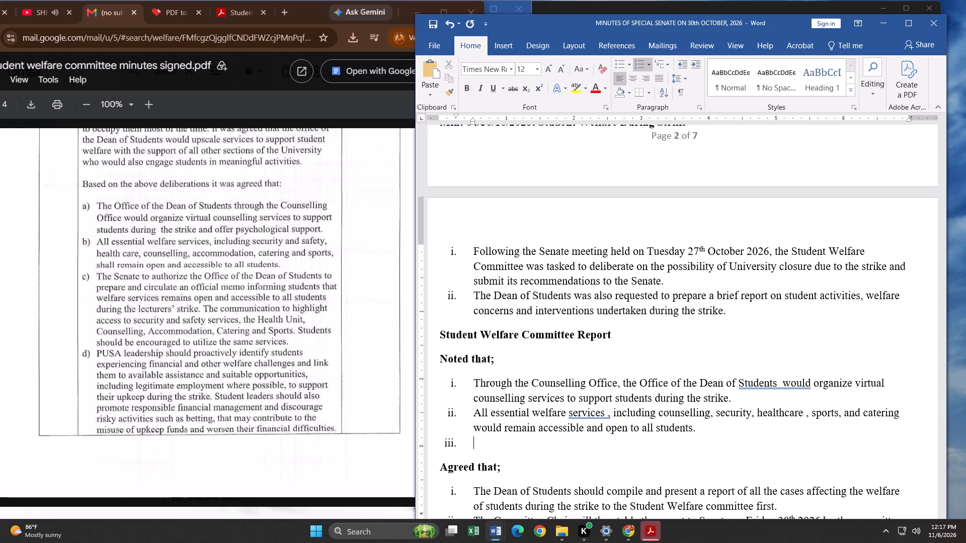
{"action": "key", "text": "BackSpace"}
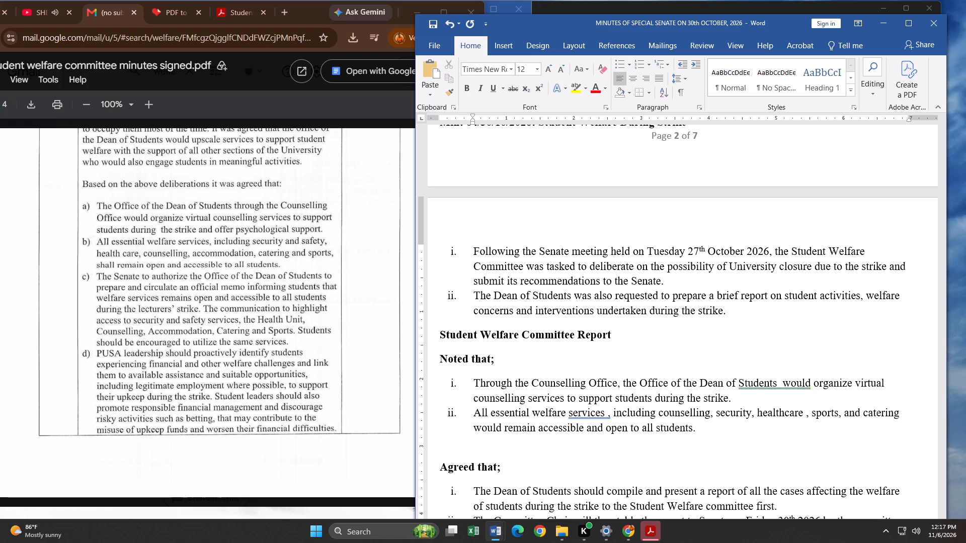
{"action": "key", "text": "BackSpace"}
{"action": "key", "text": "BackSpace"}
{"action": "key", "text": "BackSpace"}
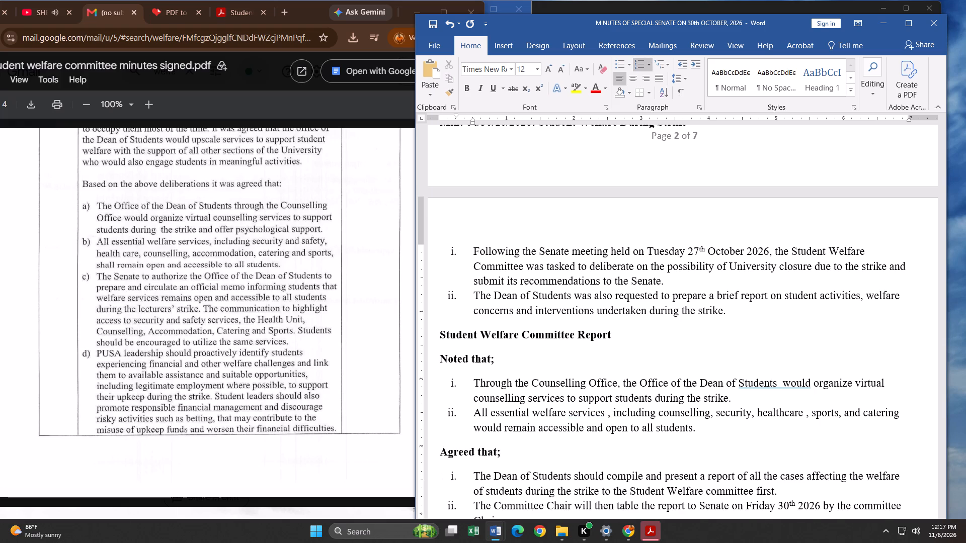
Start item iii under "Noted that;", replacing the draft wording "Senate should" with "The".
{"action": "key", "text": "Return"}
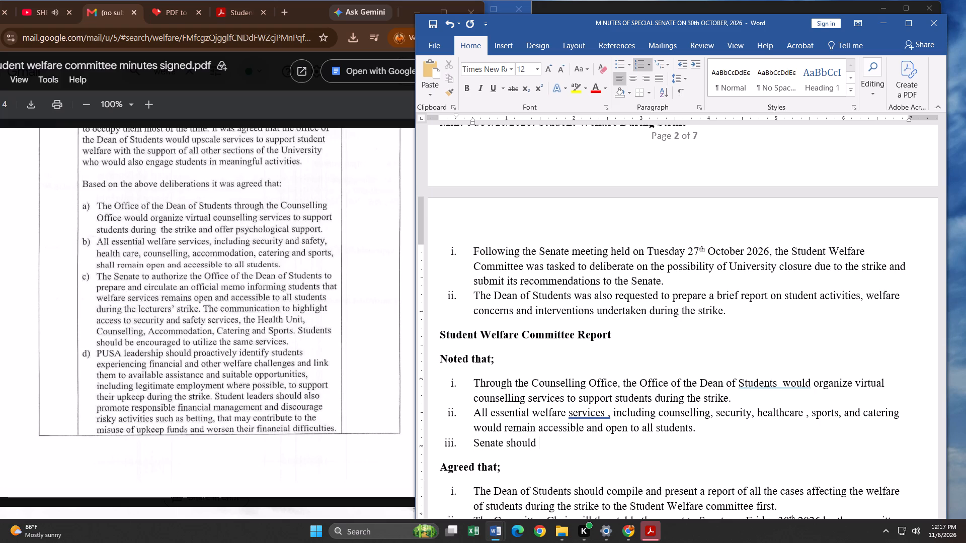
{"action": "key", "text": "BackSpace"}
{"action": "key", "text": "BackSpace"}
{"action": "key", "text": "BackSpace"}
{"action": "key", "text": "BackSpace"}
{"action": "key", "text": "BackSpace"}
{"action": "key", "text": "BackSpace"}
{"action": "key", "text": "BackSpace"}
{"action": "key", "text": "BackSpace"}
{"action": "key", "text": "BackSpace"}
{"action": "key", "text": "BackSpace"}
{"action": "key", "text": "BackSpace"}
{"action": "key", "text": "BackSpace"}
{"action": "key", "text": "BackSpace"}
{"action": "key", "text": "BackSpace"}
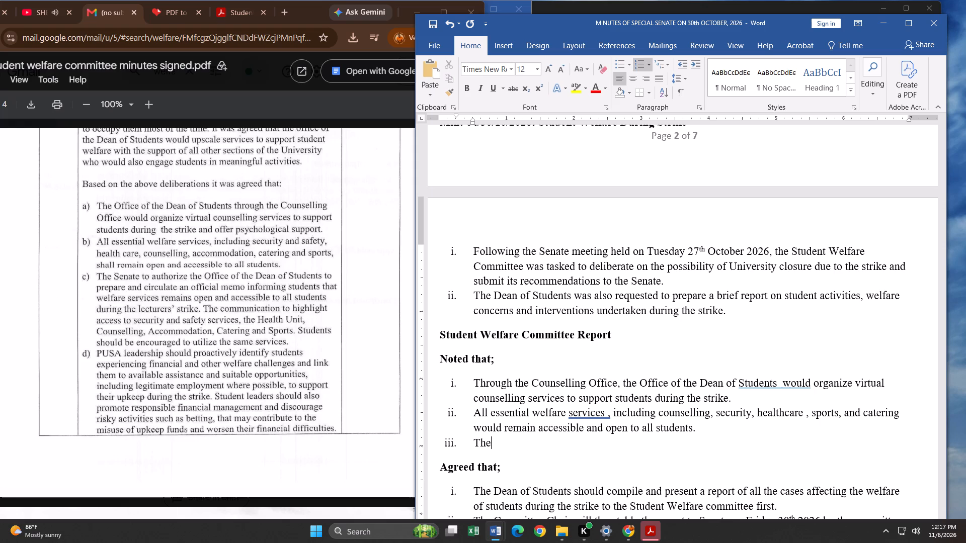
Remove the extra spaces before "would" in item i and before the commas after "services" and "healthcare" in item ii.
{"action": "right_click", "coordinate": [589, 410]}
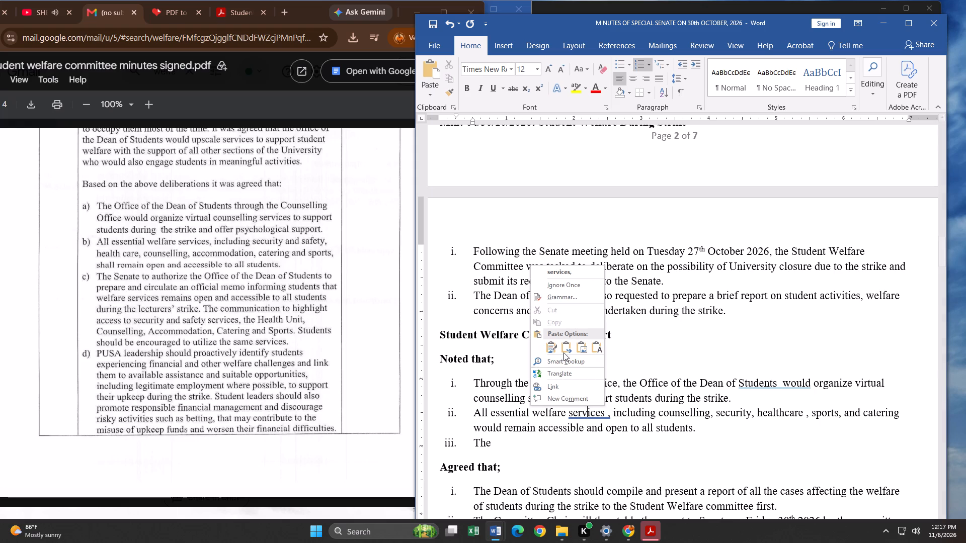
{"action": "left_click", "coordinate": [568, 273]}
{"action": "right_click", "coordinate": [761, 384]}
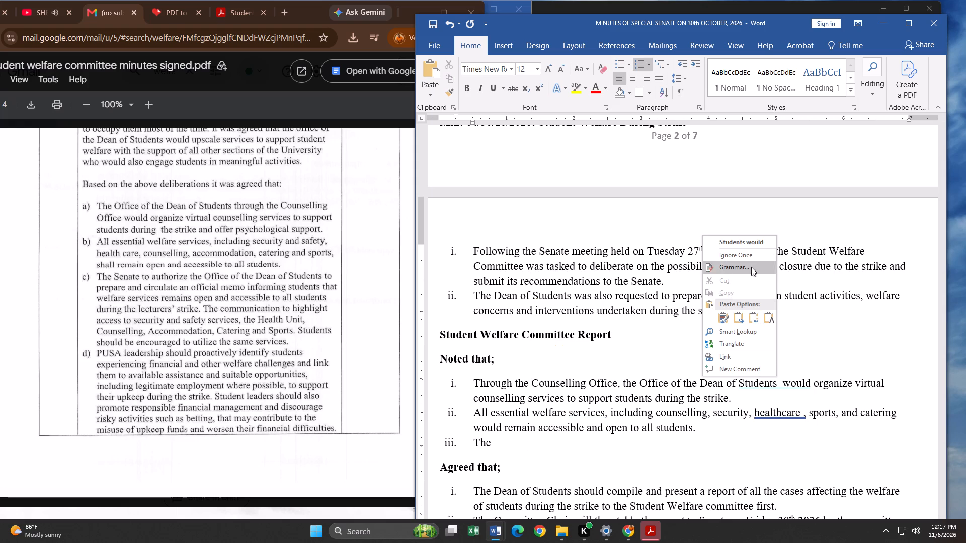
{"action": "left_click", "coordinate": [751, 241]}
{"action": "right_click", "coordinate": [781, 413]}
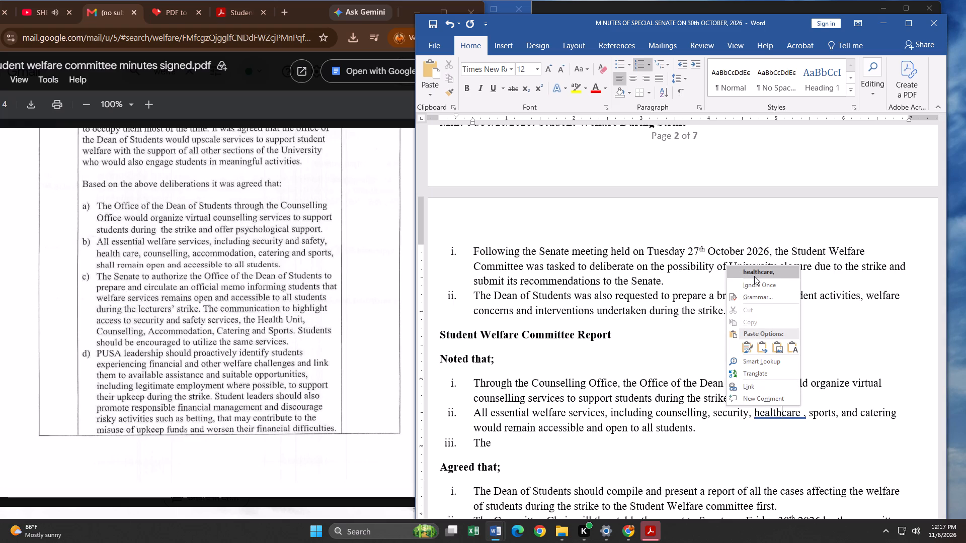
{"action": "left_click", "coordinate": [755, 276]}
{"action": "left_click", "coordinate": [712, 394]}
Return to the end of item iii under "Noted that;" and save the minutes document.
{"action": "left_click", "coordinate": [497, 443]}
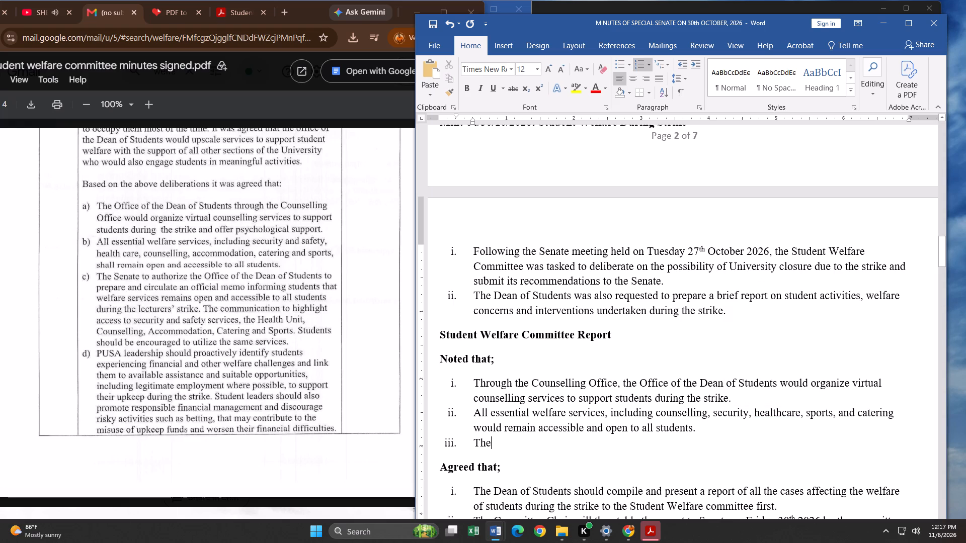
{"action": "key", "text": "ctrl+s"}
{"action": "key", "text": "ctrl+s"}
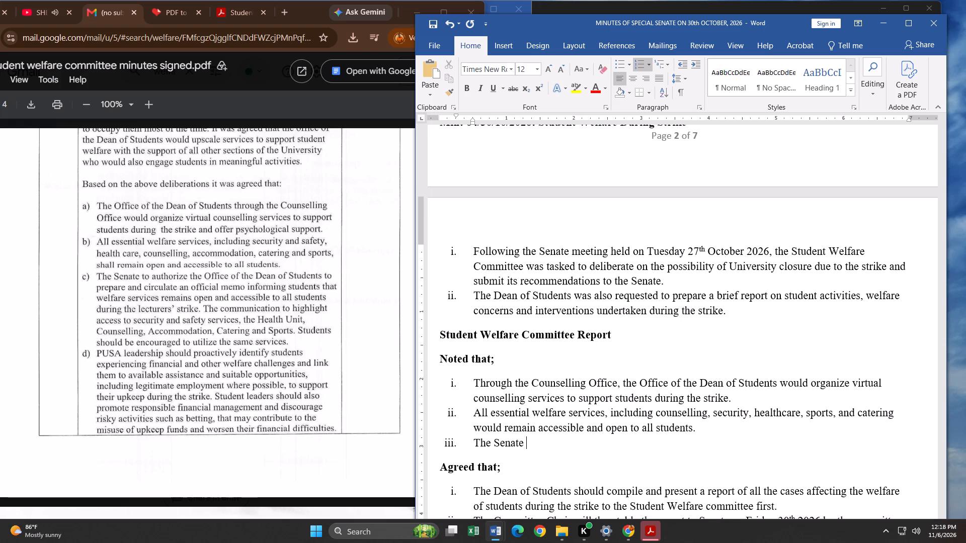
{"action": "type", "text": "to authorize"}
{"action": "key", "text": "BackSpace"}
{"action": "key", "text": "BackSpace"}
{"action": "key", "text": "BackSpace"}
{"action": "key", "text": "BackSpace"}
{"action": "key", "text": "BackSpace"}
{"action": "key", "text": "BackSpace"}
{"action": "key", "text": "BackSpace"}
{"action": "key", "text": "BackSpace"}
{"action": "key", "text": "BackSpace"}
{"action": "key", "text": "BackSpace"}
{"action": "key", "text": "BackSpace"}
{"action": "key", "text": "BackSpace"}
Continue item iii under "Noted that;" so it reads "The Senate should authorize the Office of the Dean to".
{"action": "key", "text": "space"}
{"action": "type", "text": "should"}
{"action": "key", "text": "BackSpace"}
{"action": "type", "text": "d"}
{"action": "key", "text": "space"}
{"action": "type", "text": "authorize"}
{"action": "right_click", "coordinate": [570, 445]}
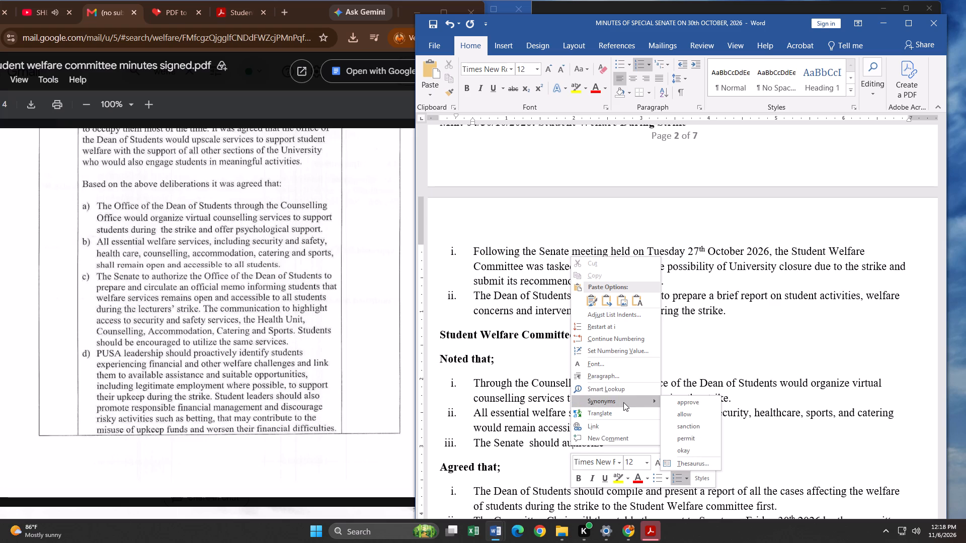
{"action": "left_click", "coordinate": [773, 462]}
{"action": "left_click", "coordinate": [627, 447]}
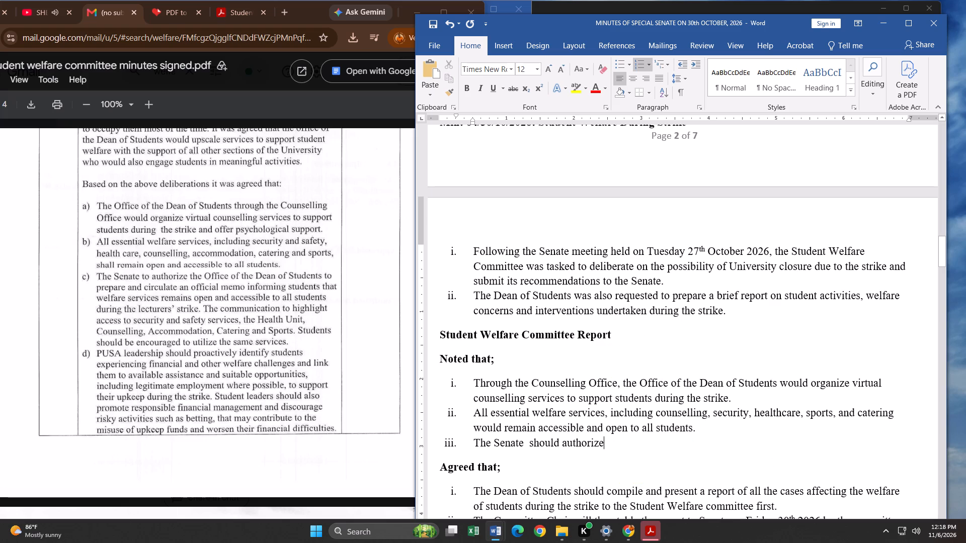
{"action": "key", "text": "space"}
{"action": "type", "text": "the"}
{"action": "key", "text": "space"}
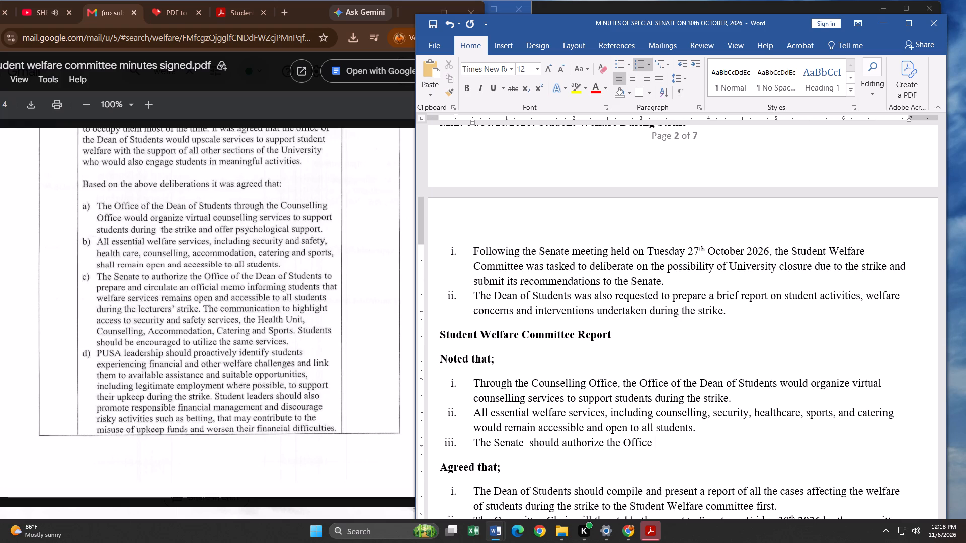
{"action": "type", "text": "the"}
{"action": "key", "text": "space"}
{"action": "type", "text": "to"}
{"action": "key", "text": "space"}
Extend item iii with the words "prepare and circulate".
{"action": "type", "text": "prea"}
{"action": "key", "text": "BackSpace"}
{"action": "key", "text": "BackSpace"}
{"action": "key", "text": "BackSpace"}
{"action": "key", "text": "BackSpace"}
{"action": "type", "text": "write"}
{"action": "key", "text": "BackSpace"}
{"action": "key", "text": "BackSpace"}
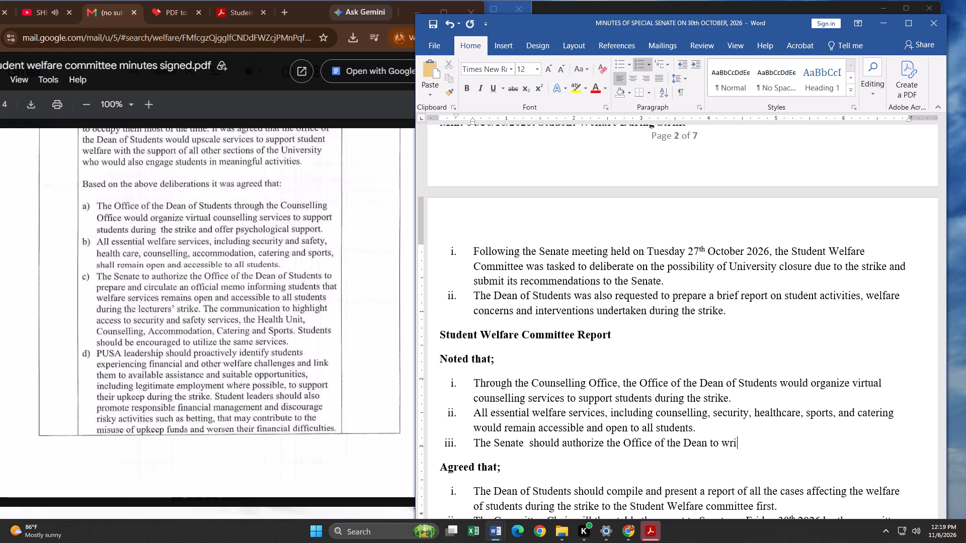
{"action": "key", "text": "BackSpace"}
{"action": "key", "text": "BackSpace"}
{"action": "key", "text": "BackSpace"}
{"action": "key", "text": "BackSpace"}
{"action": "type", "text": "prepare"}
{"action": "key", "text": "space"}
{"action": "type", "text": "and circulate"}
{"action": "key", "text": "space"}
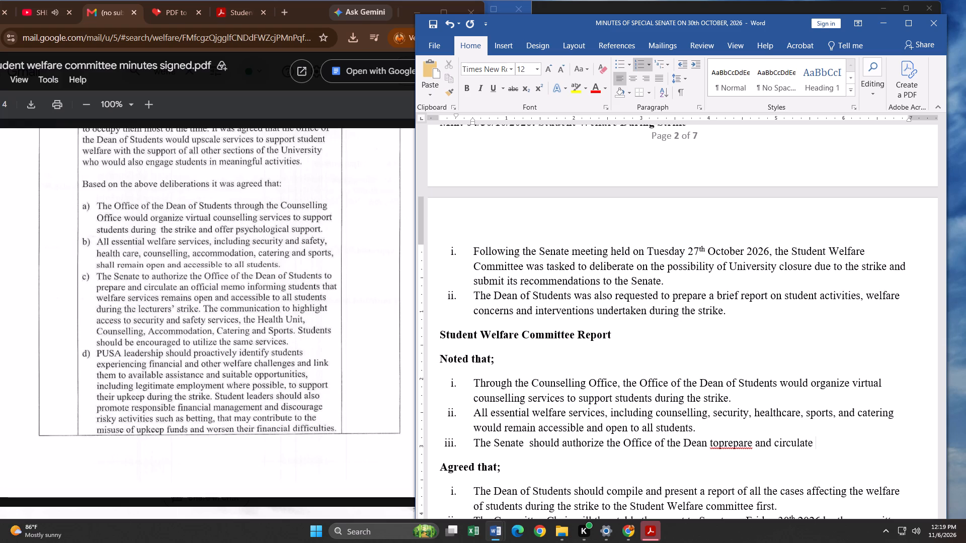
Complete item iii with "an official memo informing students that welfare services remain open during the lecturer's strike.".
{"action": "type", "text": "an officiual memo"}
{"action": "key", "text": "space"}
{"action": "type", "text": "ind"}
{"action": "key", "text": "BackSpace"}
{"action": "type", "text": "forming students"}
{"action": "key", "text": "space"}
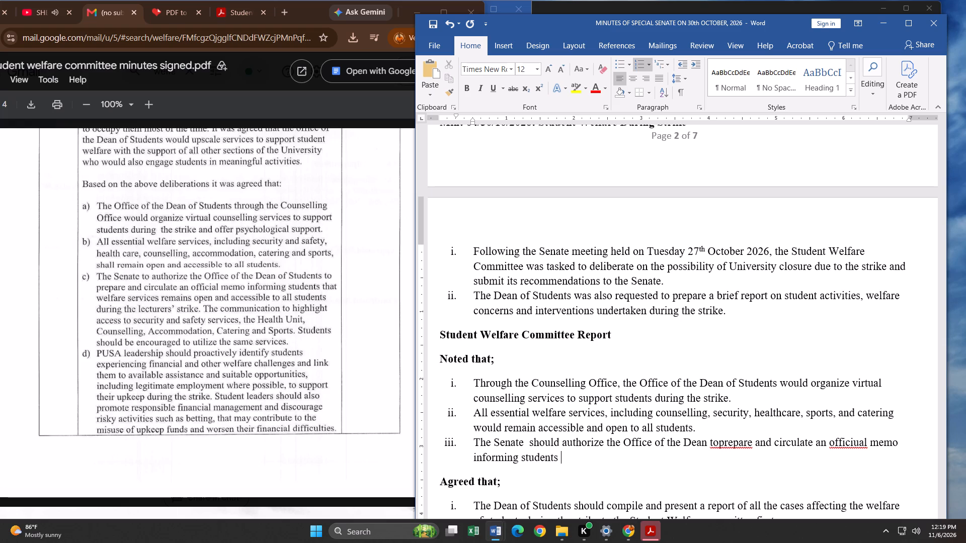
{"action": "type", "text": "that welfare"}
{"action": "key", "text": "space"}
{"action": "type", "text": "services"}
{"action": "key", "text": "space"}
{"action": "key", "text": "space"}
{"action": "type", "text": "re"}
{"action": "key", "text": "BackSpace"}
{"action": "key", "text": "BackSpace"}
{"action": "type", "text": "reamin open"}
{"action": "key", "text": "space"}
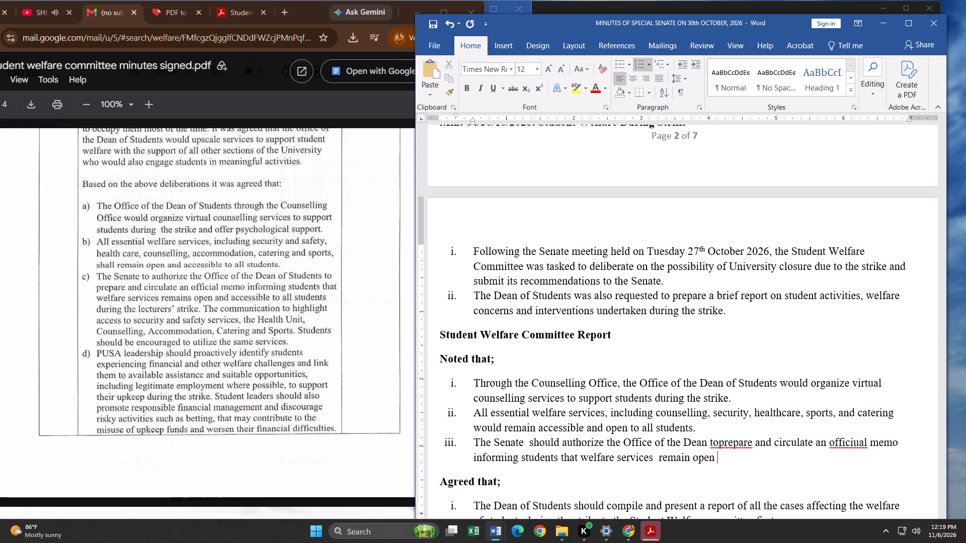
{"action": "type", "text": "during the lectuere's strike."}
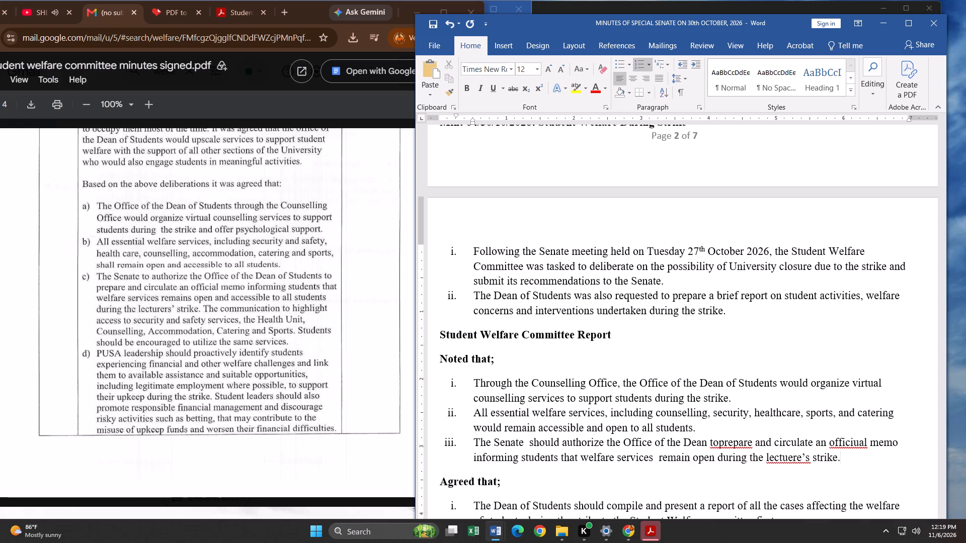
Add item iv under "Noted that;", beginning "PUSA leadership should proactively identify students experiencing".
{"action": "key", "text": "Return"}
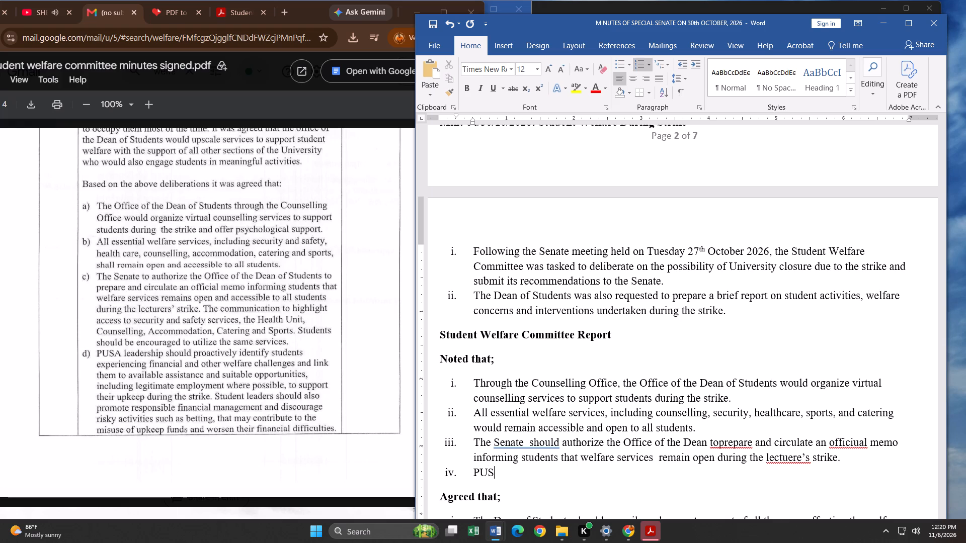
{"action": "key", "text": "space"}
{"action": "type", "text": "ledaership"}
{"action": "key", "text": "space"}
{"action": "type", "text": "should proactively"}
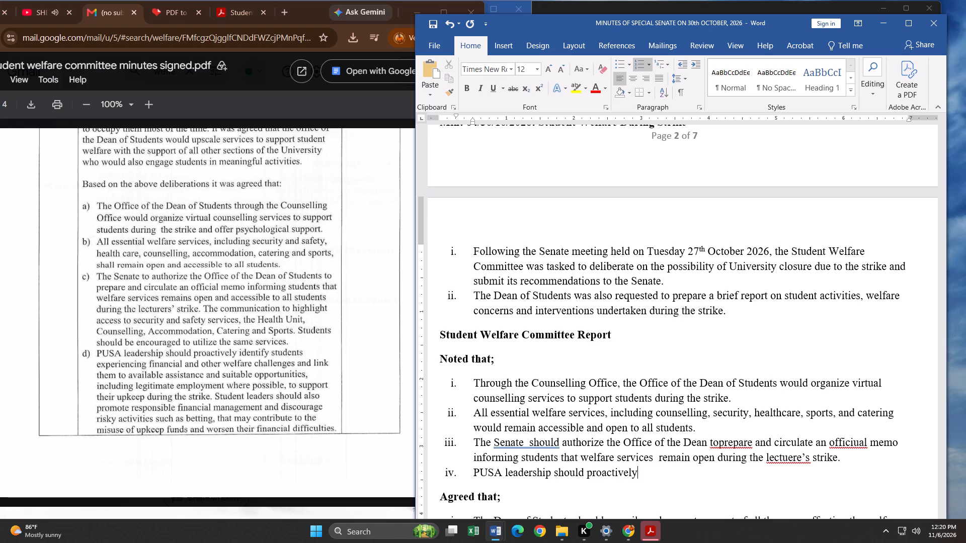
{"action": "key", "text": "space"}
{"action": "key", "text": "space"}
{"action": "type", "text": "identify"}
{"action": "key", "text": "space"}
{"action": "type", "text": "students experiencing"}
{"action": "key", "text": "space"}
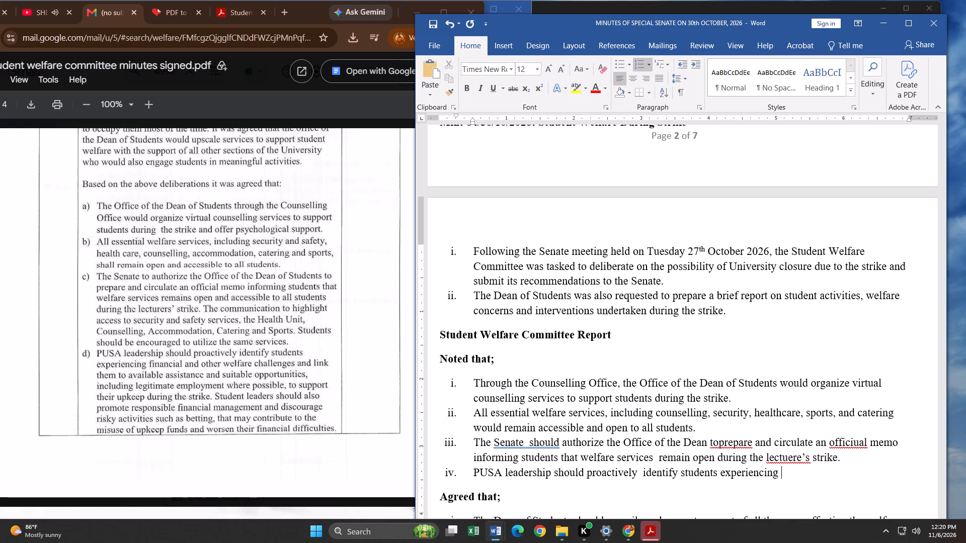
Continue item iv with "financial and other welfare difficulties".
{"action": "type", "text": "financial"}
{"action": "key", "text": "space"}
{"action": "key", "text": "space"}
{"action": "type", "text": "an"}
{"action": "key", "text": "BackSpace"}
{"action": "key", "text": "BackSpace"}
{"action": "key", "text": "BackSpace"}
{"action": "type", "text": "and other"}
{"action": "key", "text": "space"}
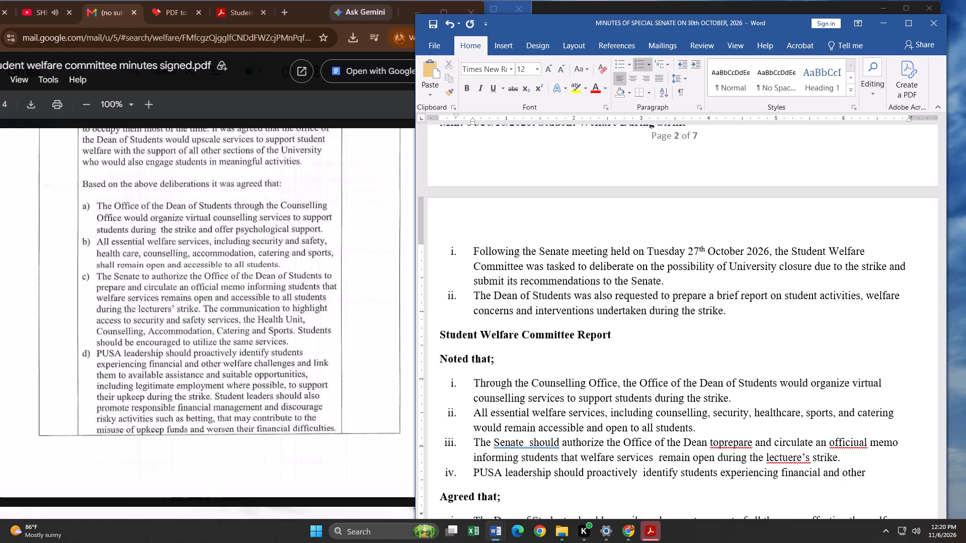
{"action": "type", "text": "welfare c"}
{"action": "key", "text": "BackSpace"}
{"action": "type", "text": "difficulties"}
{"action": "key", "text": "space"}
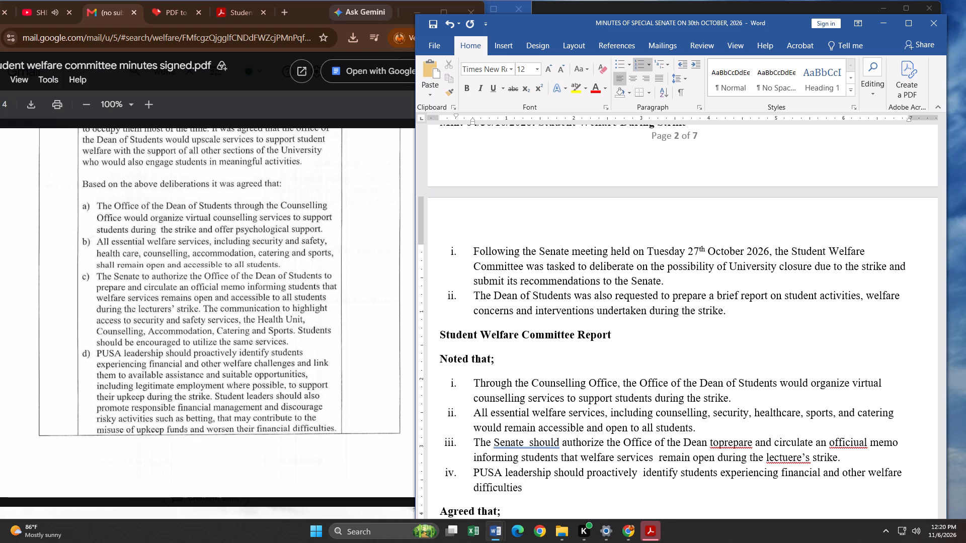
Finish item iv with "and link them to suitable opportunities or assistance.".
{"action": "key", "text": "space"}
{"action": "type", "text": "and"}
{"action": "key", "text": "space"}
{"action": "type", "text": "link them with"}
{"action": "key", "text": "space"}
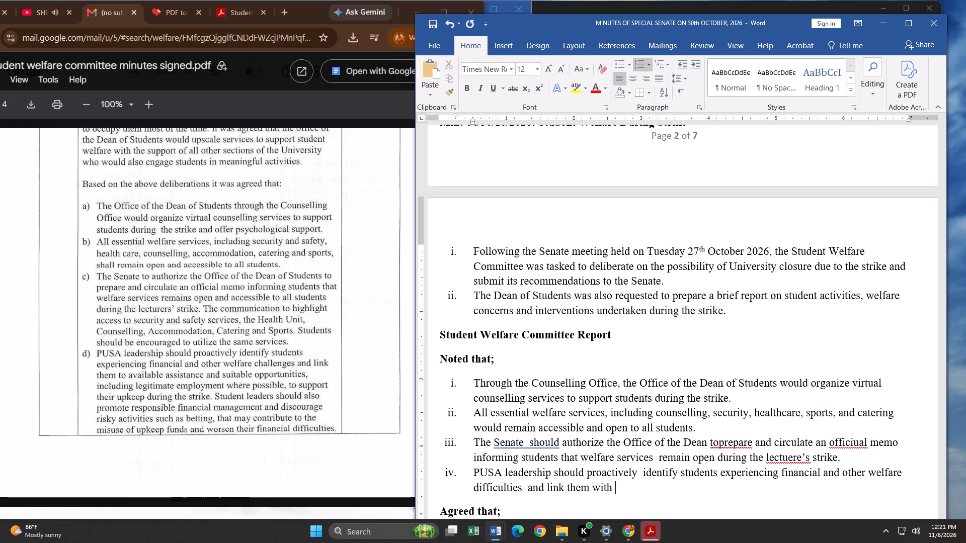
{"action": "key", "text": "BackSpace"}
{"action": "key", "text": "BackSpace"}
{"action": "key", "text": "BackSpace"}
{"action": "key", "text": "BackSpace"}
{"action": "key", "text": "BackSpace"}
{"action": "type", "text": "to"}
{"action": "key", "text": "space"}
{"action": "key", "text": "BackSpace"}
{"action": "key", "text": "BackSpace"}
{"action": "key", "text": "BackSpace"}
{"action": "type", "text": "with"}
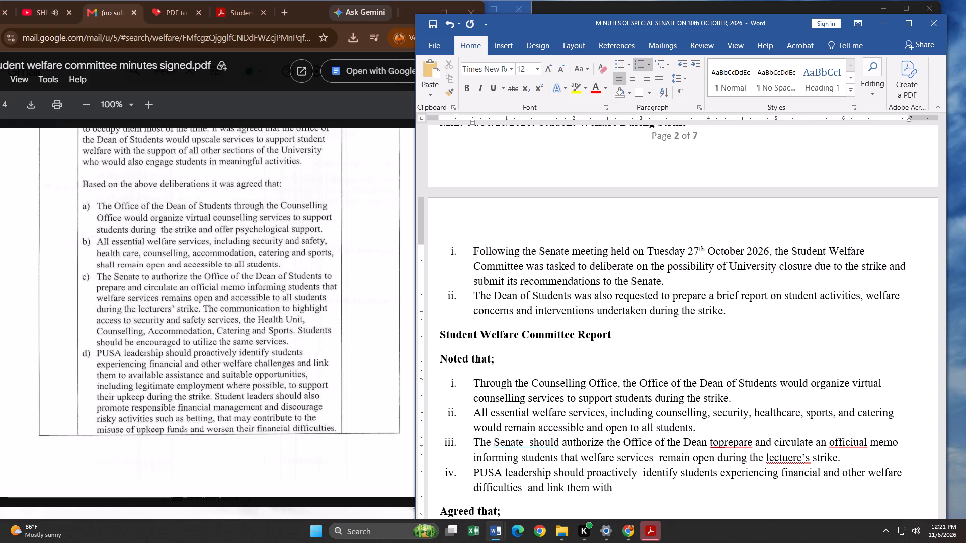
{"action": "key", "text": "space"}
{"action": "key", "text": "BackSpace"}
{"action": "key", "text": "BackSpace"}
{"action": "key", "text": "BackSpace"}
{"action": "key", "text": "BackSpace"}
{"action": "key", "text": "BackSpace"}
{"action": "type", "text": "to suitable opportunitis"}
{"action": "key", "text": "space"}
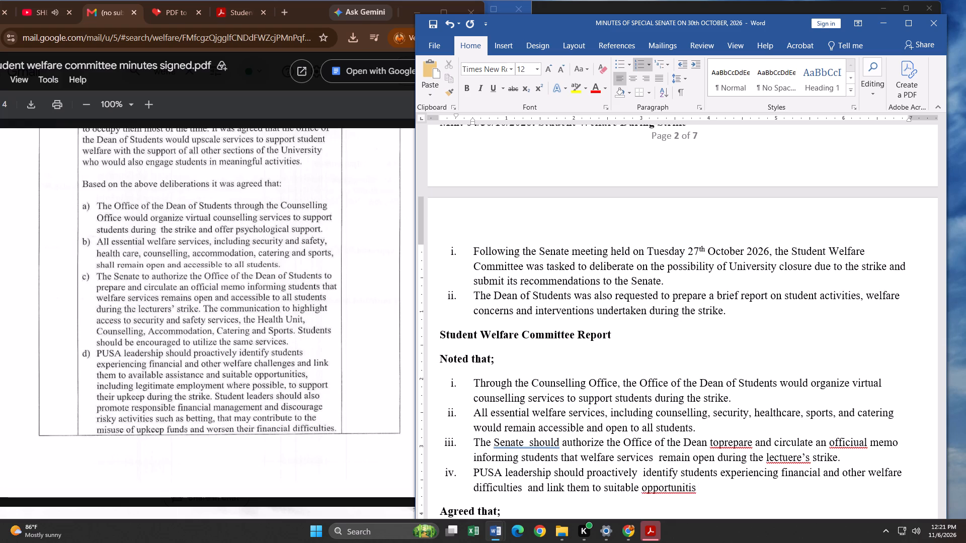
{"action": "type", "text": "or assitnavce."}
Replace the ending of item iv after "suitable opportunities" with "and available assistance.".
{"action": "key", "text": "BackSpace"}
{"action": "key", "text": "BackSpace"}
{"action": "key", "text": "BackSpace"}
{"action": "key", "text": "BackSpace"}
{"action": "key", "text": "BackSpace"}
{"action": "key", "text": "BackSpace"}
{"action": "key", "text": "BackSpace"}
{"action": "key", "text": "BackSpace"}
{"action": "key", "text": "BackSpace"}
{"action": "key", "text": "BackSpace"}
{"action": "key", "text": "BackSpace"}
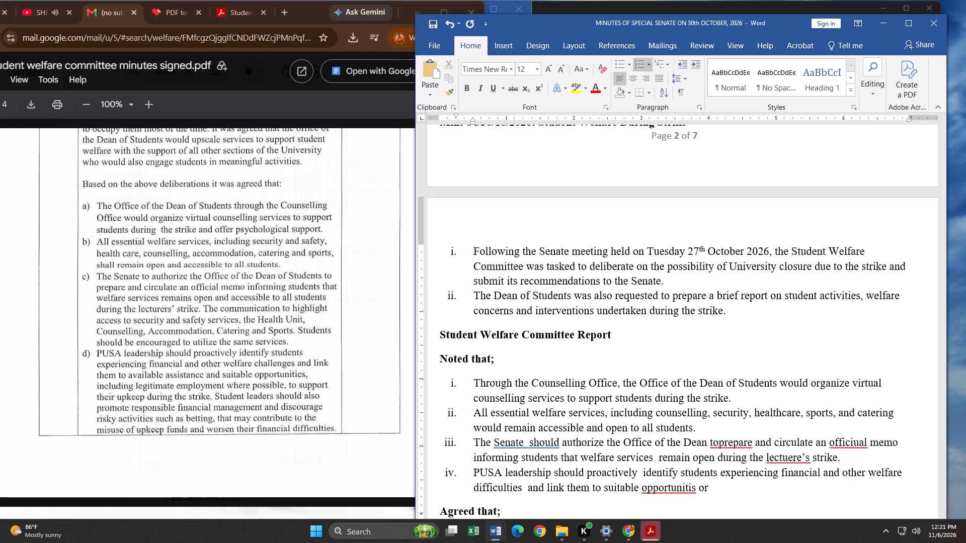
{"action": "key", "text": "BackSpace"}
{"action": "key", "text": "BackSpace"}
{"action": "key", "text": "BackSpace"}
{"action": "type", "text": "and available assitance."}
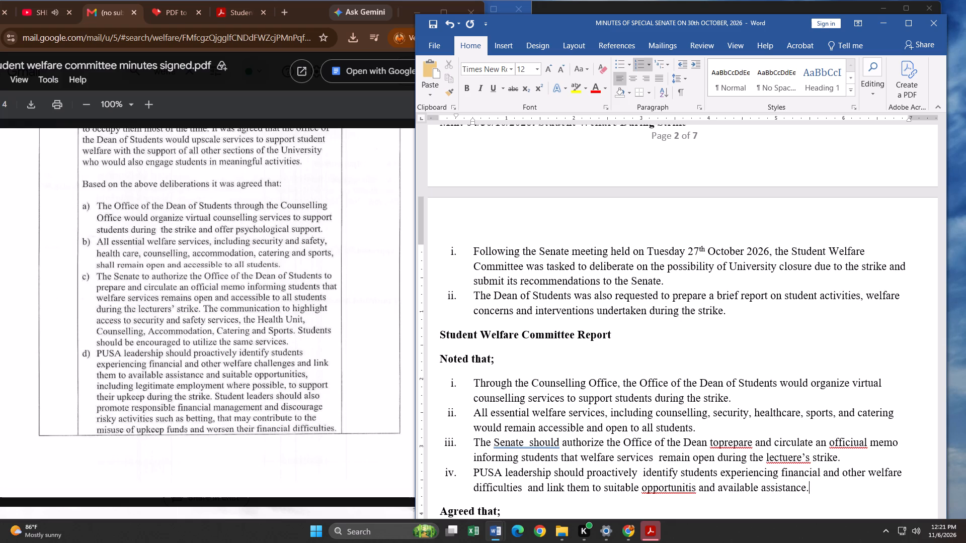
Add item v under "Noted that;": "Student leaders should also promote responsible financial management and discourage risky activities such as betting.".
{"action": "key", "text": "Return"}
{"action": "type", "text": "tudent leaders should also"}
{"action": "key", "text": "space"}
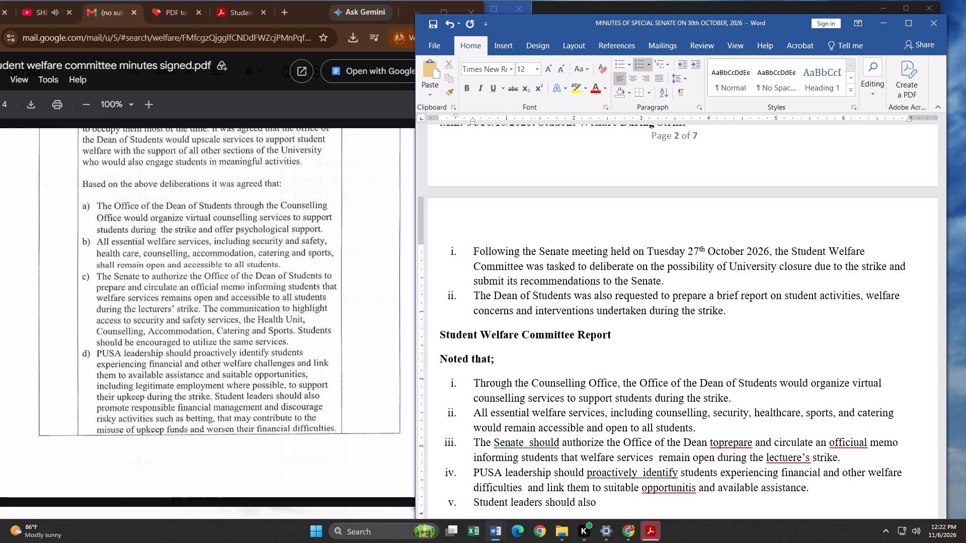
{"action": "type", "text": "promote responsible finacial managemnt"}
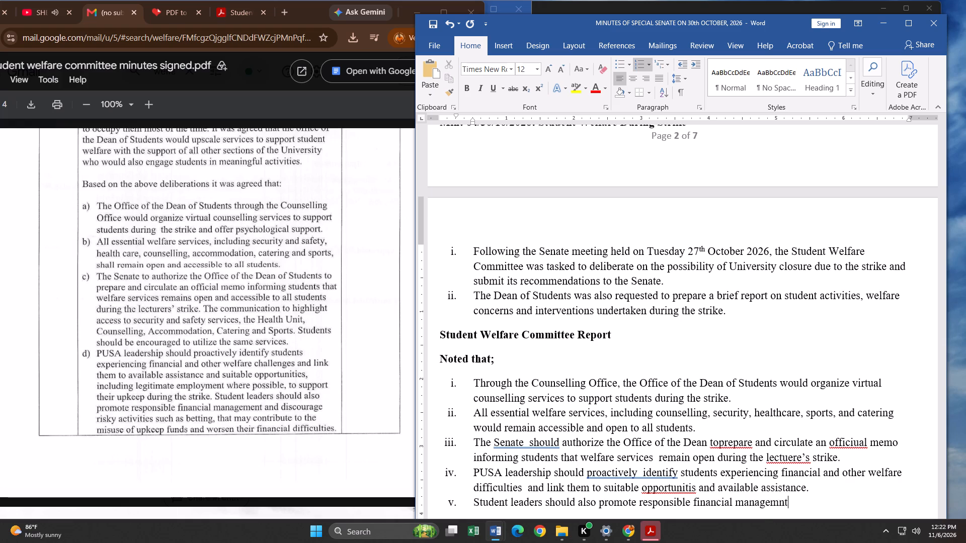
{"action": "key", "text": "space"}
{"action": "type", "text": "and discourage"}
{"action": "key", "text": "space"}
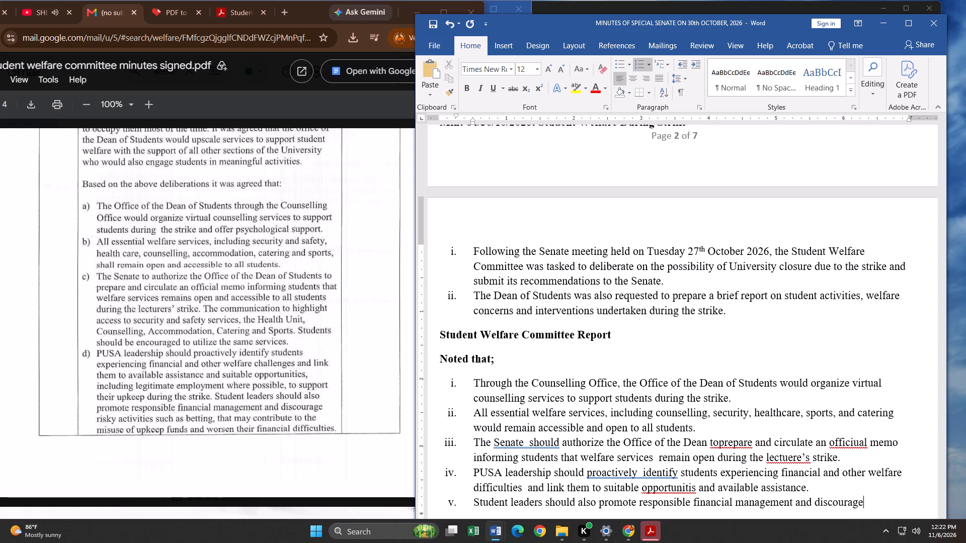
{"action": "type", "text": "rfisky"}
{"action": "key", "text": "space"}
{"action": "type", "text": "activities such as bett"}
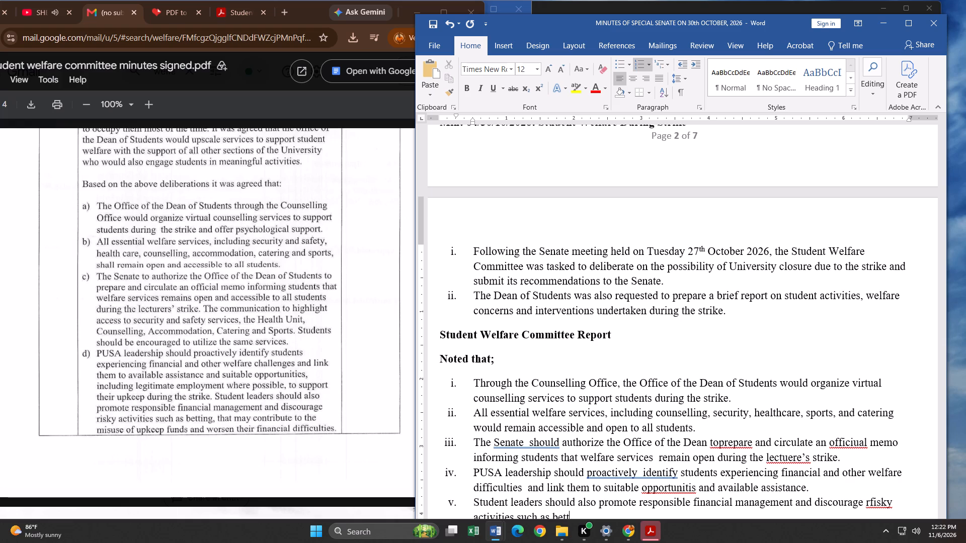
{"action": "type", "text": "ing"}
{"action": "key", "text": "period"}
Correct the flagged spellings in item iii to "to prepare", "official" and "lecture's".
{"action": "scroll", "coordinate": [694, 412], "scroll_direction": "down", "scroll_amount": 3}
{"action": "right_click", "coordinate": [721, 349]}
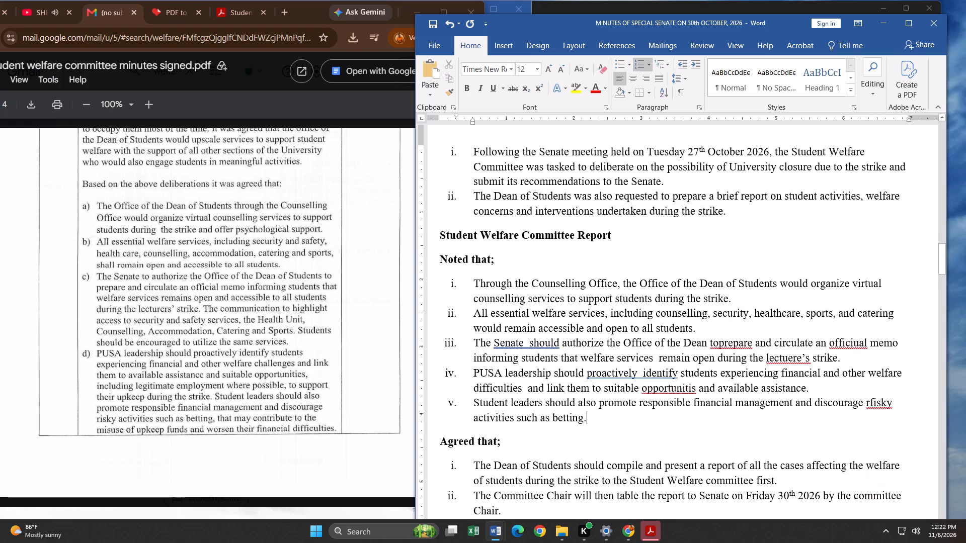
{"action": "right_click", "coordinate": [719, 345]}
{"action": "left_click", "coordinate": [710, 357]}
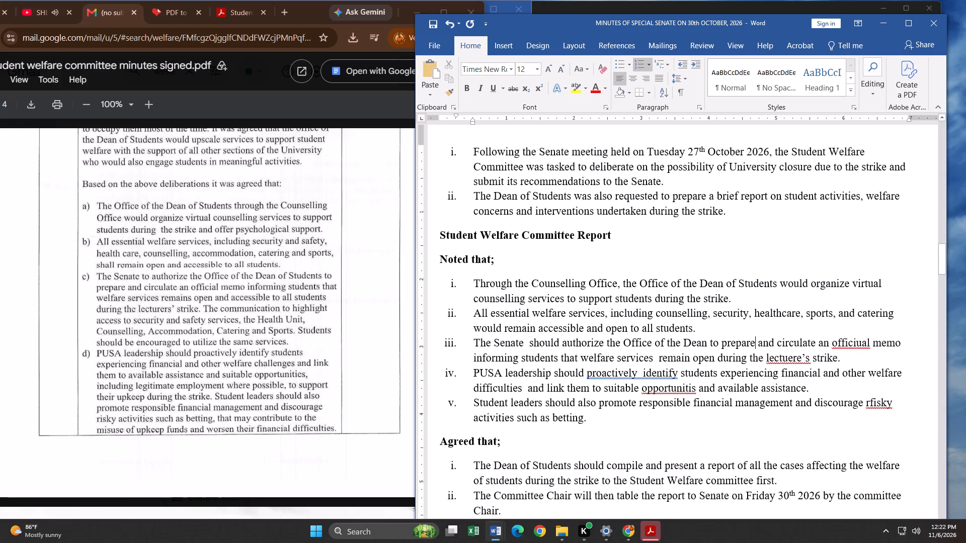
{"action": "right_click", "coordinate": [848, 340]}
{"action": "left_click", "coordinate": [816, 354]}
{"action": "right_click", "coordinate": [780, 357]}
{"action": "left_click", "coordinate": [770, 178]}
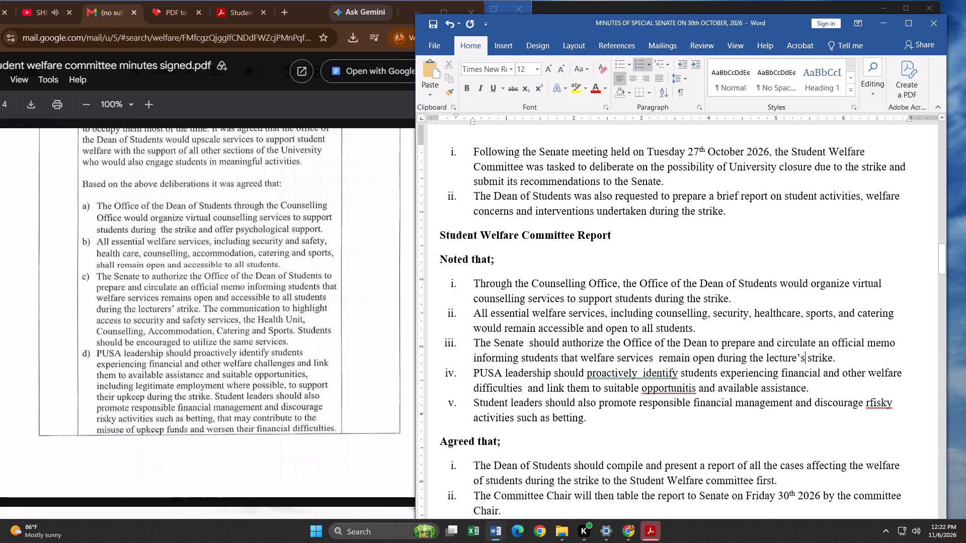
Clean up item iv by correcting "opportunities" and removing the extra spaces before "identify" and after "difficulties".
{"action": "right_click", "coordinate": [641, 372]}
{"action": "left_click", "coordinate": [628, 235]}
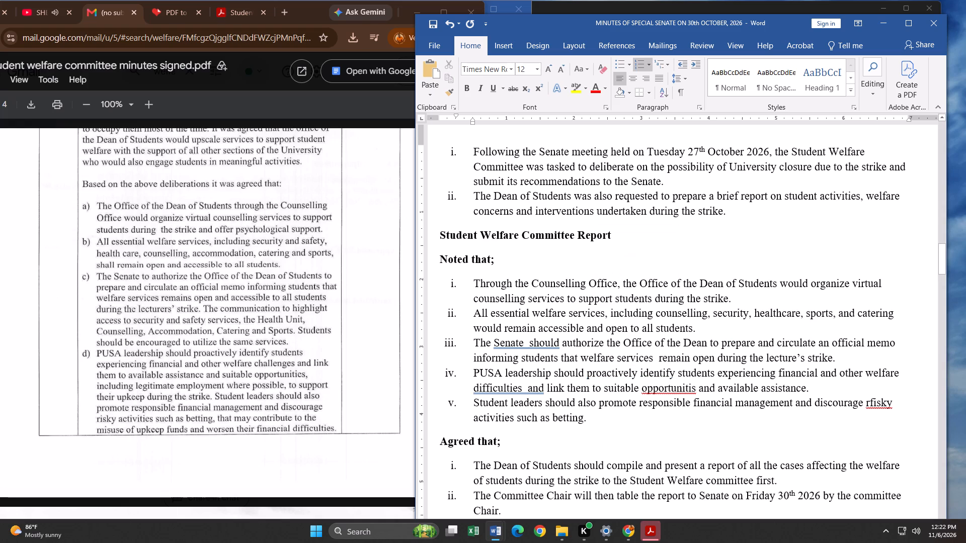
{"action": "right_click", "coordinate": [675, 391]}
{"action": "left_click", "coordinate": [669, 210]}
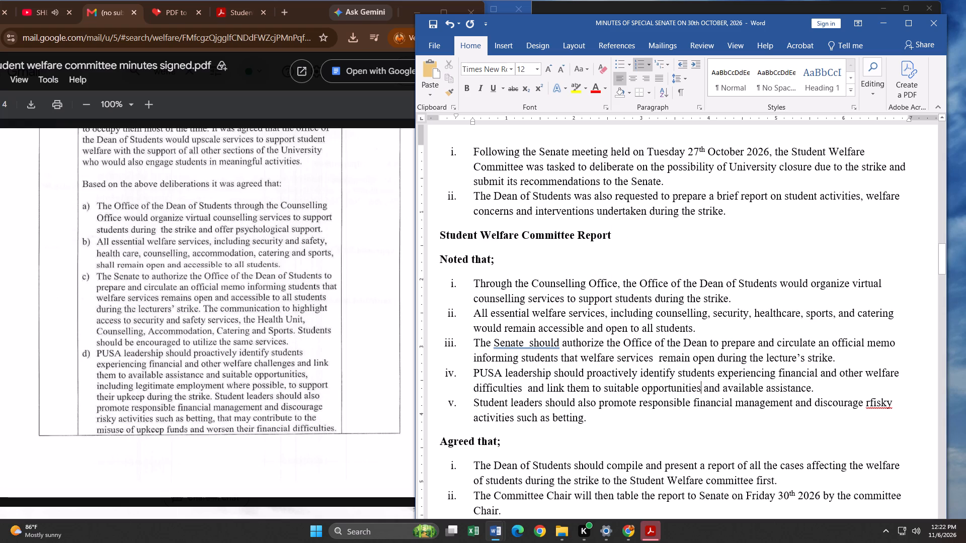
{"action": "left_click", "coordinate": [529, 387]}
{"action": "key", "text": "BackSpace"}
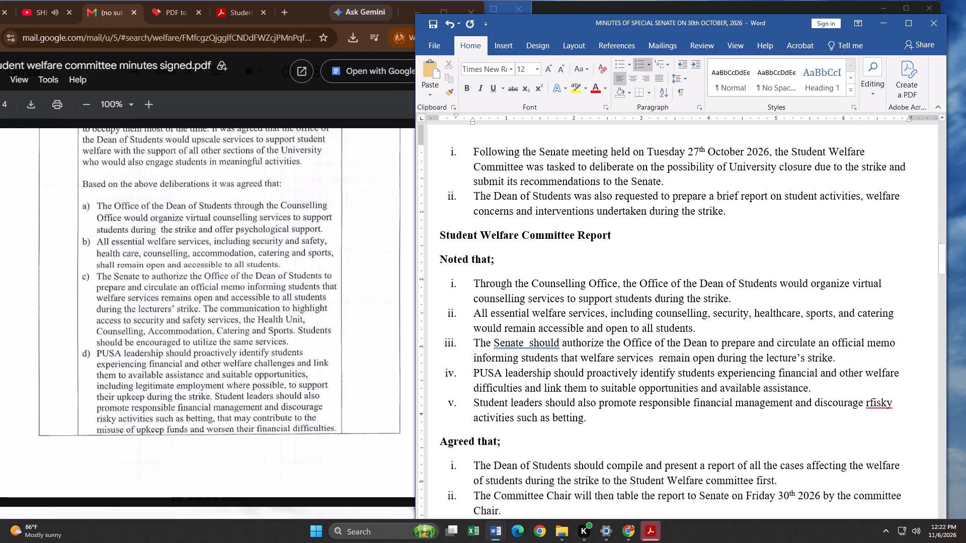
Remove the extra spaces in item iii from "Senate should" and "services remain".
{"action": "right_click", "coordinate": [538, 344]}
{"action": "left_click", "coordinate": [528, 353]}
{"action": "left_click", "coordinate": [622, 390]}
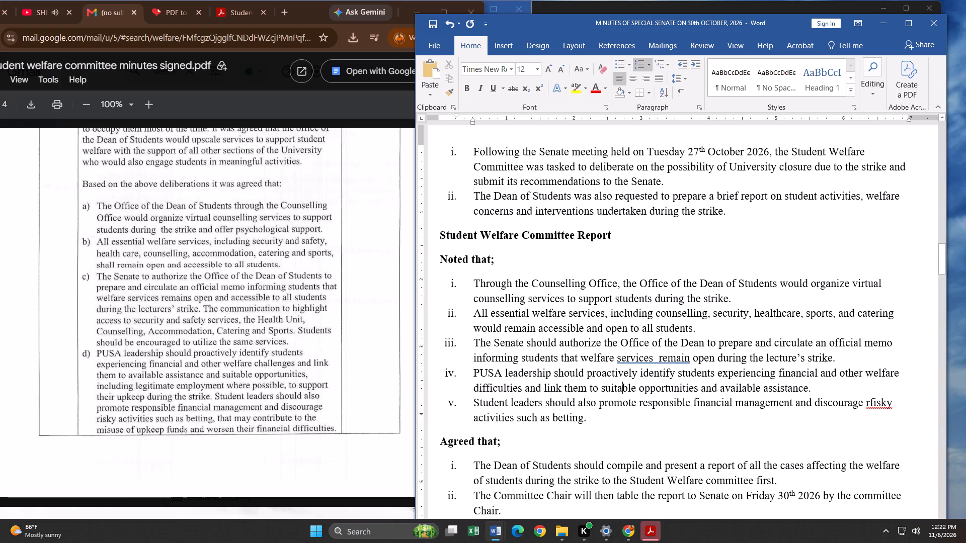
{"action": "right_click", "coordinate": [660, 358]}
{"action": "left_click", "coordinate": [640, 371]}
{"action": "left_click", "coordinate": [742, 373]}
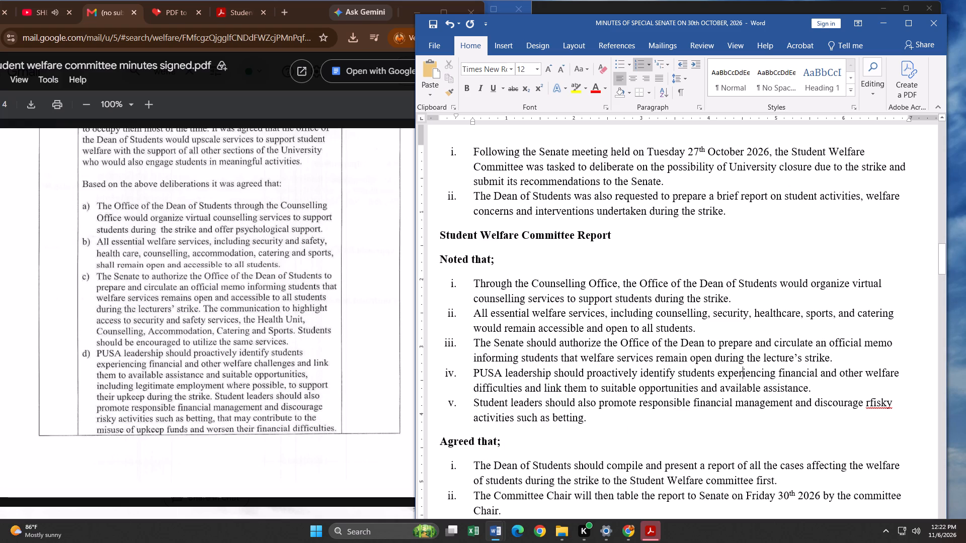
Correct the misspelled word before "activities" in item v to "risky".
{"action": "right_click", "coordinate": [872, 403]}
{"action": "right_click", "coordinate": [881, 403]}
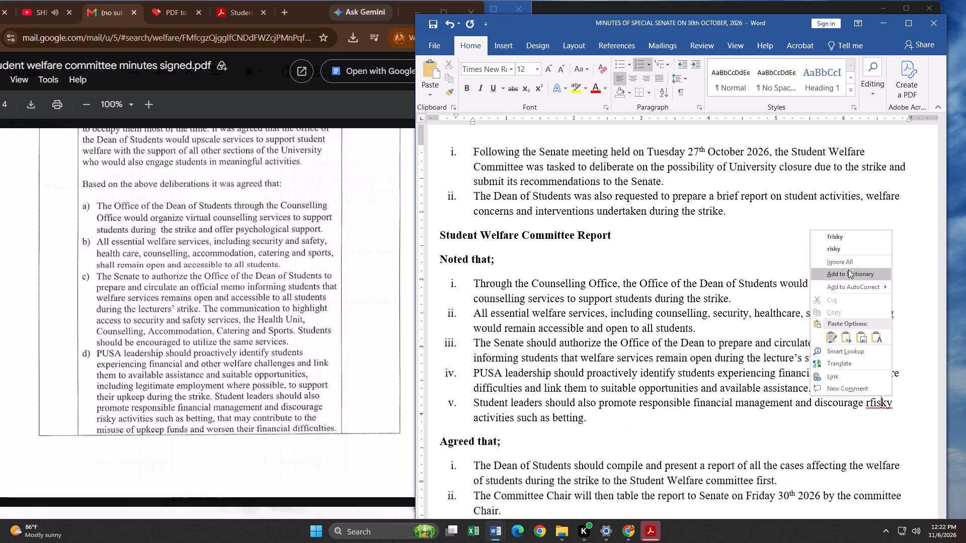
{"action": "left_click", "coordinate": [844, 251]}
{"action": "left_click", "coordinate": [811, 331]}
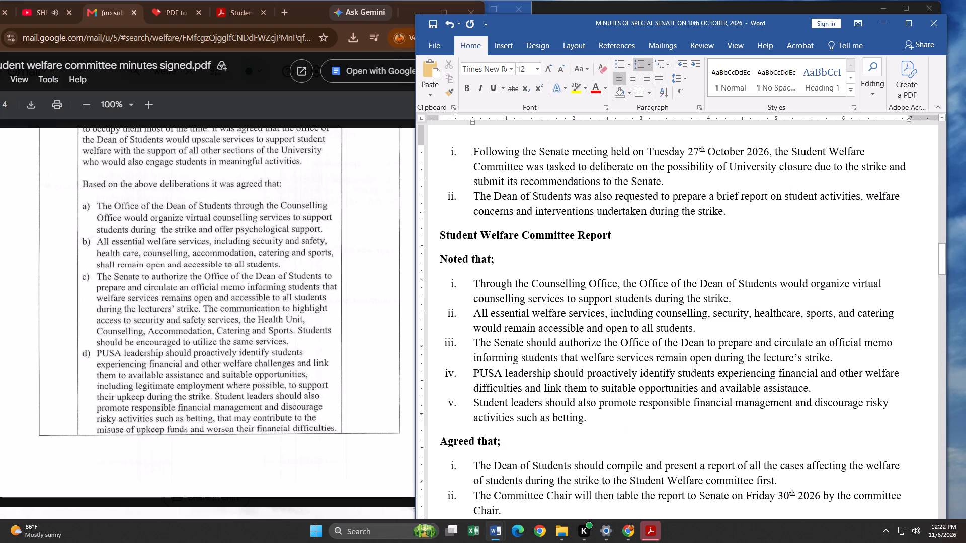
Save the minutes document.
{"action": "left_click", "coordinate": [432, 27]}
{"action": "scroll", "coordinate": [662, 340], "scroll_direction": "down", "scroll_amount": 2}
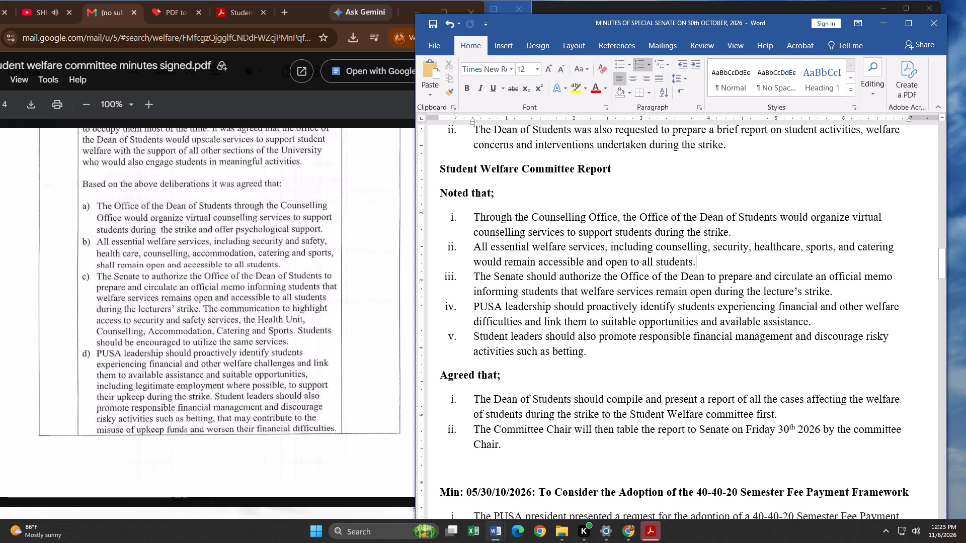
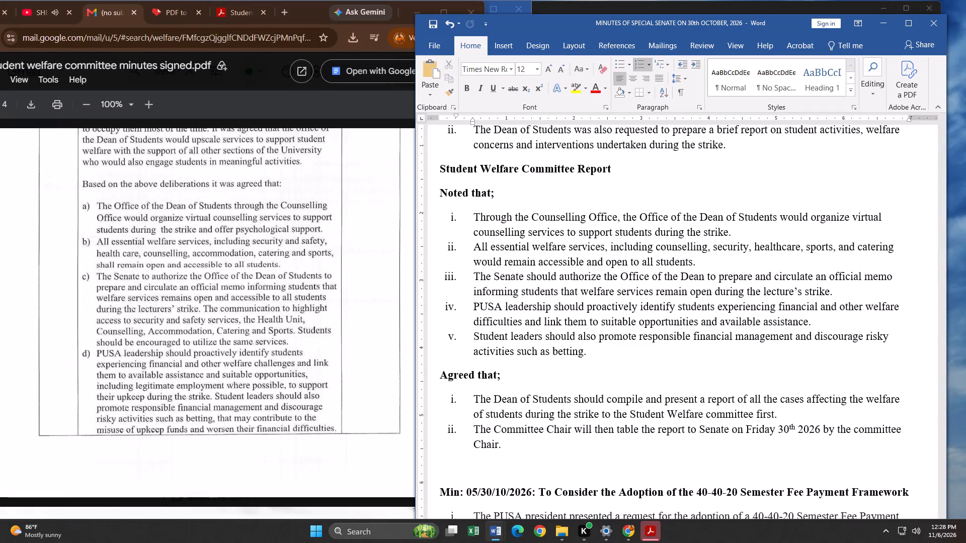
Delete both numbered items under the "Agreed that;" subheading of the Student Welfare Committee Report.
{"action": "scroll", "coordinate": [546, 323], "scroll_direction": "down", "scroll_amount": 3}
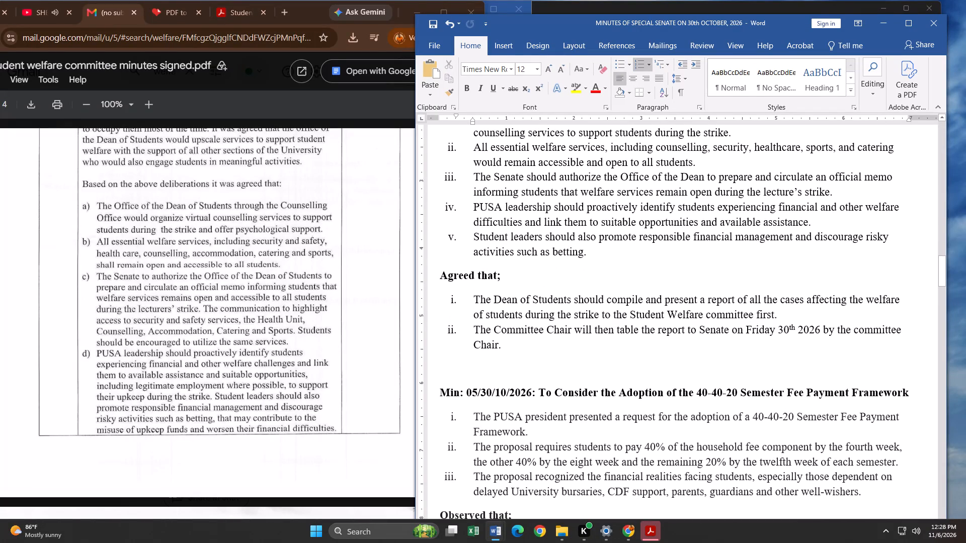
{"action": "left_click", "coordinate": [551, 355]}
{"action": "scroll", "coordinate": [551, 356], "scroll_direction": "up", "scroll_amount": 3}
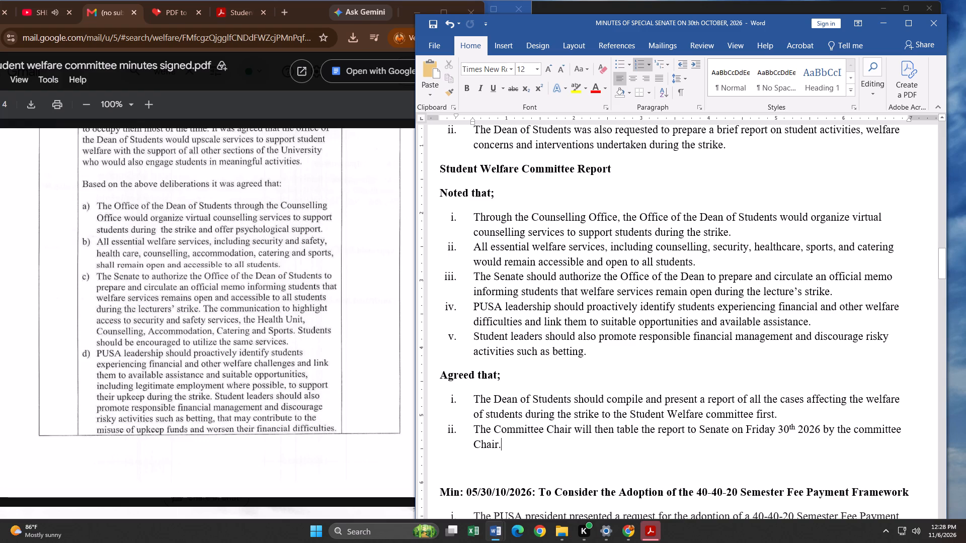
{"action": "left_click_drag", "start_coordinate": [504, 445], "coordinate": [480, 403]}
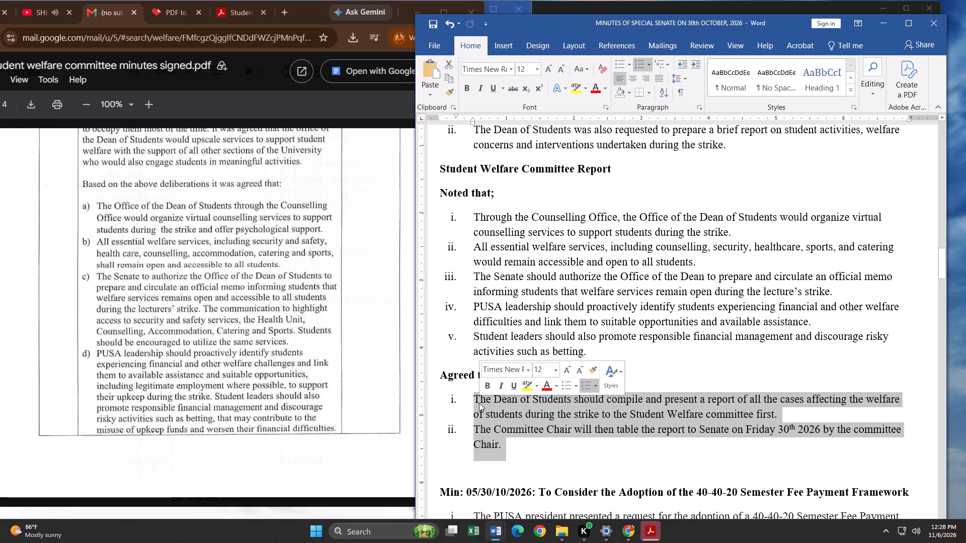
{"action": "key", "text": "BackSpace"}
With section 8.0 of the scanned committee minutes in view, change the report's "Noted that;" subheading to "Agreed that;".
{"action": "left_click", "coordinate": [153, 293]}
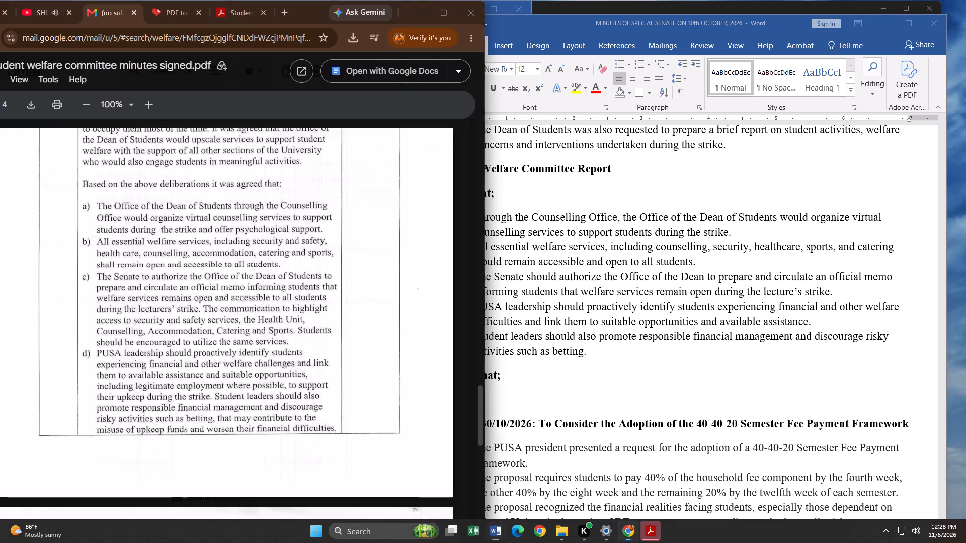
{"action": "scroll", "coordinate": [224, 372], "scroll_direction": "down", "scroll_amount": 6}
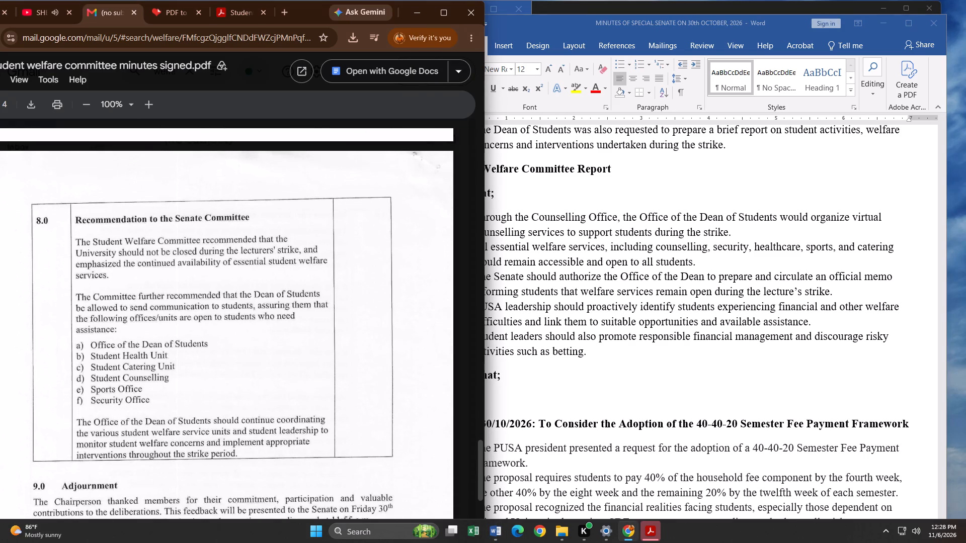
{"action": "left_click", "coordinate": [551, 377]}
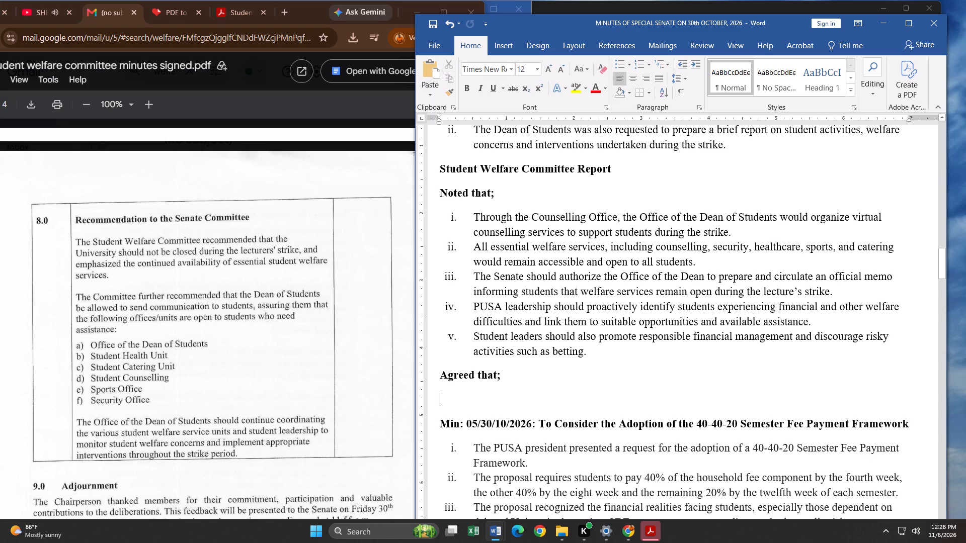
{"action": "left_click", "coordinate": [442, 378]}
{"action": "left_click", "coordinate": [503, 379]}
{"action": "left_click", "coordinate": [467, 195]}
{"action": "key", "text": "BackSpace"}
{"action": "key", "text": "BackSpace"}
{"action": "key", "text": "BackSpace"}
{"action": "key", "text": "BackSpace"}
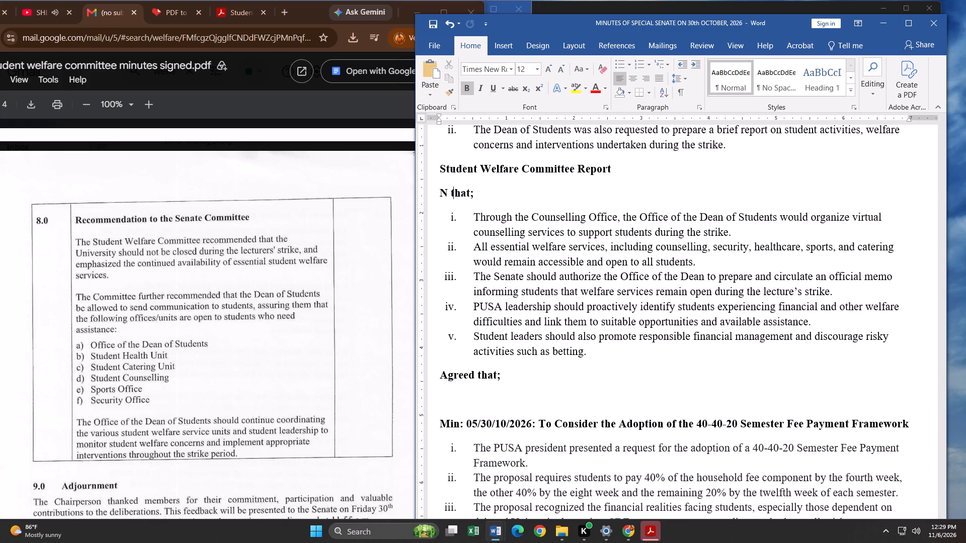
{"action": "key", "text": "BackSpace"}
{"action": "type", "text": "gree"}
{"action": "key", "text": "d"}
Replace the second "Agreed that;" subheading, below item v, with "Recommendations to the Senate".
{"action": "left_click", "coordinate": [496, 378]}
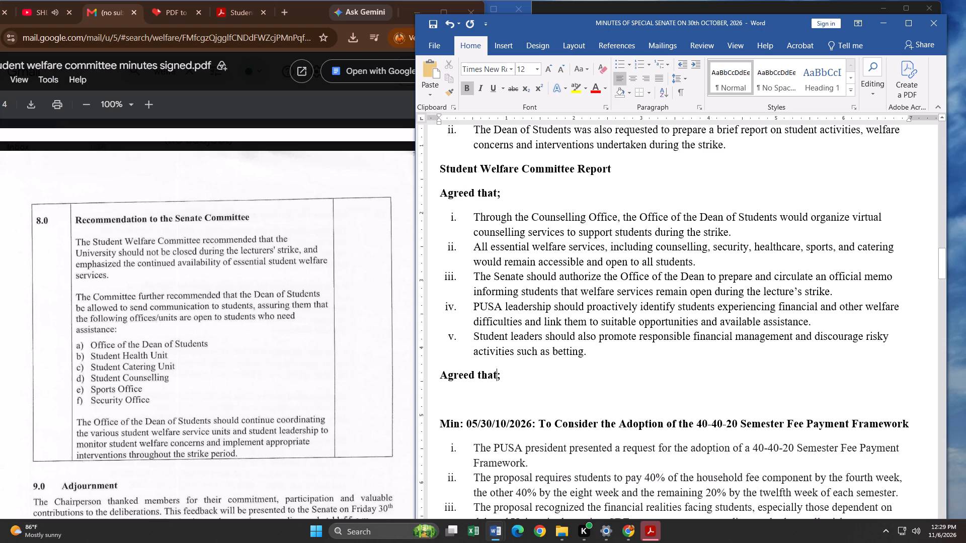
{"action": "key", "text": "BackSpace"}
{"action": "key", "text": "BackSpace"}
{"action": "key", "text": "BackSpace"}
{"action": "key", "text": "BackSpace"}
{"action": "key", "text": "BackSpace"}
{"action": "key", "text": "BackSpace"}
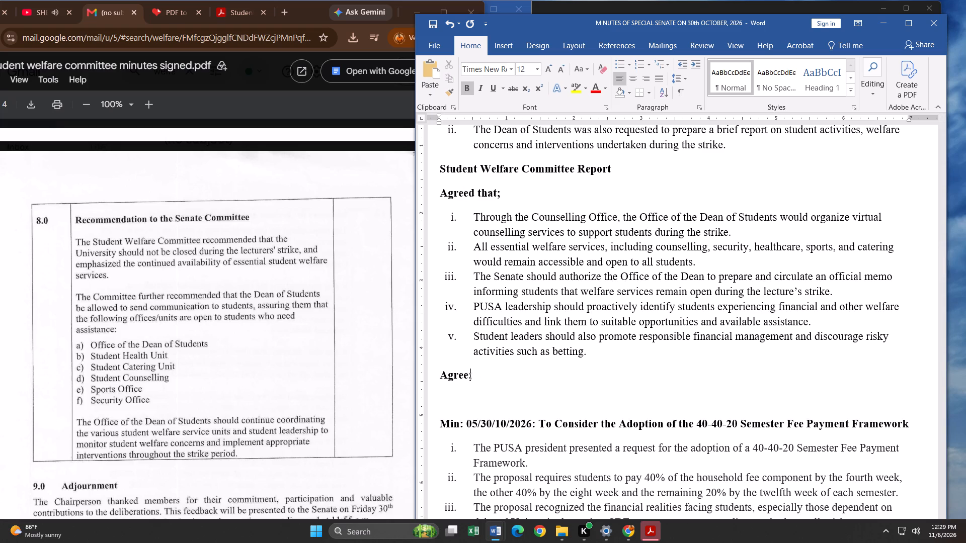
{"action": "key", "text": "BackSpace"}
{"action": "key", "text": "BackSpace"}
{"action": "key", "text": "BackSpace"}
{"action": "key", "text": "BackSpace"}
{"action": "key", "text": "BackSpace"}
{"action": "type", "text": "ns"}
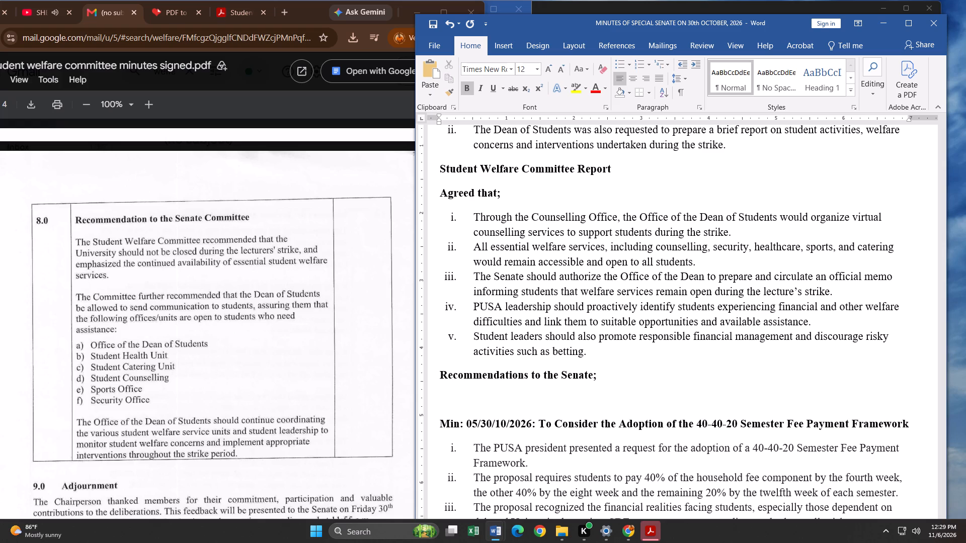
{"action": "left_click", "coordinate": [598, 378]}
{"action": "key", "text": "BackSpace"}
Below the recommendations subheading, add "The Student Welfare Committee recommended that the University should remain open during the lecturers’ strike".
{"action": "key", "text": "Return"}
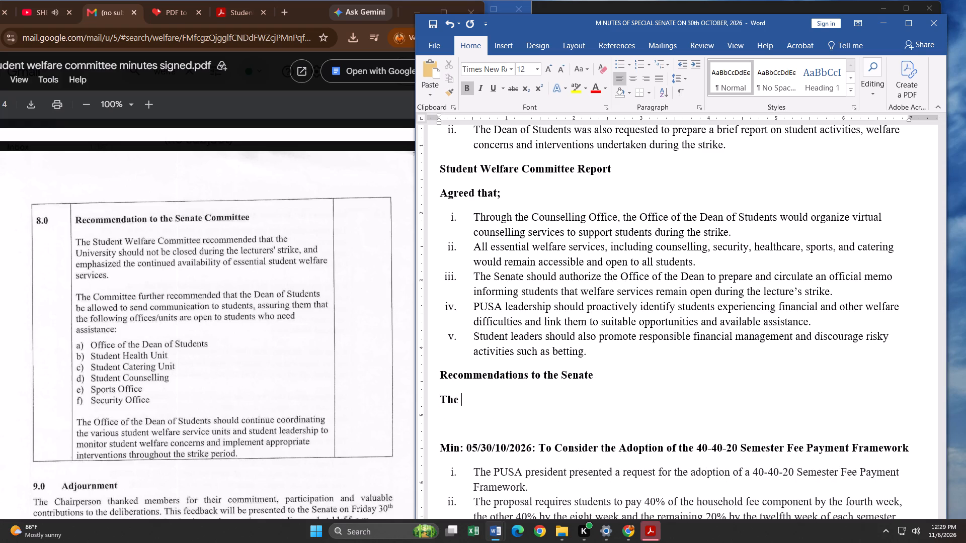
{"action": "type", "text": "tudent"}
{"action": "key", "text": "space"}
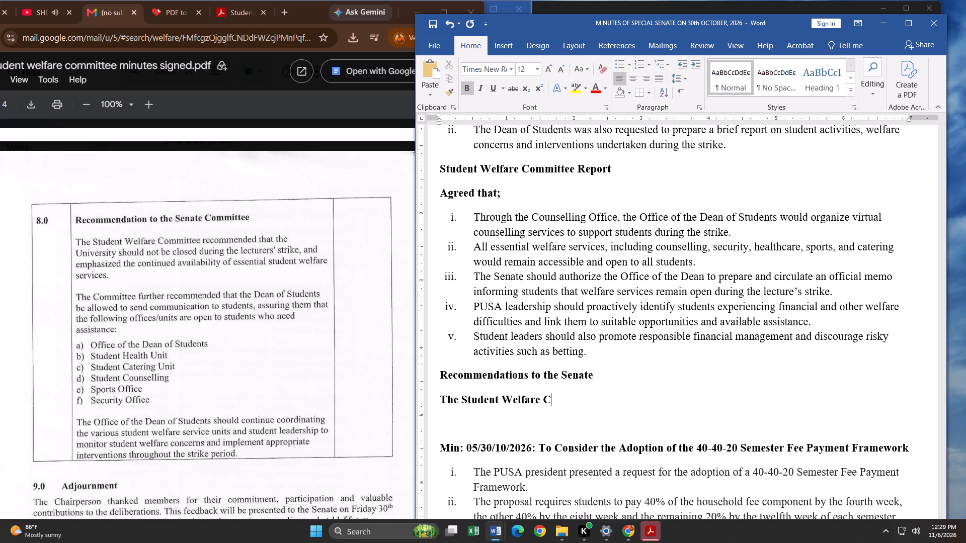
{"action": "type", "text": "ommittee"}
{"action": "key", "text": "space"}
{"action": "type", "text": "recommended"}
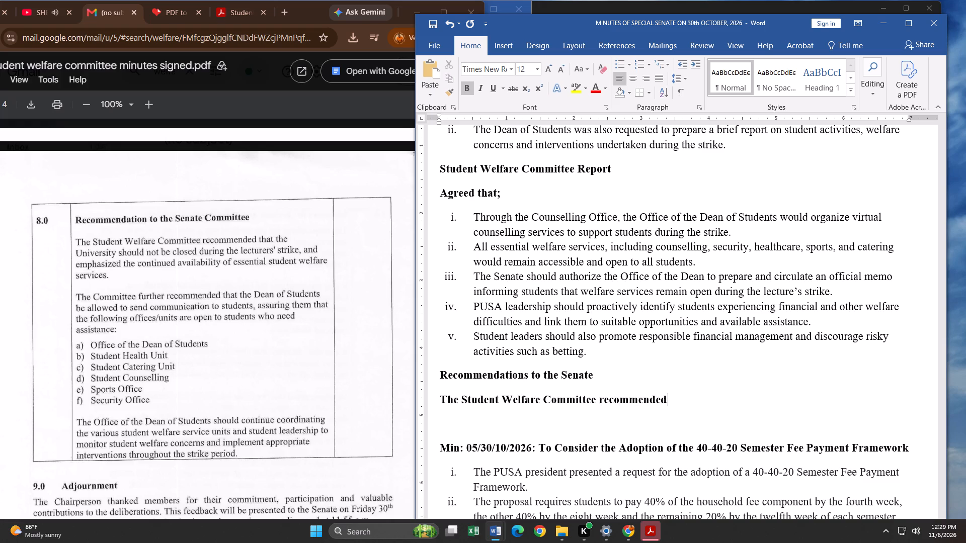
{"action": "key", "text": "space"}
{"action": "type", "text": "that the"}
{"action": "key", "text": "space"}
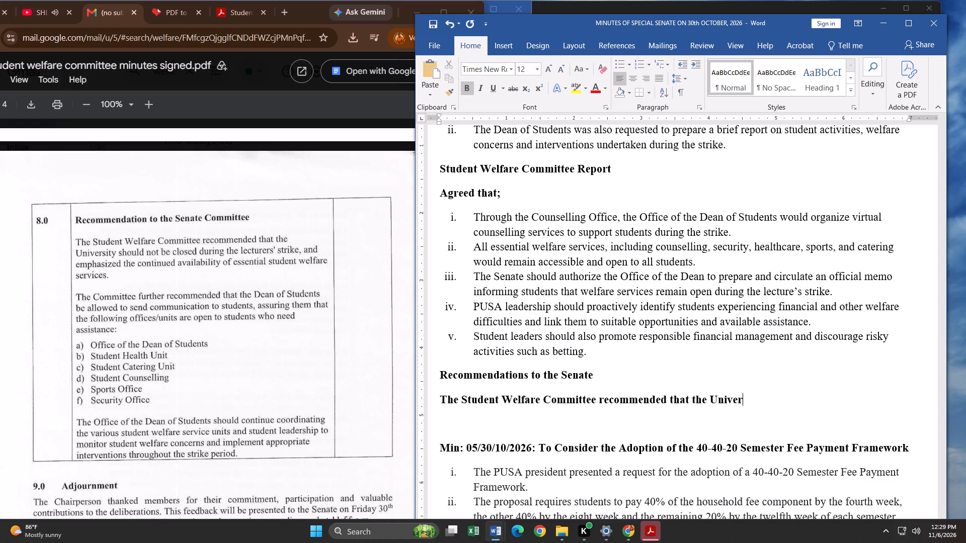
{"action": "type", "text": "should remain open"}
{"action": "key", "text": "space"}
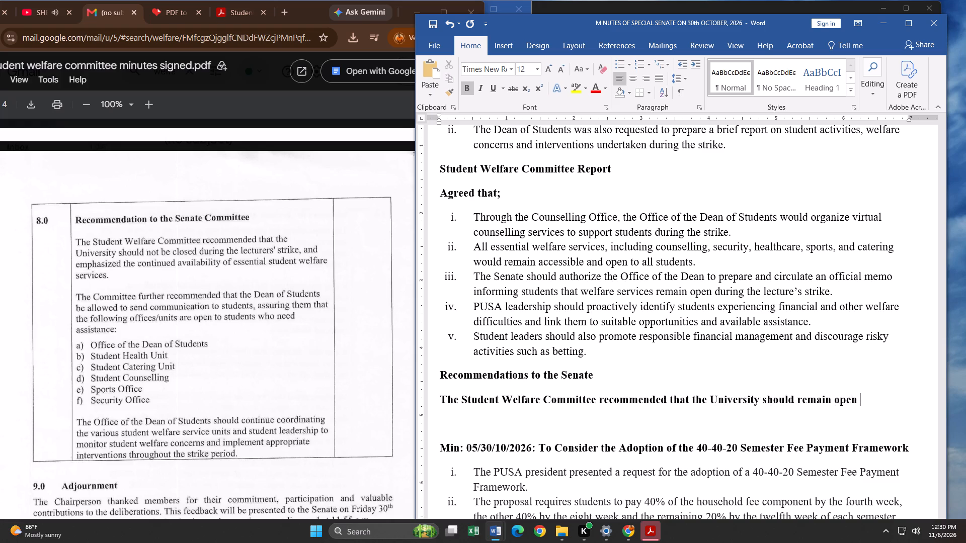
{"action": "key", "text": "space"}
{"action": "type", "text": "during the"}
{"action": "key", "text": "space"}
{"action": "type", "text": "lecturer"}
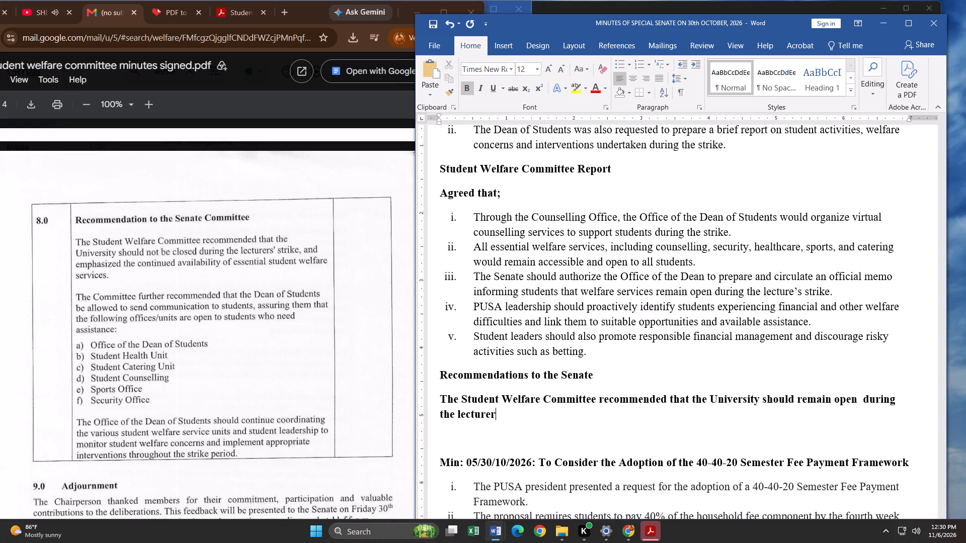
{"action": "type", "text": "s strike"}
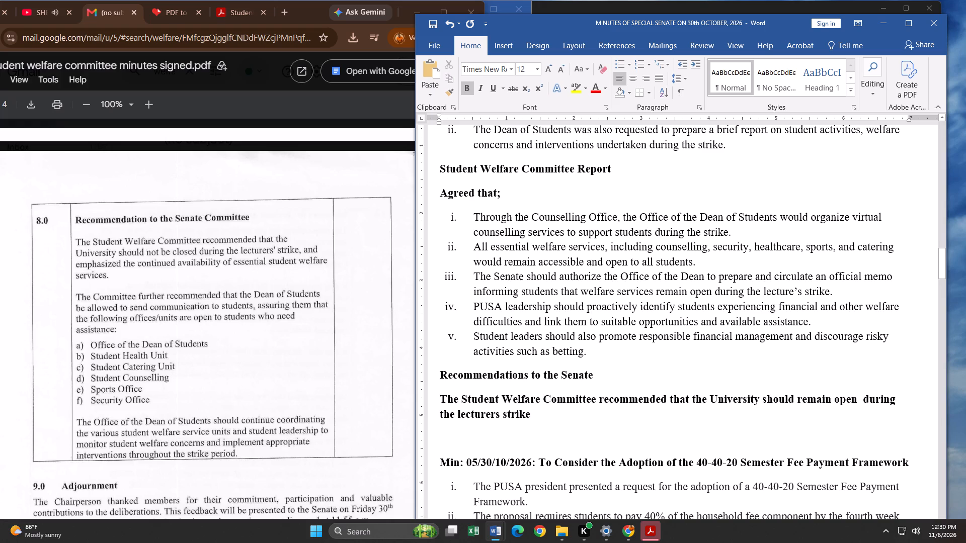
{"action": "left_click", "coordinate": [500, 415]}
{"action": "key", "text": "apostrophe"}
Remove the bold formatting from the new recommendation paragraph and end it with a full stop.
{"action": "left_click_drag", "start_coordinate": [539, 415], "coordinate": [453, 398]}
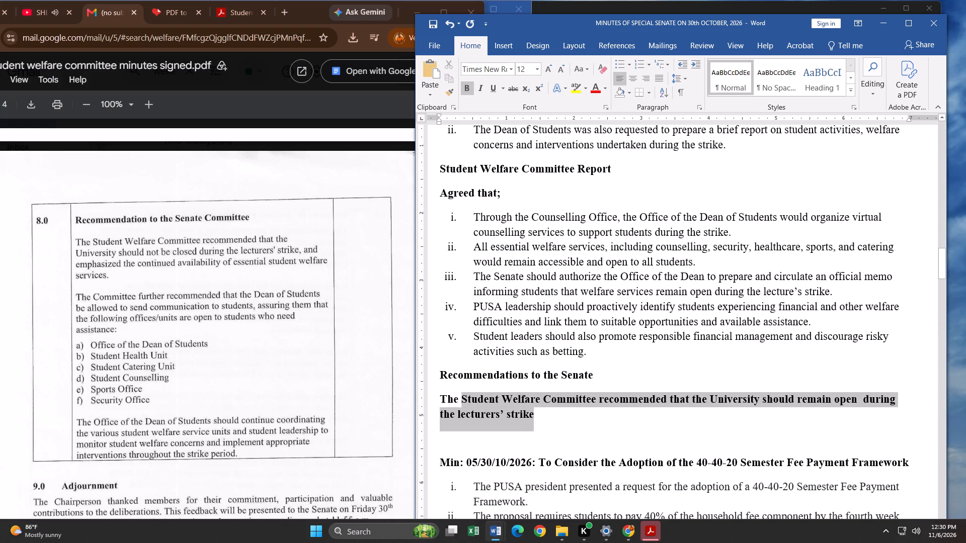
{"action": "left_click_drag", "start_coordinate": [453, 398], "coordinate": [437, 398]}
{"action": "left_click", "coordinate": [439, 385]}
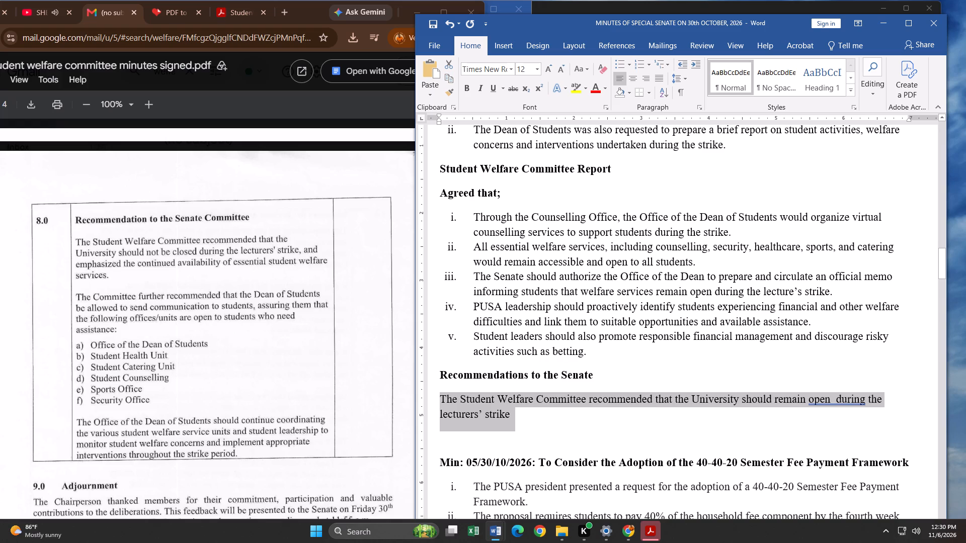
{"action": "left_click", "coordinate": [524, 410]}
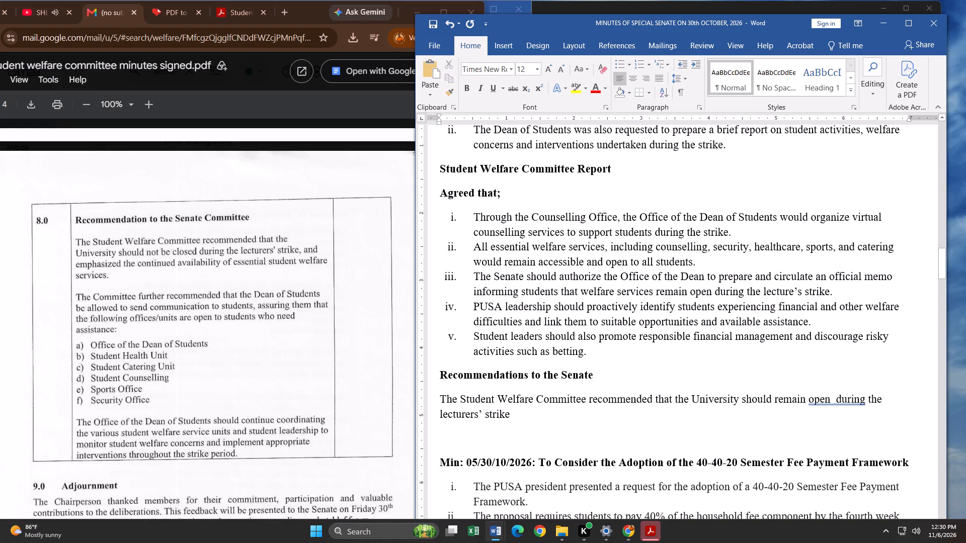
{"action": "key", "text": "period"}
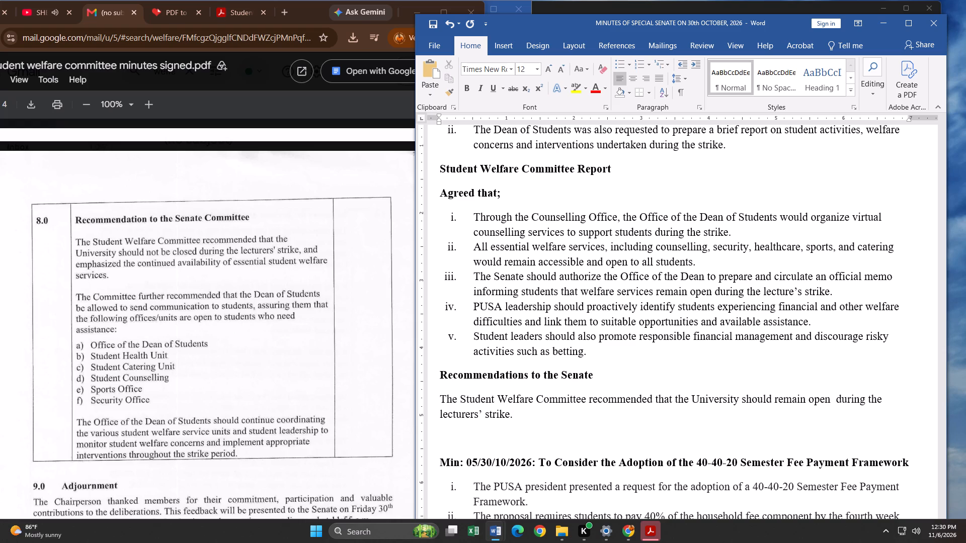
Start a new paragraph below the first Senate recommendation with "The Dean of Students to be allowed to".
{"action": "key", "text": "Return"}
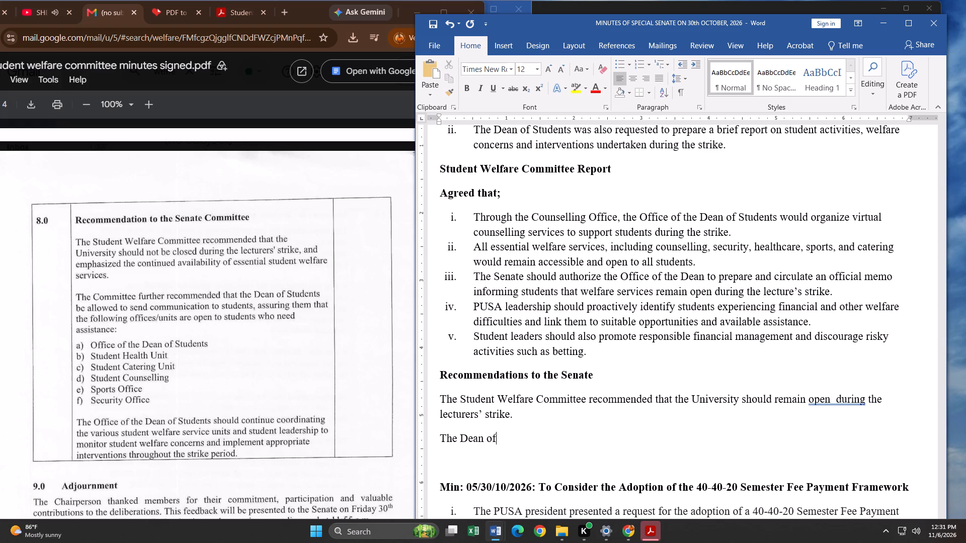
{"action": "key", "text": "BackSpace"}
{"action": "key", "text": "BackSpace"}
{"action": "key", "text": "BackSpace"}
{"action": "key", "text": "BackSpace"}
{"action": "type", "text": "tudents"}
{"action": "key", "text": "space"}
{"action": "type", "text": "to be allowed to"}
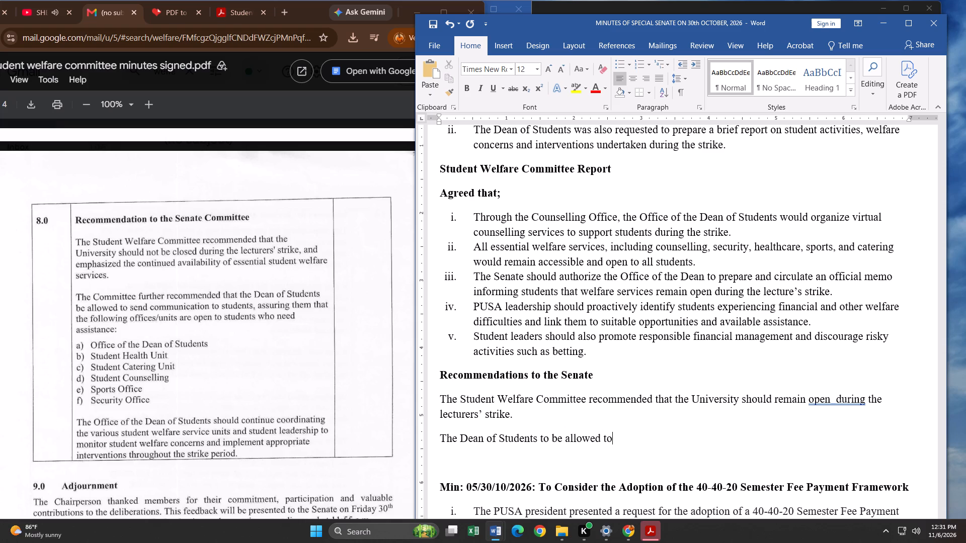
{"action": "key", "text": "space"}
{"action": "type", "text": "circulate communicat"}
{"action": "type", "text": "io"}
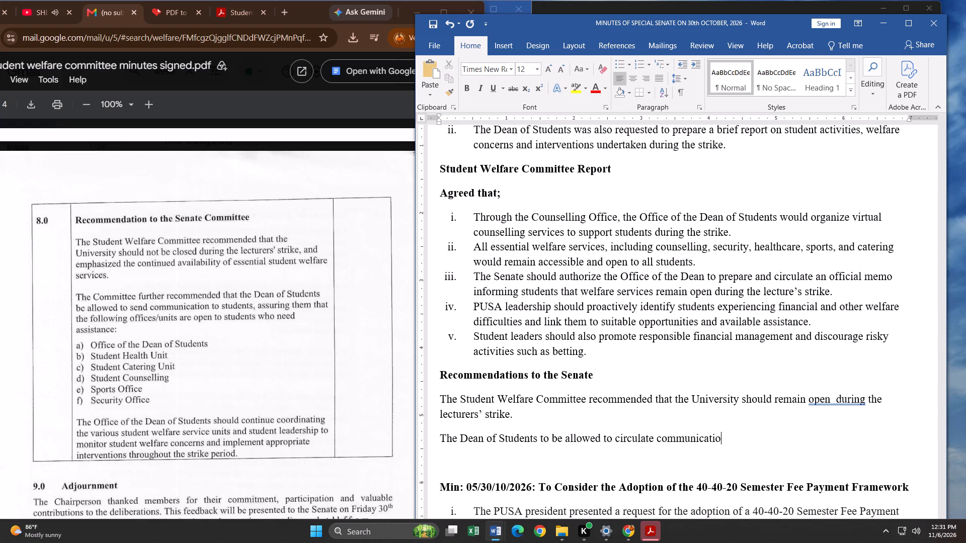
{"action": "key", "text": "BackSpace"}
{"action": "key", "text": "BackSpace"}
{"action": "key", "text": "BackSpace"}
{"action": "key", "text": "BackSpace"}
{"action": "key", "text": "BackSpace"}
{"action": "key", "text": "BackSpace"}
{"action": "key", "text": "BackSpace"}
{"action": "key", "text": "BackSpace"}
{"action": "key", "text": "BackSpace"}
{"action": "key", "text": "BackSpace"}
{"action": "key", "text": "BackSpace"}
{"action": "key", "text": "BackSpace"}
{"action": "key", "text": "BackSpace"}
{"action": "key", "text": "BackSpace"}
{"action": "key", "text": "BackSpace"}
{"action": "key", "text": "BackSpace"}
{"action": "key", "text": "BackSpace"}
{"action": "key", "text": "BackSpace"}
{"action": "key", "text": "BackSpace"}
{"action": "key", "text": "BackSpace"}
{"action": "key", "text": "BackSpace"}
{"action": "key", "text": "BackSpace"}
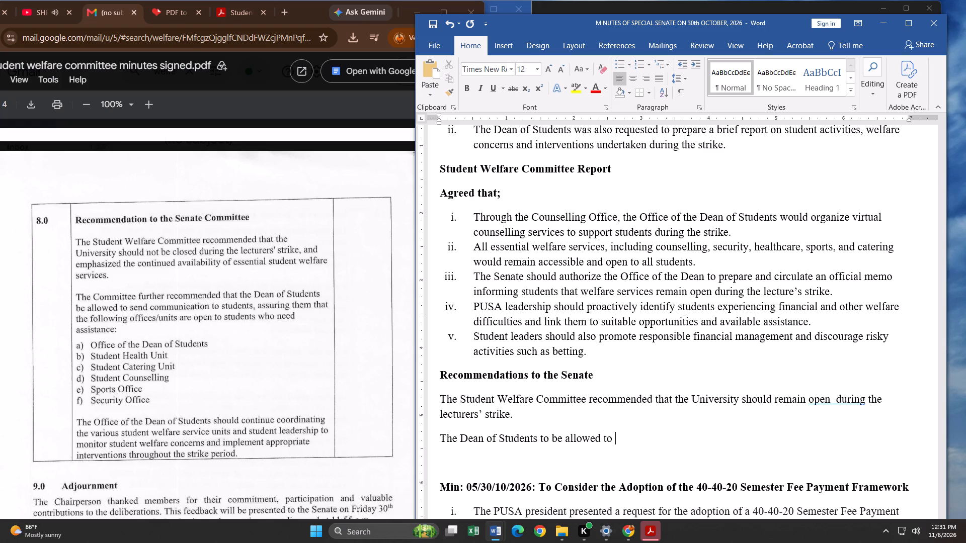
Continue the Dean of Students recommendation with "send communication to students, informing and assuring them".
{"action": "type", "text": "send o"}
{"action": "key", "text": "BackSpace"}
{"action": "key", "text": "BackSpace"}
{"action": "key", "text": "space"}
{"action": "type", "text": "communivcation to studnets"}
{"action": "key", "text": "space"}
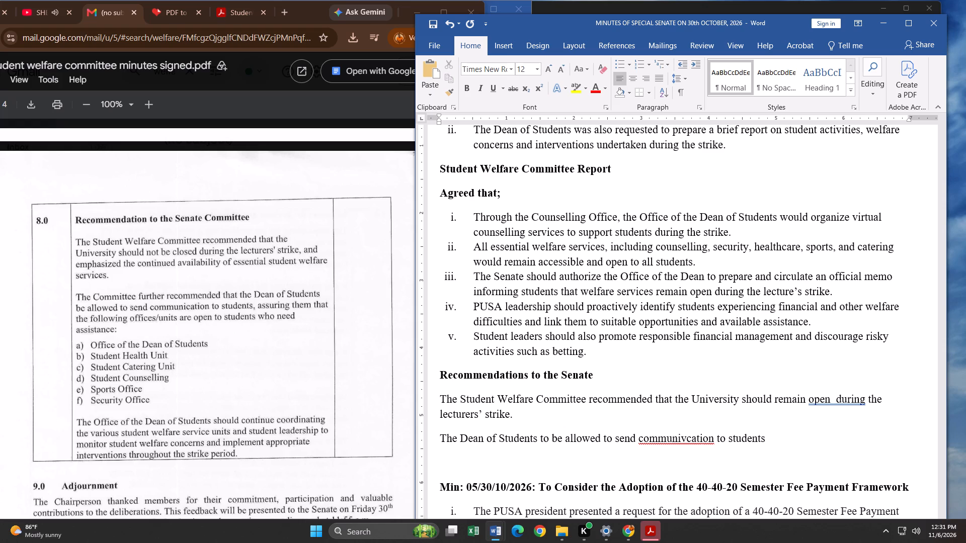
{"action": "type", "text": ", informing them"}
{"action": "key", "text": "BackSpace"}
{"action": "key", "text": "BackSpace"}
{"action": "key", "text": "BackSpace"}
{"action": "key", "text": "BackSpace"}
{"action": "key", "text": "BackSpace"}
{"action": "key", "text": "space"}
{"action": "type", "text": "and assuring them"}
{"action": "key", "text": "space"}
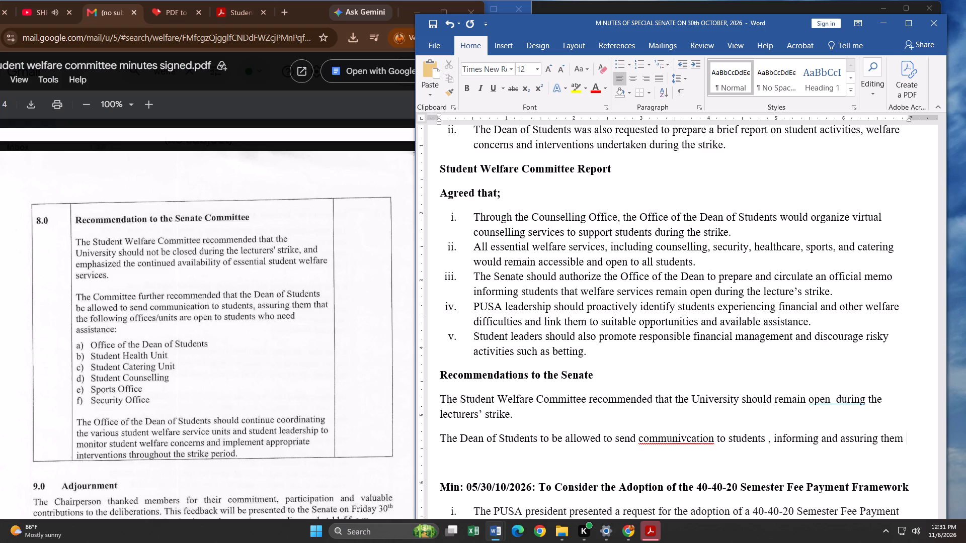
Complete the Dean of Students recommendation with "that the following offices will remain open to assist those in need:".
{"action": "key", "text": "space"}
{"action": "type", "text": "that the"}
{"action": "key", "text": "space"}
{"action": "key", "text": "space"}
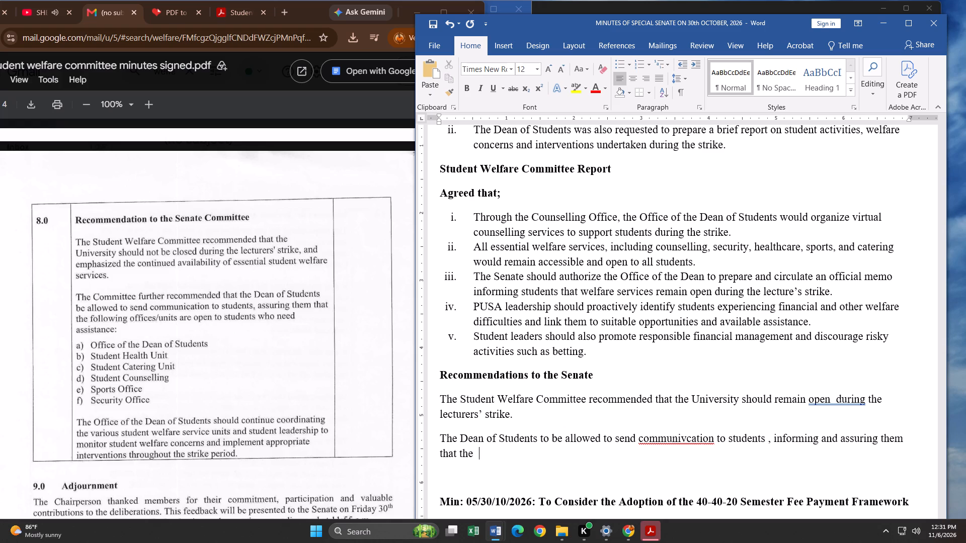
{"action": "type", "text": "folloing offices"}
{"action": "key", "text": "space"}
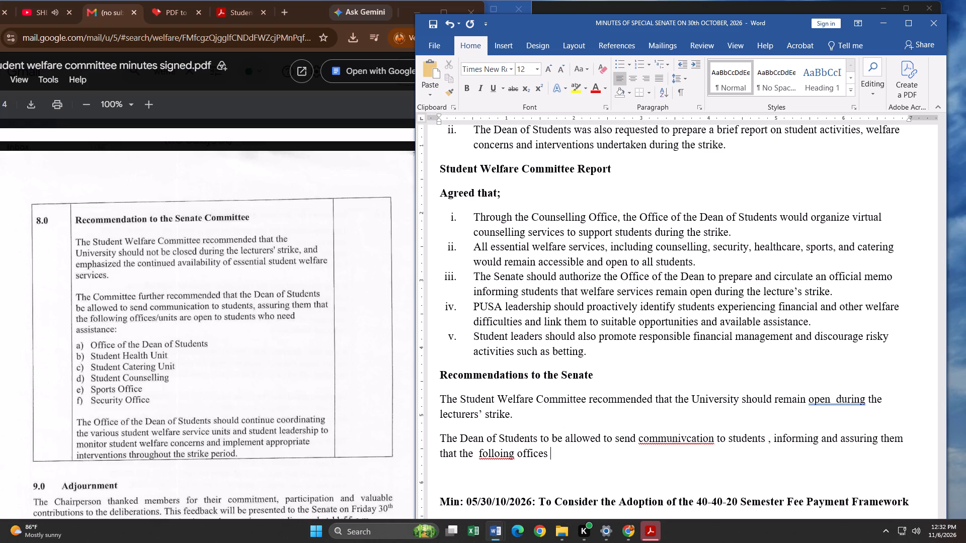
{"action": "type", "text": "will"}
{"action": "key", "text": "space"}
{"action": "type", "text": "remain open to stu"}
{"action": "key", "text": "BackSpace"}
{"action": "key", "text": "BackSpace"}
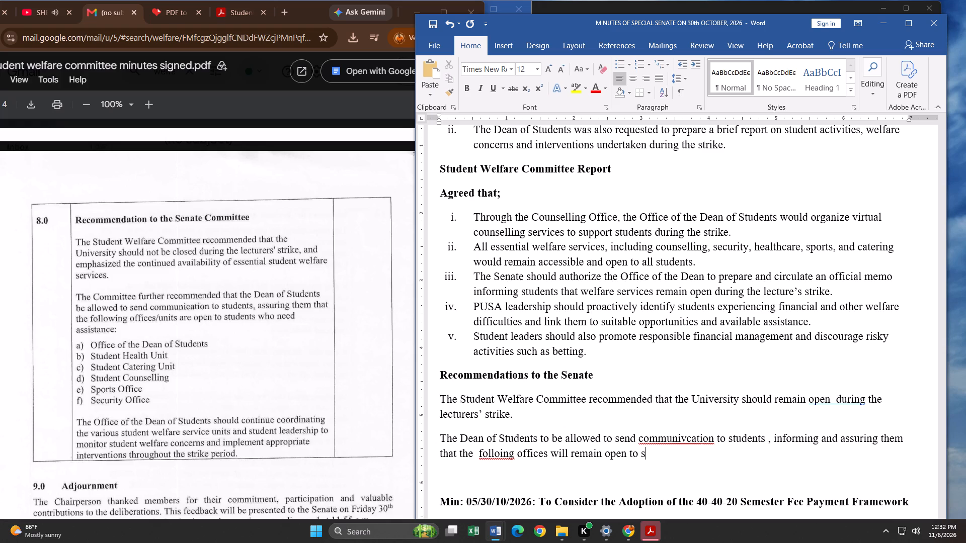
{"action": "key", "text": "BackSpace"}
{"action": "key", "text": "BackSpace"}
{"action": "key", "text": "space"}
{"action": "type", "text": "assit those in ned"}
{"action": "key", "text": "BackSpace"}
{"action": "key", "text": "BackSpace"}
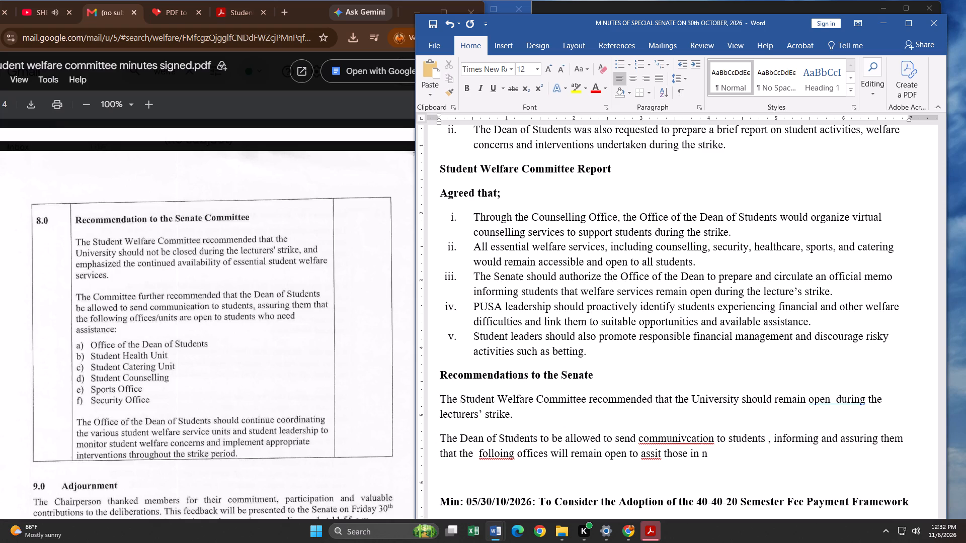
{"action": "type", "text": "eed"}
{"action": "key", "text": "shift+colon"}
Below the Dean of Students recommendation, list on separate lines Office of the Dean of Students, Student Health Unit and Student Catering Unit.
{"action": "key", "text": "Return"}
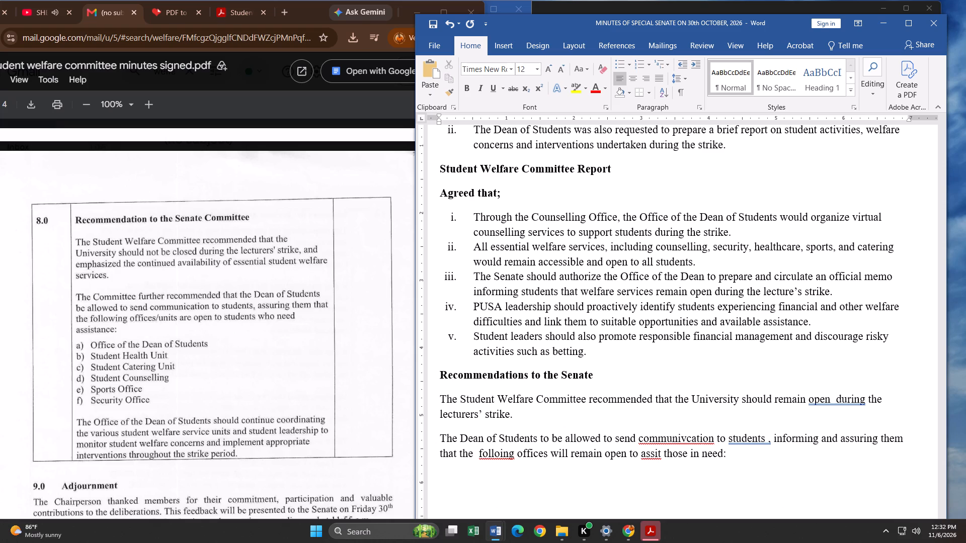
{"action": "type", "text": "ffice"}
{"action": "key", "text": "space"}
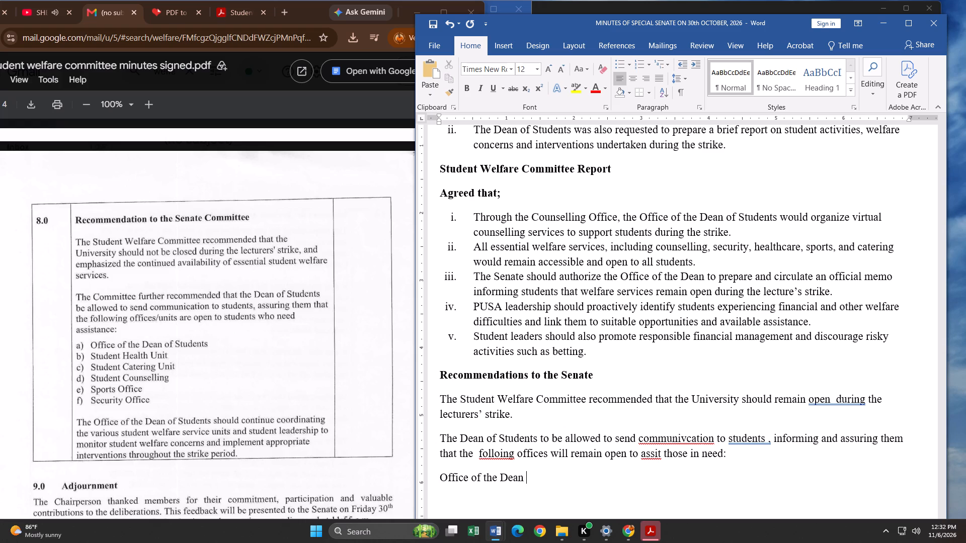
{"action": "type", "text": "tudents"}
{"action": "key", "text": "Return"}
{"action": "type", "text": "tudent"}
{"action": "key", "text": "space"}
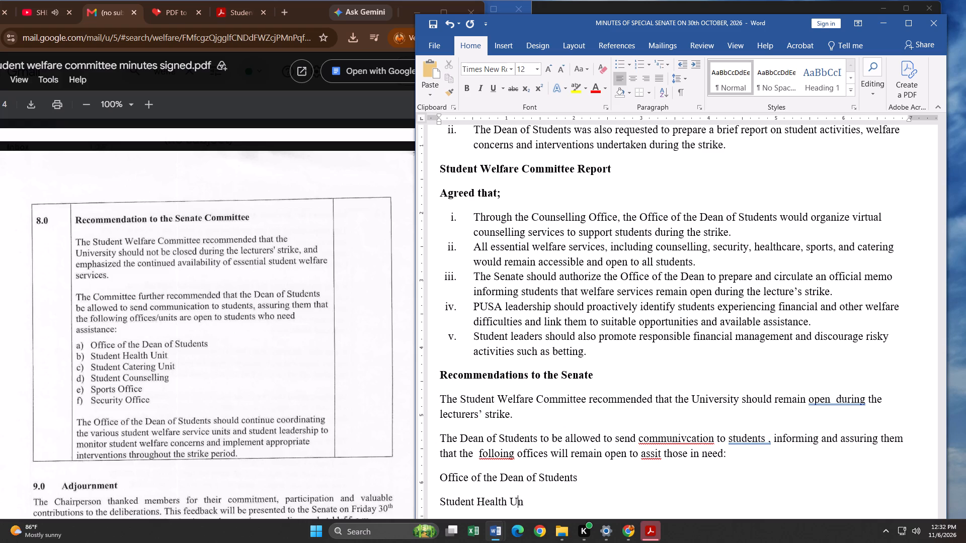
{"action": "key", "text": "Return"}
{"action": "key", "text": "space"}
{"action": "key", "text": "space"}
Extend the office list with separate lines for Student Counselling, Sports Office and Security Office.
{"action": "key", "text": "Return"}
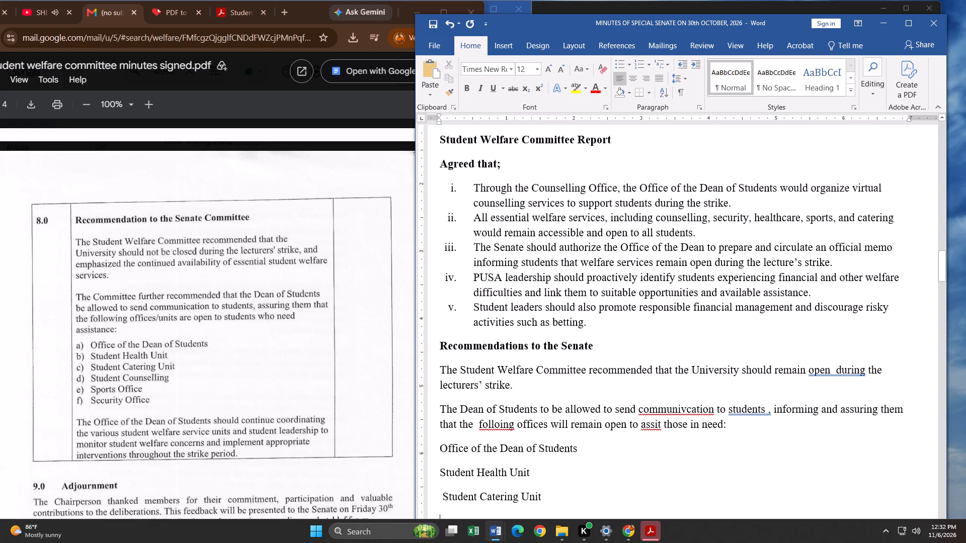
{"action": "type", "text": "tudent"}
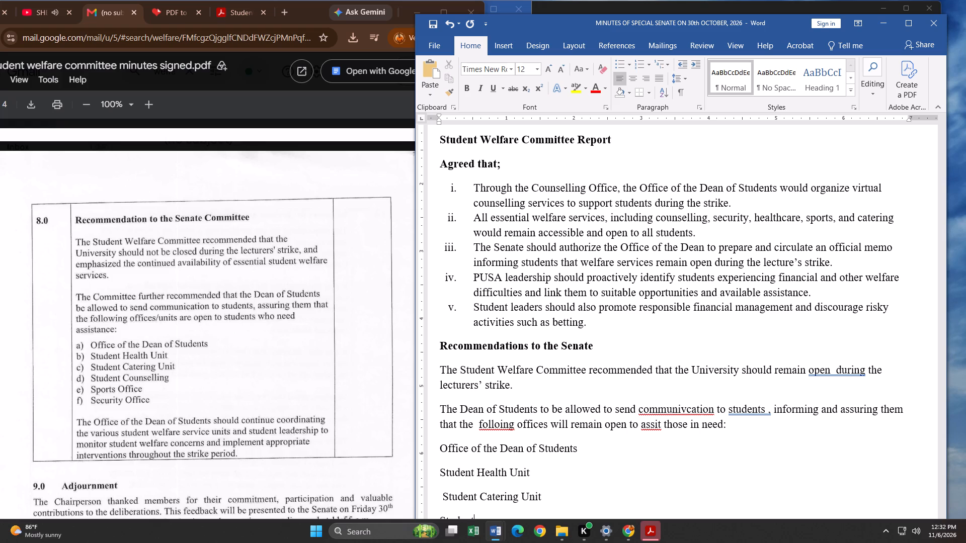
{"action": "key", "text": "space"}
{"action": "type", "text": "pu"}
{"action": "scroll", "coordinate": [597, 373], "scroll_direction": "down", "scroll_amount": 5}
{"action": "key", "text": "BackSpace"}
{"action": "key", "text": "BackSpace"}
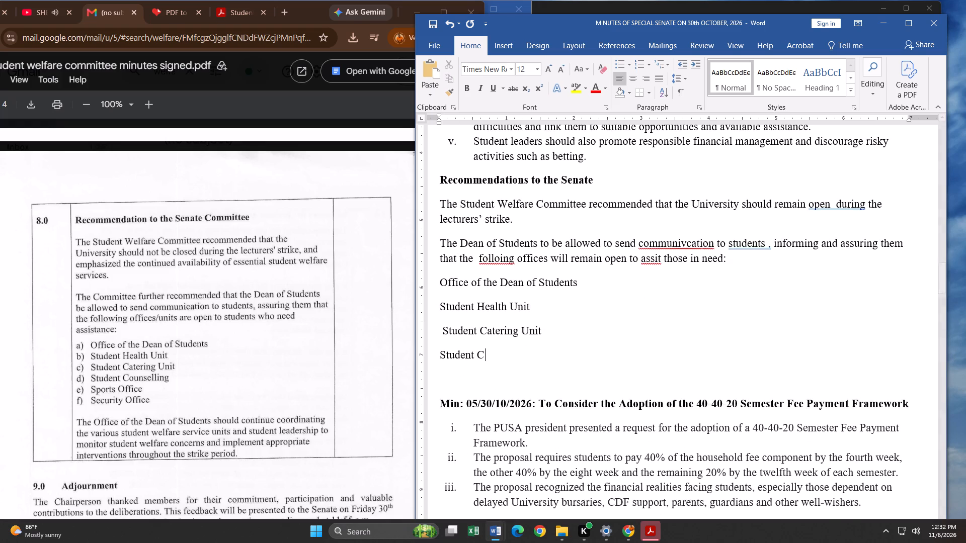
{"action": "type", "text": "ounselling"}
{"action": "key", "text": "Return"}
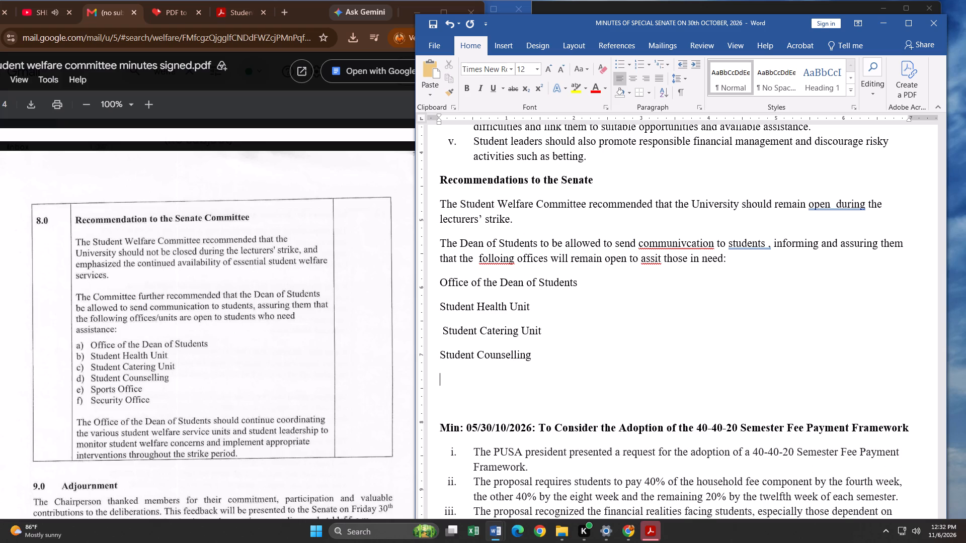
{"action": "type", "text": "ports"}
{"action": "key", "text": "space"}
{"action": "key", "text": "Return"}
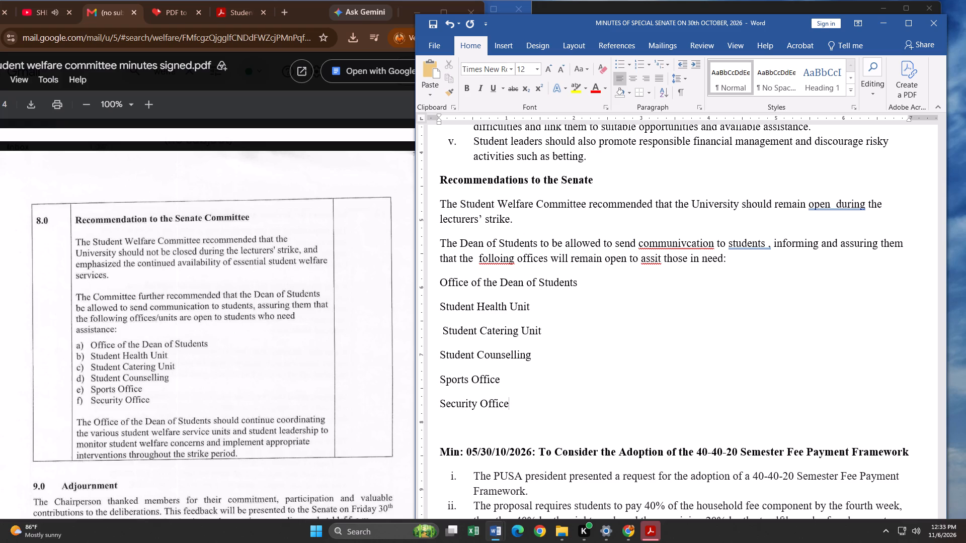
Format the six office lines, from Office of the Dean of Students to Security Office, as an a), b), c) lettered list.
{"action": "left_click_drag", "start_coordinate": [510, 405], "coordinate": [505, 393]}
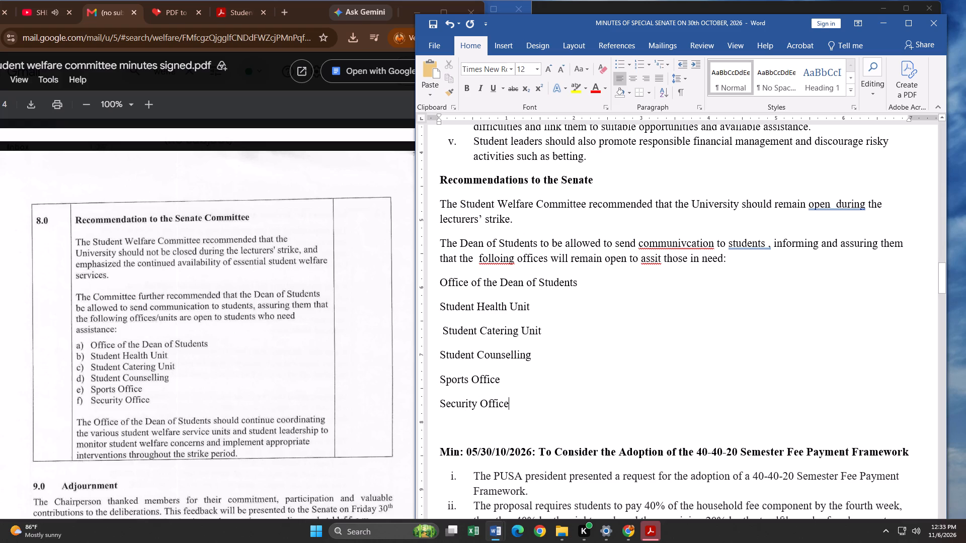
{"action": "left_click_drag", "start_coordinate": [505, 393], "coordinate": [449, 292]}
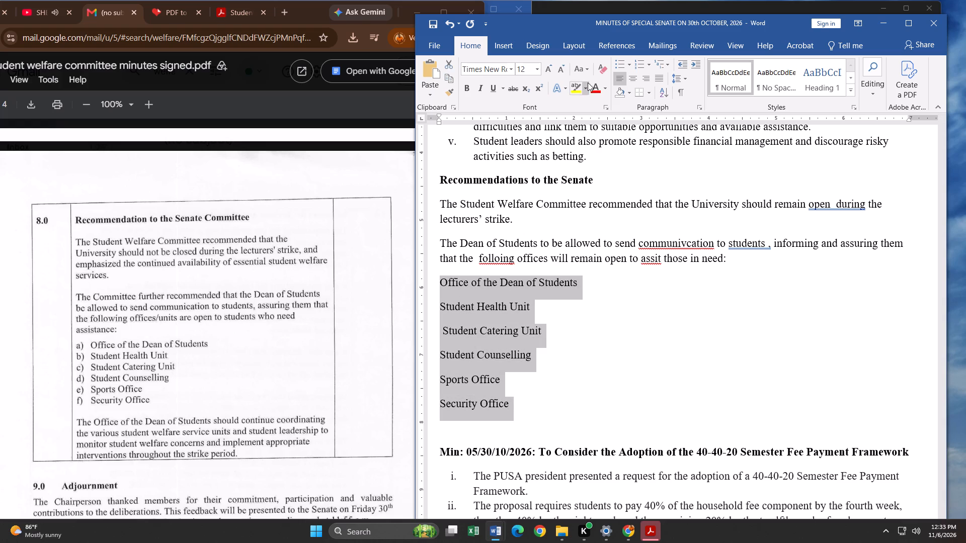
{"action": "left_click", "coordinate": [651, 66]}
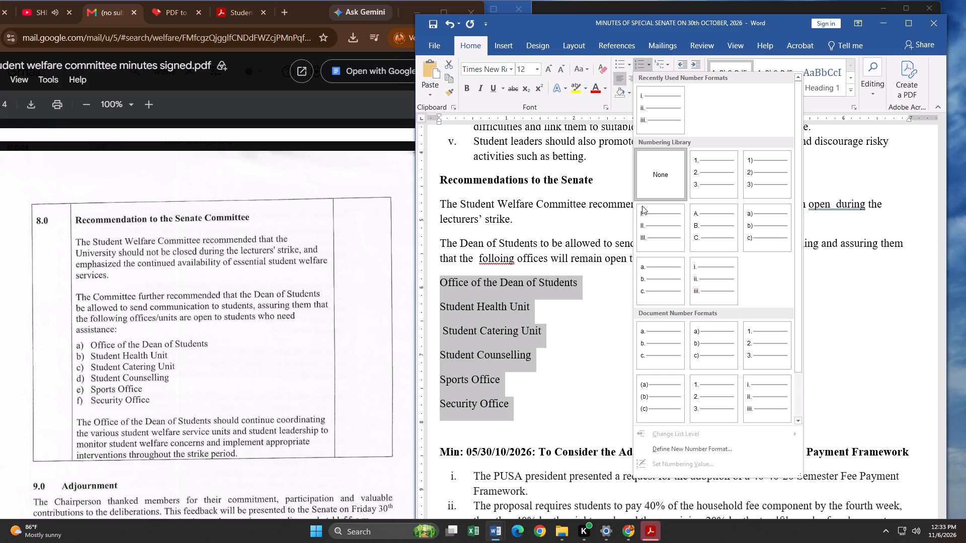
{"action": "left_click", "coordinate": [758, 233]}
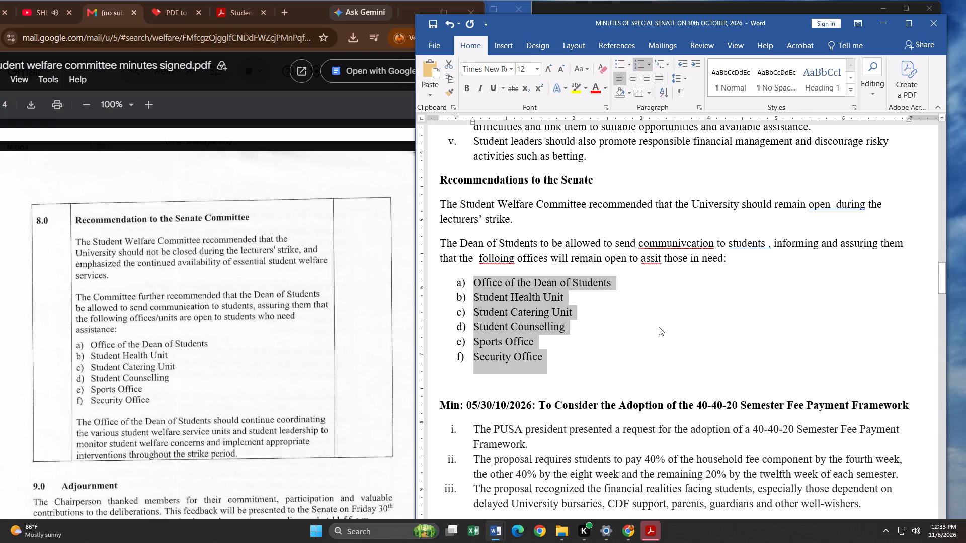
{"action": "left_click", "coordinate": [656, 326]}
Correct the misspelled word "assit" in the Dean of Students recommendation to "assist".
{"action": "right_click", "coordinate": [648, 258]}
{"action": "left_click_drag", "start_coordinate": [642, 271], "coordinate": [642, 282]}
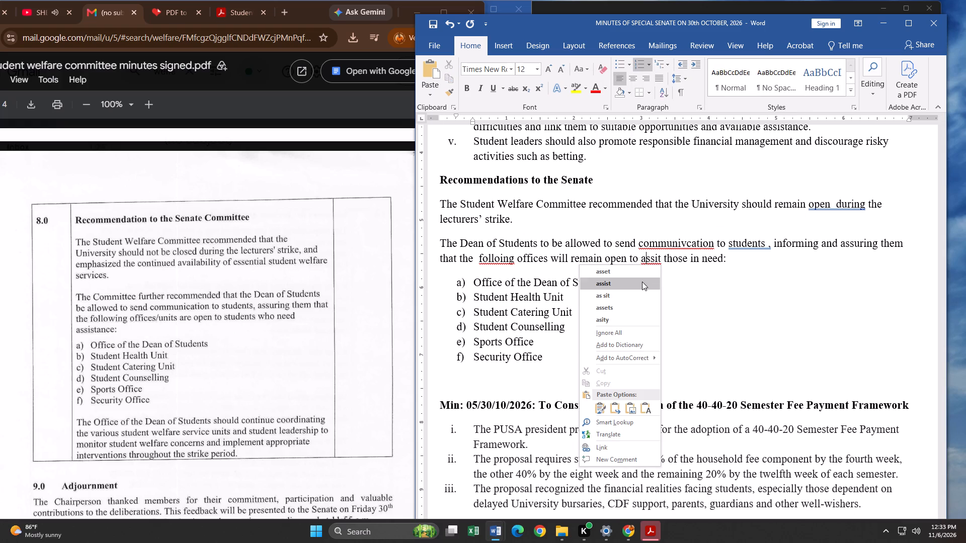
Correct "assit" to "assist" and "communivcation" to "communication" in the Dean of Students recommendation.
{"action": "left_click_drag", "start_coordinate": [642, 282], "coordinate": [642, 284]}
{"action": "right_click", "coordinate": [665, 245]}
{"action": "left_click", "coordinate": [664, 258]}
{"action": "left_click", "coordinate": [732, 271]}
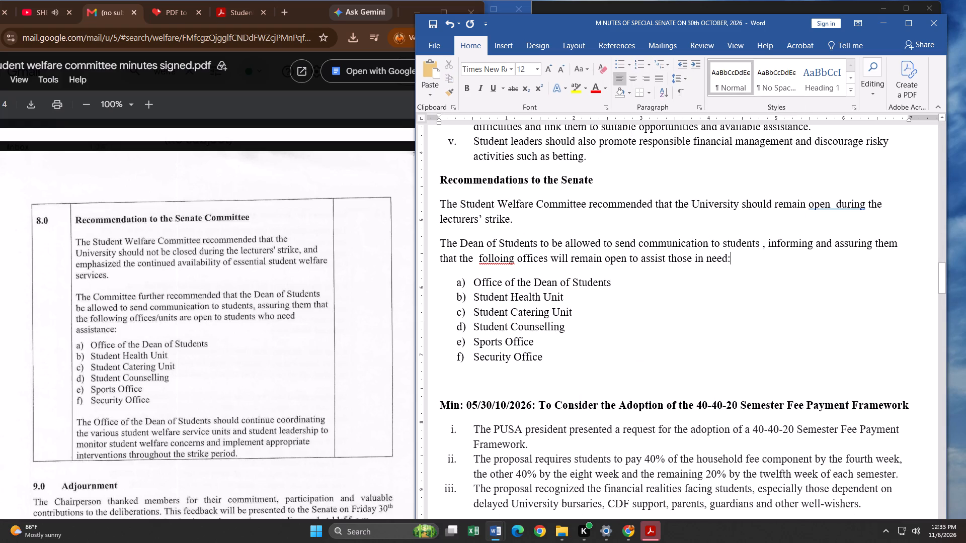
Fix the flagged spacing in the two recommendation paragraphs at "open during", "students,", "them that" and "the folloing".
{"action": "right_click", "coordinate": [831, 203]}
{"action": "right_click", "coordinate": [827, 205]}
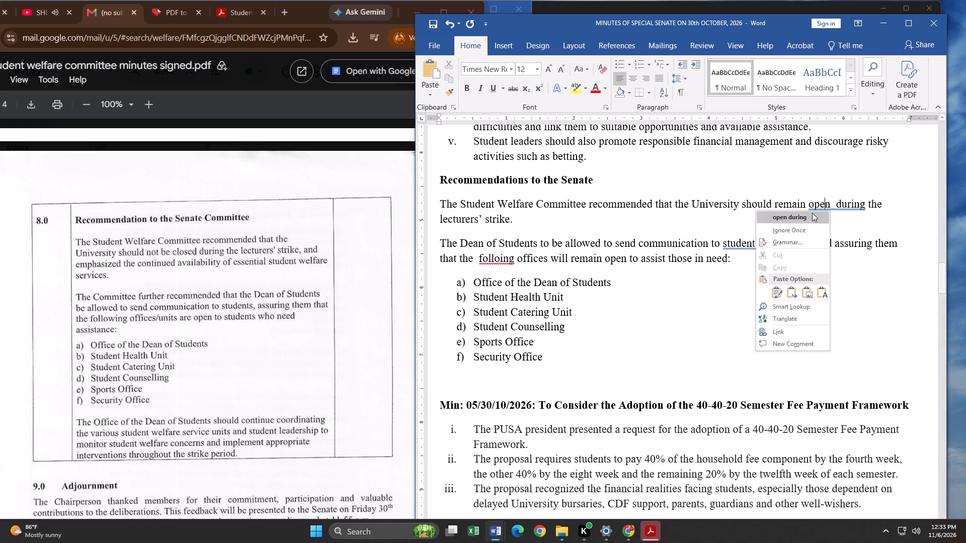
{"action": "left_click", "coordinate": [807, 214]}
{"action": "left_click", "coordinate": [821, 228]}
{"action": "right_click", "coordinate": [757, 242]}
{"action": "left_click", "coordinate": [744, 256]}
{"action": "left_click", "coordinate": [757, 274]}
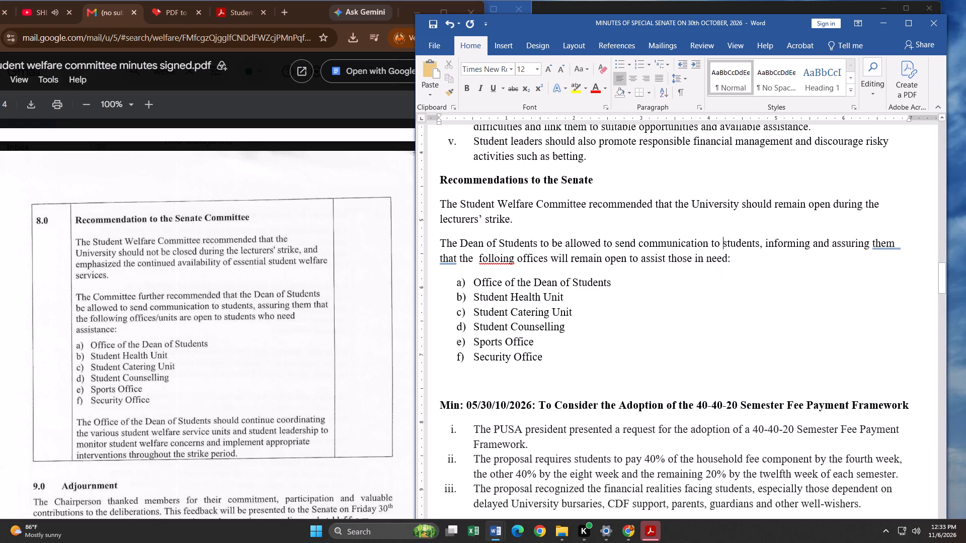
{"action": "right_click", "coordinate": [880, 243]}
{"action": "left_click", "coordinate": [853, 259]}
{"action": "left_click", "coordinate": [831, 273]}
{"action": "right_click", "coordinate": [474, 261]}
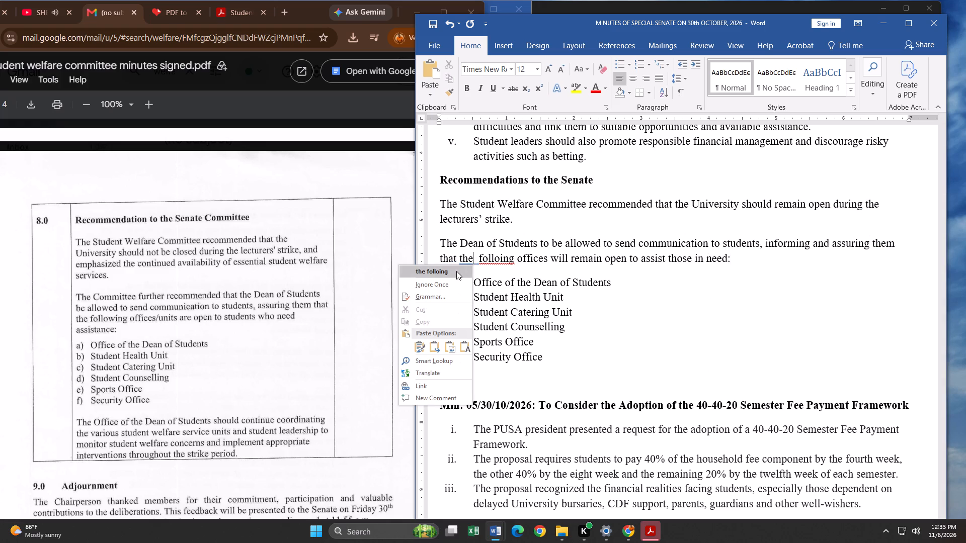
{"action": "left_click", "coordinate": [456, 271]}
Correct the misspelled word "folloing" in the Dean of Students recommendation to "following".
{"action": "left_click", "coordinate": [496, 261]}
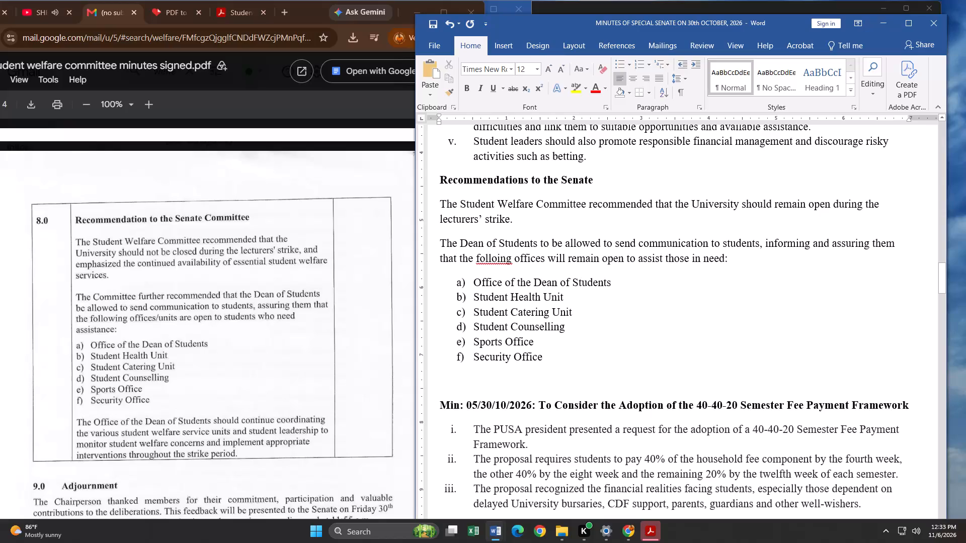
{"action": "key", "text": "w"}
{"action": "left_click", "coordinate": [557, 297]}
{"action": "right_click", "coordinate": [494, 262]}
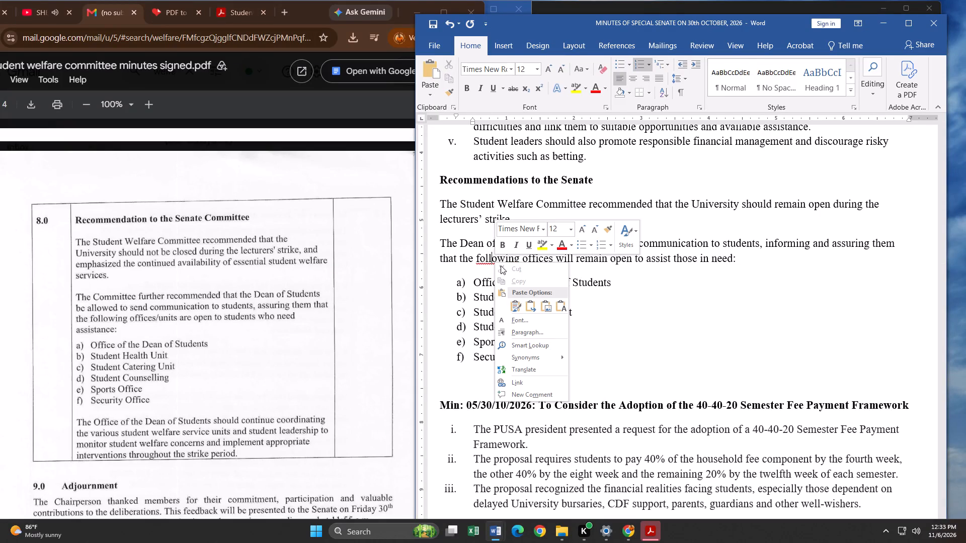
{"action": "left_click", "coordinate": [486, 271]}
{"action": "left_click", "coordinate": [519, 259]}
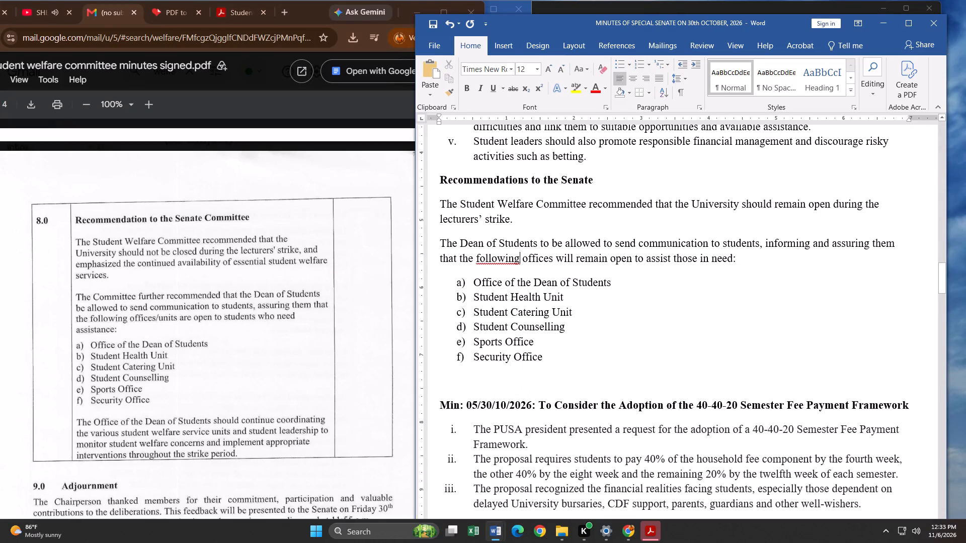
{"action": "key", "text": "BackSpace"}
{"action": "key", "text": "g"}
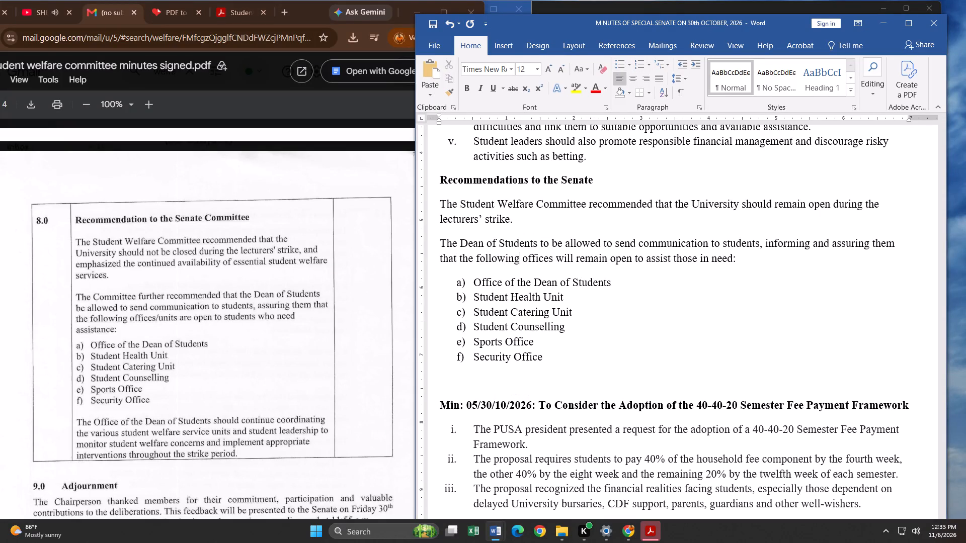
{"action": "left_click", "coordinate": [713, 300]}
{"action": "left_click", "coordinate": [660, 324]}
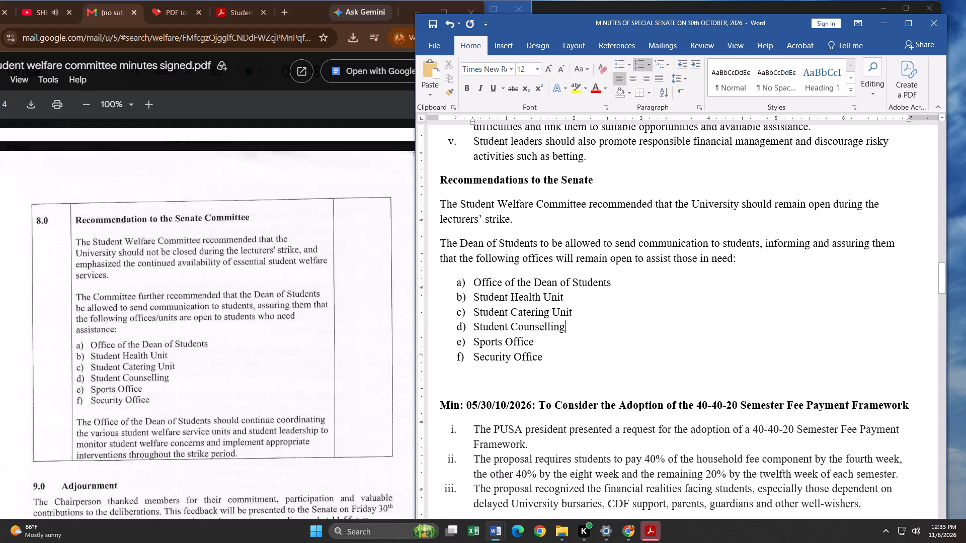
Below the lettered office list, start an unnumbered paragraph reading "Both the student leadership and Office of the Dean of Students to continue".
{"action": "left_click", "coordinate": [722, 308]}
{"action": "left_click", "coordinate": [549, 359]}
{"action": "scroll", "coordinate": [200, 460], "scroll_direction": "down", "scroll_amount": 2}
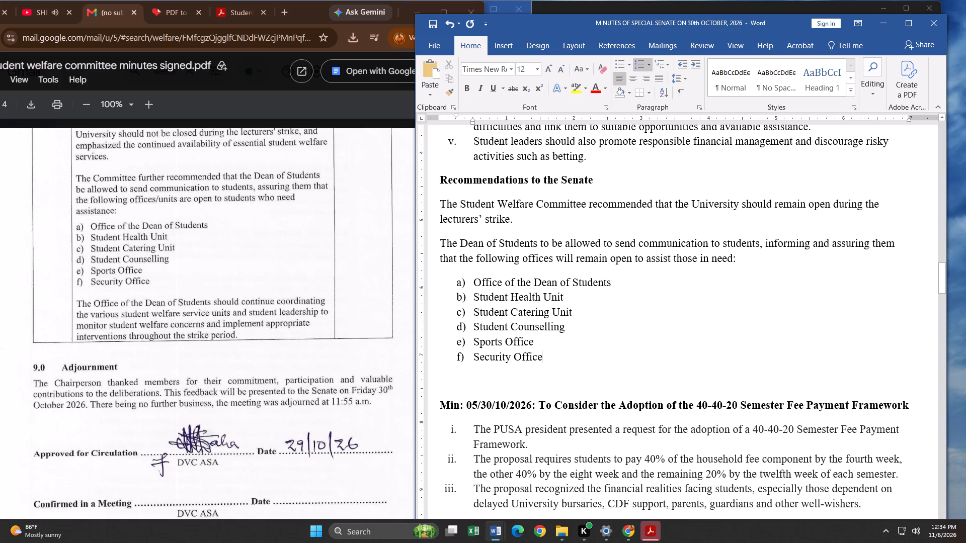
{"action": "key", "text": "Return"}
{"action": "key", "text": "Return"}
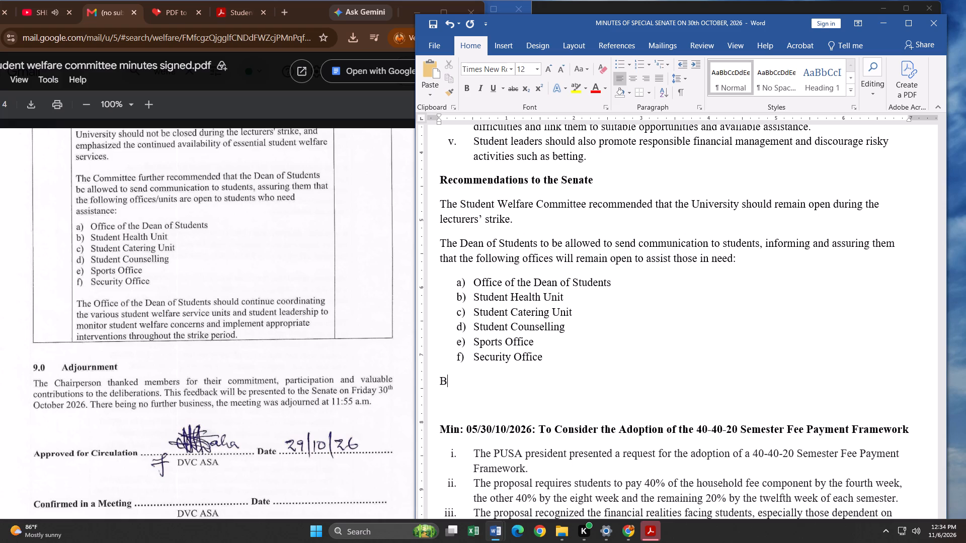
{"action": "type", "text": "oth"}
{"action": "key", "text": "space"}
{"action": "type", "text": "the"}
{"action": "key", "text": "space"}
{"action": "key", "text": "BackSpace"}
{"action": "type", "text": "student leadership and"}
{"action": "key", "text": "space"}
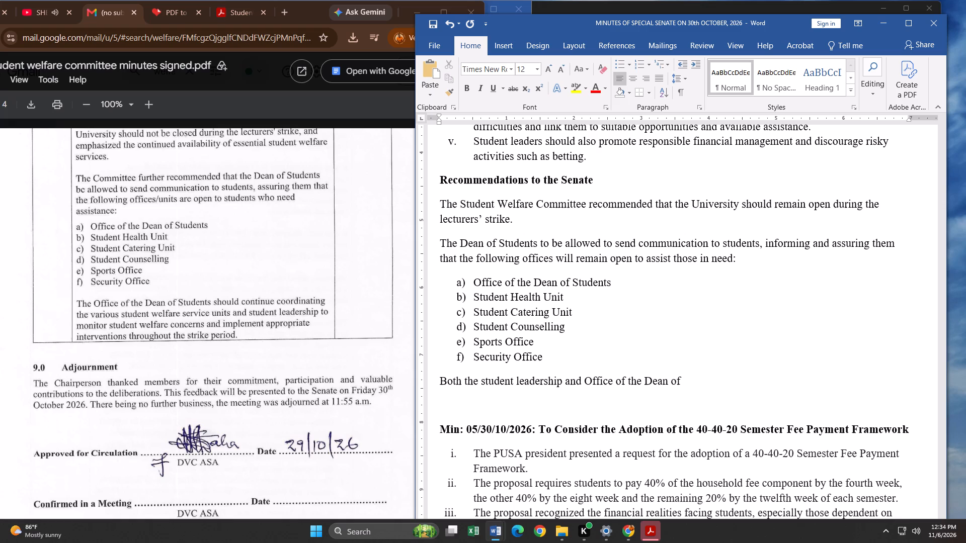
{"action": "type", "text": "tudents"}
{"action": "key", "text": "space"}
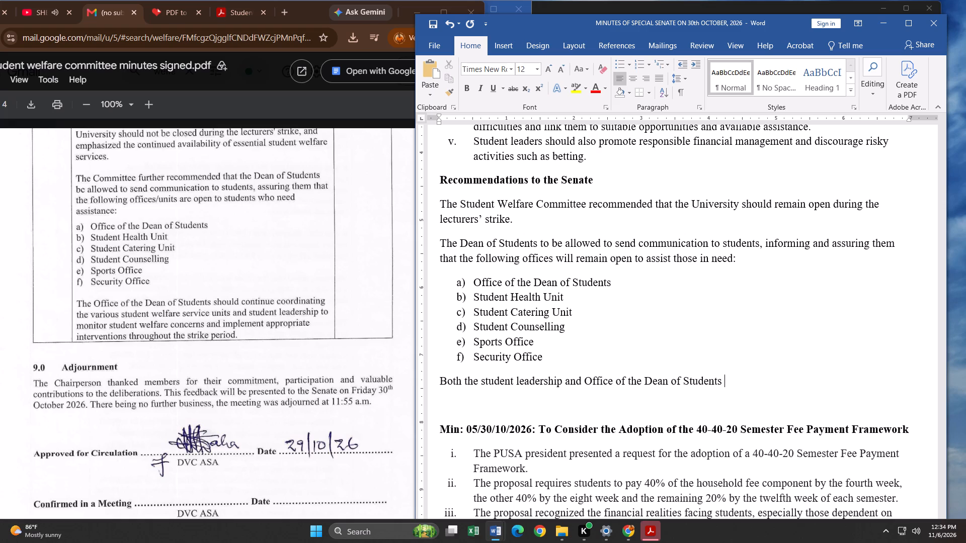
{"action": "type", "text": "to continue"}
Complete the new paragraph's sentence with "monitoring student welfare concerns and implement the necessary interventions.".
{"action": "key", "text": "space"}
{"action": "type", "text": "monitoir"}
{"action": "key", "text": "BackSpace"}
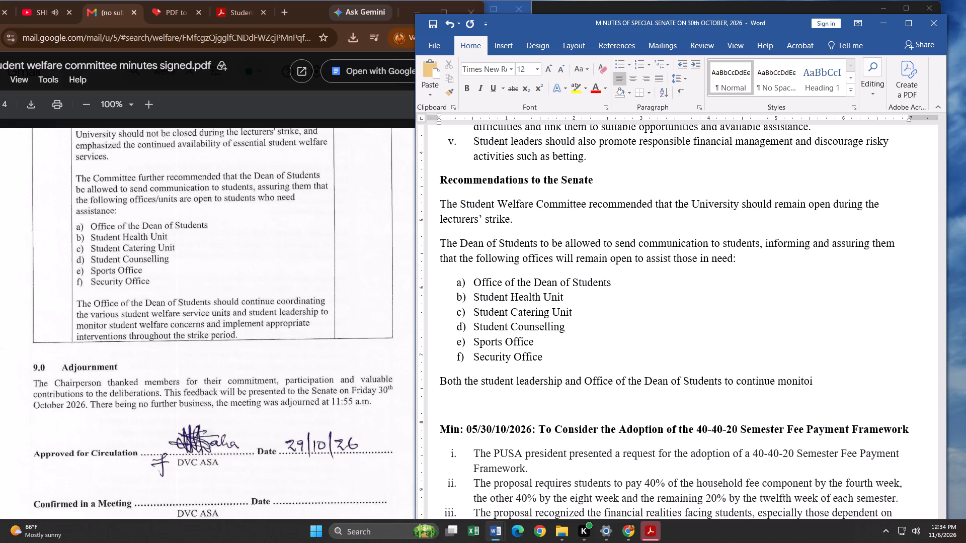
{"action": "key", "text": "BackSpace"}
{"action": "key", "text": "BackSpace"}
{"action": "type", "text": "oring"}
{"action": "key", "text": "space"}
{"action": "key", "text": "space"}
{"action": "type", "text": "student welfare concerns"}
{"action": "key", "text": "space"}
{"action": "key", "text": "space"}
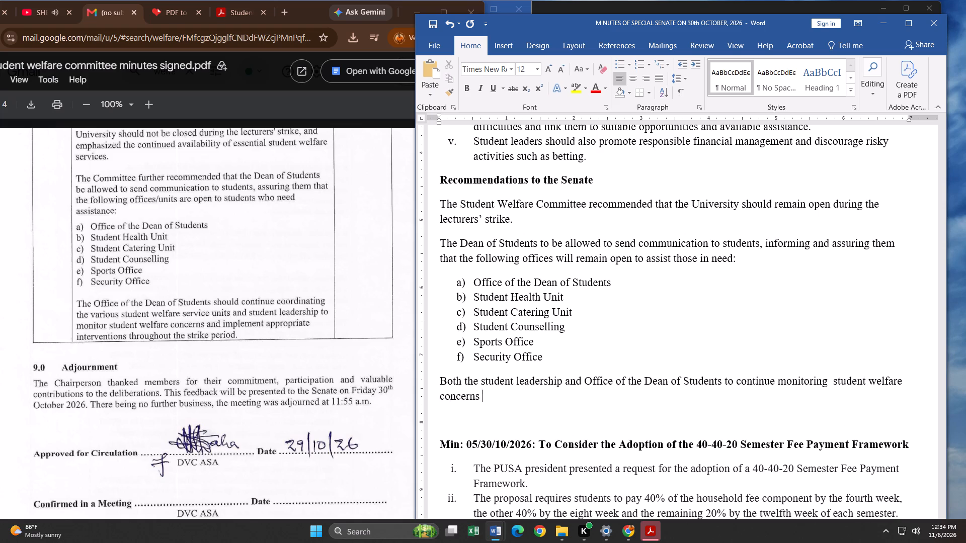
{"action": "type", "text": "and"}
{"action": "key", "text": "space"}
{"action": "type", "text": "implement the necessary"}
{"action": "key", "text": "space"}
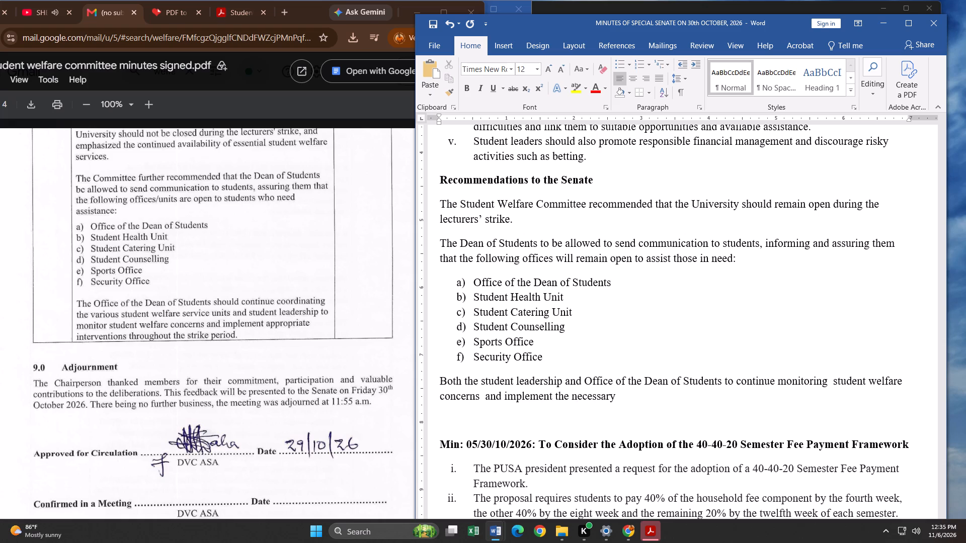
{"action": "type", "text": "interventions"}
{"action": "key", "text": "period"}
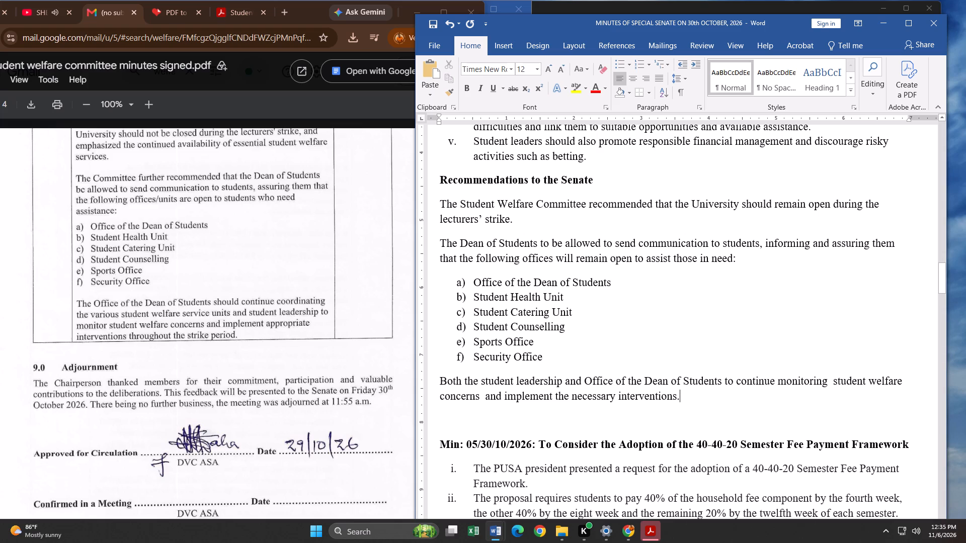
Reword "to continue" as "should continue" in the new paragraph below the office list.
{"action": "left_click", "coordinate": [726, 381]}
{"action": "type", "text": "should"}
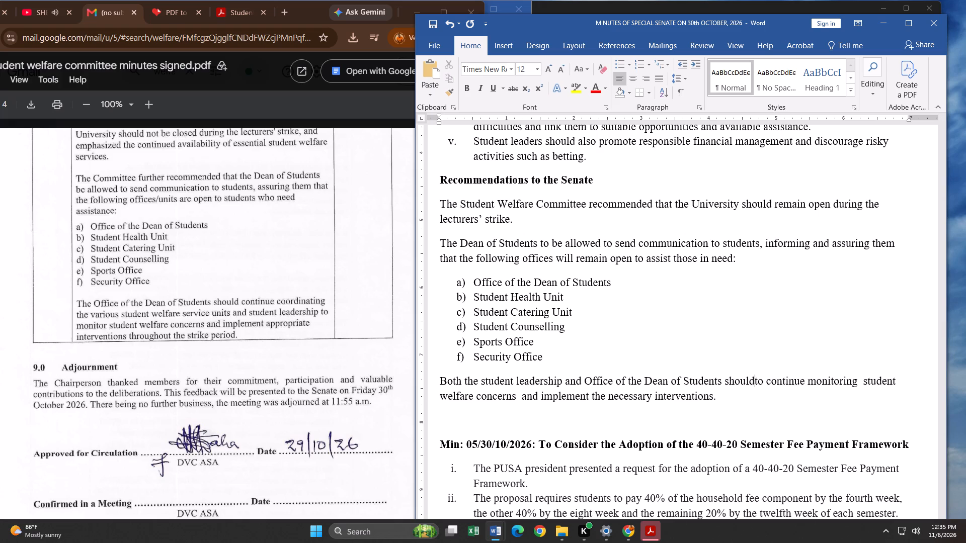
{"action": "key", "text": "space"}
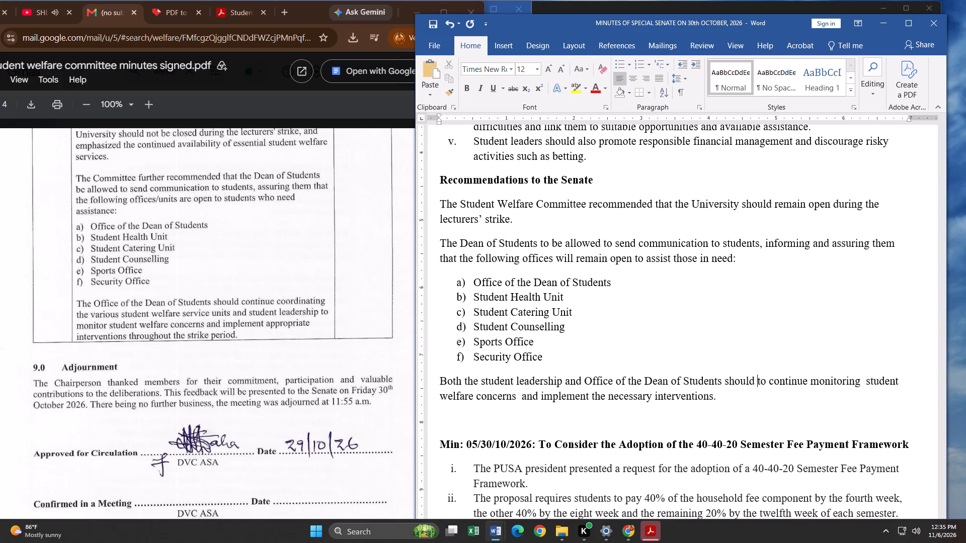
{"action": "key", "text": "Right"}
{"action": "key", "text": "Right"}
{"action": "key", "text": "BackSpace"}
{"action": "key", "text": "BackSpace"}
{"action": "key", "text": "BackSpace"}
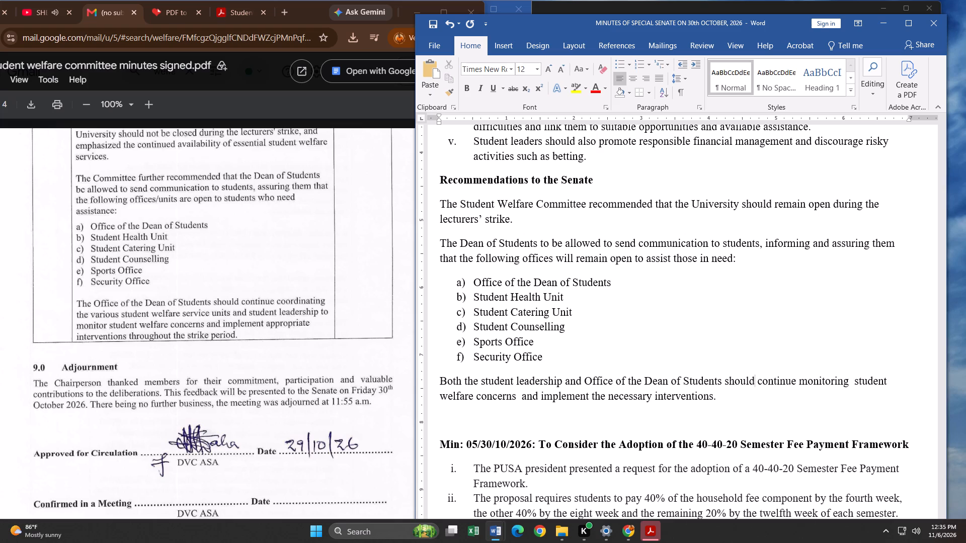
Move "Office of the Dean of Students" ahead of "student leadership" in the last recommendation and join the two with "and".
{"action": "left_click_drag", "start_coordinate": [721, 382], "coordinate": [600, 387]}
{"action": "right_click", "coordinate": [598, 385]}
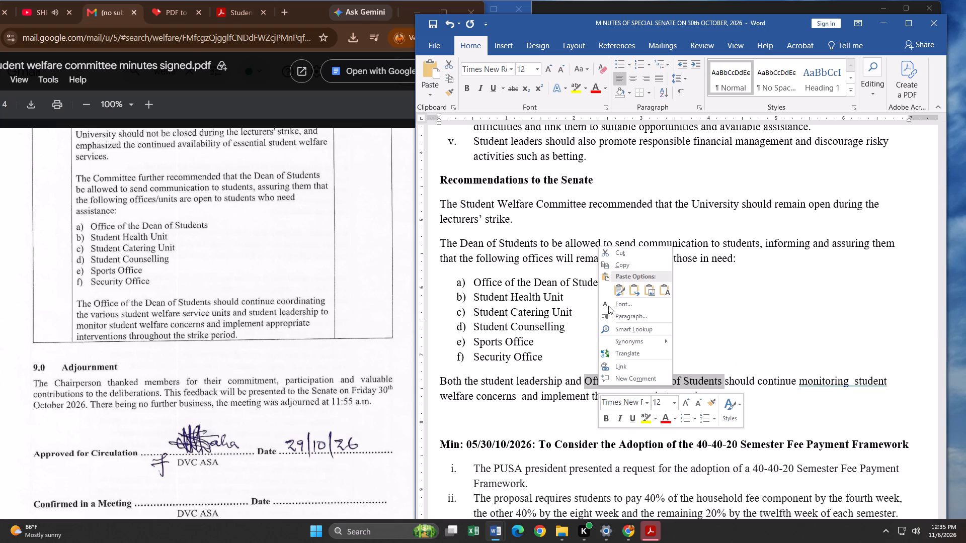
{"action": "left_click", "coordinate": [628, 253]}
{"action": "left_click", "coordinate": [479, 380]}
{"action": "right_click", "coordinate": [479, 380]}
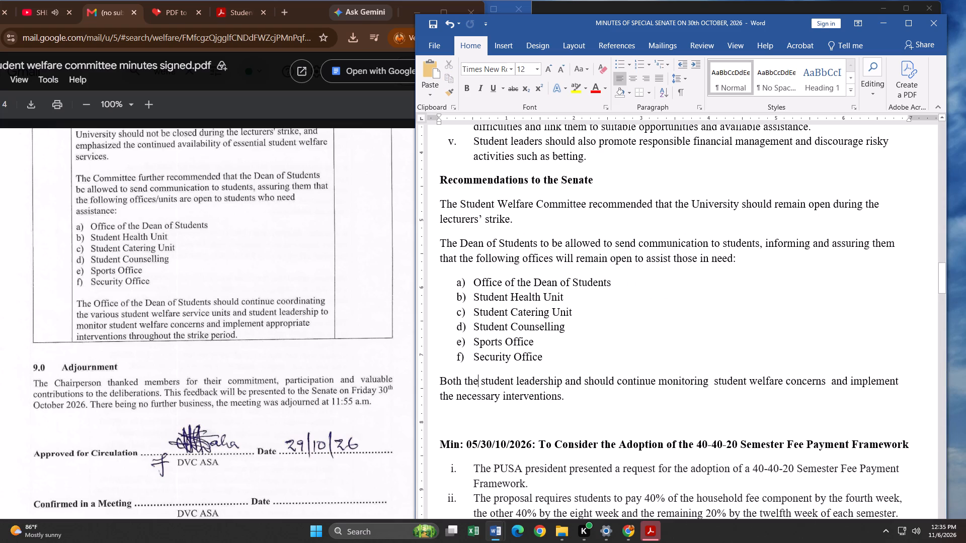
{"action": "left_click", "coordinate": [548, 287]}
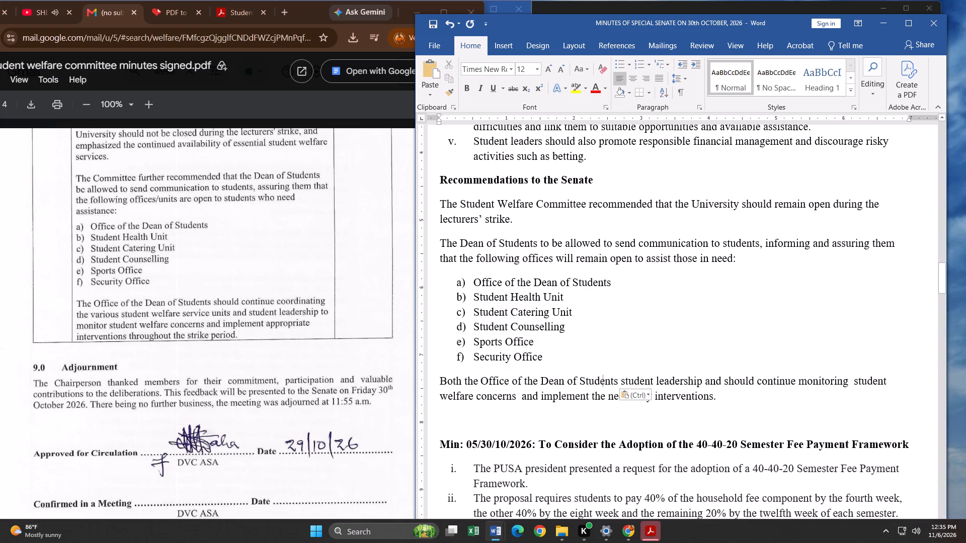
{"action": "left_click", "coordinate": [575, 405]}
{"action": "left_click", "coordinate": [621, 381]}
{"action": "type", "text": "and"}
{"action": "key", "text": "space"}
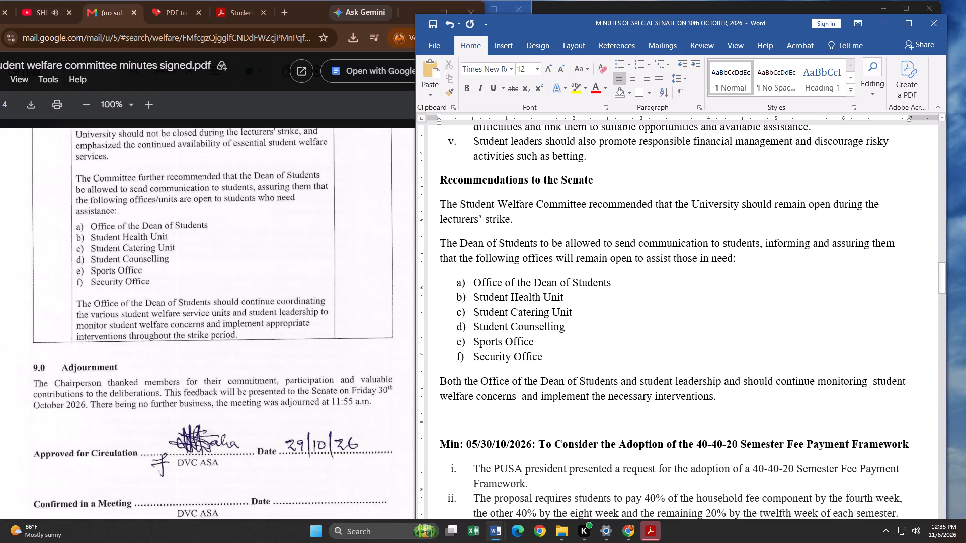
In the last recommendation, delete the surplus "and" before "should continue" and the extra space before "and implement".
{"action": "left_click", "coordinate": [744, 383]}
{"action": "key", "text": "BackSpace"}
{"action": "key", "text": "BackSpace"}
{"action": "key", "text": "BackSpace"}
{"action": "key", "text": "BackSpace"}
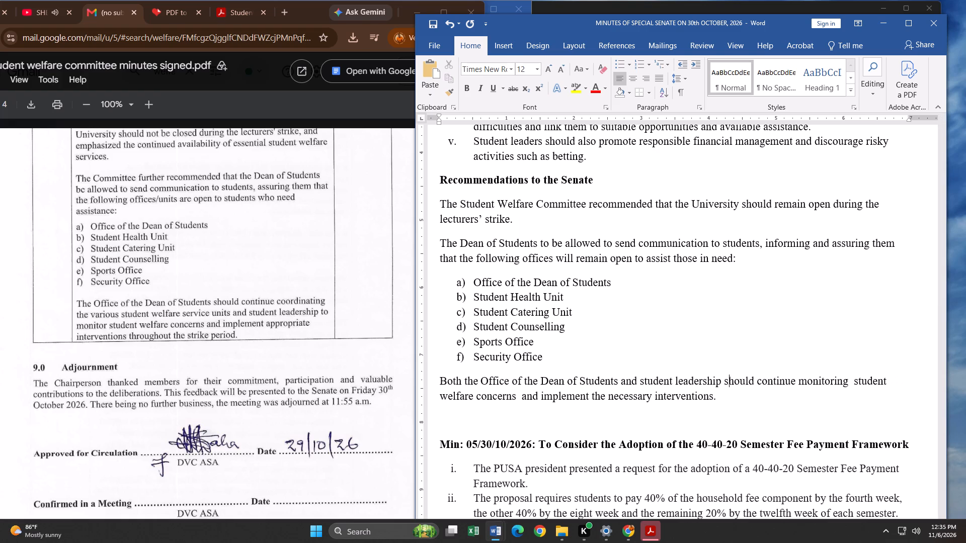
{"action": "left_click", "coordinate": [520, 400]}
{"action": "key", "text": "BackSpace"}
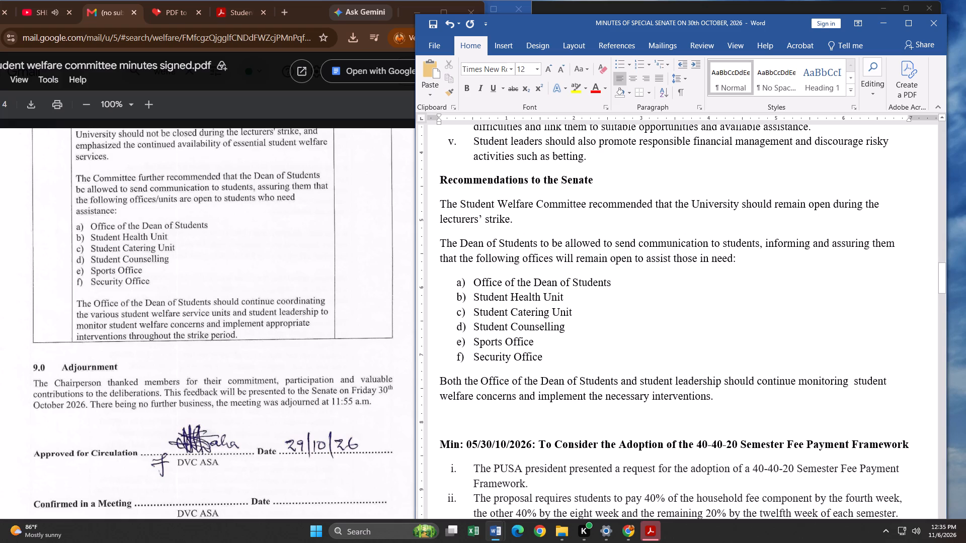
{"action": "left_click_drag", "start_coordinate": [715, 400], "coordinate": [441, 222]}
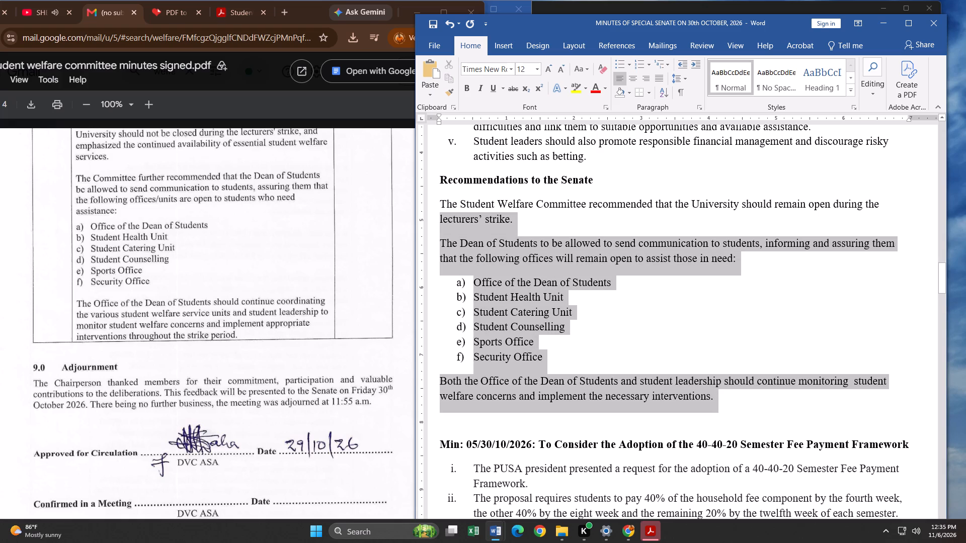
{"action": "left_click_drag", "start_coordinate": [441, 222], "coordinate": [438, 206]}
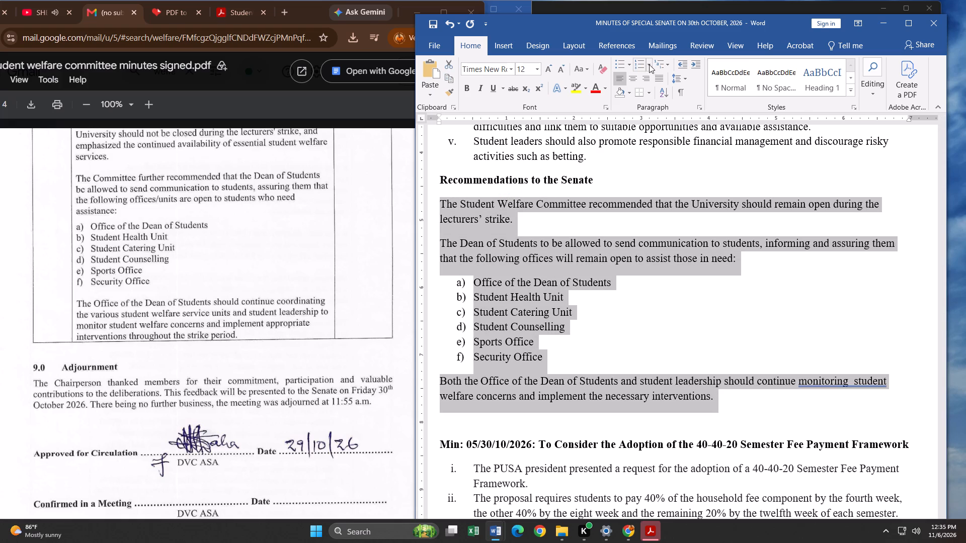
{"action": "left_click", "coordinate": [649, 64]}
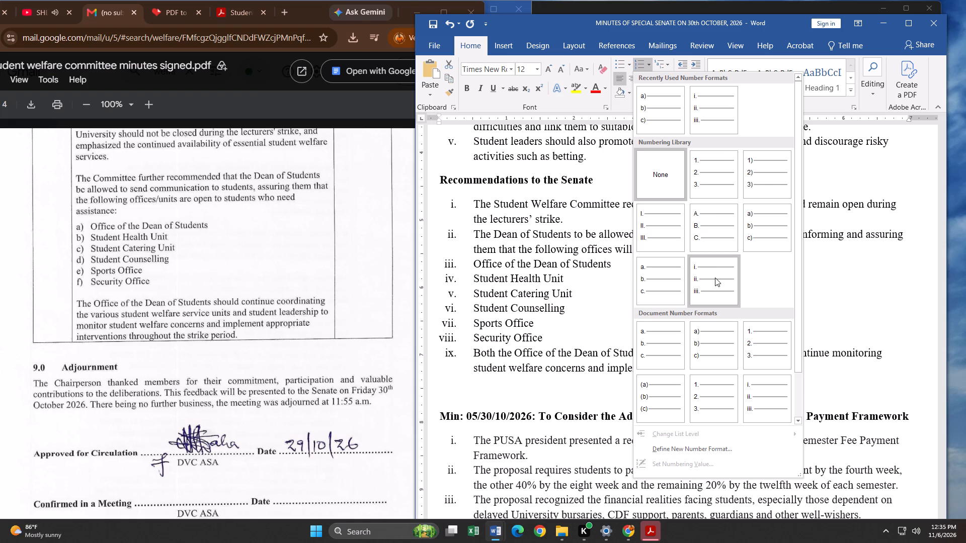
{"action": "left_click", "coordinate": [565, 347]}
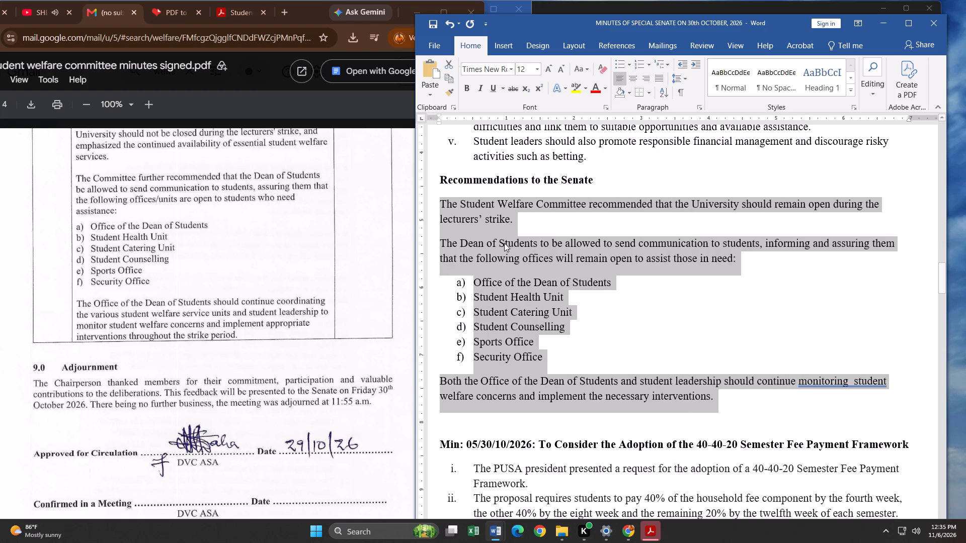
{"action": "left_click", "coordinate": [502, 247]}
Number the three main paragraphs under Recommendations to the Senate as i, ii, iii, excluding the lettered office list.
{"action": "left_click_drag", "start_coordinate": [439, 202], "coordinate": [440, 255]}
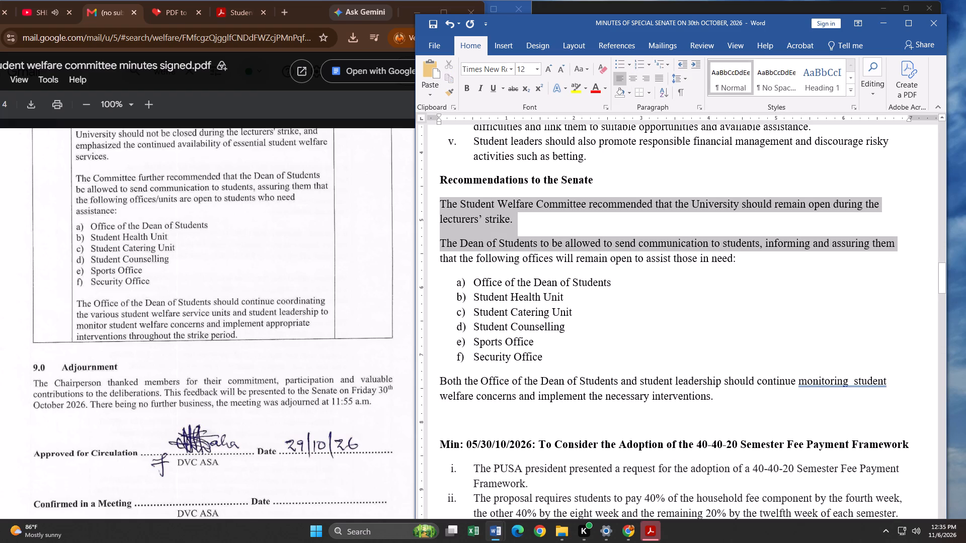
{"action": "left_click_drag", "start_coordinate": [440, 255], "coordinate": [442, 262]}
{"action": "left_click_drag", "start_coordinate": [441, 380], "coordinate": [451, 393], "text": "ctrl"}
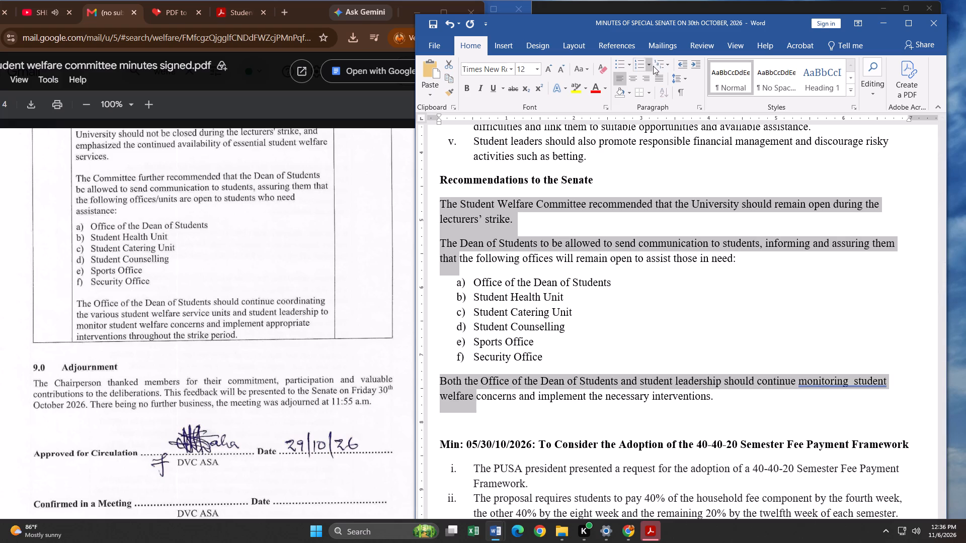
{"action": "left_click", "coordinate": [650, 66]}
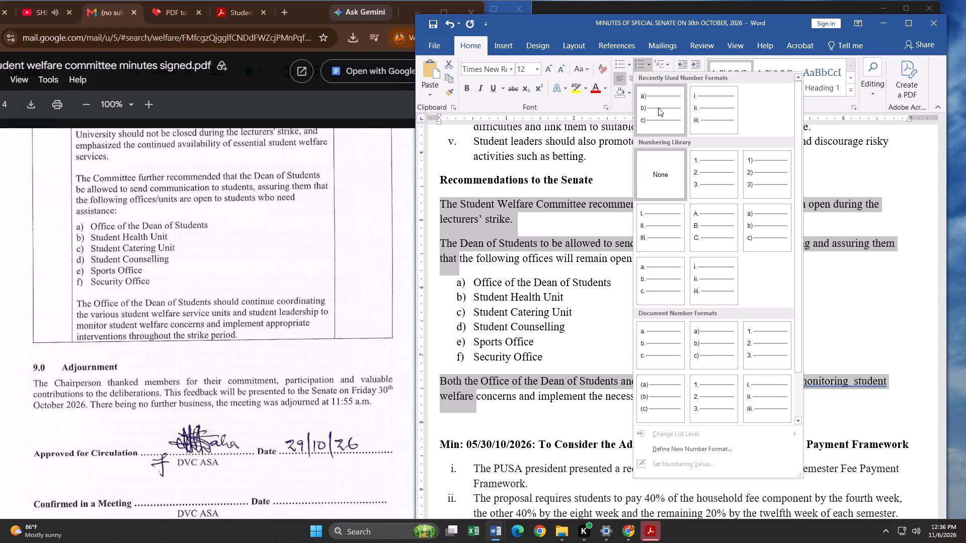
{"action": "left_click", "coordinate": [702, 275]}
{"action": "left_click", "coordinate": [667, 305]}
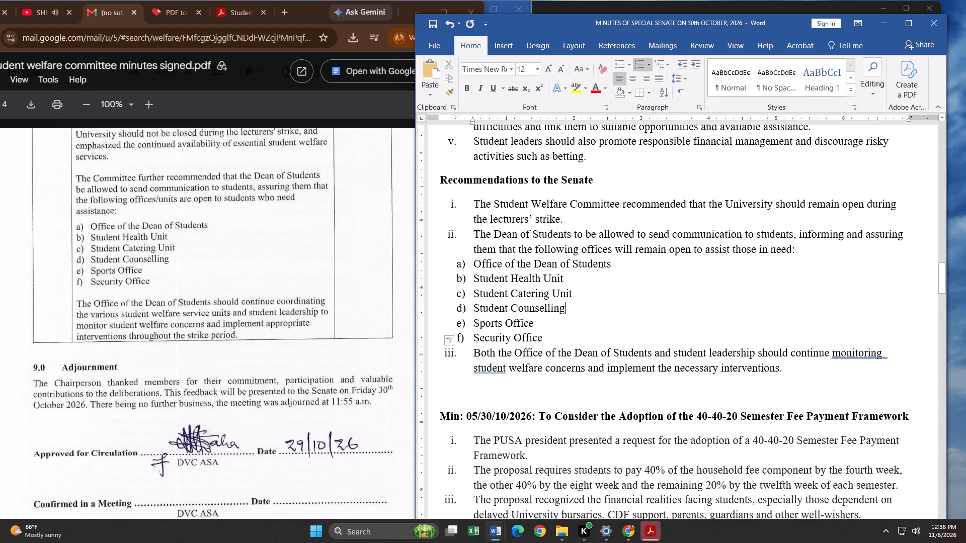
Remove the extra space between "monitoring" and "student" in recommendation iii, and save the minutes.
{"action": "right_click", "coordinate": [493, 374]}
{"action": "left_click", "coordinate": [488, 380]}
{"action": "left_click", "coordinate": [570, 374]}
{"action": "left_click", "coordinate": [688, 371]}
{"action": "left_click", "coordinate": [432, 24]}
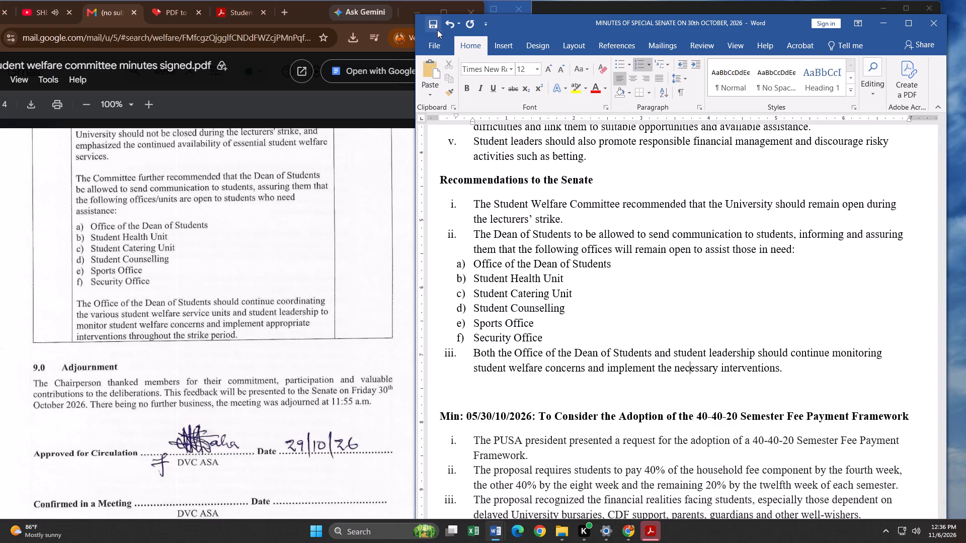
Indent the lettered office list, items a to f, so it sits as a sublist beneath recommendation ii.
{"action": "scroll", "coordinate": [694, 314], "scroll_direction": "down", "scroll_amount": 3}
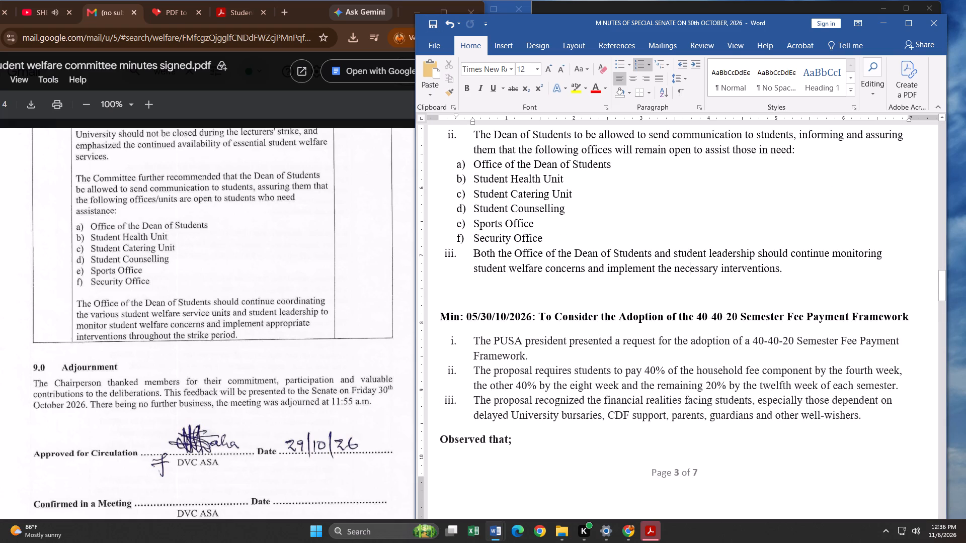
{"action": "left_click", "coordinate": [306, 246]}
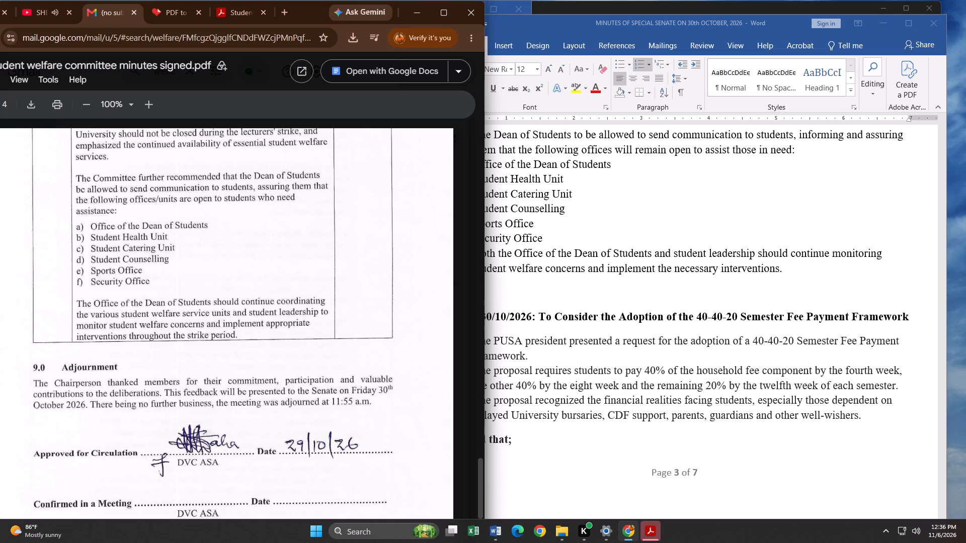
{"action": "left_click", "coordinate": [609, 328]}
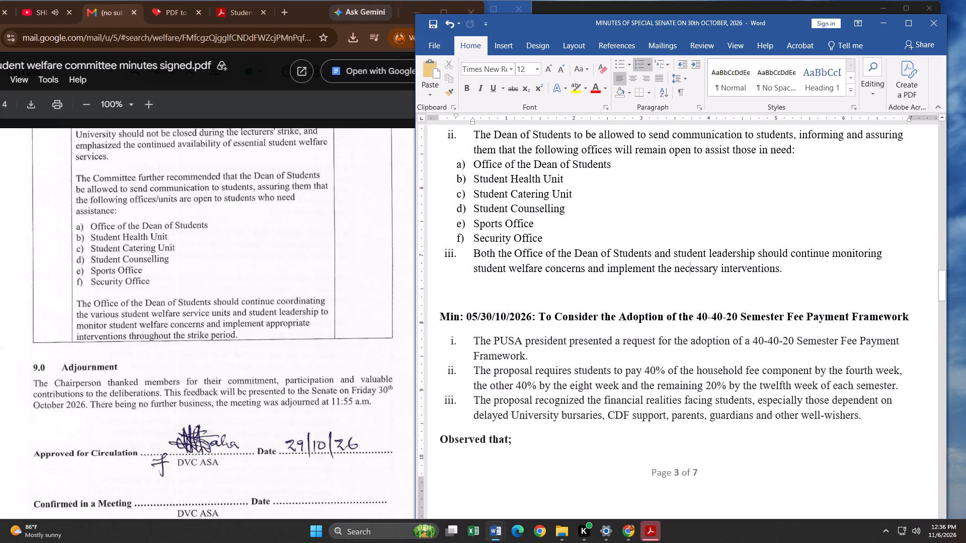
{"action": "scroll", "coordinate": [514, 288], "scroll_direction": "up", "scroll_amount": 3}
{"action": "left_click_drag", "start_coordinate": [541, 340], "coordinate": [476, 305]}
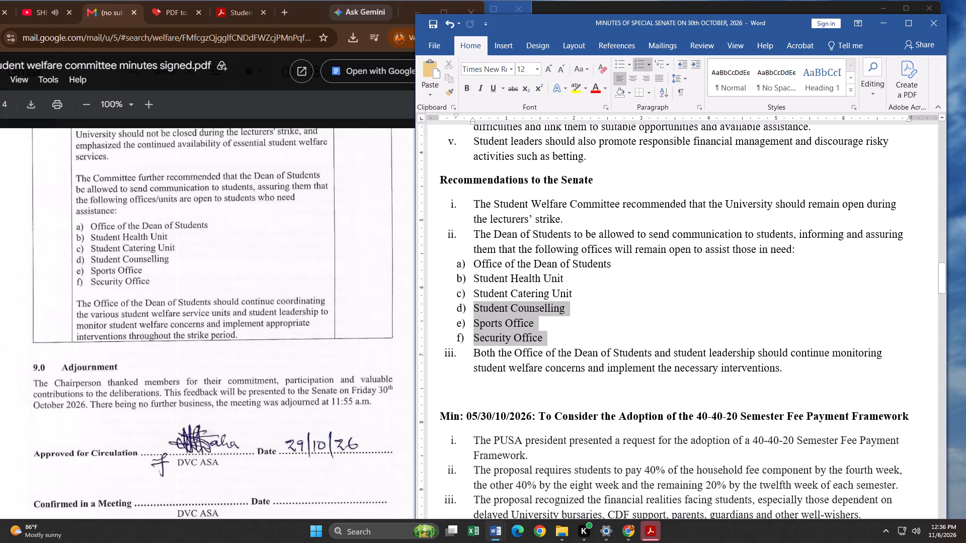
{"action": "left_click_drag", "start_coordinate": [476, 305], "coordinate": [458, 263]}
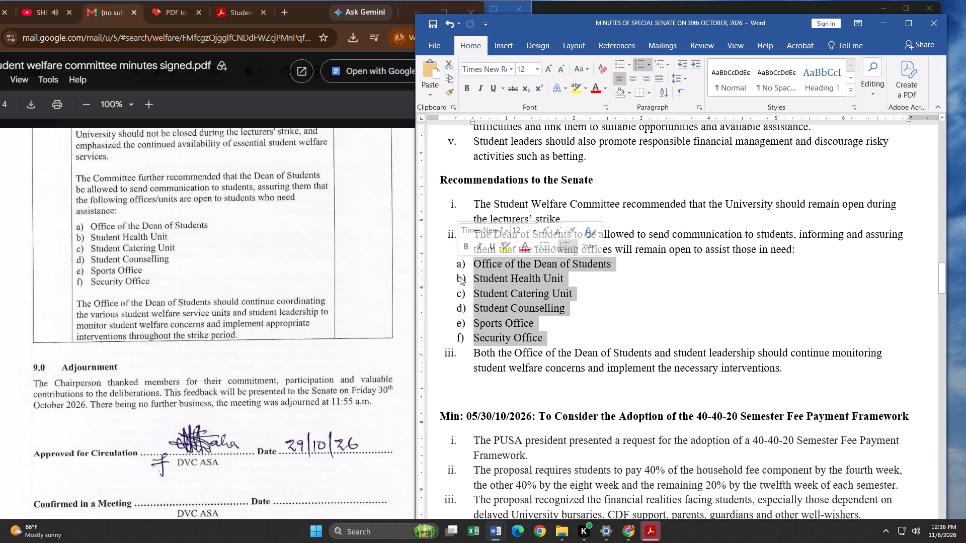
{"action": "key", "text": "Tab"}
{"action": "key", "text": "Tab"}
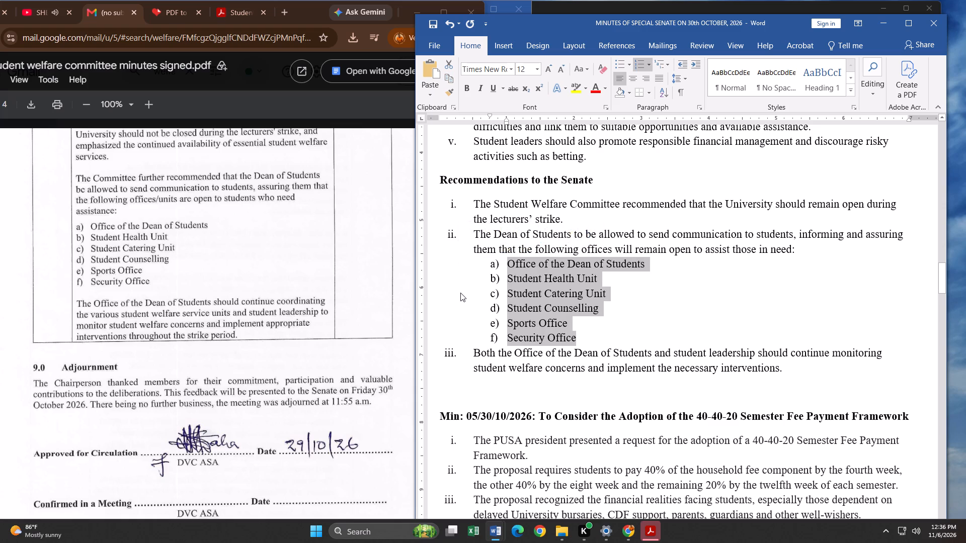
{"action": "left_click", "coordinate": [684, 310]}
Copy agenda item 8, "To Consider the sub-committee Report on the 40-40-20 Semester Fees Payment Framework", and save the minutes.
{"action": "scroll", "coordinate": [625, 331], "scroll_direction": "up", "scroll_amount": 3}
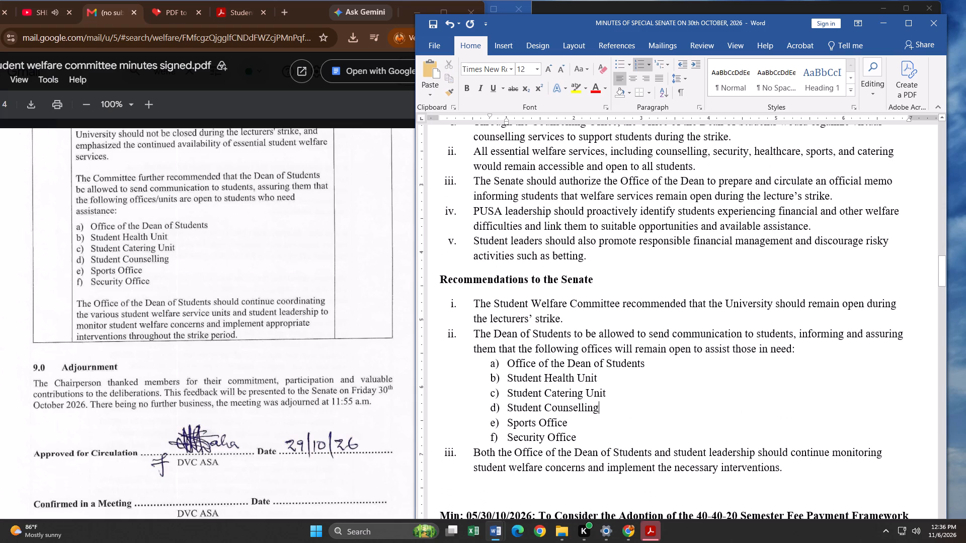
{"action": "scroll", "coordinate": [602, 351], "scroll_direction": "up", "scroll_amount": 11}
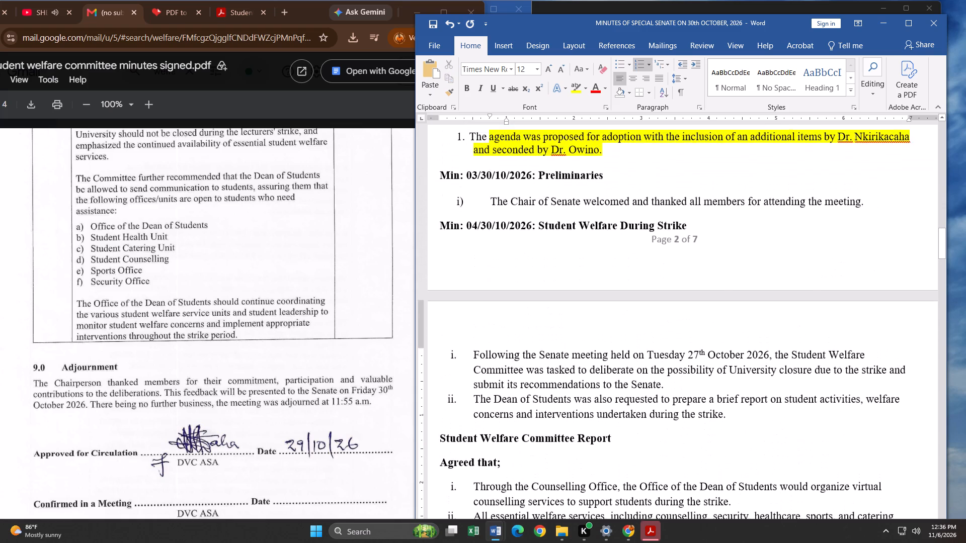
{"action": "scroll", "coordinate": [599, 354], "scroll_direction": "up", "scroll_amount": 4}
{"action": "scroll", "coordinate": [599, 354], "scroll_direction": "up", "scroll_amount": 19}
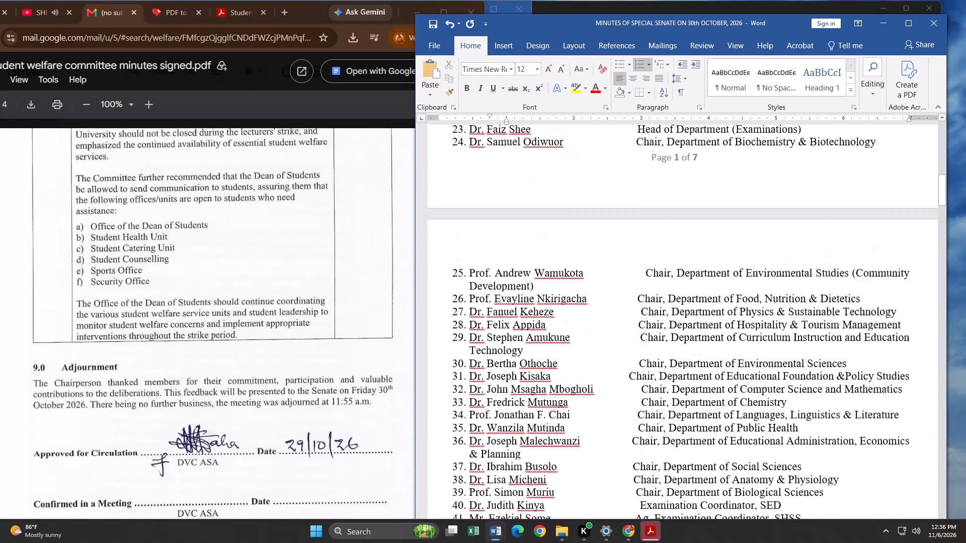
{"action": "scroll", "coordinate": [599, 354], "scroll_direction": "up", "scroll_amount": 17}
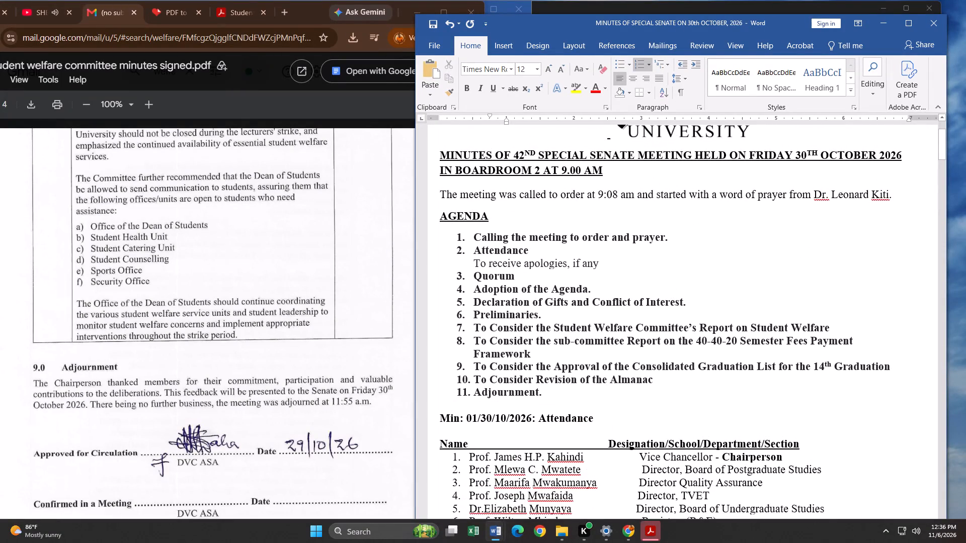
{"action": "left_click_drag", "start_coordinate": [529, 354], "coordinate": [477, 342]}
{"action": "right_click", "coordinate": [477, 342]}
{"action": "left_click", "coordinate": [506, 172]}
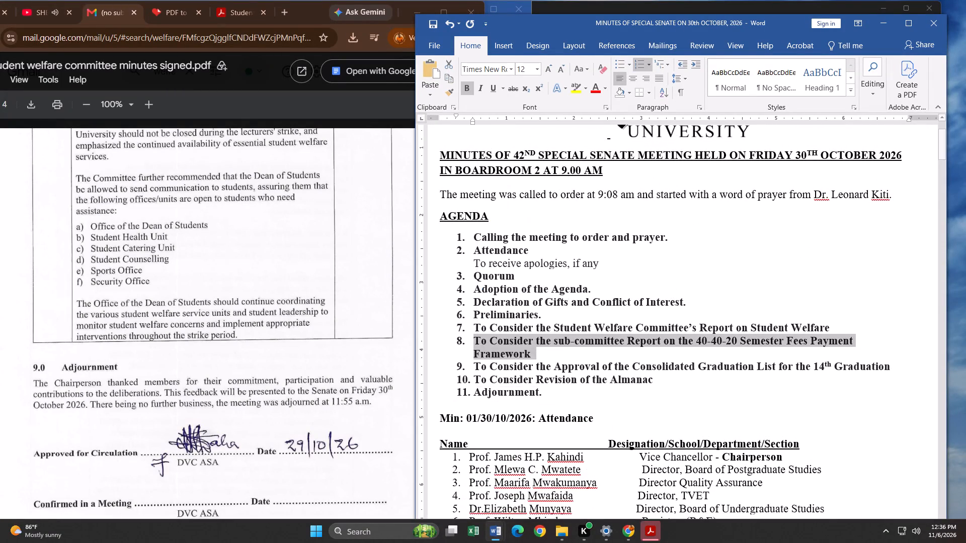
{"action": "scroll", "coordinate": [587, 310], "scroll_direction": "down", "scroll_amount": 20}
{"action": "scroll", "coordinate": [587, 310], "scroll_direction": "down", "scroll_amount": 10}
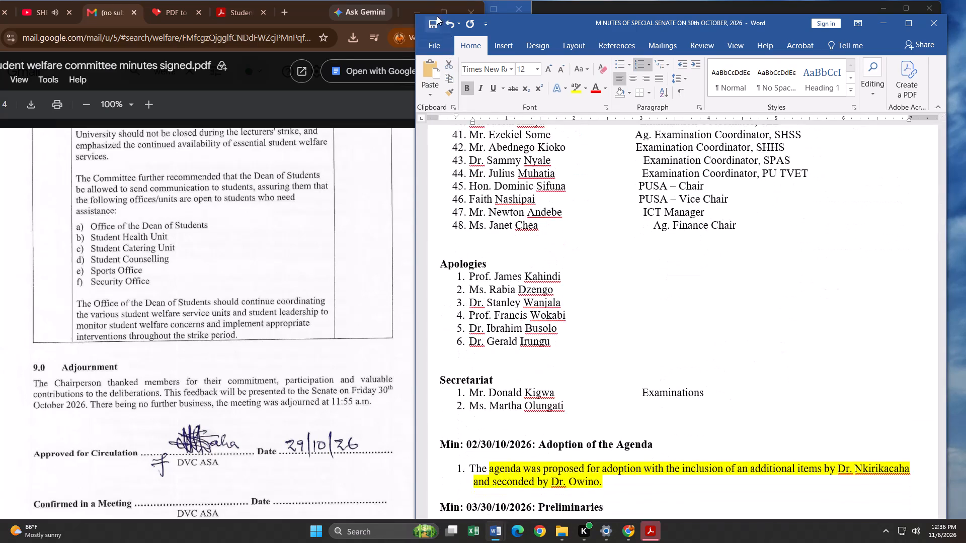
{"action": "left_click", "coordinate": [433, 24]}
Replace the title text after "Min: 05/30/10/2026:" with the copied agenda item 8 wording.
{"action": "scroll", "coordinate": [628, 336], "scroll_direction": "down", "scroll_amount": 20}
{"action": "scroll", "coordinate": [628, 336], "scroll_direction": "down", "scroll_amount": 2}
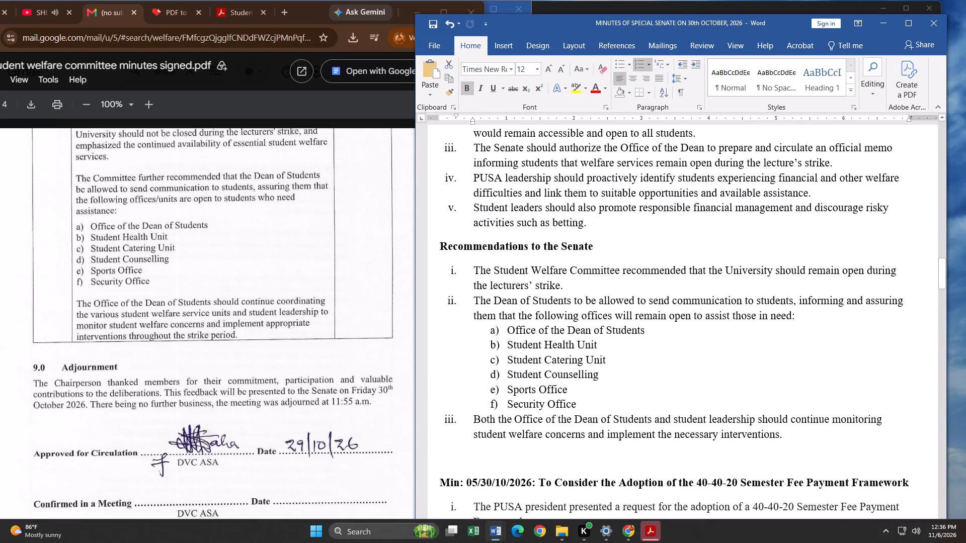
{"action": "scroll", "coordinate": [595, 371], "scroll_direction": "down", "scroll_amount": 11}
{"action": "scroll", "coordinate": [595, 372], "scroll_direction": "up", "scroll_amount": 4}
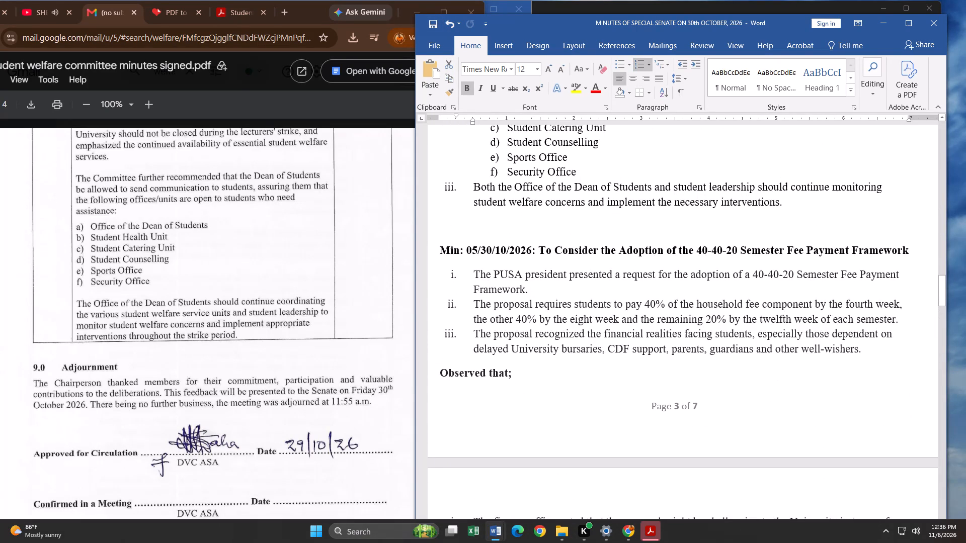
{"action": "scroll", "coordinate": [595, 372], "scroll_direction": "up", "scroll_amount": 3}
{"action": "scroll", "coordinate": [541, 352], "scroll_direction": "up", "scroll_amount": 3}
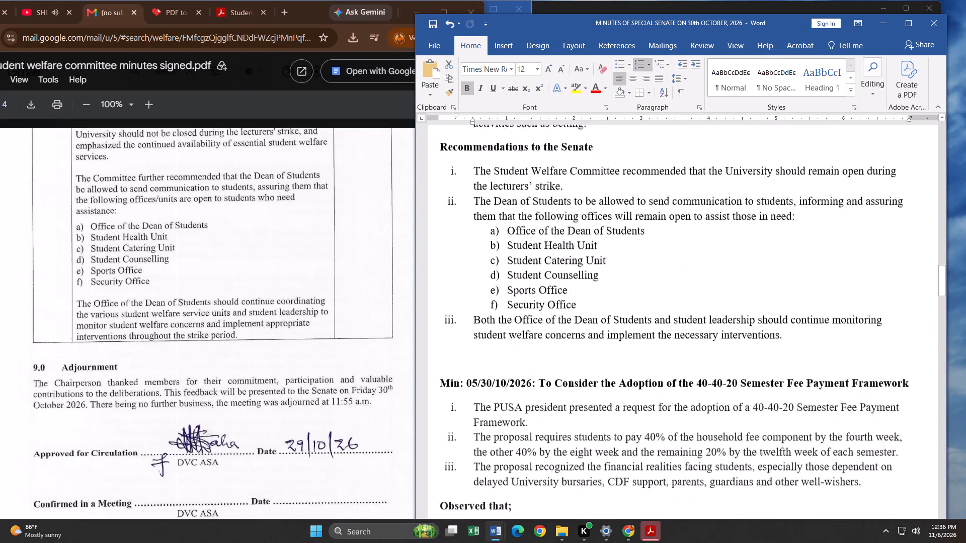
{"action": "scroll", "coordinate": [542, 352], "scroll_direction": "up", "scroll_amount": 16}
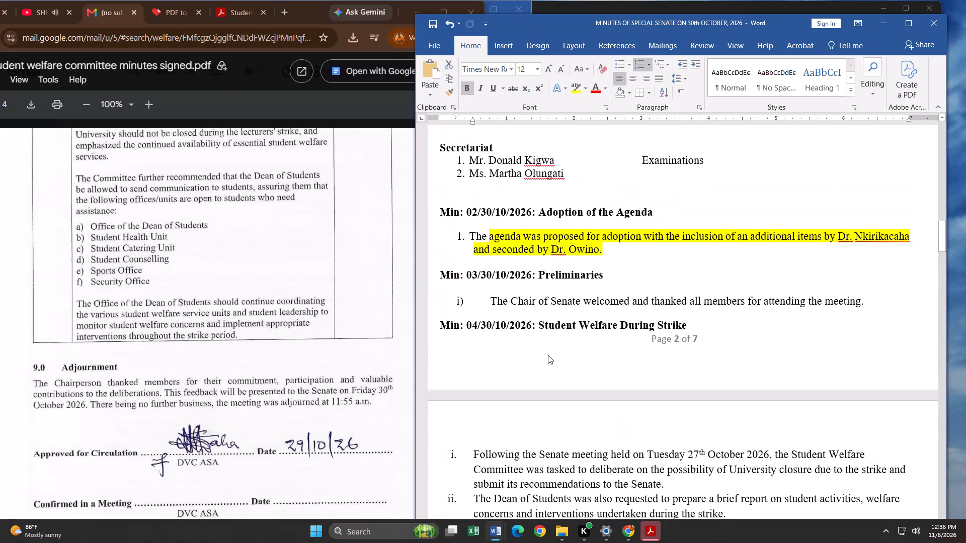
{"action": "scroll", "coordinate": [548, 355], "scroll_direction": "down", "scroll_amount": 13}
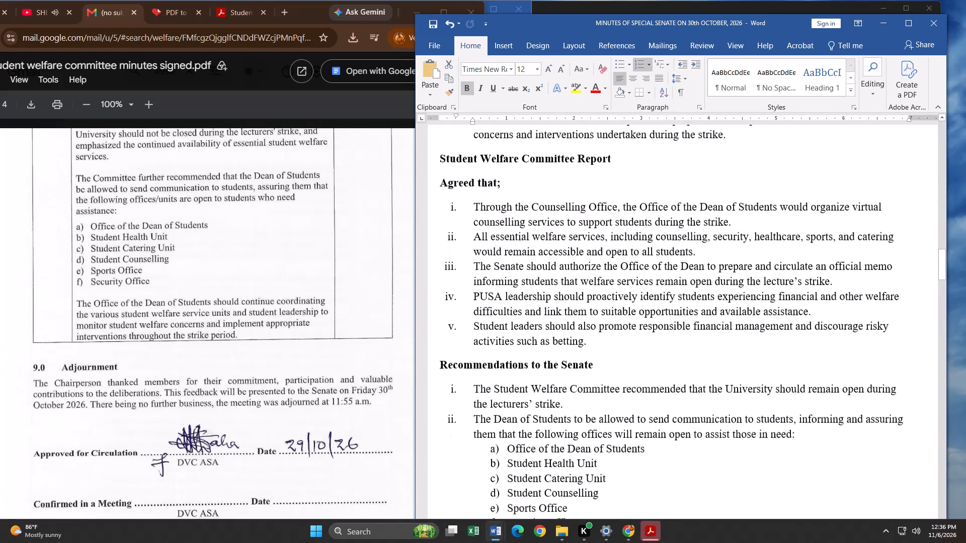
{"action": "scroll", "coordinate": [548, 355], "scroll_direction": "down", "scroll_amount": 8}
{"action": "left_click_drag", "start_coordinate": [540, 286], "coordinate": [541, 285]}
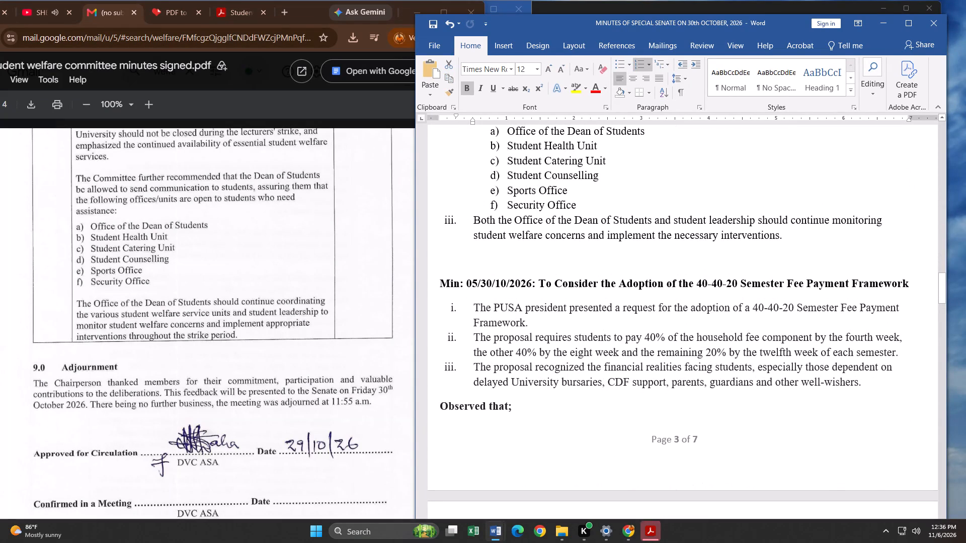
{"action": "left_click_drag", "start_coordinate": [541, 285], "coordinate": [909, 290]}
{"action": "right_click", "coordinate": [823, 286]}
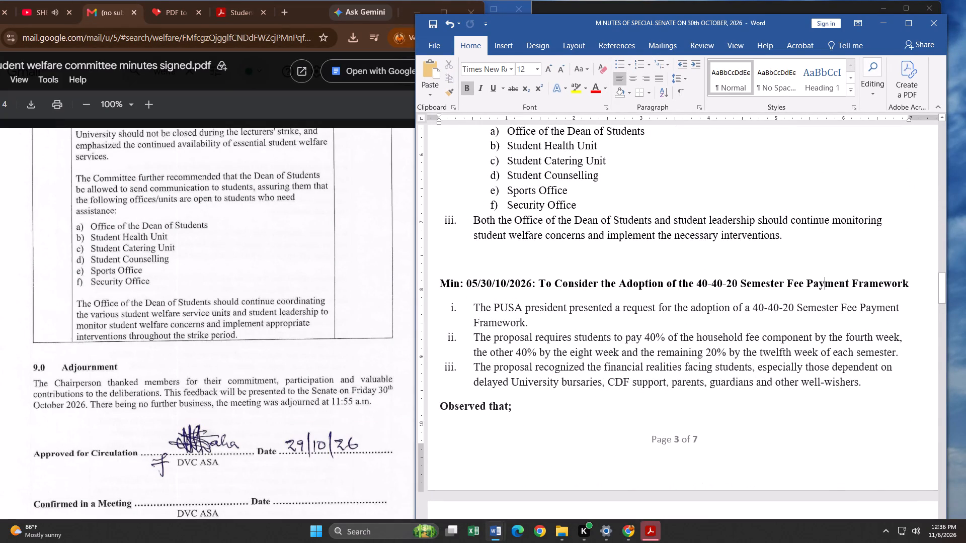
{"action": "left_click_drag", "start_coordinate": [911, 284], "coordinate": [543, 281]}
{"action": "right_click", "coordinate": [555, 283]}
{"action": "left_click", "coordinate": [538, 285]}
{"action": "left_click_drag", "start_coordinate": [538, 285], "coordinate": [883, 291]}
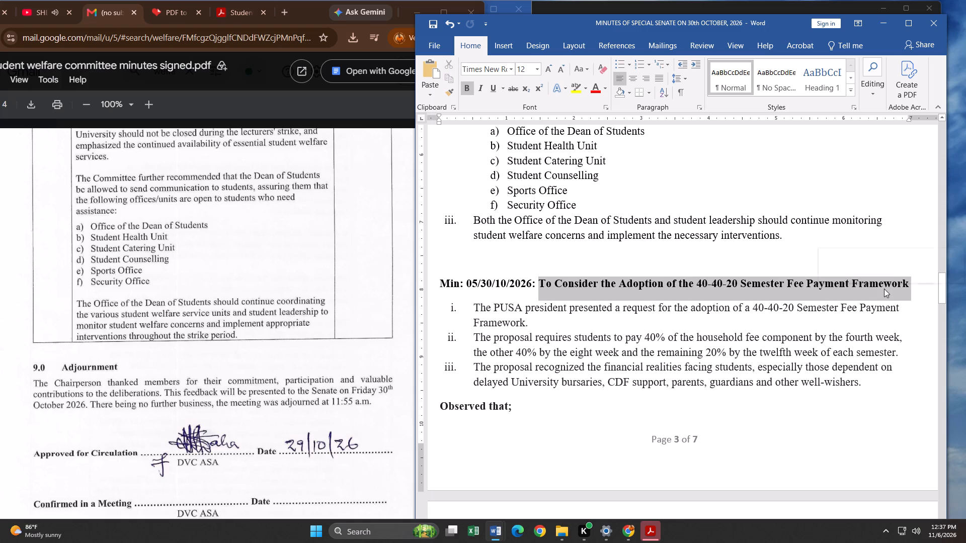
{"action": "key", "text": "BackSpace"}
{"action": "key", "text": "ctrl+v"}
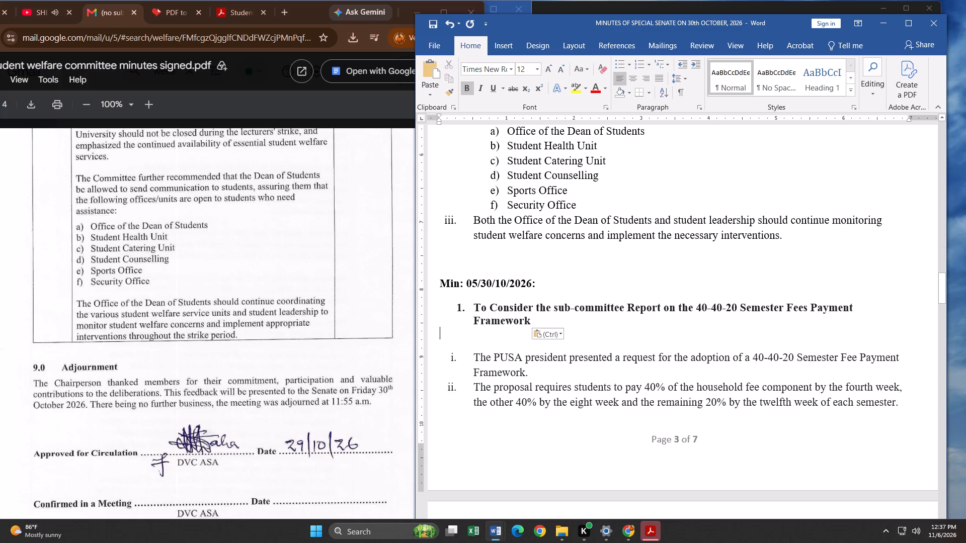
Remove the list number from the pasted agenda title and join it onto the "Min: 05/30/10/2026:" line.
{"action": "left_click", "coordinate": [475, 306]}
{"action": "key", "text": "BackSpace"}
{"action": "key", "text": "BackSpace"}
{"action": "key", "text": "BackSpace"}
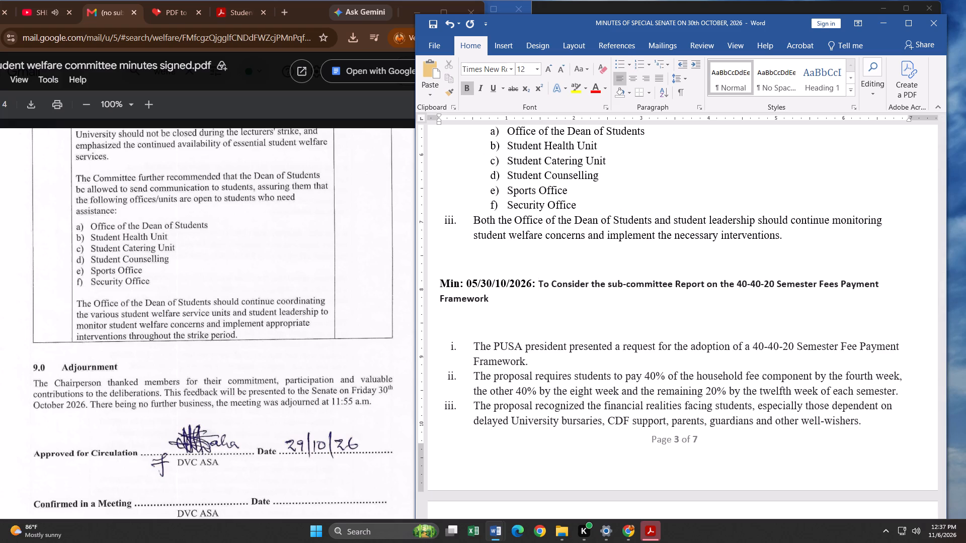
Change the font of the pasted title in the Min: 05/30/10/2026 heading to Times New Roman.
{"action": "left_click", "coordinate": [471, 298]}
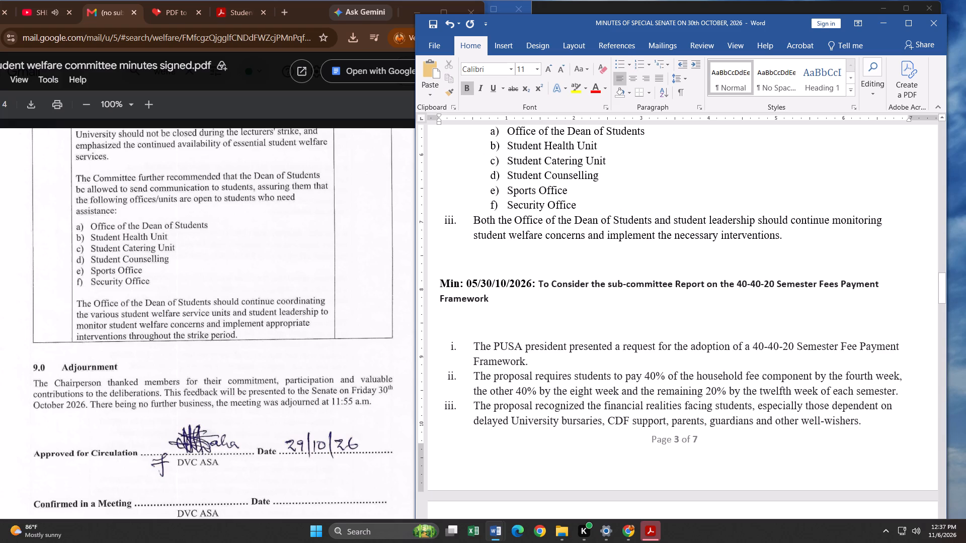
{"action": "left_click", "coordinate": [522, 364]}
{"action": "left_click", "coordinate": [476, 300]}
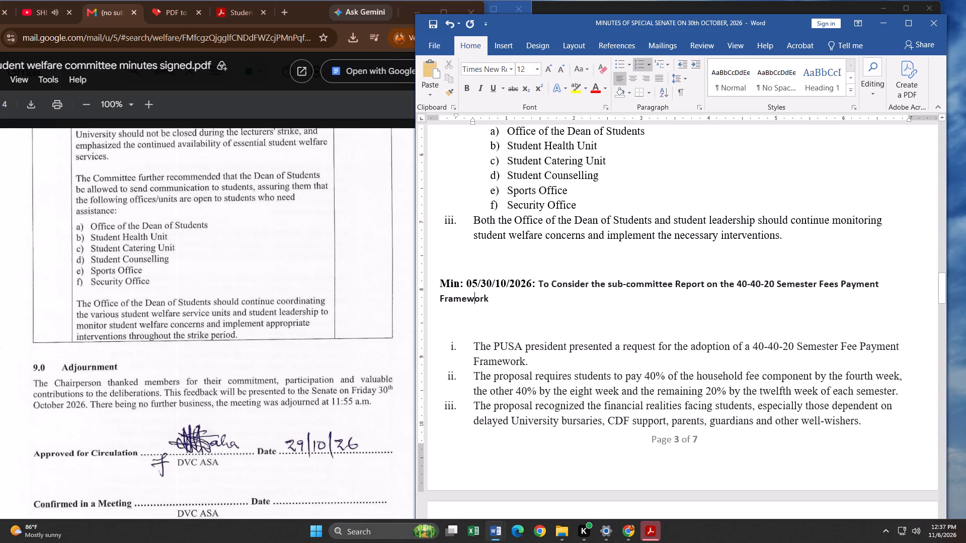
{"action": "left_click_drag", "start_coordinate": [492, 304], "coordinate": [545, 286]}
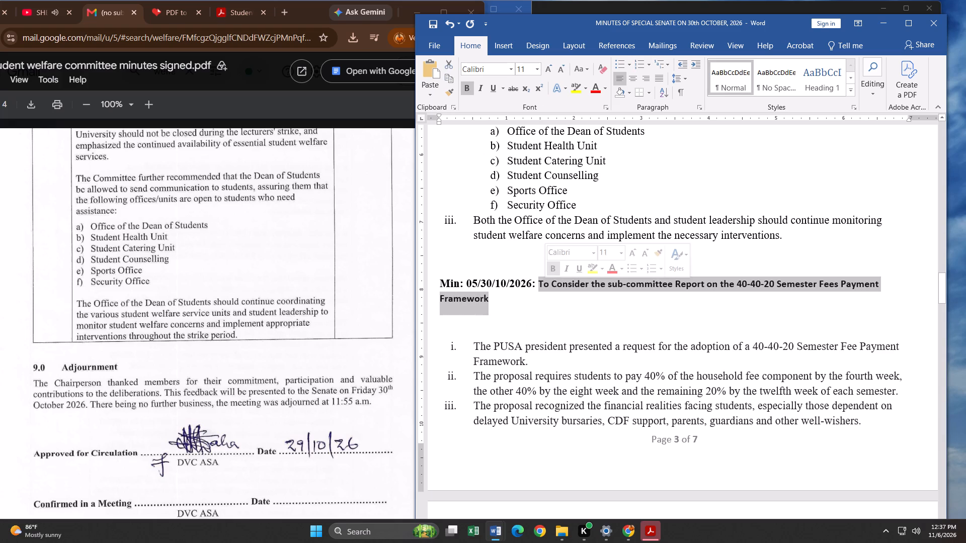
{"action": "left_click", "coordinate": [510, 71]}
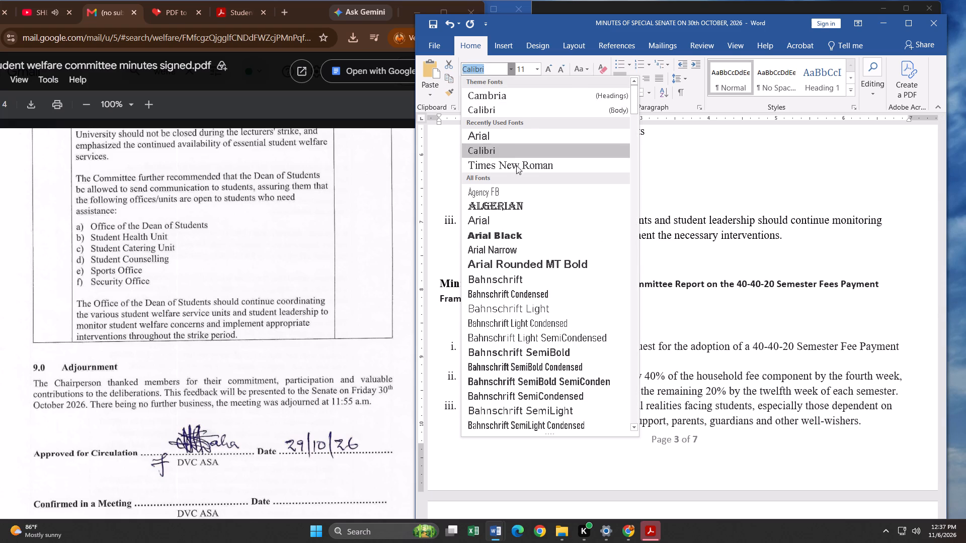
{"action": "left_click", "coordinate": [516, 166]}
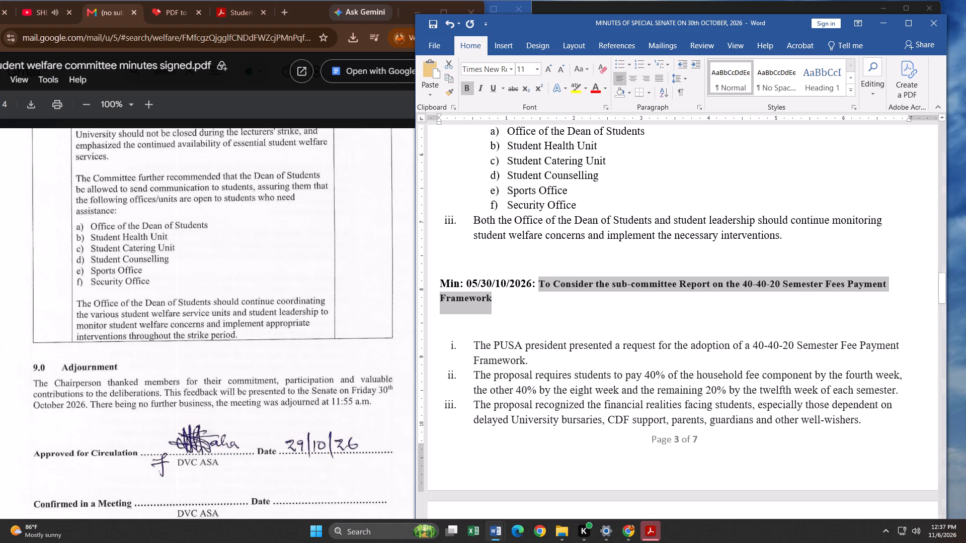
{"action": "left_click_drag", "start_coordinate": [588, 322], "coordinate": [588, 327]}
{"action": "left_click", "coordinate": [587, 347]}
Set the Min: 05/30/10/2026 heading text to size 12 and save the minutes.
{"action": "left_click", "coordinate": [550, 296]}
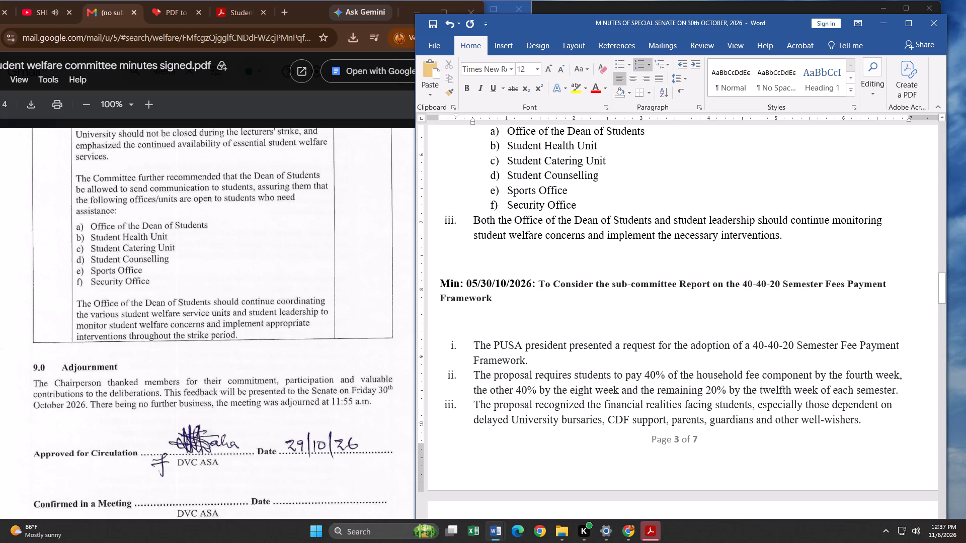
{"action": "left_click_drag", "start_coordinate": [505, 300], "coordinate": [454, 287]}
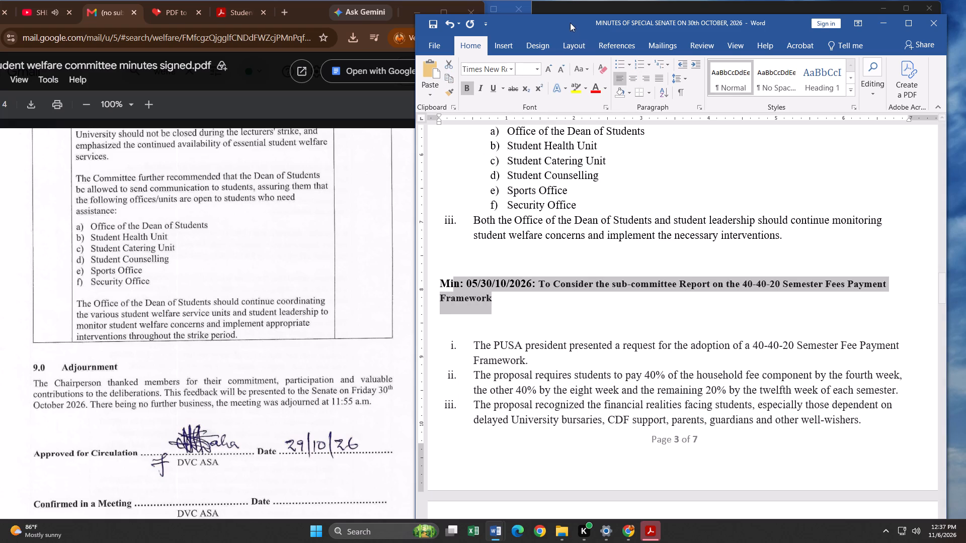
{"action": "left_click", "coordinate": [537, 66]}
{"action": "left_click", "coordinate": [523, 121]}
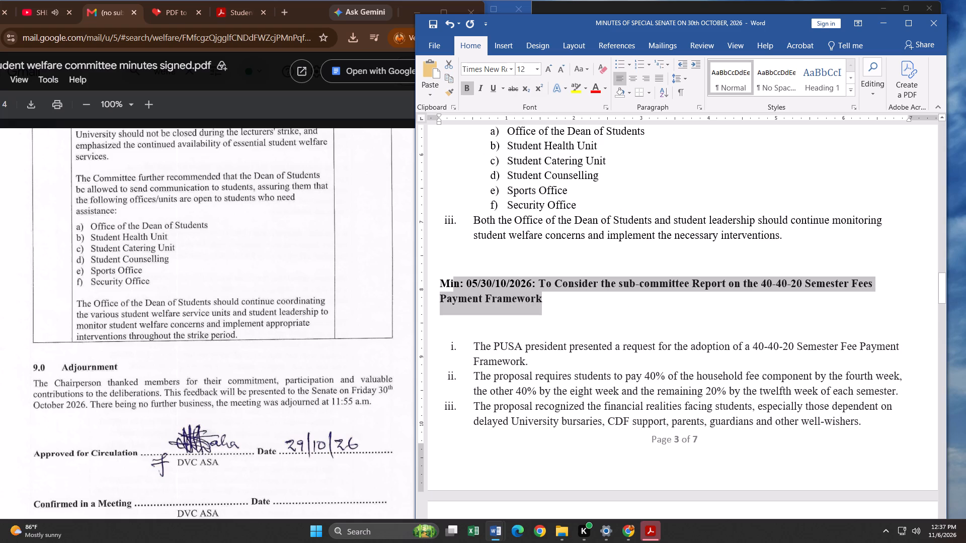
{"action": "left_click", "coordinate": [571, 267]}
{"action": "left_click", "coordinate": [506, 333]}
{"action": "scroll", "coordinate": [504, 335], "scroll_direction": "down", "scroll_amount": 1}
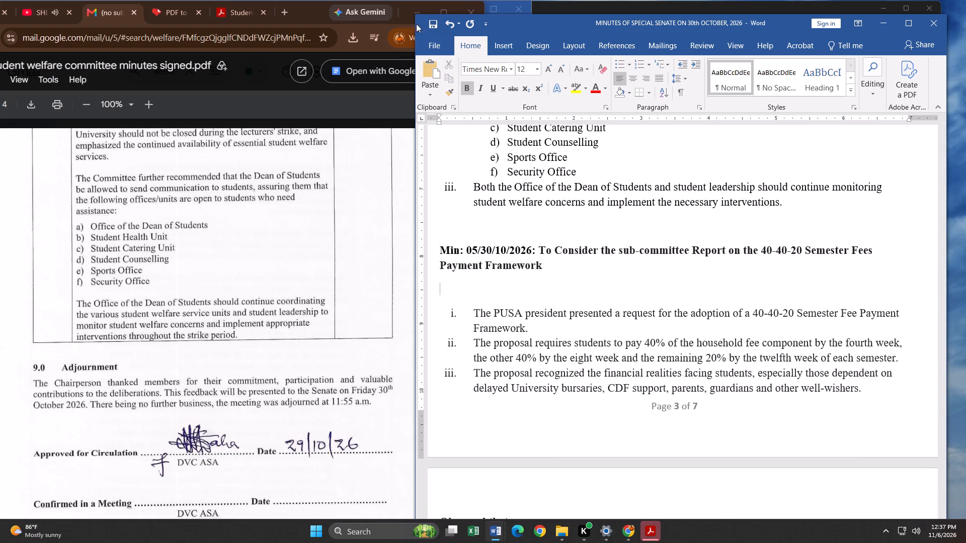
{"action": "left_click", "coordinate": [434, 23]}
Capitalize "sub-committee" as "Sub-Committee" in the Min: 05/30/10/2026 heading.
{"action": "left_click", "coordinate": [622, 250]}
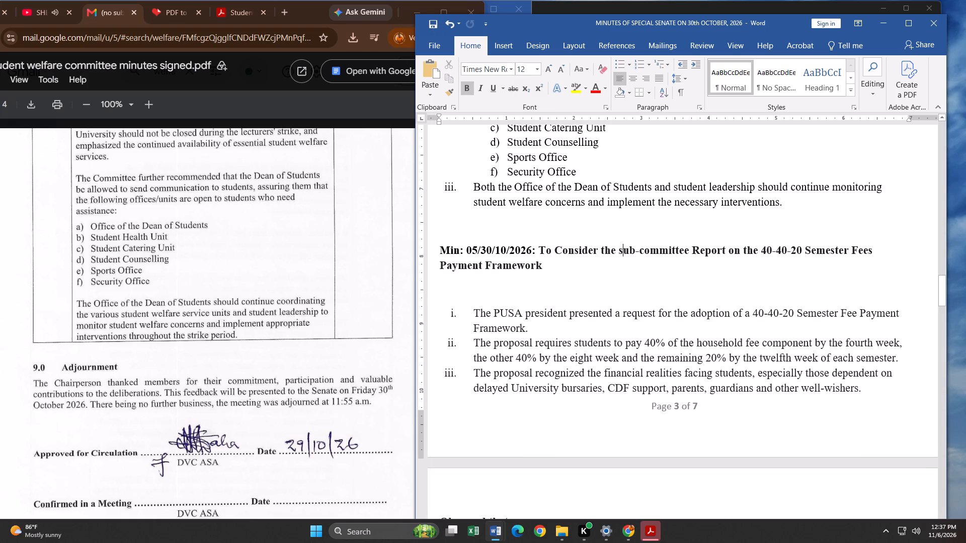
{"action": "key", "text": "BackSpace"}
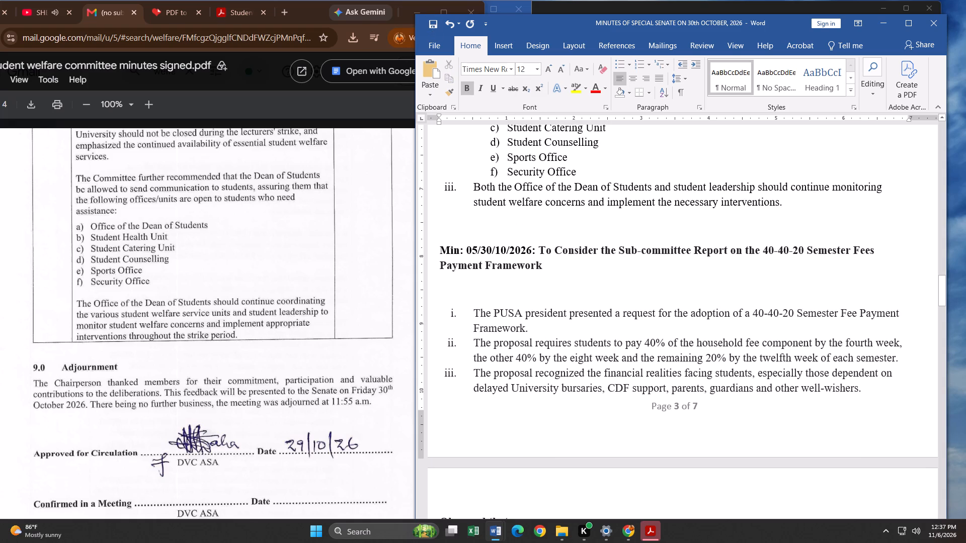
{"action": "left_click", "coordinate": [647, 251]}
{"action": "key", "text": "BackSpace"}
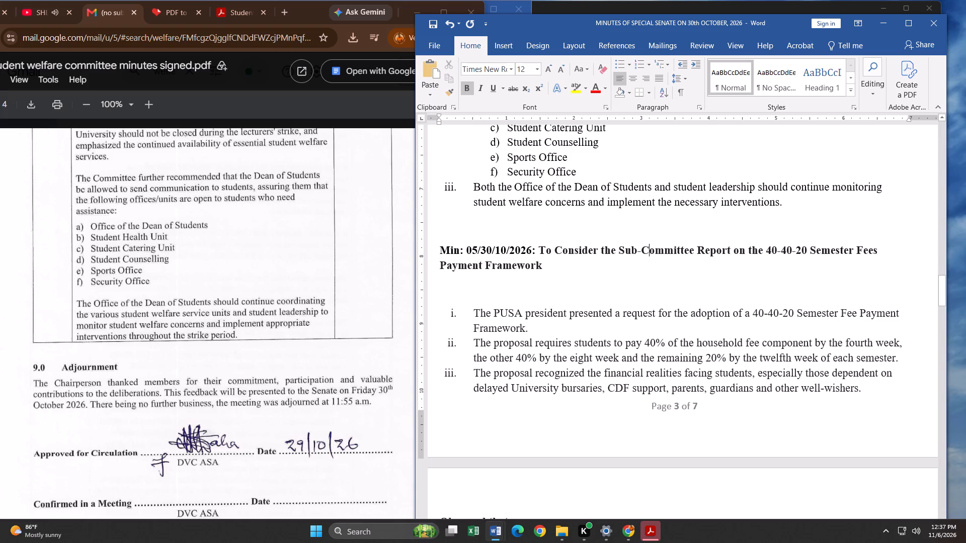
{"action": "left_click", "coordinate": [701, 286]}
Save the Senate minutes and place the cursor on the blank line below the Min: 05/30/10/2026 heading.
{"action": "left_click", "coordinate": [301, 278]}
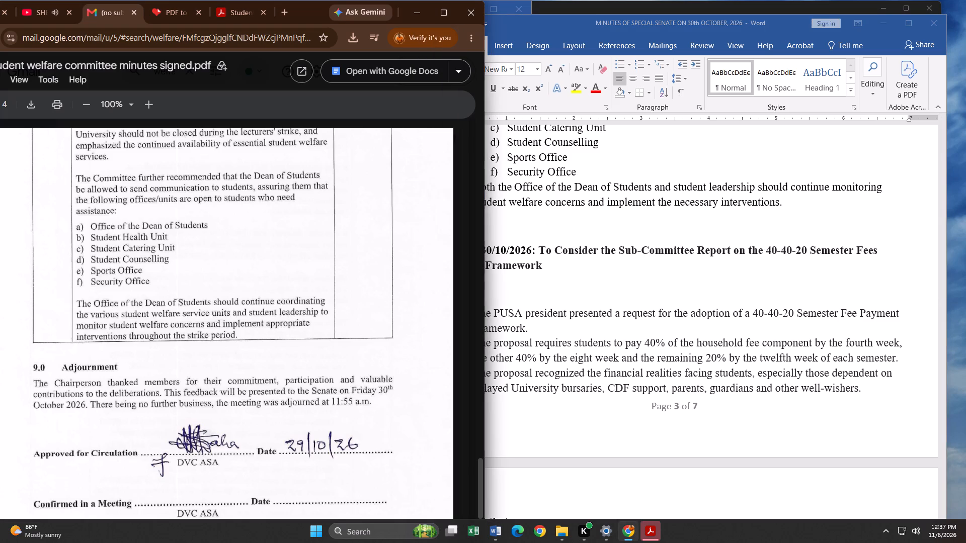
{"action": "left_click", "coordinate": [642, 315]}
{"action": "left_click", "coordinate": [434, 22]}
{"action": "left_click", "coordinate": [678, 299]}
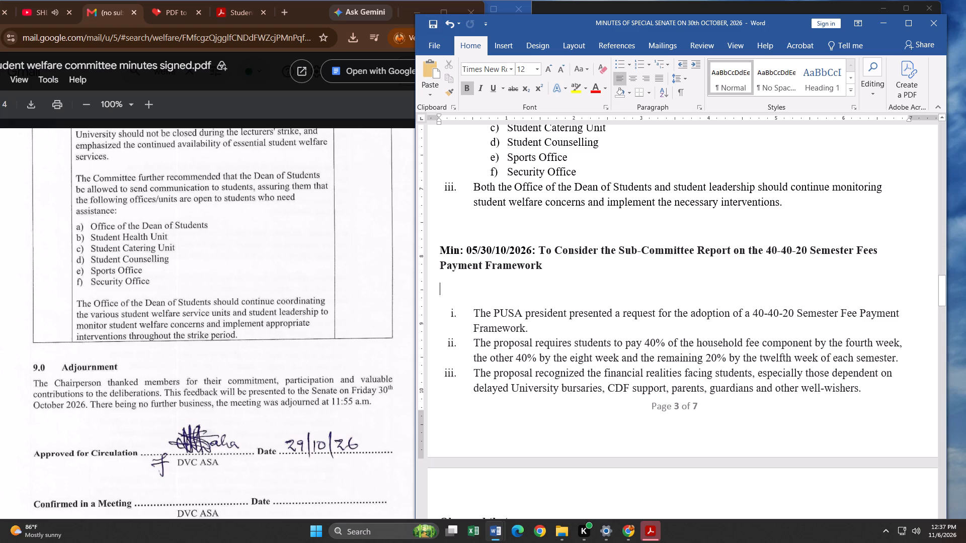
Switch to Chrome and move its window further into view to show the full width of the signed Student Welfare Committee minutes.
{"action": "left_click_drag", "start_coordinate": [300, 14], "coordinate": [371, 43]}
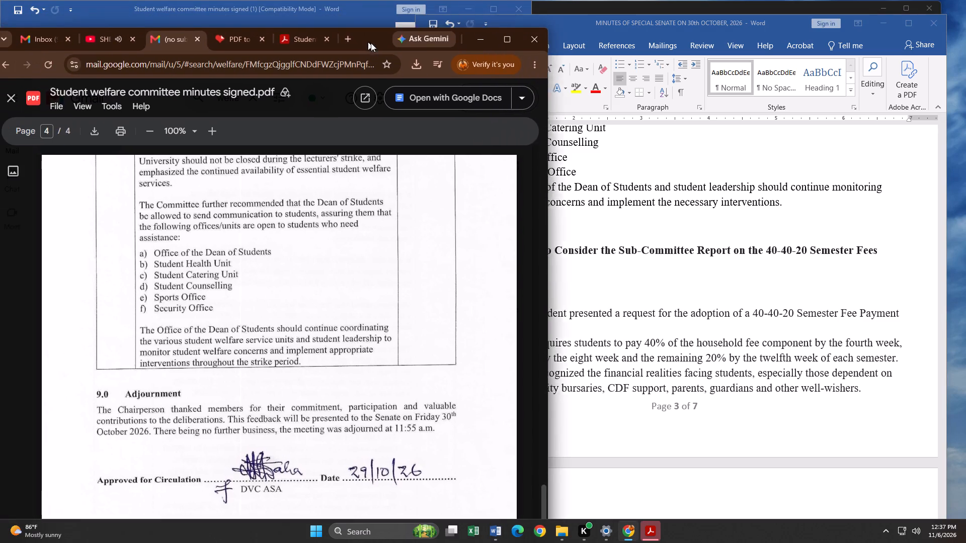
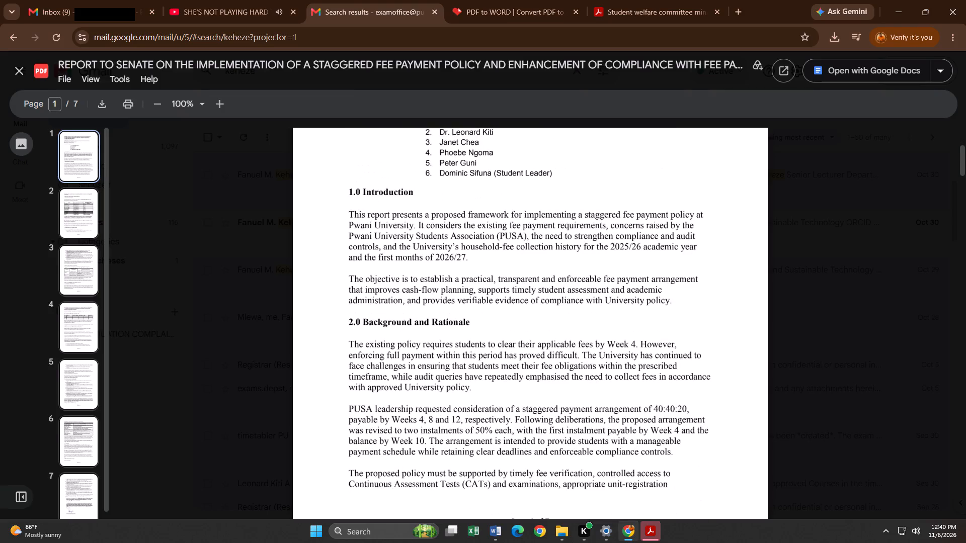
Examine the title and opening sections of the staggered fee payment report, and shrink the browser window to reveal the minutes.
{"action": "scroll", "coordinate": [554, 323], "scroll_direction": "down", "scroll_amount": 3}
{"action": "scroll", "coordinate": [557, 327], "scroll_direction": "up", "scroll_amount": 5}
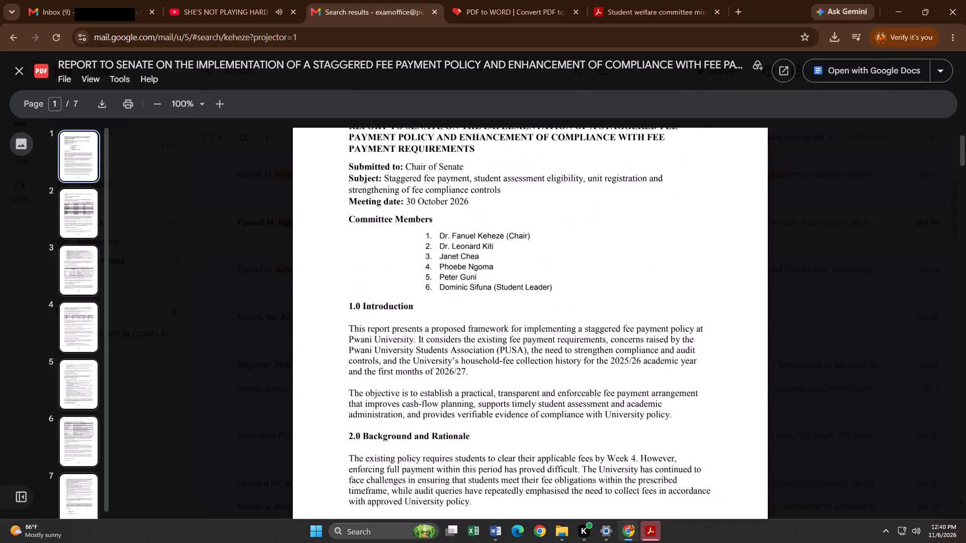
{"action": "scroll", "coordinate": [557, 327], "scroll_direction": "up", "scroll_amount": 4}
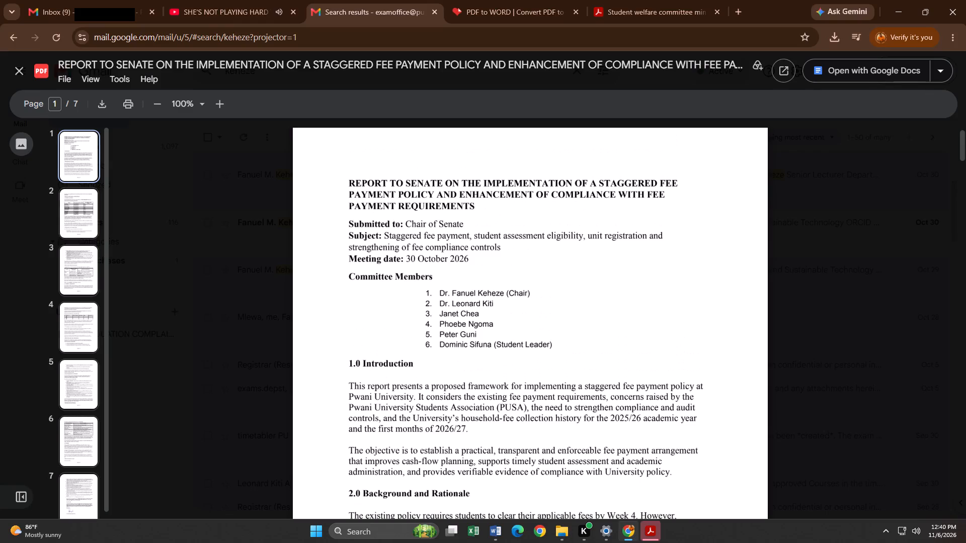
{"action": "left_click", "coordinate": [926, 11]}
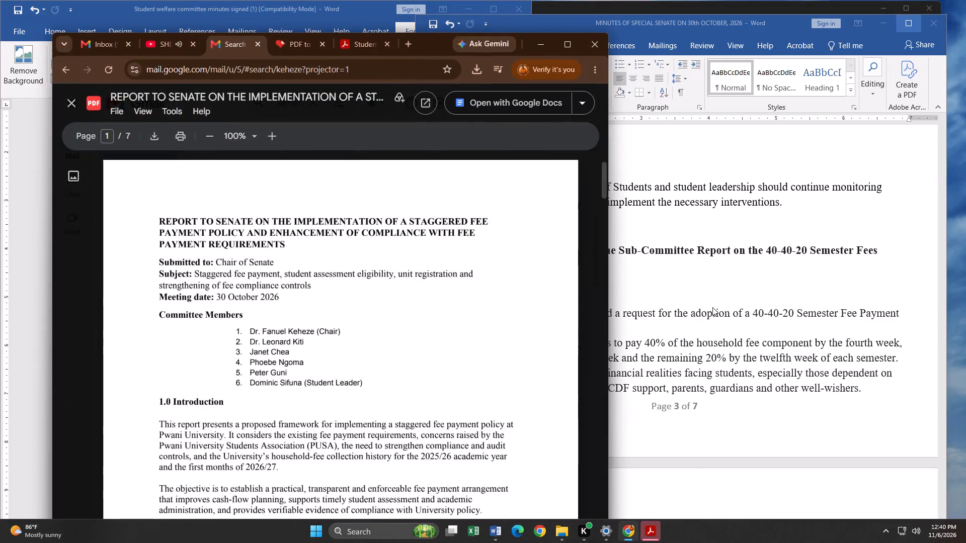
In the Word minutes, select the three numbered points on the PUSA fee proposal under the Min: 05/30/10/2026 heading.
{"action": "left_click", "coordinate": [706, 292]}
{"action": "scroll", "coordinate": [625, 317], "scroll_direction": "down", "scroll_amount": 5}
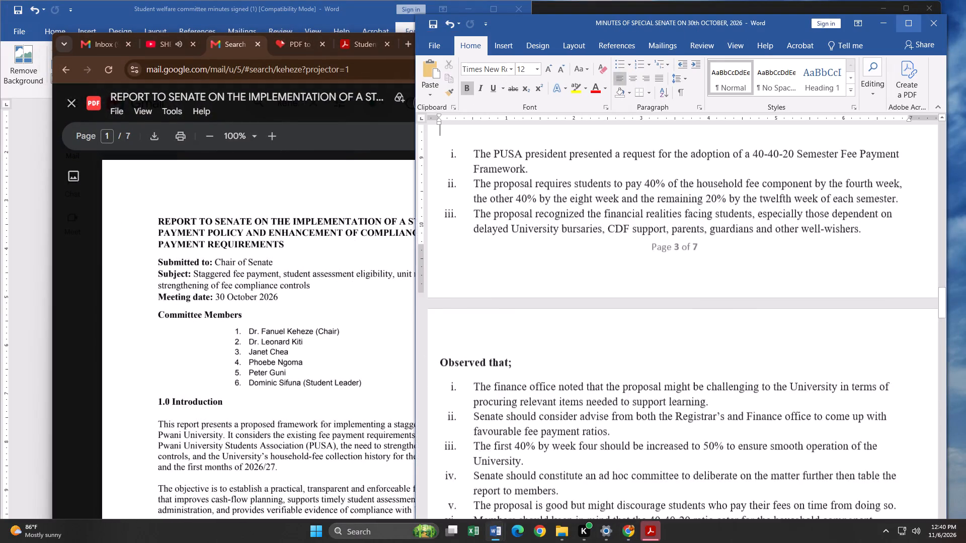
{"action": "scroll", "coordinate": [646, 337], "scroll_direction": "down", "scroll_amount": 3}
{"action": "scroll", "coordinate": [640, 336], "scroll_direction": "up", "scroll_amount": 7}
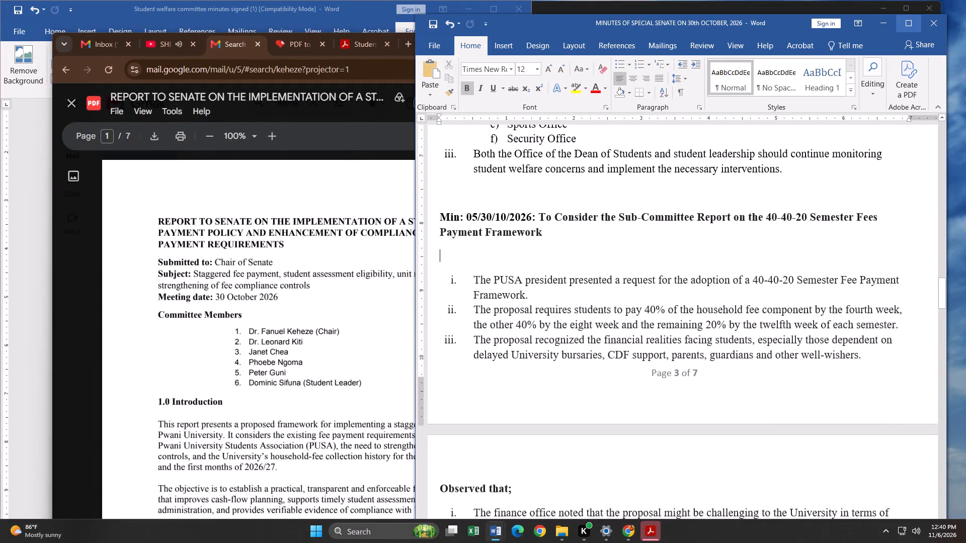
{"action": "left_click_drag", "start_coordinate": [865, 353], "coordinate": [473, 283]}
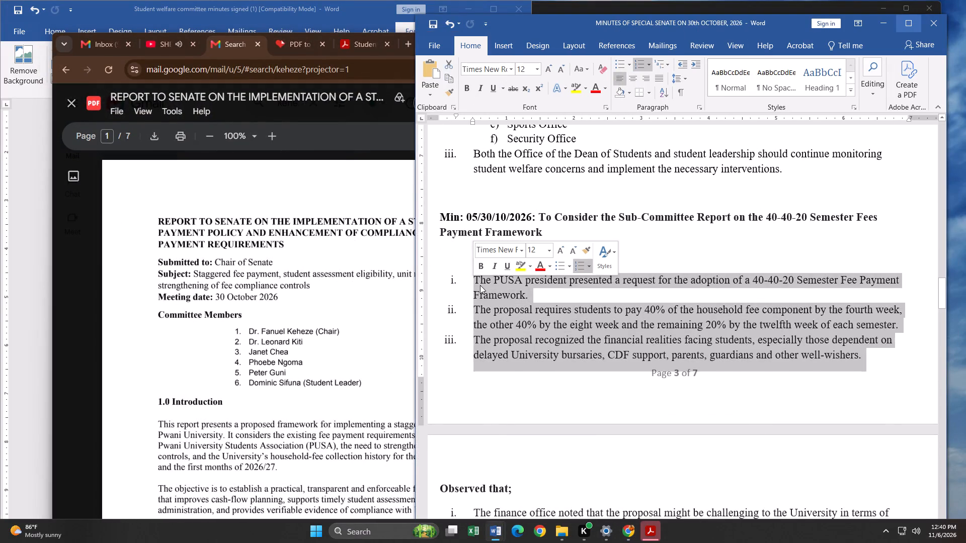
Delete the three selected numbered points on the PUSA fee proposal under the Min: 05/30/10/2026 heading.
{"action": "key", "text": "BackSpace"}
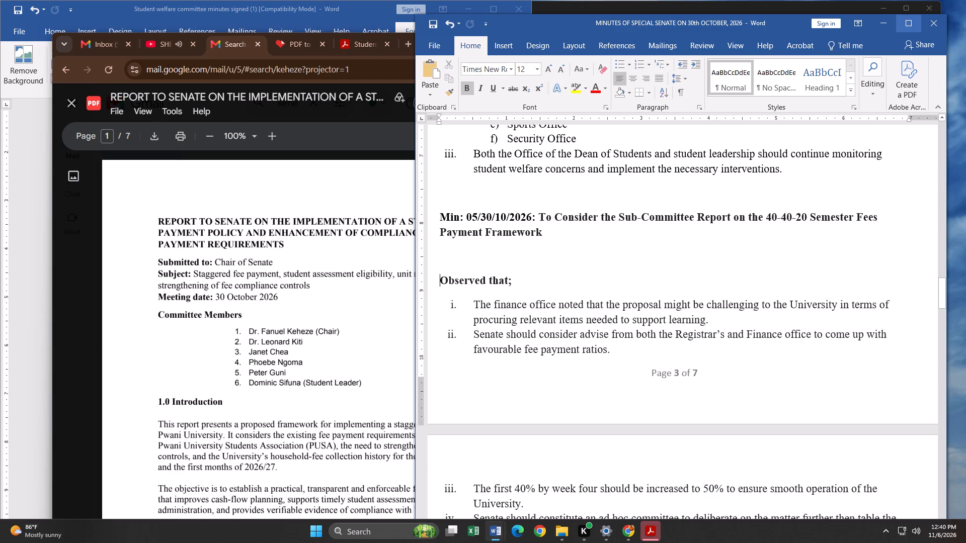
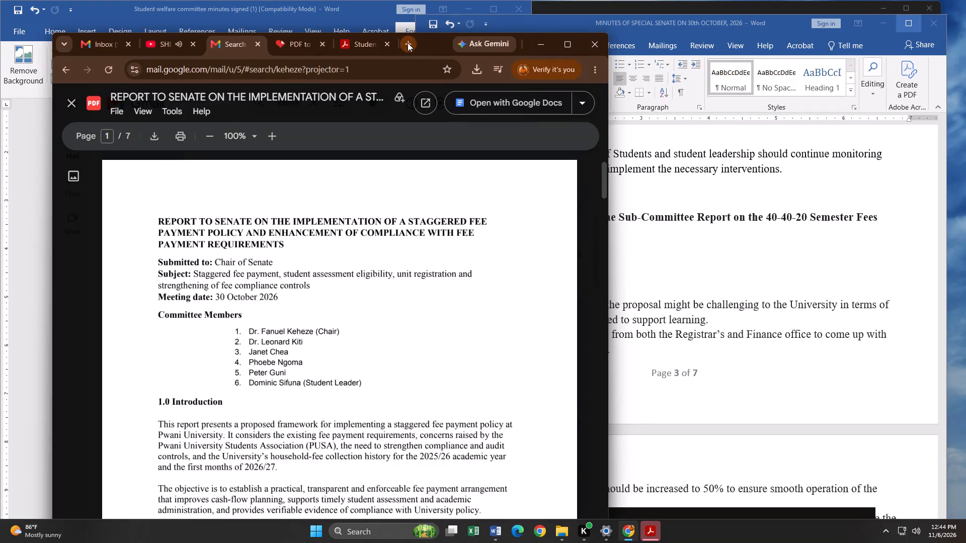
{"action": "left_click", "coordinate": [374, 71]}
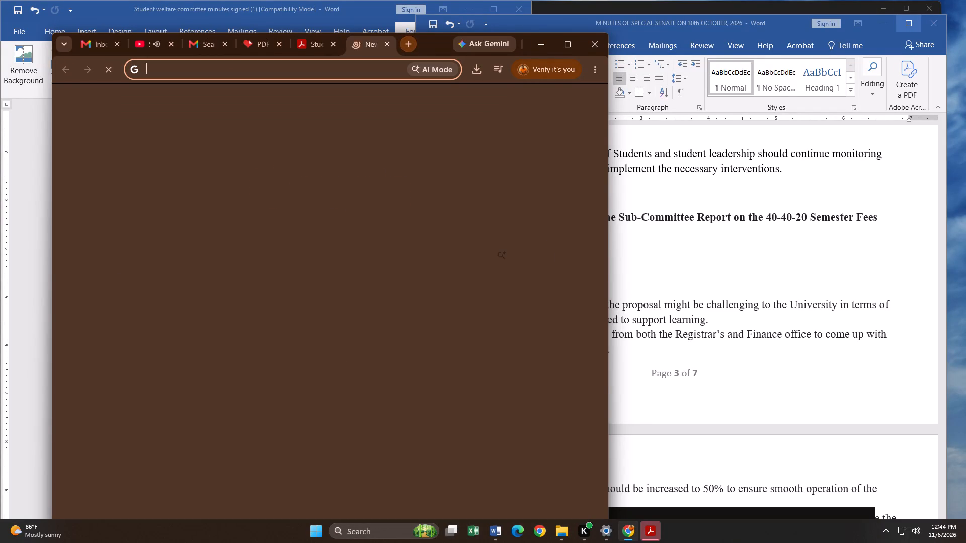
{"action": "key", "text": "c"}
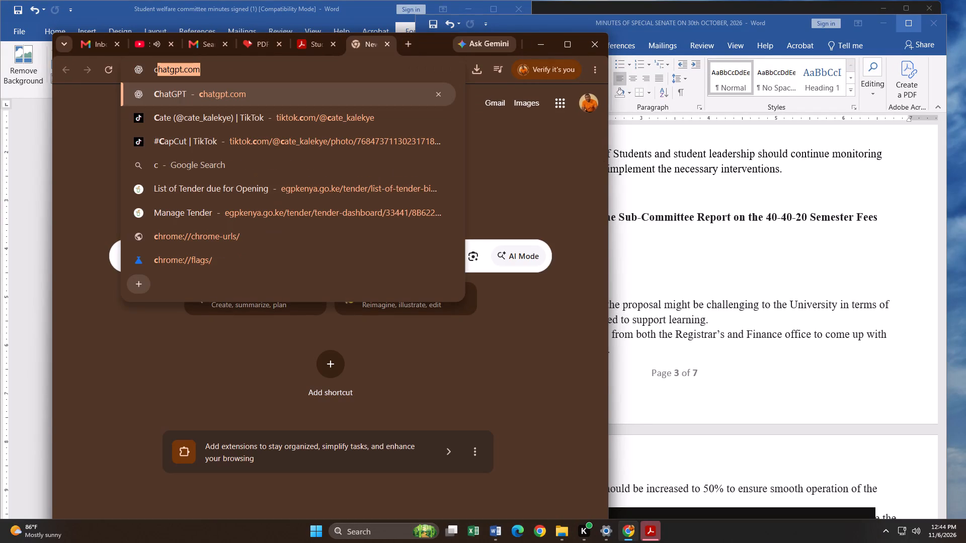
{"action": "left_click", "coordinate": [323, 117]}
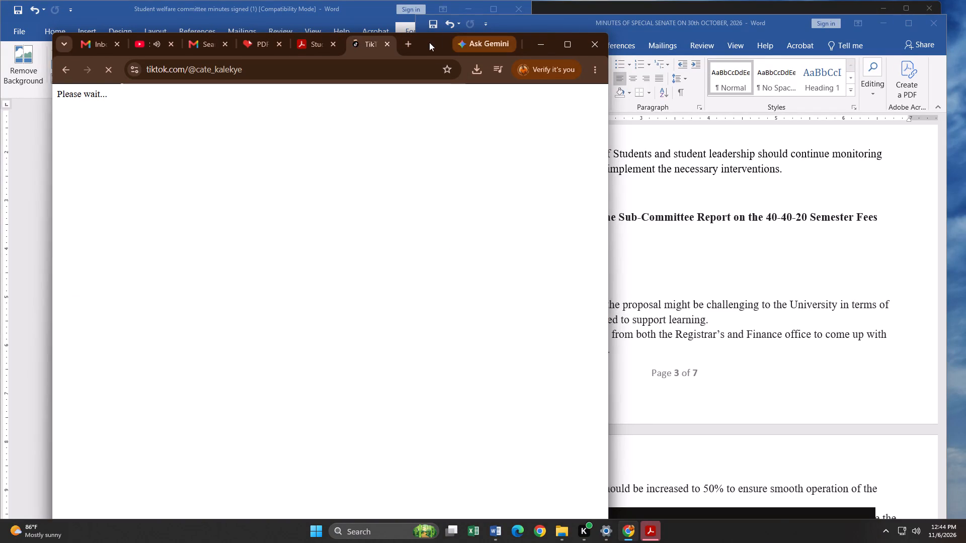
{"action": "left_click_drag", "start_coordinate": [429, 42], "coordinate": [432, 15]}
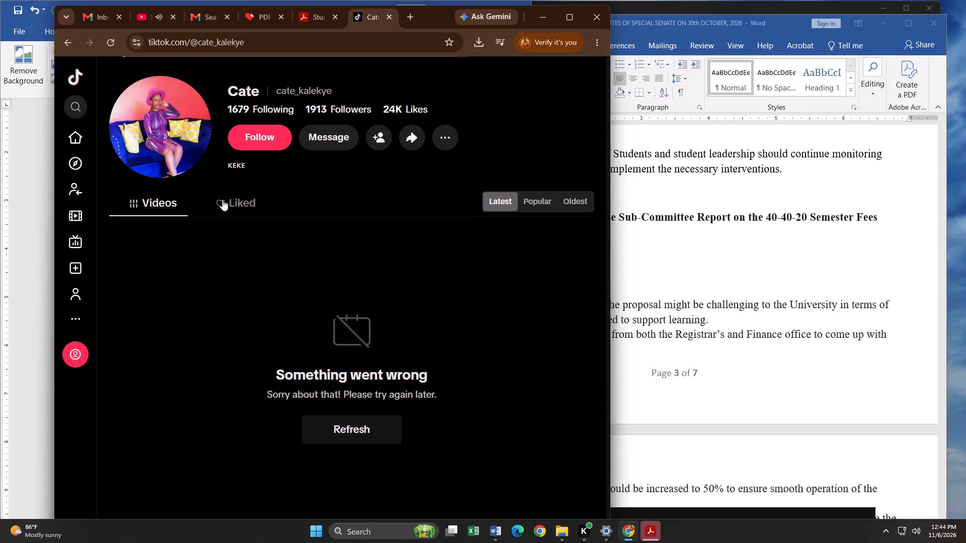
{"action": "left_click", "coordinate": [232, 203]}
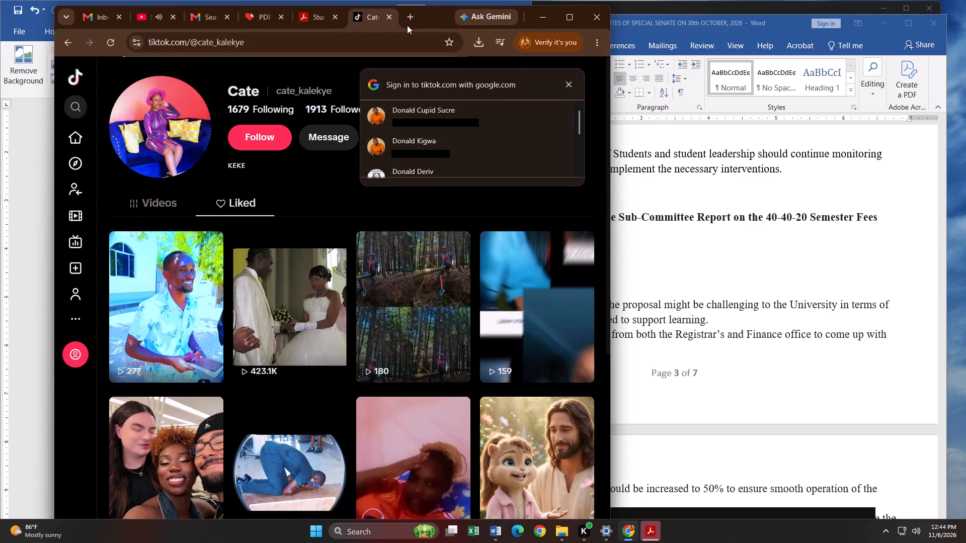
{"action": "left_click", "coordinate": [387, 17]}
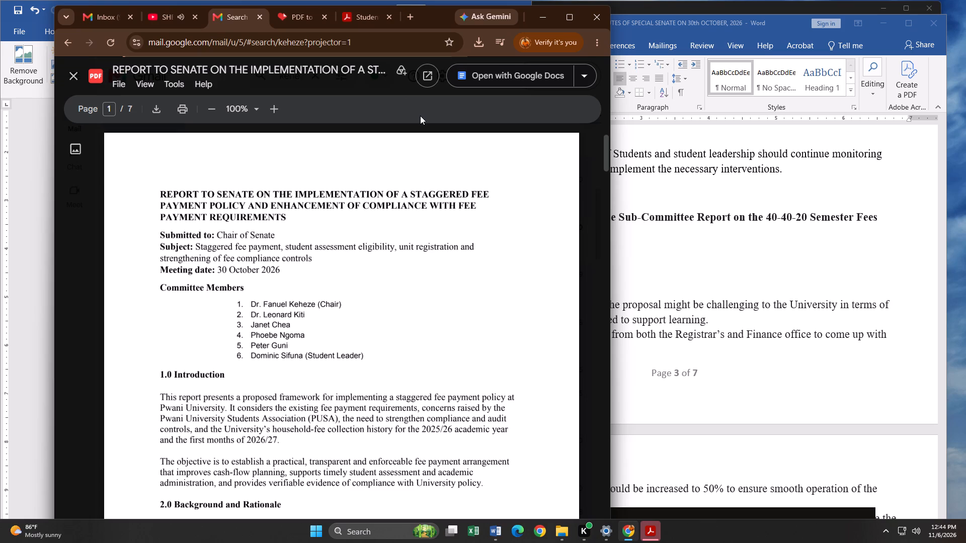
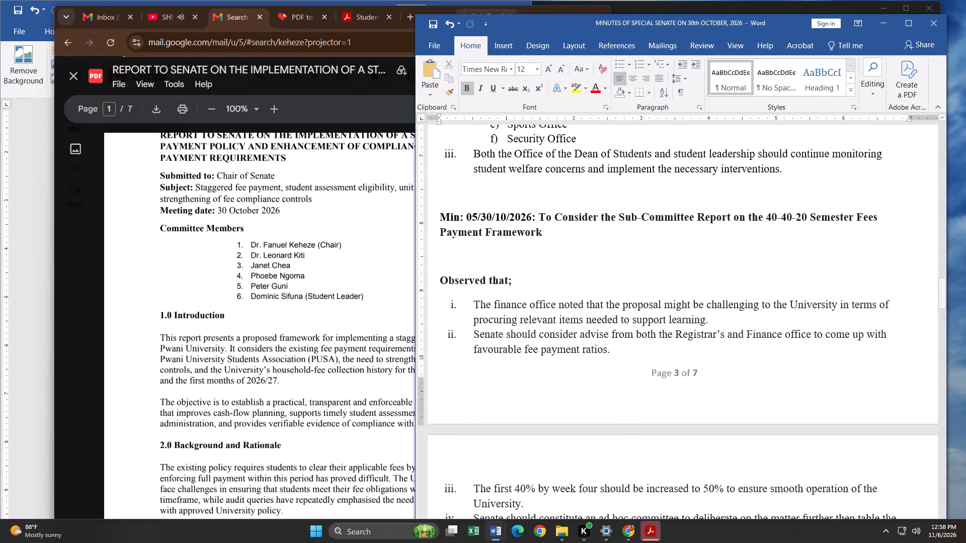
Read sections 1.0 to 4.0 of the staggered fee payment report, from the introduction to the proposed payment arrangement.
{"action": "left_click", "coordinate": [242, 270]}
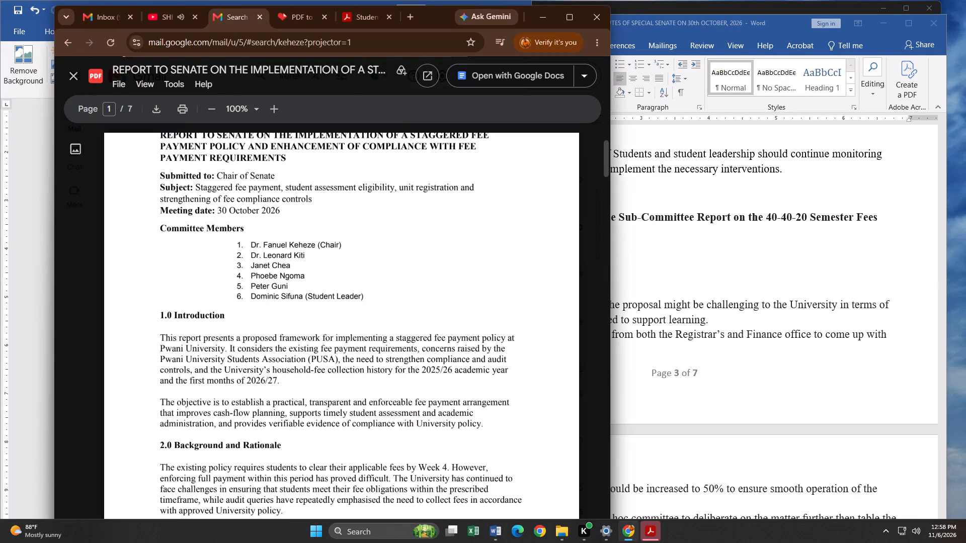
{"action": "scroll", "coordinate": [294, 272], "scroll_direction": "down", "scroll_amount": 2}
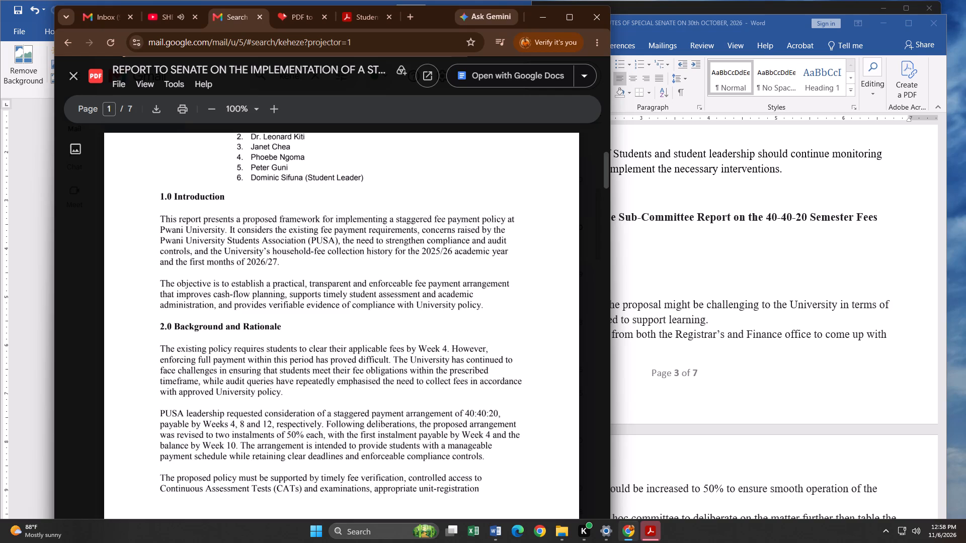
{"action": "scroll", "coordinate": [292, 275], "scroll_direction": "up", "scroll_amount": 5}
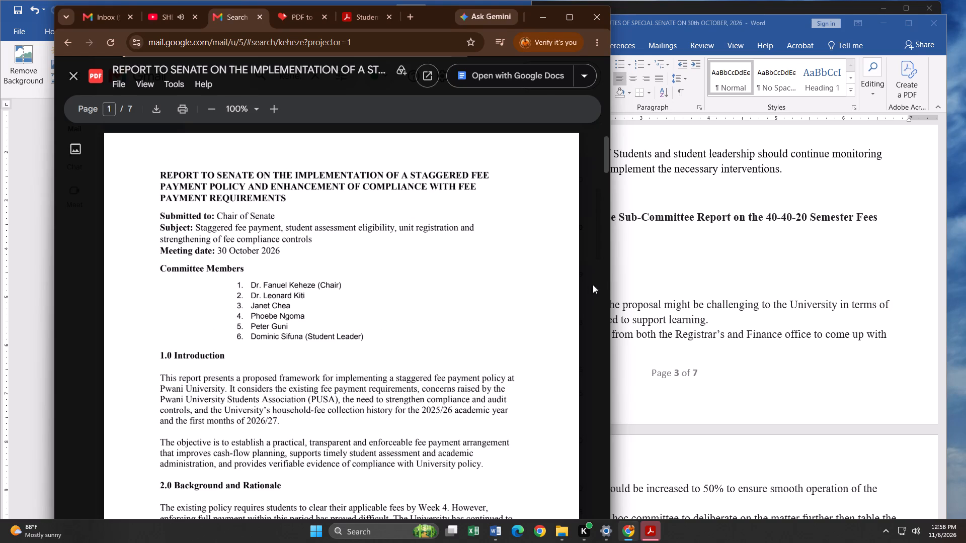
{"action": "left_click", "coordinate": [669, 283]}
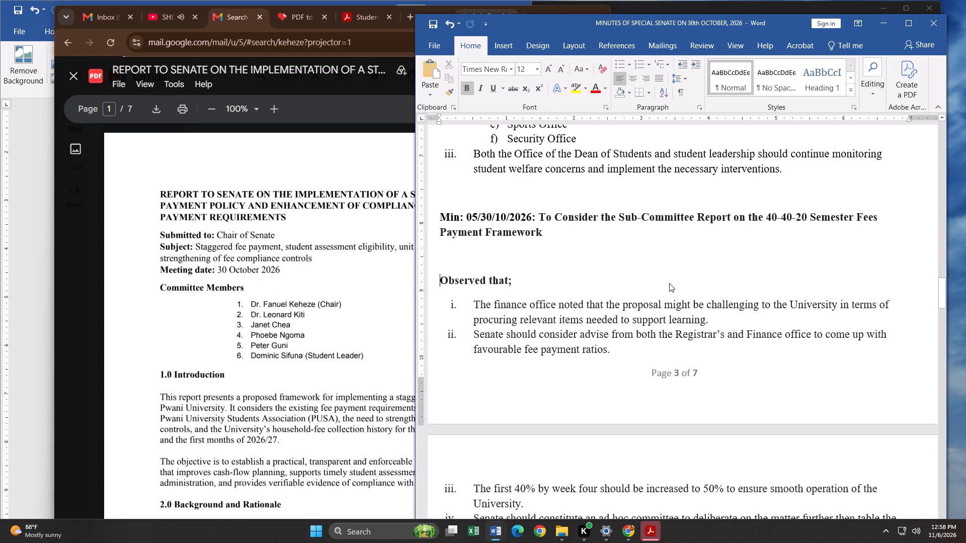
{"action": "left_click", "coordinate": [209, 329]}
{"action": "scroll", "coordinate": [331, 370], "scroll_direction": "down", "scroll_amount": 4}
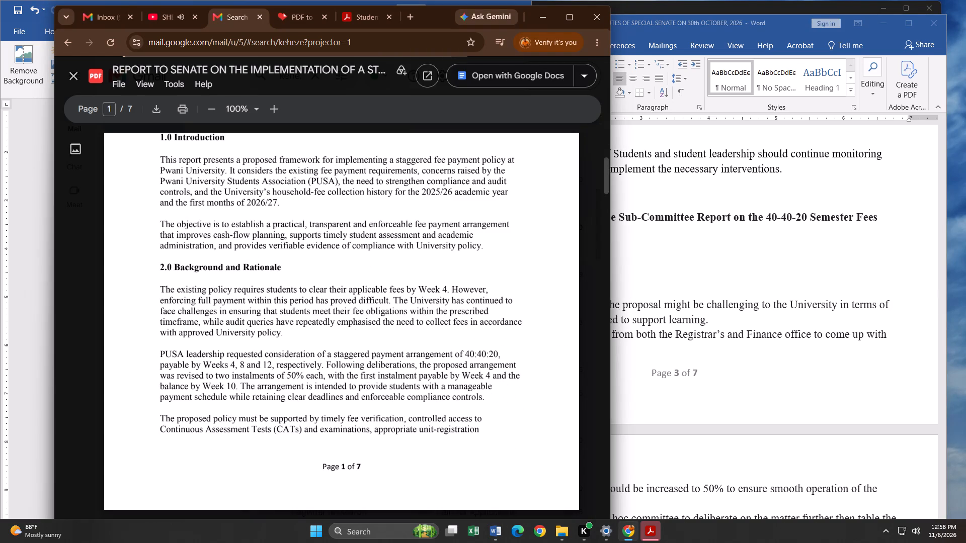
{"action": "scroll", "coordinate": [325, 357], "scroll_direction": "down", "scroll_amount": 5}
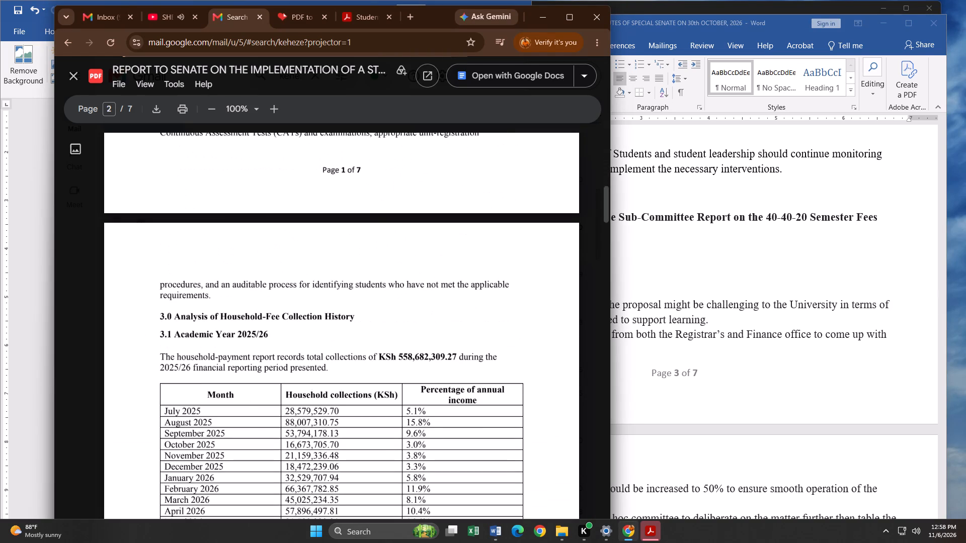
{"action": "scroll", "coordinate": [325, 353], "scroll_direction": "down", "scroll_amount": 1}
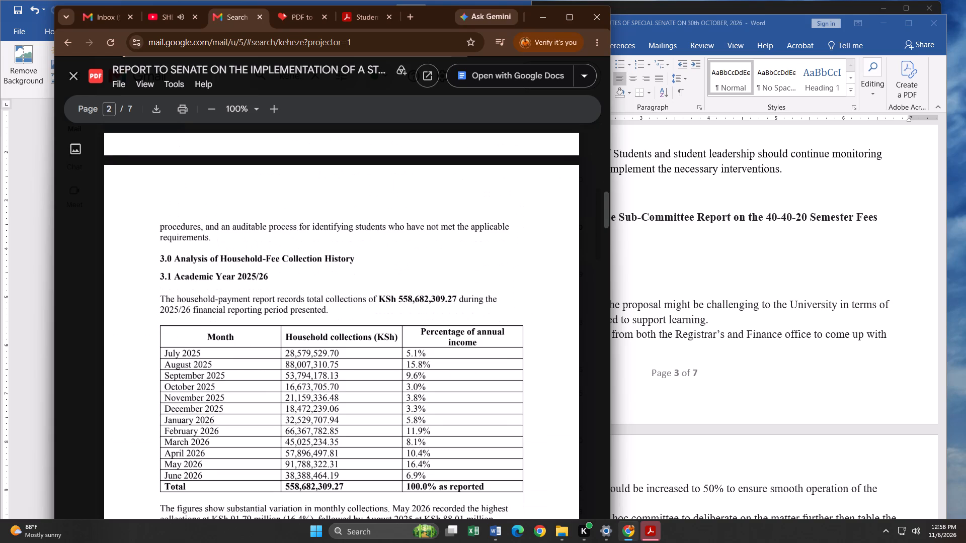
{"action": "scroll", "coordinate": [325, 352], "scroll_direction": "down", "scroll_amount": 6}
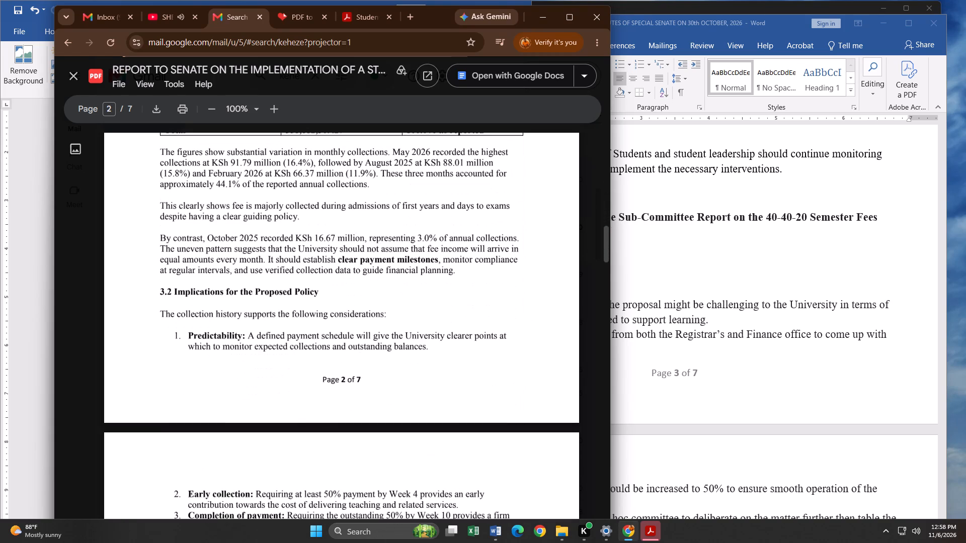
{"action": "scroll", "coordinate": [325, 352], "scroll_direction": "down", "scroll_amount": 3}
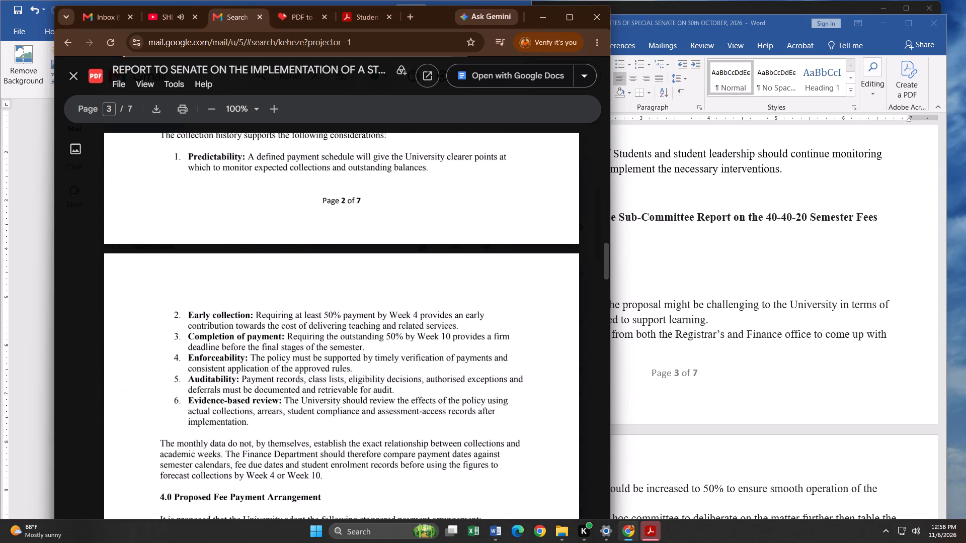
{"action": "scroll", "coordinate": [325, 352], "scroll_direction": "down", "scroll_amount": 4}
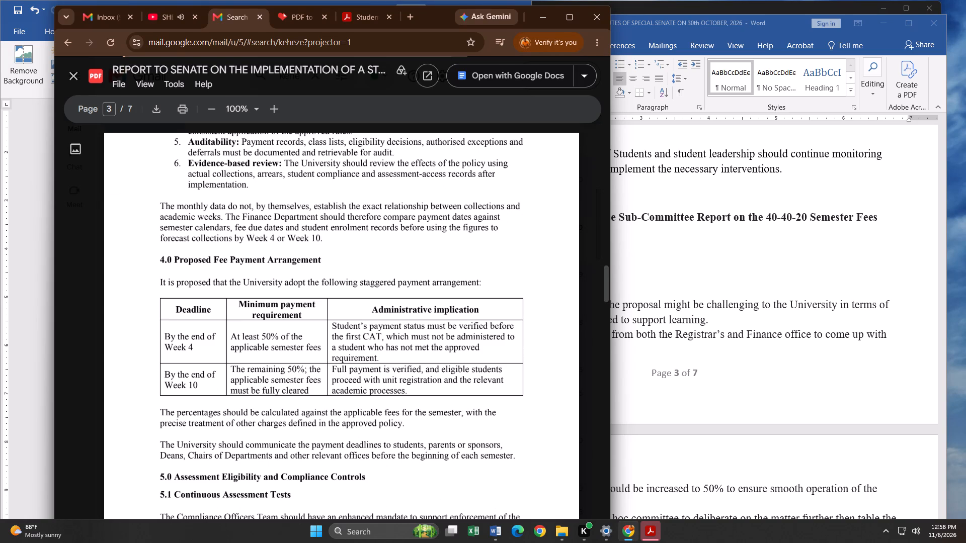
Read the rest of the fee report, from assessment eligibility and compliance controls through the recommendations to Senate.
{"action": "scroll", "coordinate": [373, 293], "scroll_direction": "down", "scroll_amount": 12}
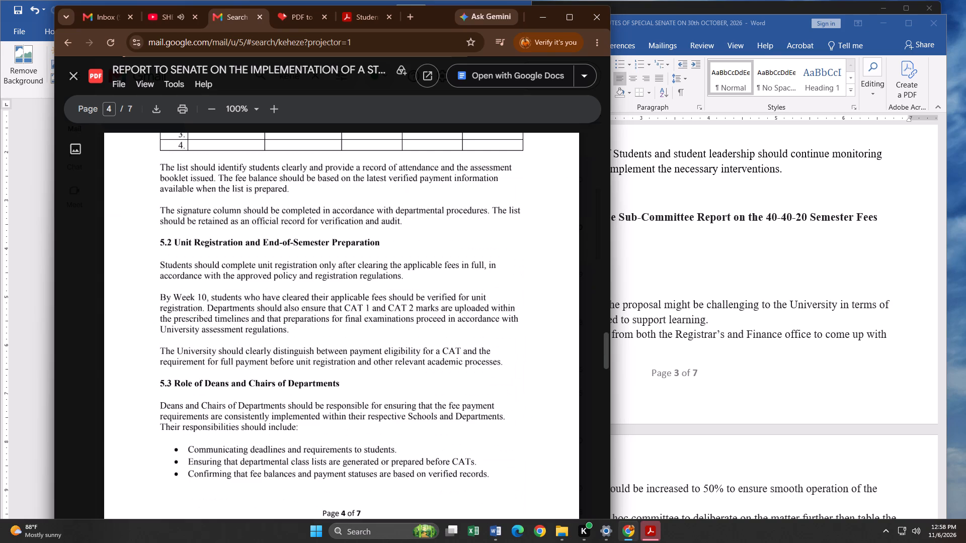
{"action": "scroll", "coordinate": [367, 290], "scroll_direction": "down", "scroll_amount": 19}
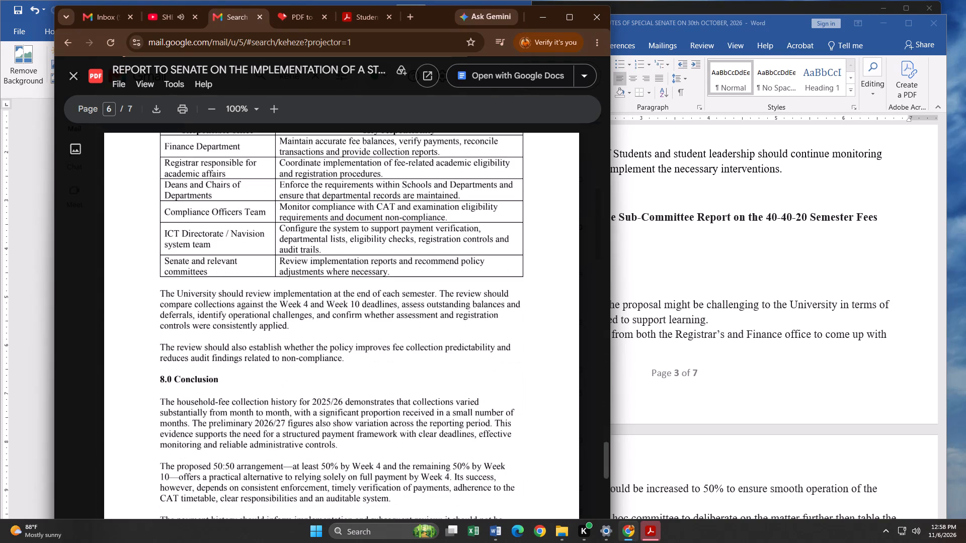
{"action": "scroll", "coordinate": [364, 292], "scroll_direction": "down", "scroll_amount": 11}
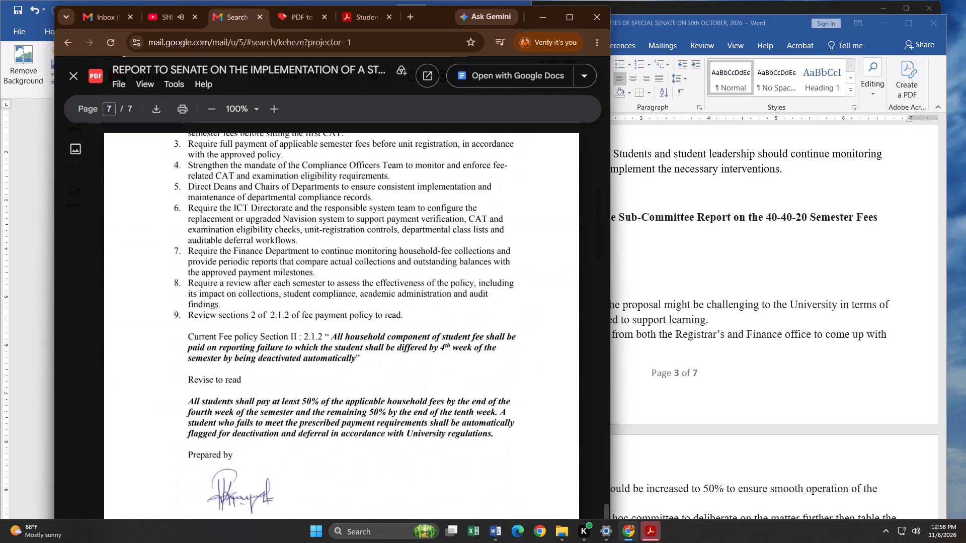
{"action": "scroll", "coordinate": [364, 292], "scroll_direction": "down", "scroll_amount": 4}
{"action": "scroll", "coordinate": [364, 292], "scroll_direction": "up", "scroll_amount": 11}
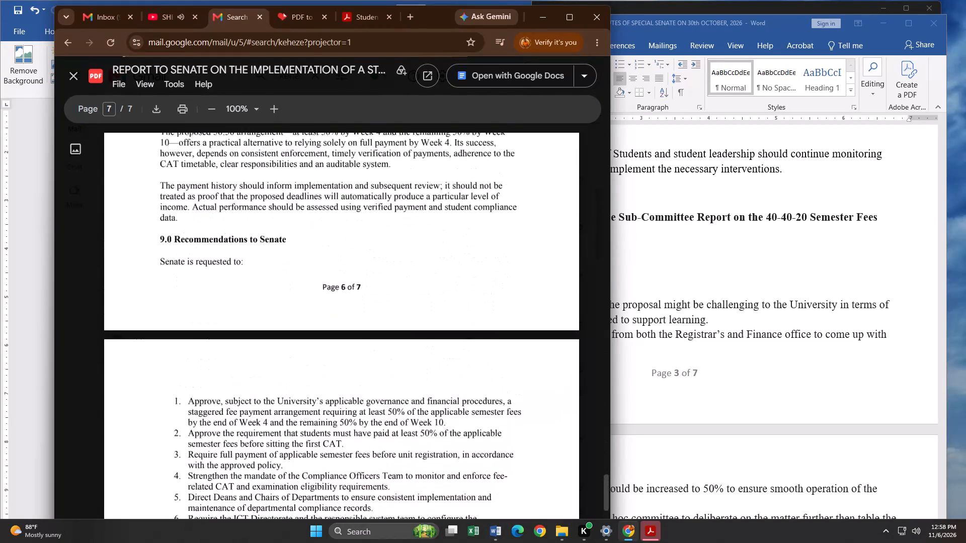
Compare the Min: 05/30/10/2026 heading in the minutes with the report's conclusion and its 9.0 Recommendations to Senate.
{"action": "left_click", "coordinate": [729, 292]}
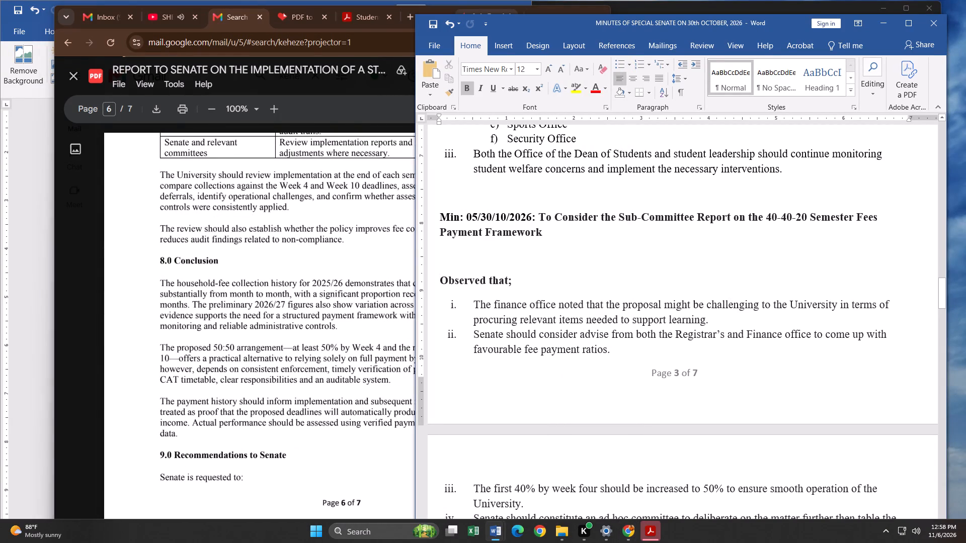
{"action": "left_click", "coordinate": [551, 233]}
{"action": "scroll", "coordinate": [567, 261], "scroll_direction": "up", "scroll_amount": 3}
{"action": "scroll", "coordinate": [570, 267], "scroll_direction": "down", "scroll_amount": 3}
{"action": "left_click", "coordinate": [277, 297]}
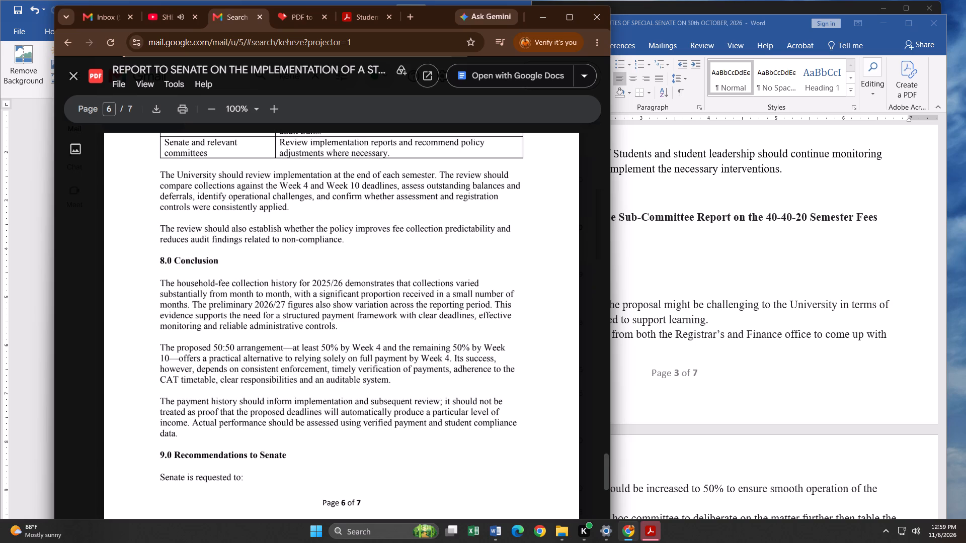
{"action": "scroll", "coordinate": [366, 319], "scroll_direction": "down", "scroll_amount": 6}
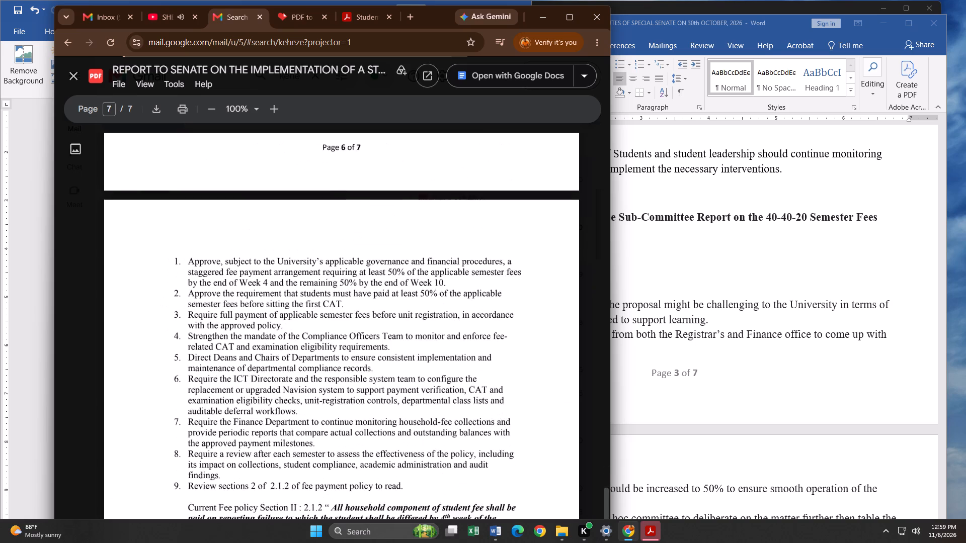
{"action": "scroll", "coordinate": [366, 319], "scroll_direction": "up", "scroll_amount": 3}
{"action": "scroll", "coordinate": [366, 319], "scroll_direction": "down", "scroll_amount": 7}
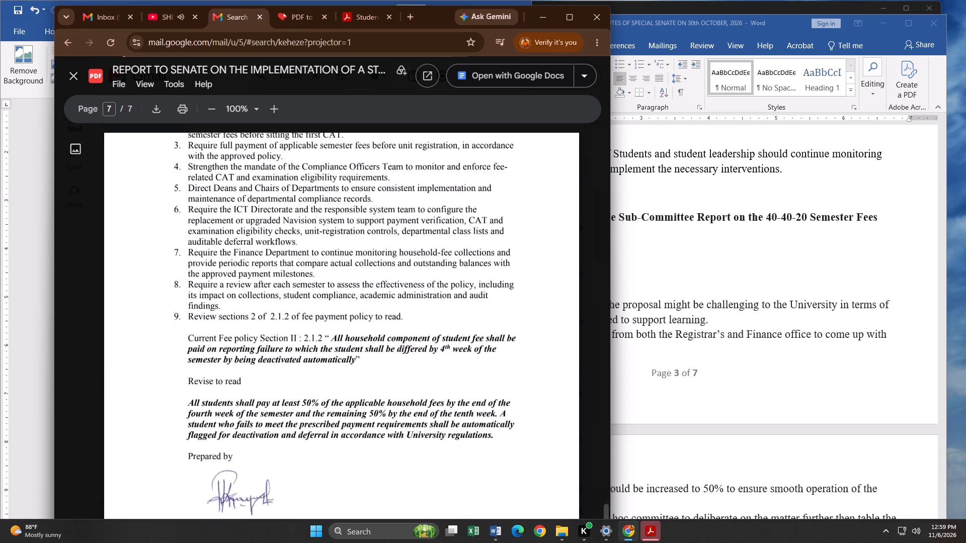
{"action": "scroll", "coordinate": [366, 319], "scroll_direction": "up", "scroll_amount": 8}
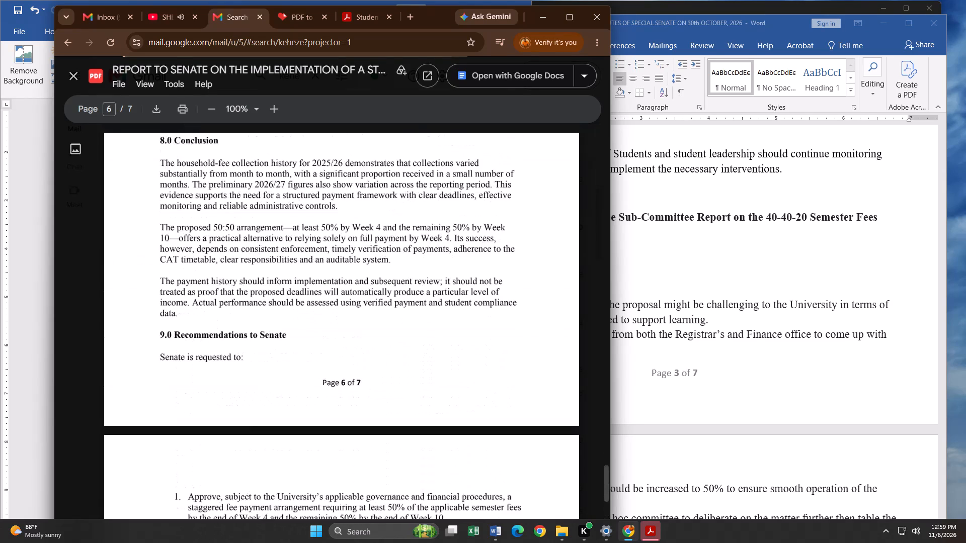
{"action": "scroll", "coordinate": [327, 323], "scroll_direction": "down", "scroll_amount": 3}
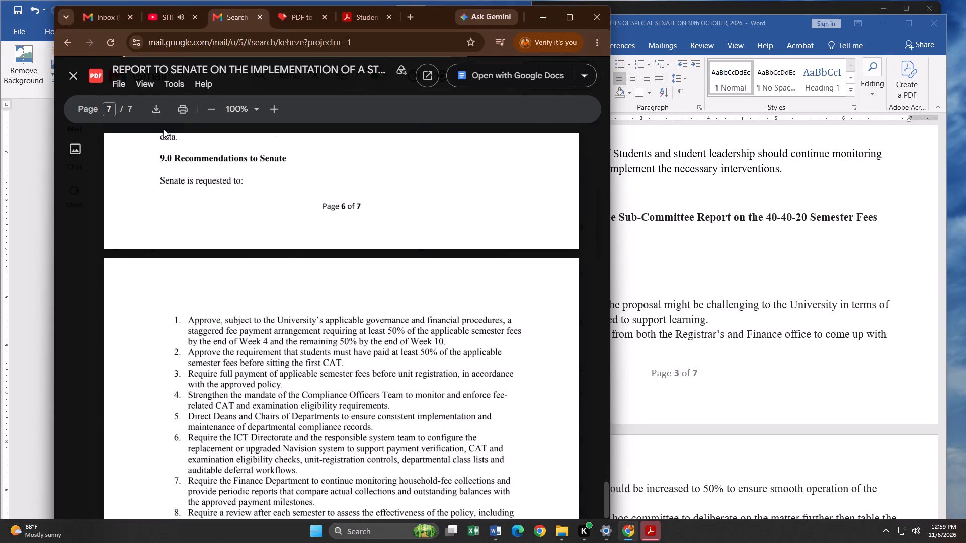
Download the staggered fee payment report PDF from the Gmail attachment preview.
{"action": "left_click", "coordinate": [158, 111]}
Switch to the iLovePDF PDF to Word page and close all the documents open in the Adobe Acrobat window.
{"action": "left_click", "coordinate": [298, 16]}
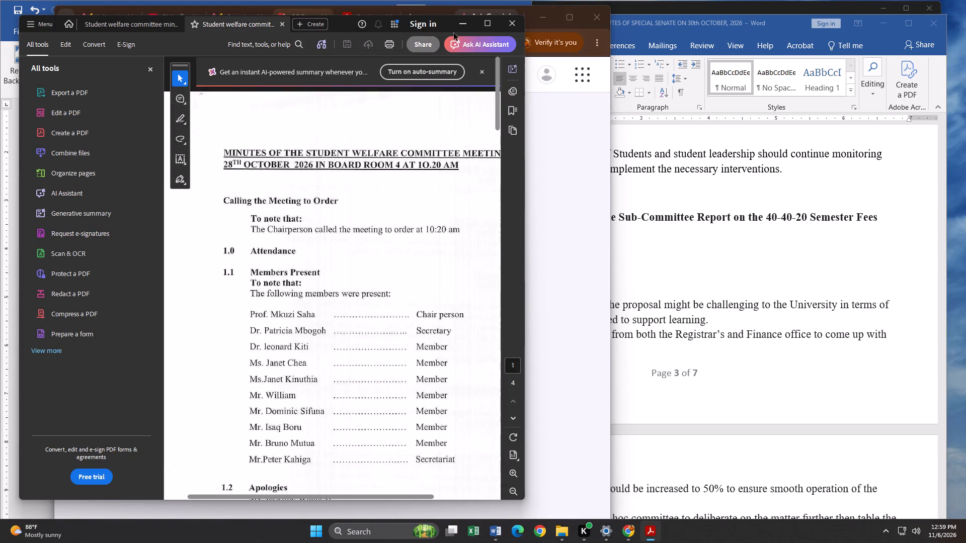
{"action": "left_click", "coordinate": [504, 25]}
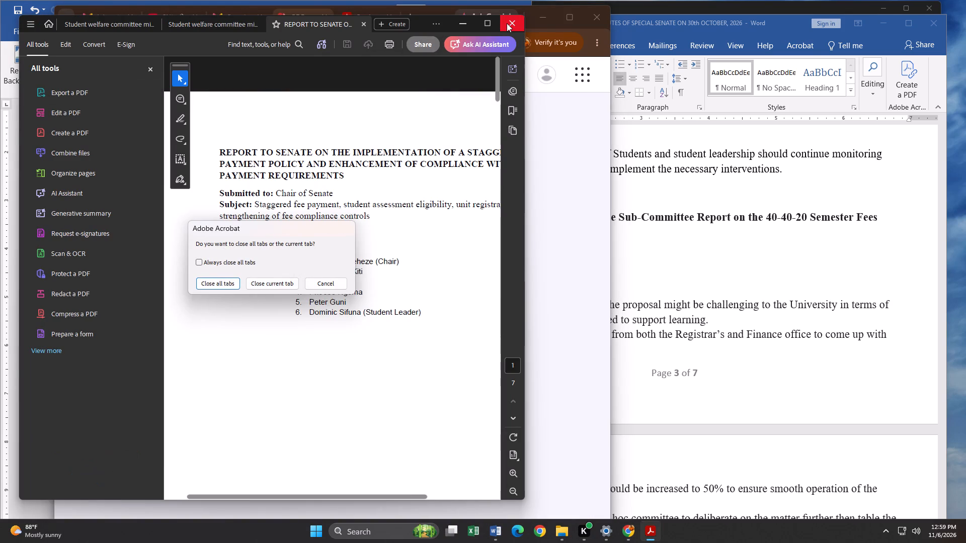
{"action": "left_click", "coordinate": [507, 23]}
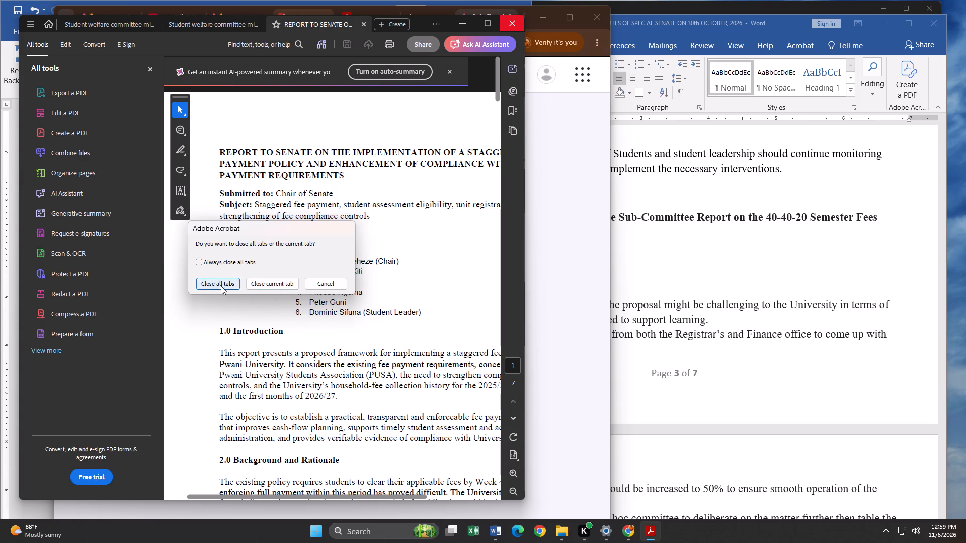
{"action": "left_click", "coordinate": [221, 286]}
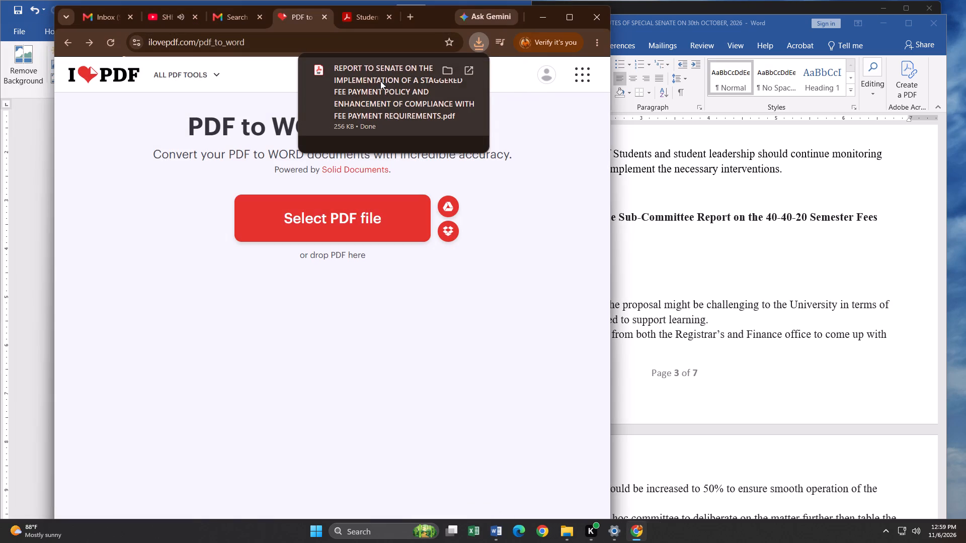
{"action": "left_click", "coordinate": [341, 226]}
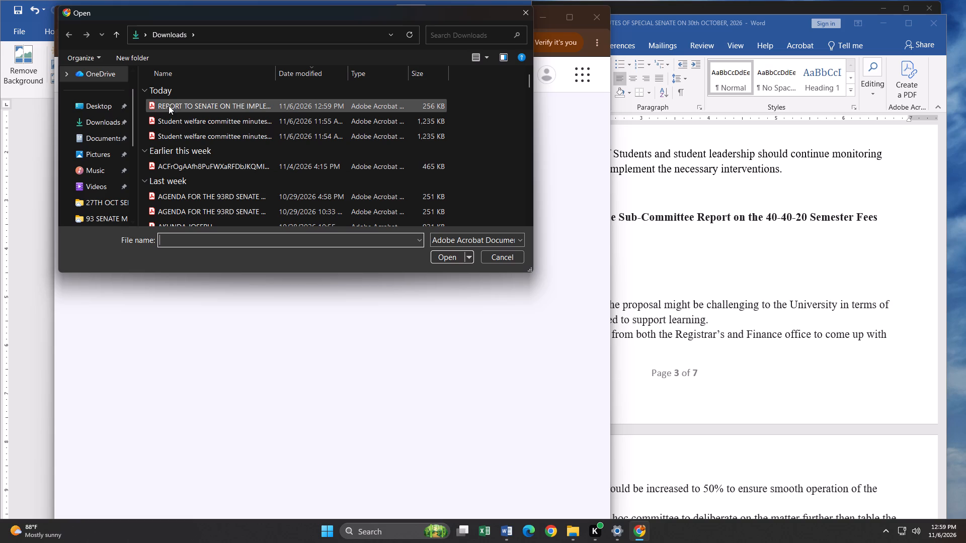
{"action": "left_click", "coordinate": [204, 105]}
{"action": "left_click", "coordinate": [445, 258]}
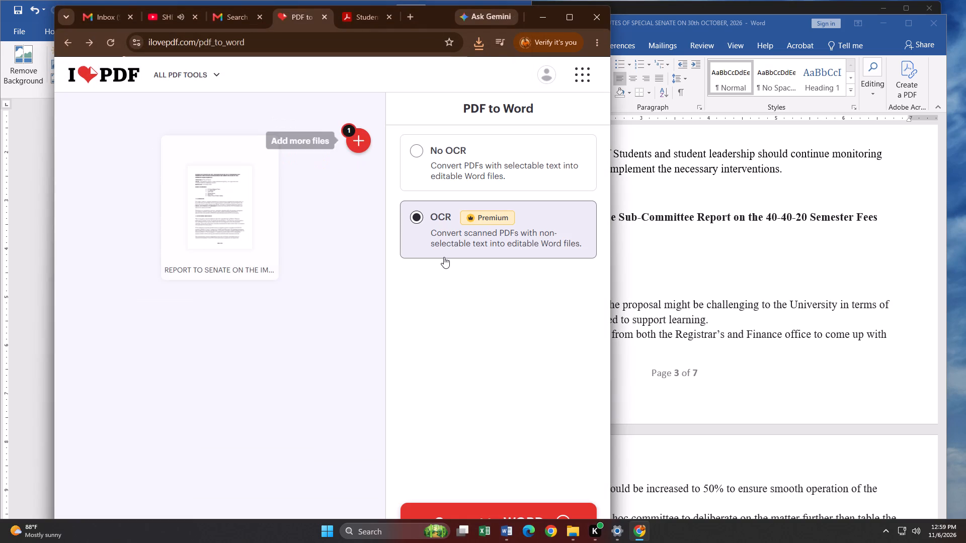
{"action": "left_click", "coordinate": [490, 513]}
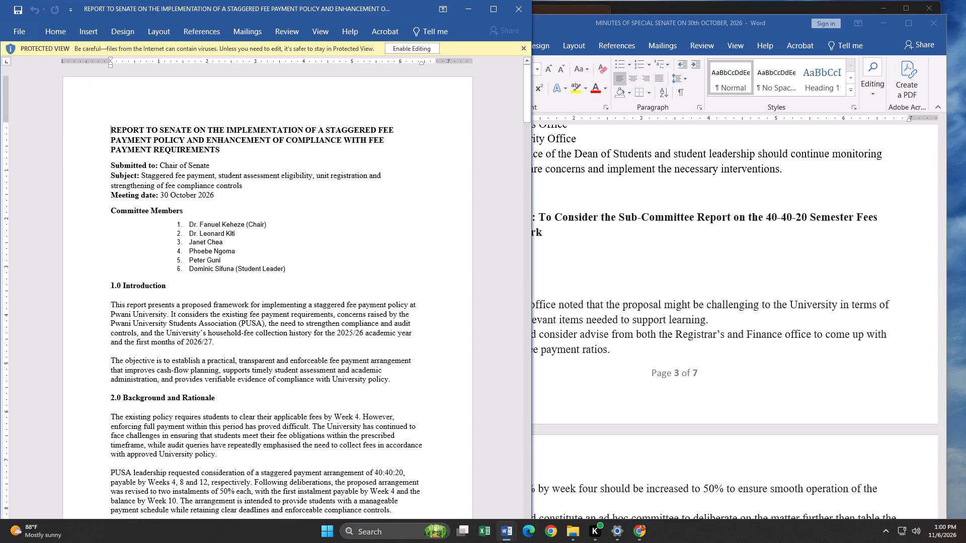
{"action": "left_click", "coordinate": [283, 294]}
{"action": "left_click", "coordinate": [403, 47]}
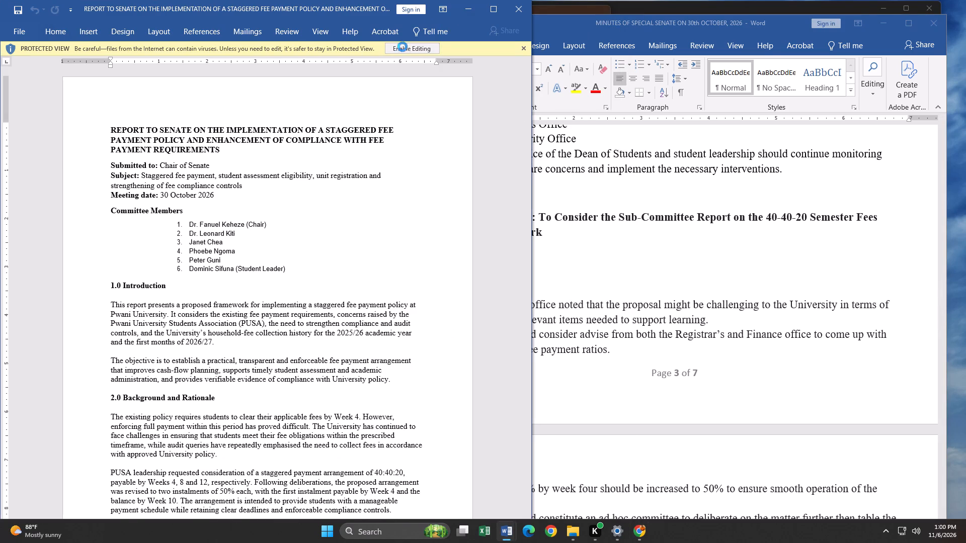
Read through the converted fee report from the introduction to the section 9.0 Recommendations to Senate.
{"action": "left_click", "coordinate": [346, 175]}
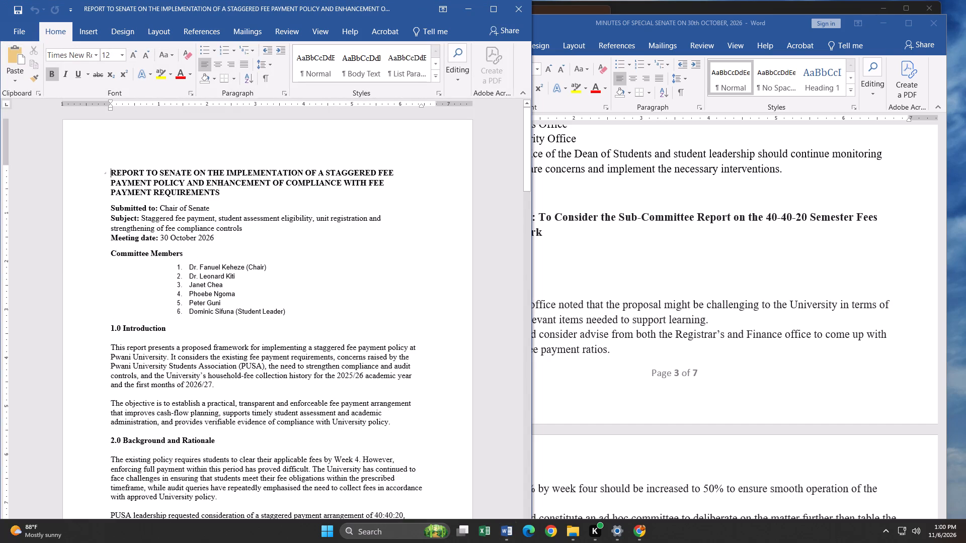
{"action": "left_click_drag", "start_coordinate": [385, 182], "coordinate": [361, 179]}
{"action": "left_click", "coordinate": [356, 245]}
{"action": "scroll", "coordinate": [354, 237], "scroll_direction": "down", "scroll_amount": 6}
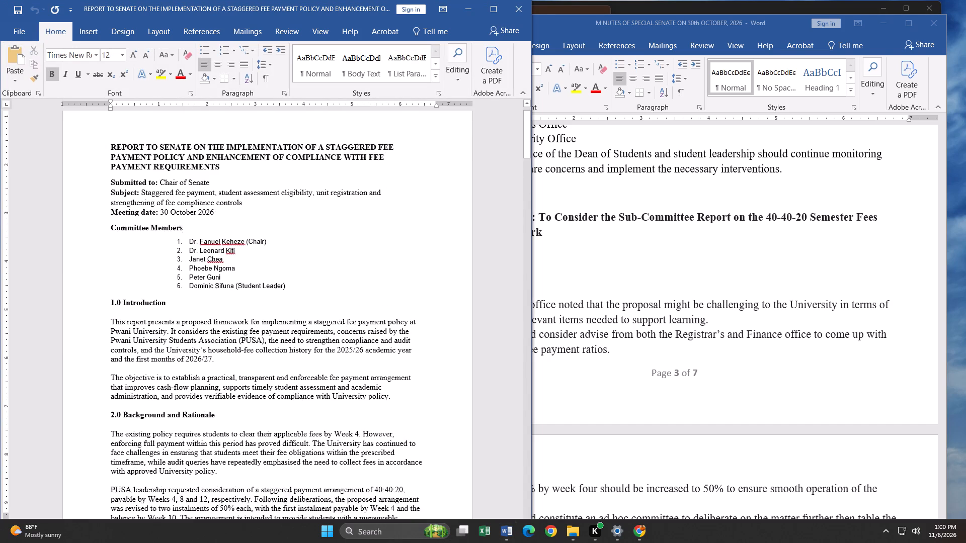
{"action": "scroll", "coordinate": [347, 223], "scroll_direction": "down", "scroll_amount": 11}
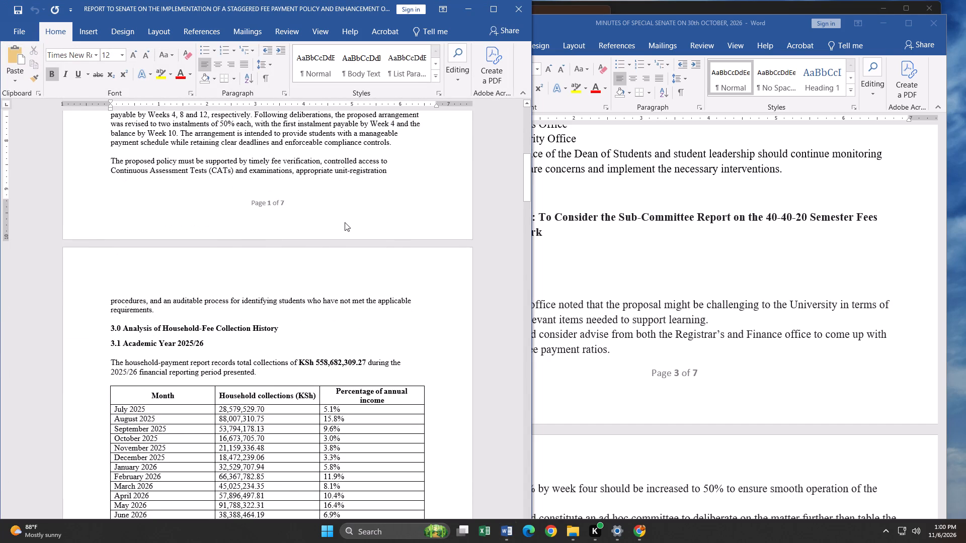
{"action": "scroll", "coordinate": [345, 222], "scroll_direction": "down", "scroll_amount": 13}
{"action": "scroll", "coordinate": [341, 224], "scroll_direction": "down", "scroll_amount": 13}
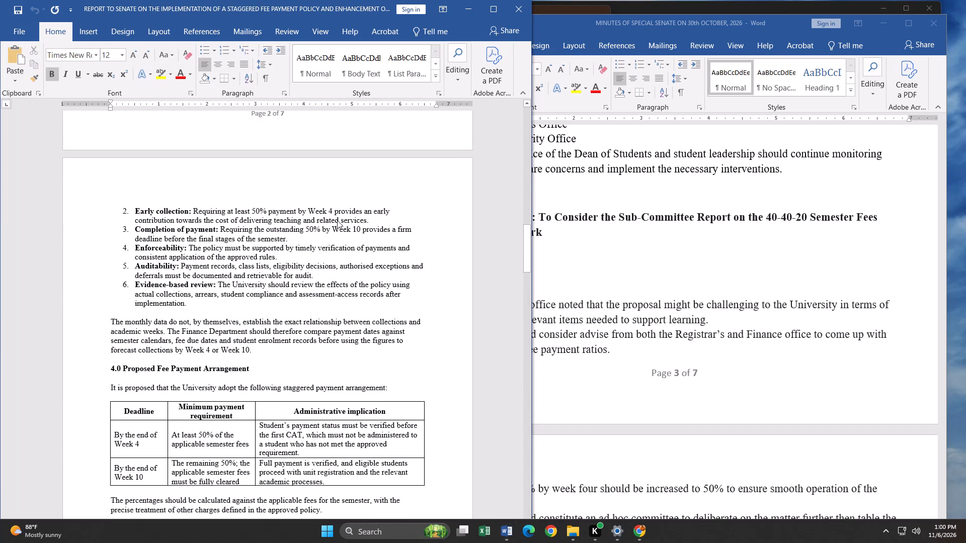
{"action": "scroll", "coordinate": [337, 220], "scroll_direction": "up", "scroll_amount": 5}
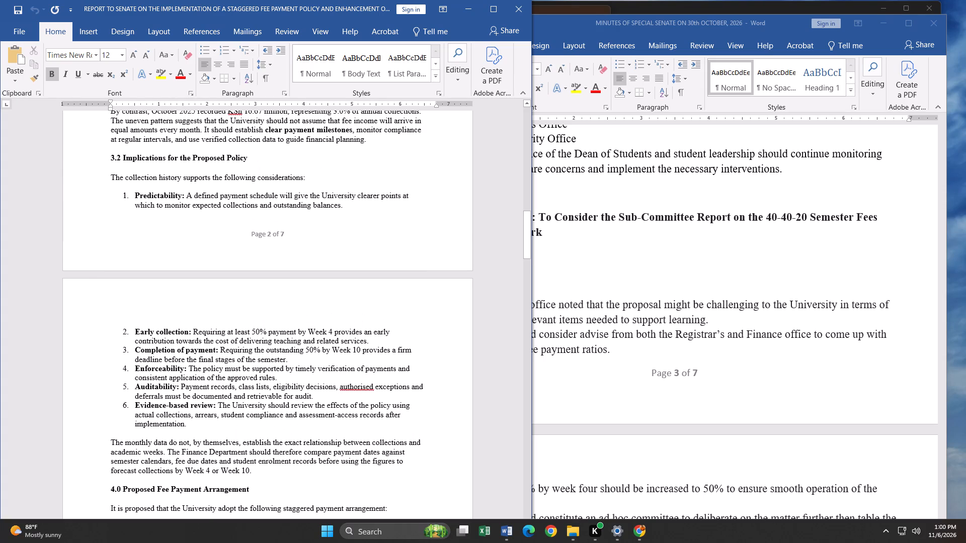
{"action": "scroll", "coordinate": [337, 220], "scroll_direction": "down", "scroll_amount": 3}
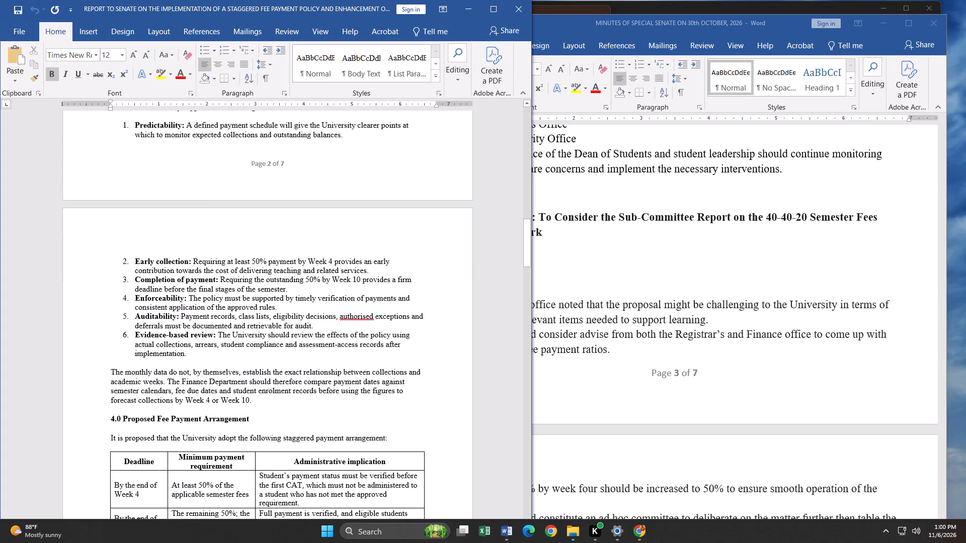
{"action": "scroll", "coordinate": [337, 220], "scroll_direction": "down", "scroll_amount": 9}
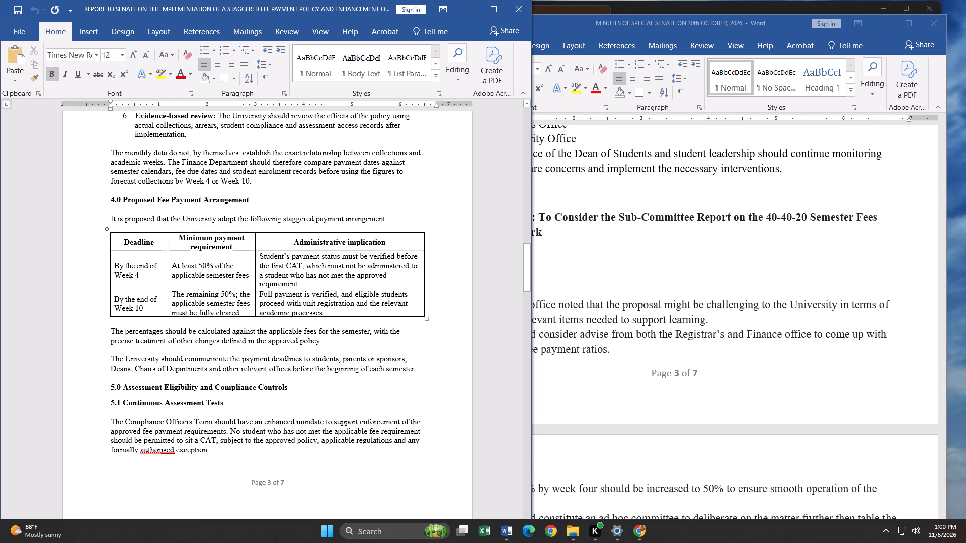
{"action": "scroll", "coordinate": [135, 251], "scroll_direction": "down", "scroll_amount": 5}
{"action": "scroll", "coordinate": [176, 268], "scroll_direction": "down", "scroll_amount": 2}
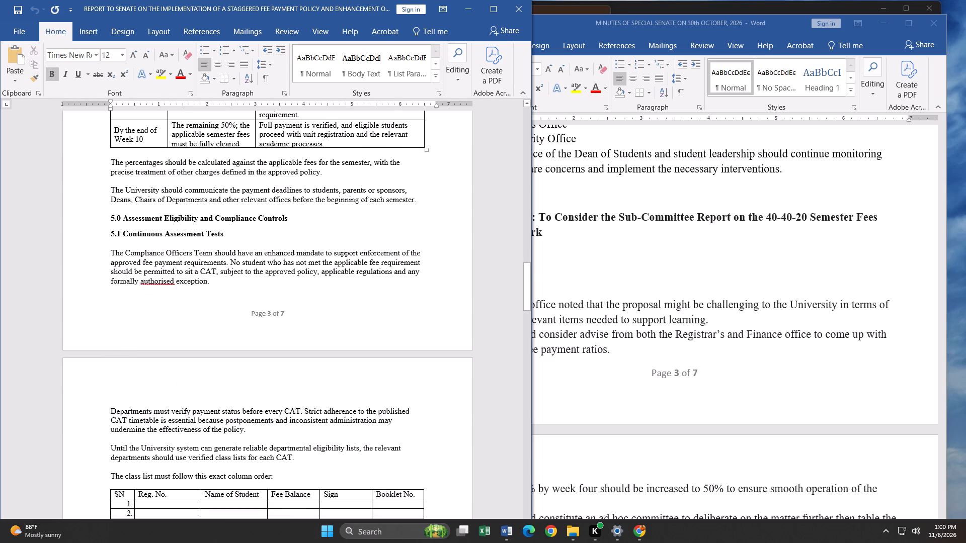
{"action": "scroll", "coordinate": [176, 268], "scroll_direction": "down", "scroll_amount": 11}
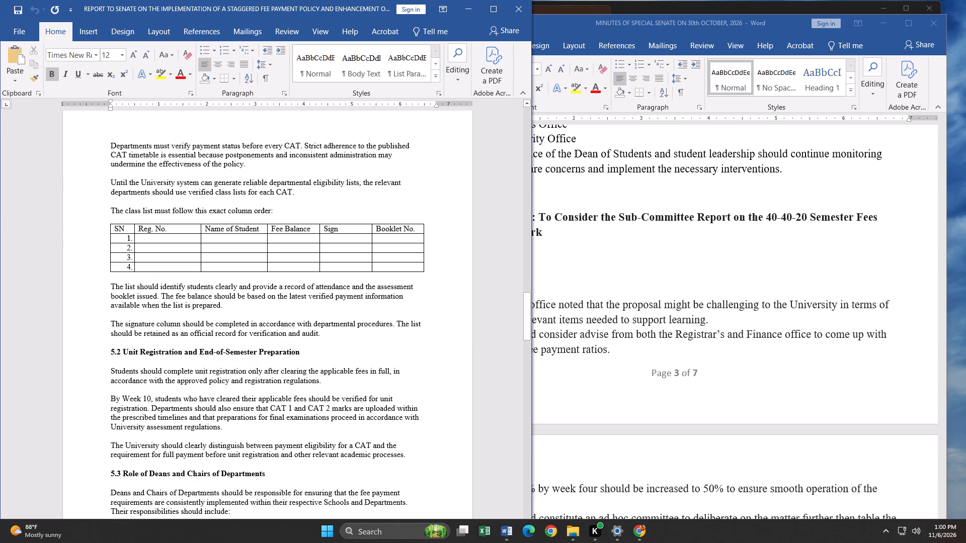
{"action": "scroll", "coordinate": [176, 268], "scroll_direction": "down", "scroll_amount": 11}
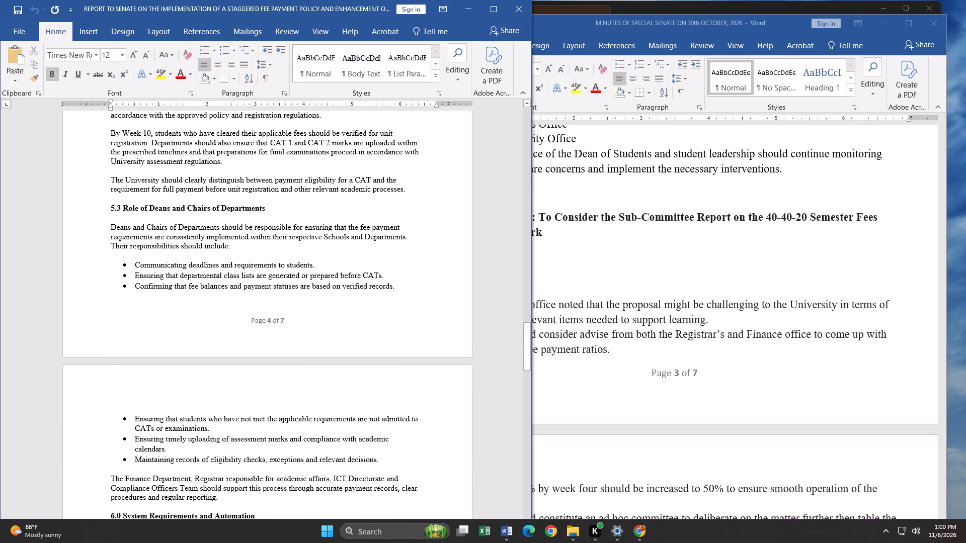
{"action": "scroll", "coordinate": [182, 268], "scroll_direction": "down", "scroll_amount": 9}
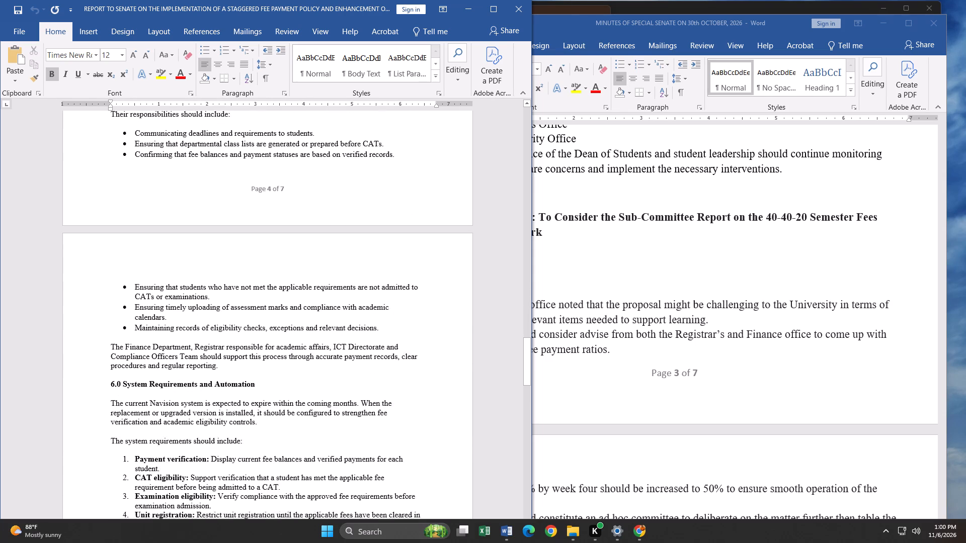
{"action": "scroll", "coordinate": [184, 261], "scroll_direction": "down", "scroll_amount": 3}
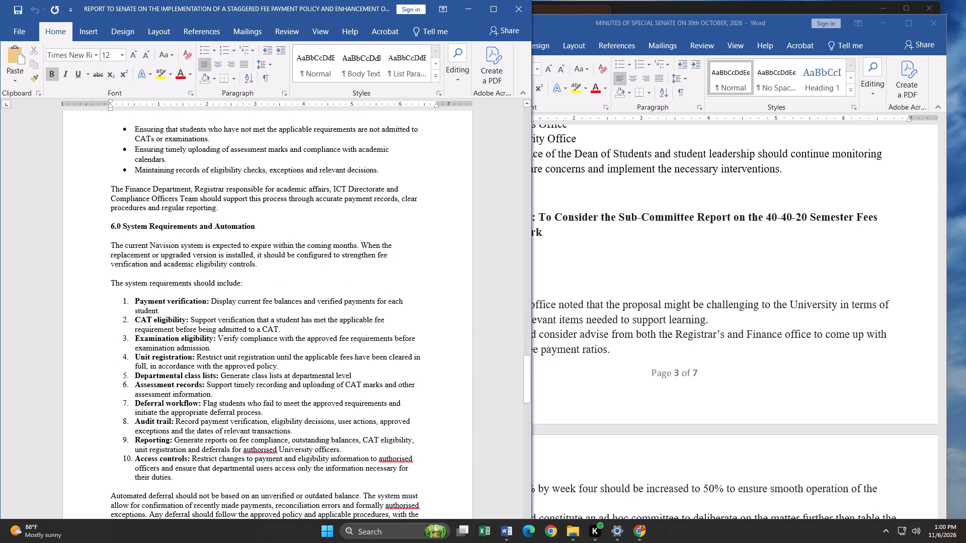
{"action": "scroll", "coordinate": [183, 261], "scroll_direction": "down", "scroll_amount": 13}
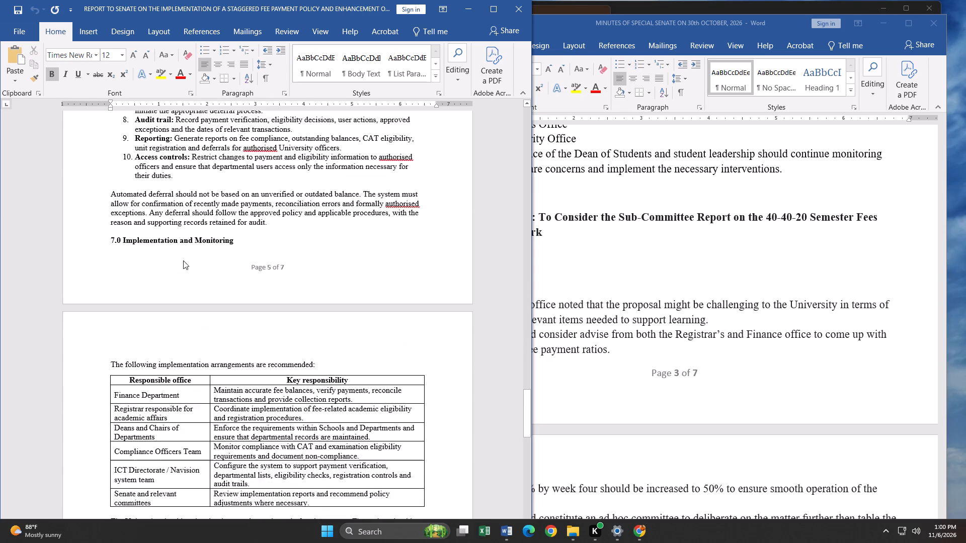
{"action": "scroll", "coordinate": [183, 260], "scroll_direction": "down", "scroll_amount": 11}
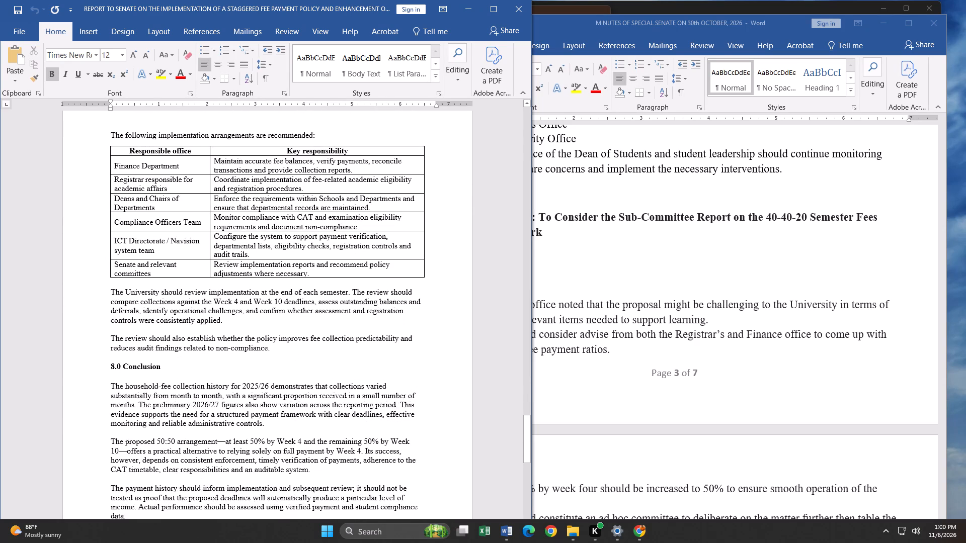
{"action": "scroll", "coordinate": [183, 260], "scroll_direction": "down", "scroll_amount": 19}
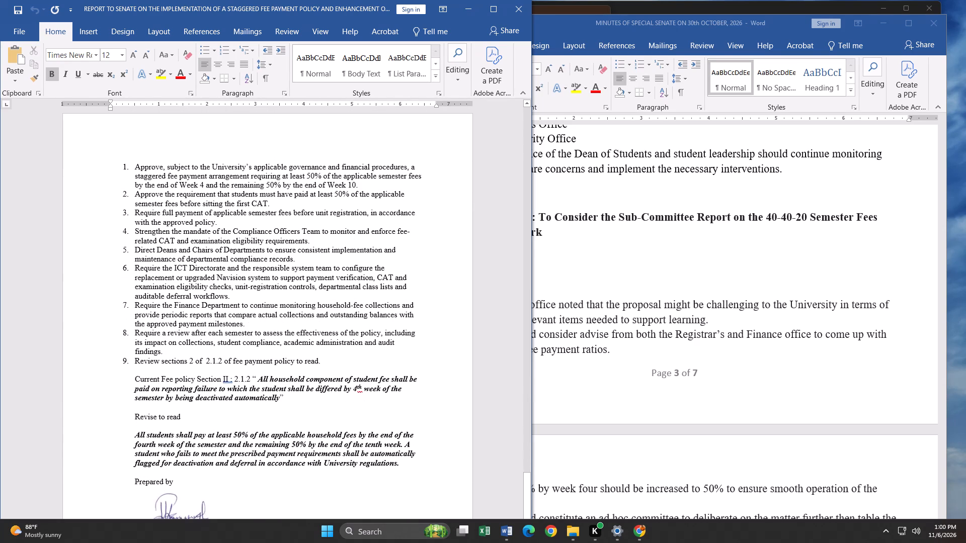
{"action": "scroll", "coordinate": [183, 260], "scroll_direction": "up", "scroll_amount": 6}
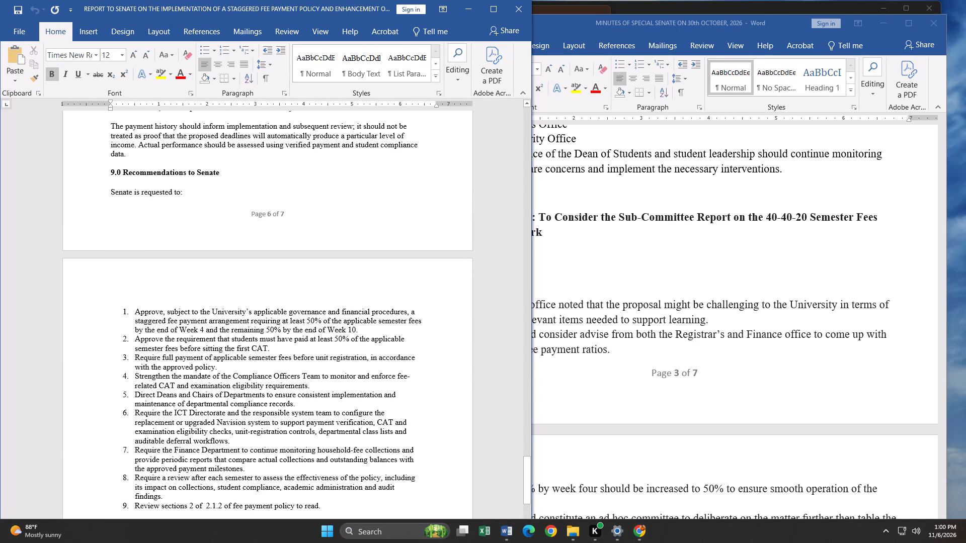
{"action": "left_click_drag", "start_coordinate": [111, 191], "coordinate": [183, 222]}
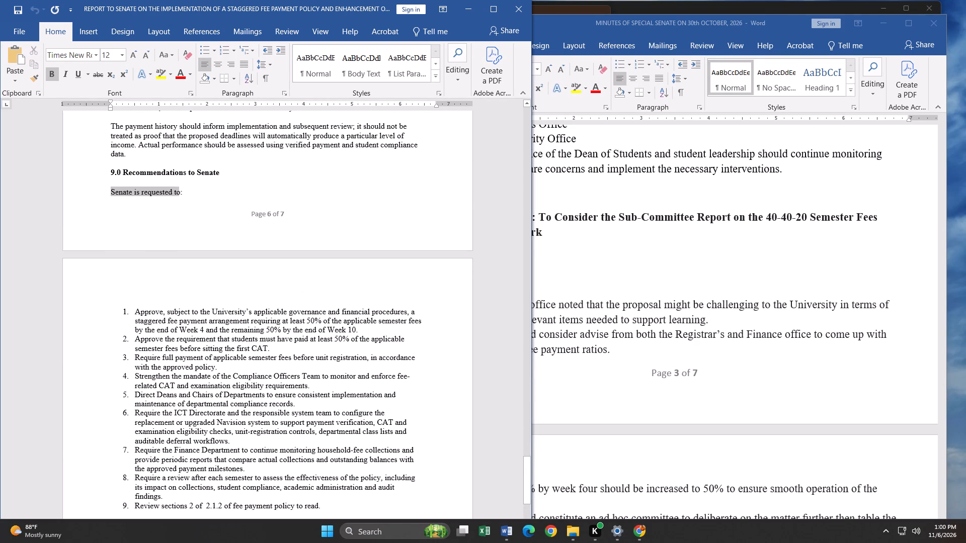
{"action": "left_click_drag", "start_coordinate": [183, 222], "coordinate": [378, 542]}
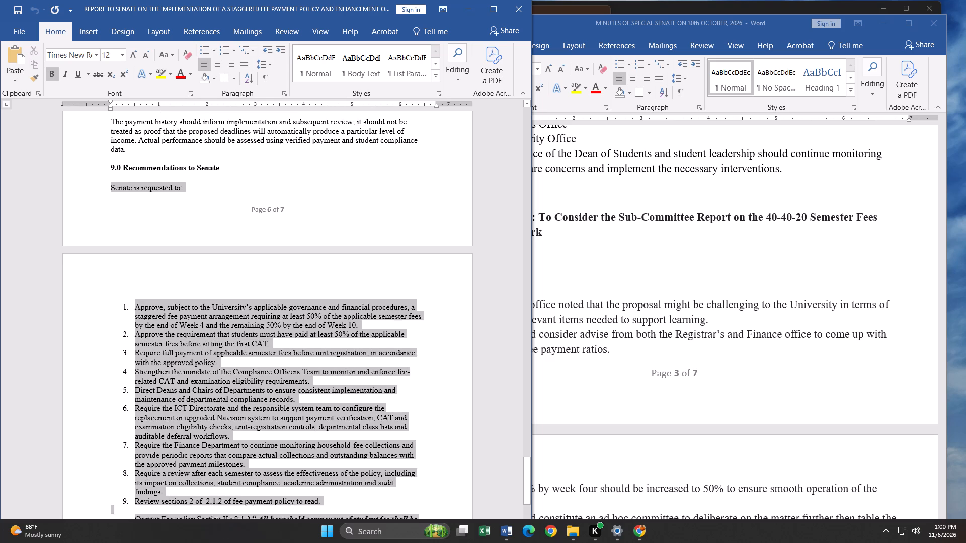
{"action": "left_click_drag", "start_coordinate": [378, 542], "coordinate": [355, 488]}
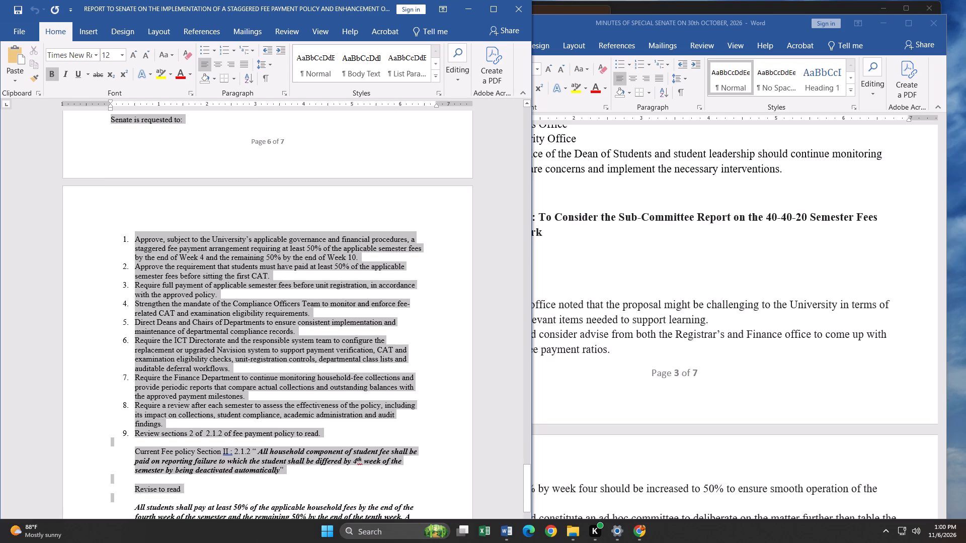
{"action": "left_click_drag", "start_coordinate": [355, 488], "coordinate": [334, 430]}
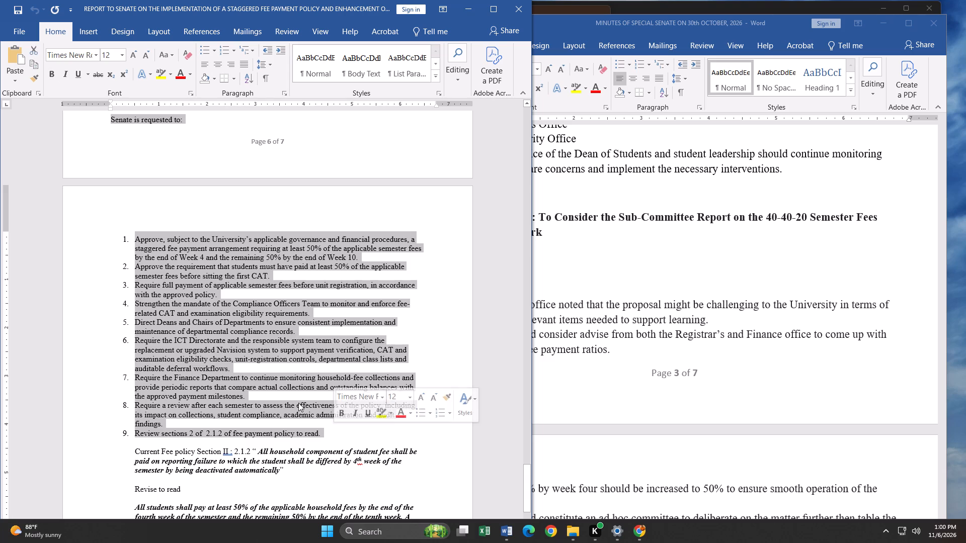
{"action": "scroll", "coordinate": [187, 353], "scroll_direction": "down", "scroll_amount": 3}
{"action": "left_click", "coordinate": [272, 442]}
Copy the report's nine numbered recommendations to Senate together with the current and revised fee policy wording below them, excluding the signature block.
{"action": "scroll", "coordinate": [266, 427], "scroll_direction": "down", "scroll_amount": 2}
{"action": "left_click_drag", "start_coordinate": [405, 420], "coordinate": [144, 363]}
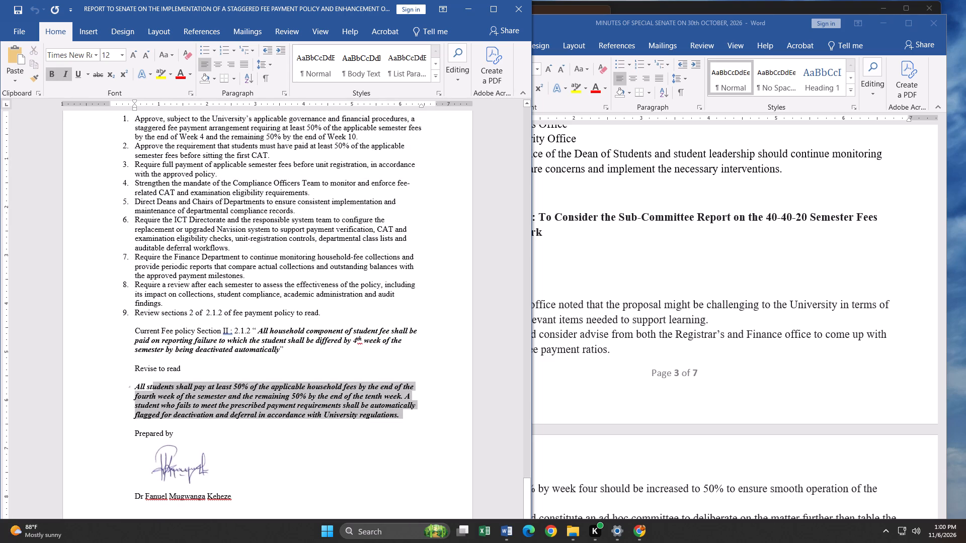
{"action": "left_click_drag", "start_coordinate": [144, 363], "coordinate": [137, 88]}
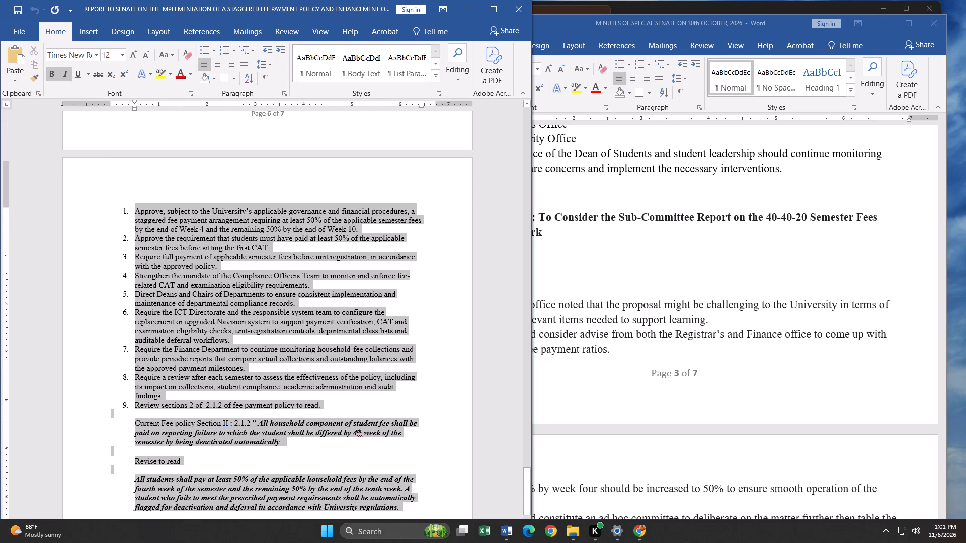
{"action": "left_click_drag", "start_coordinate": [137, 88], "coordinate": [134, 371]}
{"action": "right_click", "coordinate": [164, 379]}
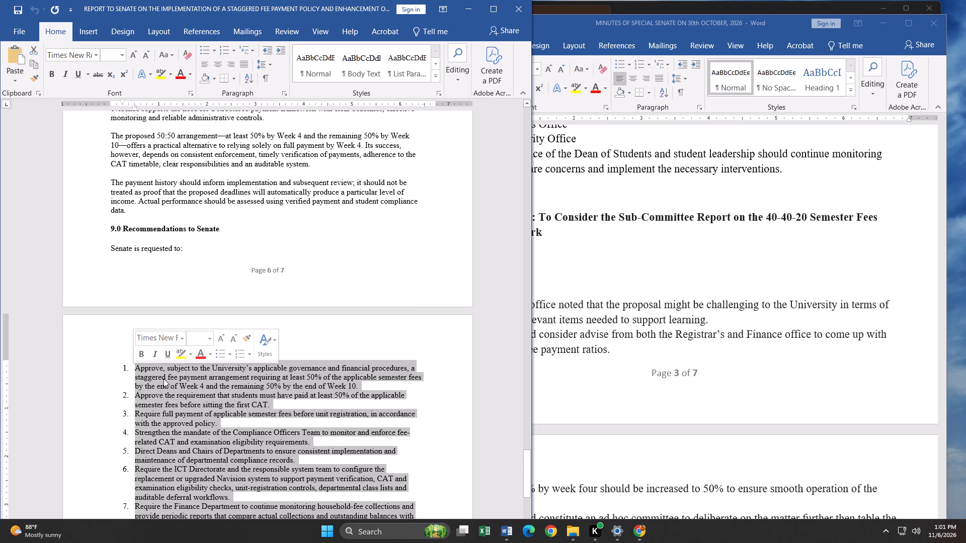
{"action": "left_click", "coordinate": [195, 218]}
In the Special Senate minutes, add the heading "Recommendations of the Sub-Committee" under the Min 05 title, above "Observed that;".
{"action": "left_click", "coordinate": [663, 299]}
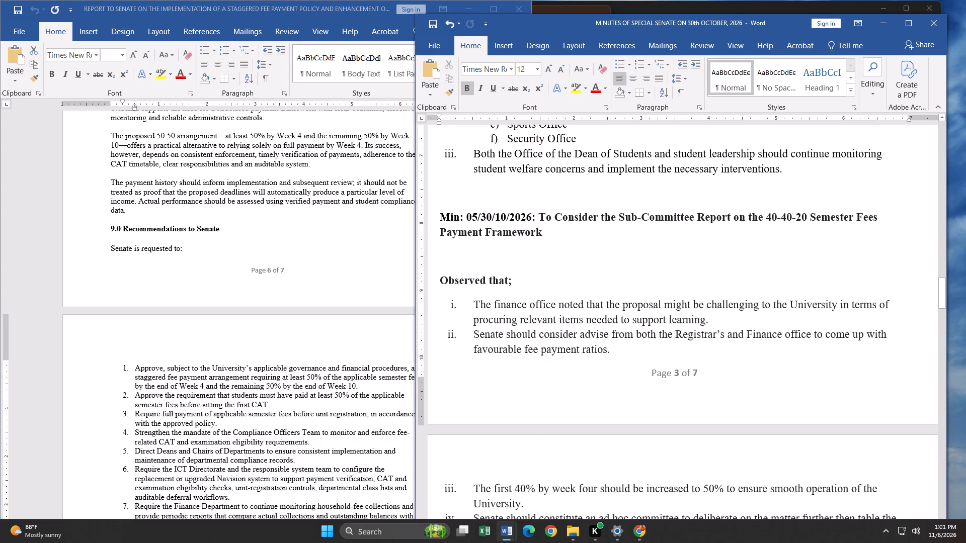
{"action": "key", "text": "Return"}
{"action": "key", "text": "Return"}
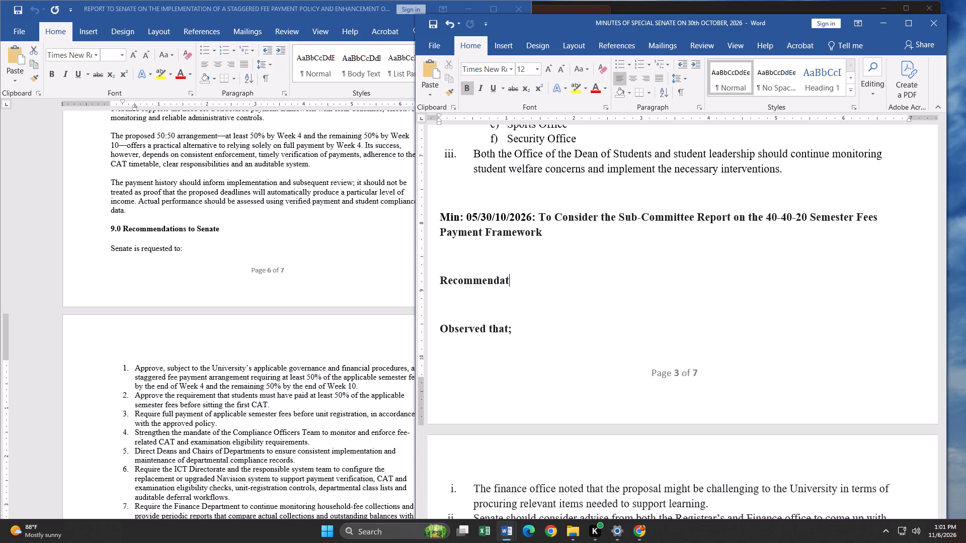
{"action": "type", "text": "ions"}
{"action": "key", "text": "space"}
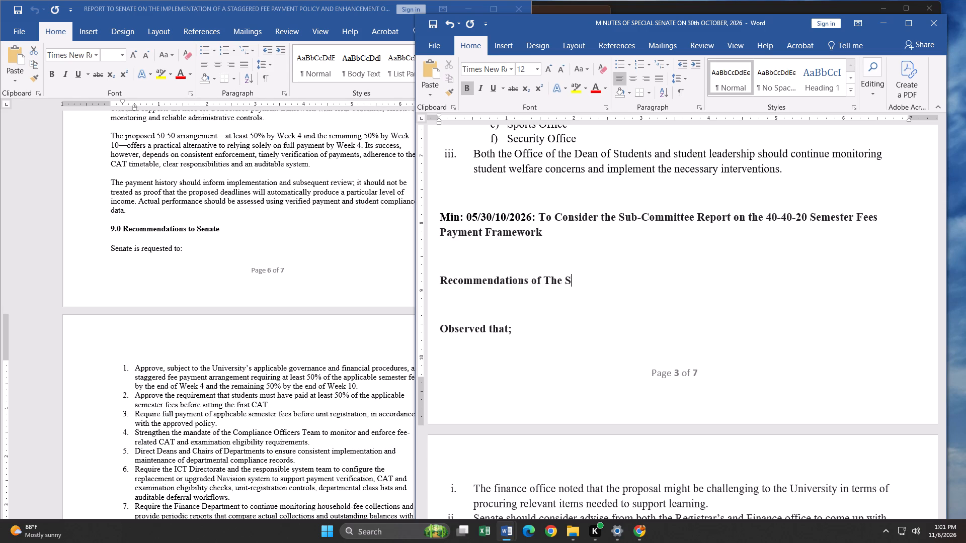
{"action": "type", "text": "ub-"}
{"action": "type", "text": "ommittee"}
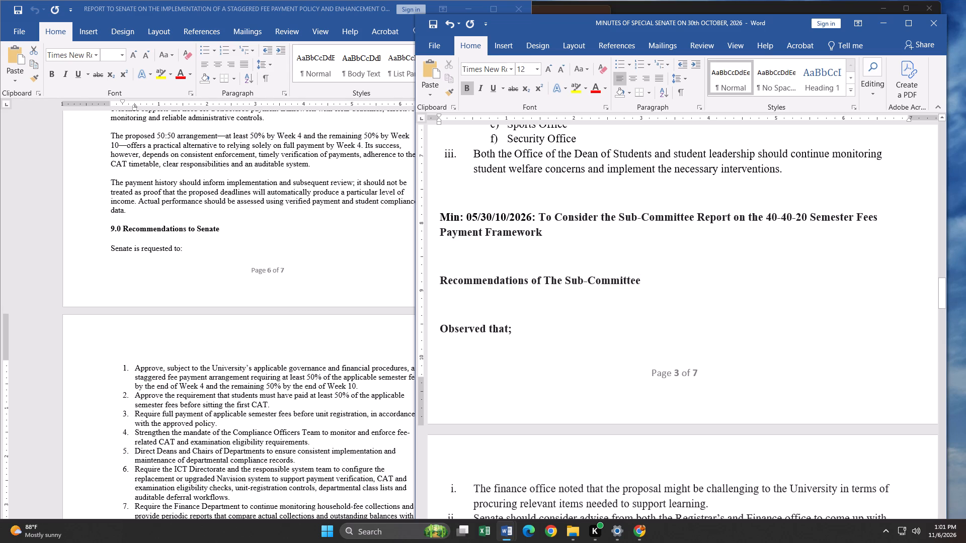
{"action": "left_click", "coordinate": [549, 278]}
{"action": "key", "text": "BackSpace"}
{"action": "key", "text": "t"}
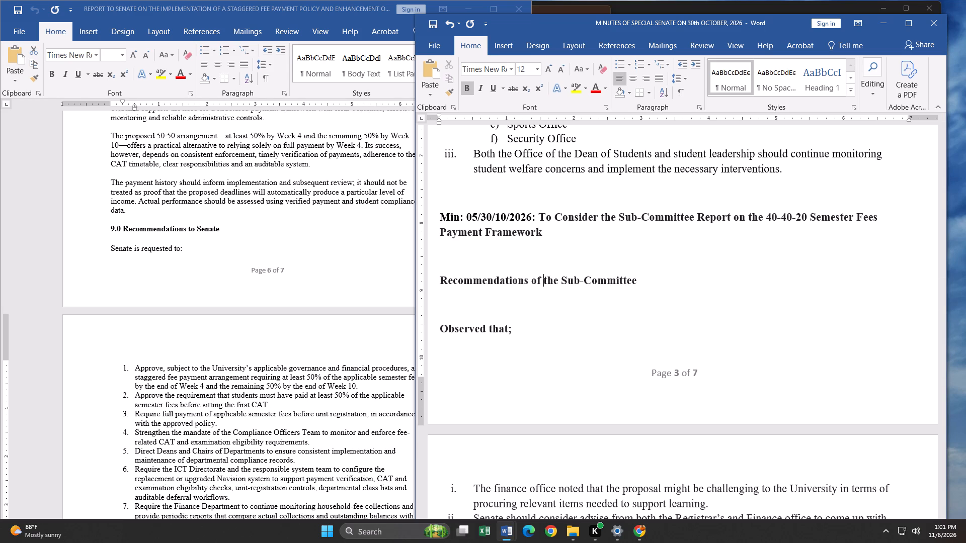
{"action": "left_click", "coordinate": [649, 281]}
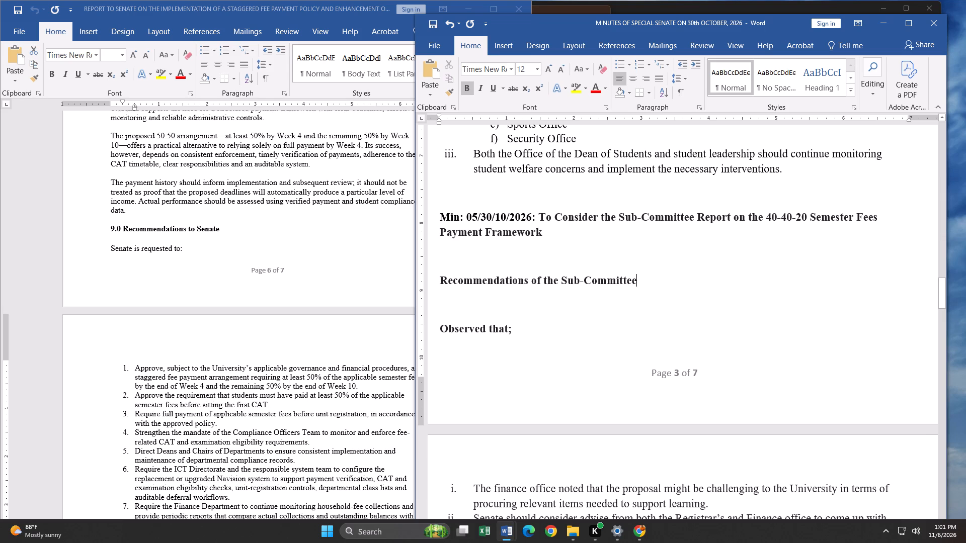
Paste the copied recommendations and fee policy wording on a new line below the "Recommendations of the Sub-Committee" heading and look over them.
{"action": "key", "text": "Return"}
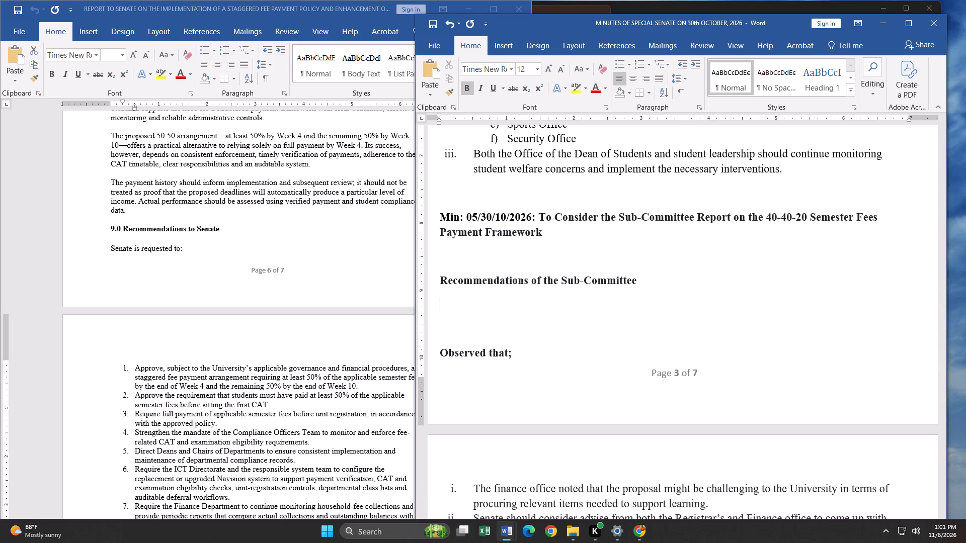
{"action": "key", "text": "ctrl+v"}
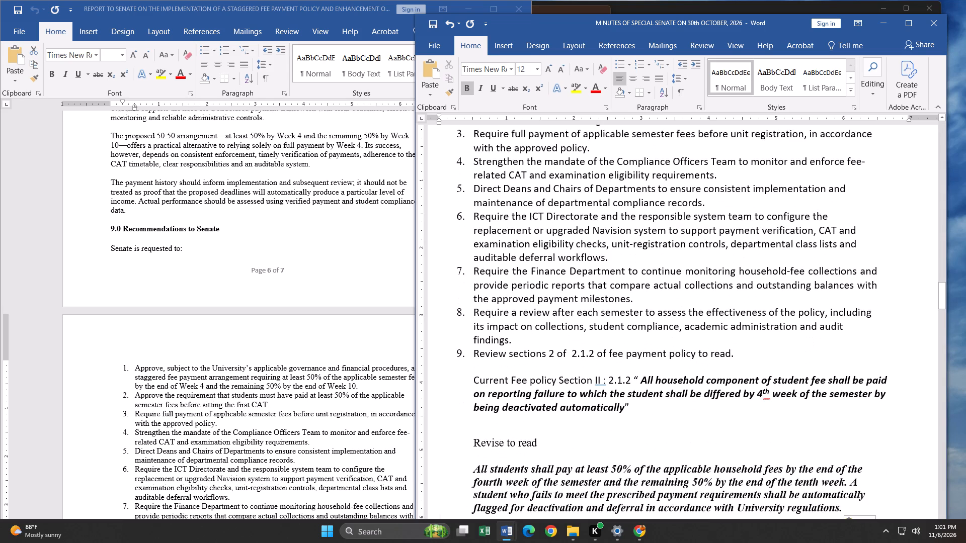
{"action": "scroll", "coordinate": [595, 295], "scroll_direction": "down", "scroll_amount": 5}
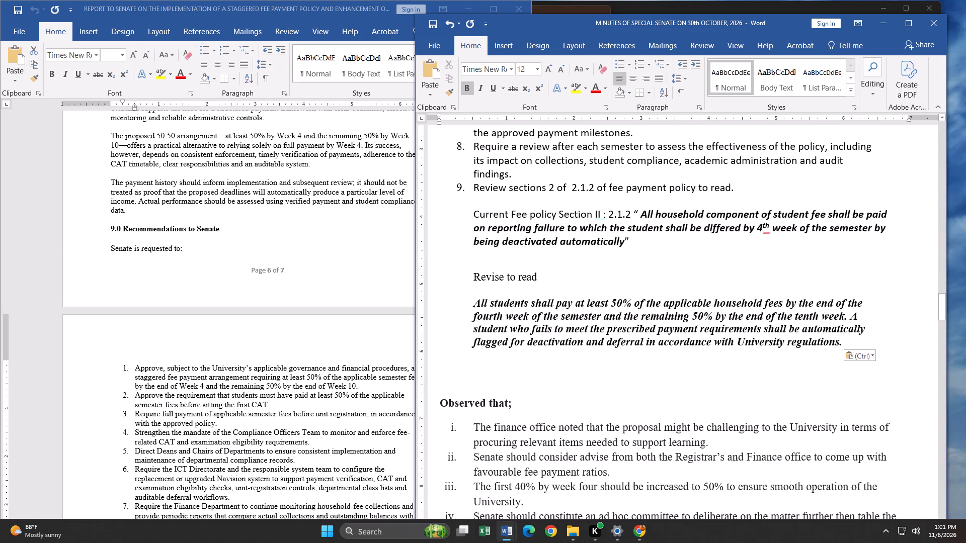
{"action": "scroll", "coordinate": [552, 366], "scroll_direction": "up", "scroll_amount": 4}
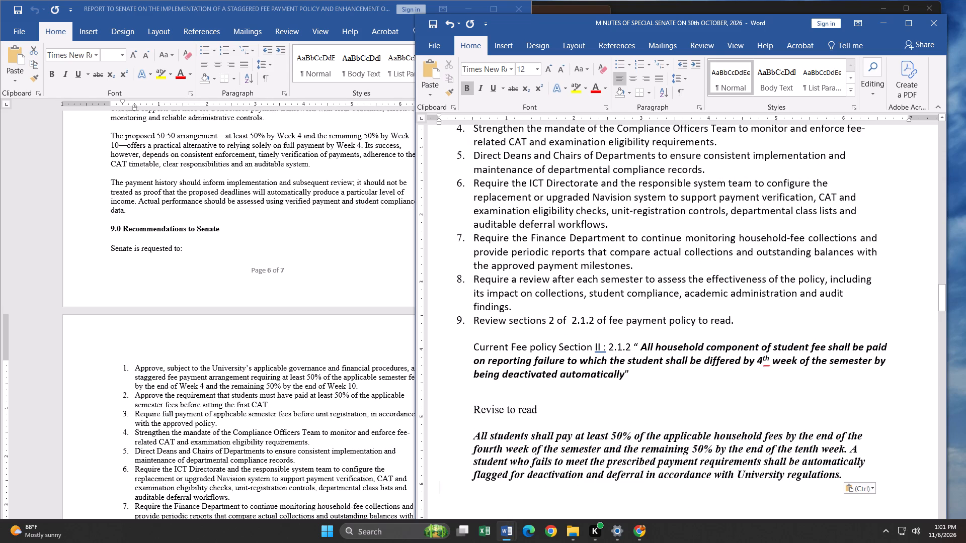
{"action": "scroll", "coordinate": [525, 385], "scroll_direction": "up", "scroll_amount": 5}
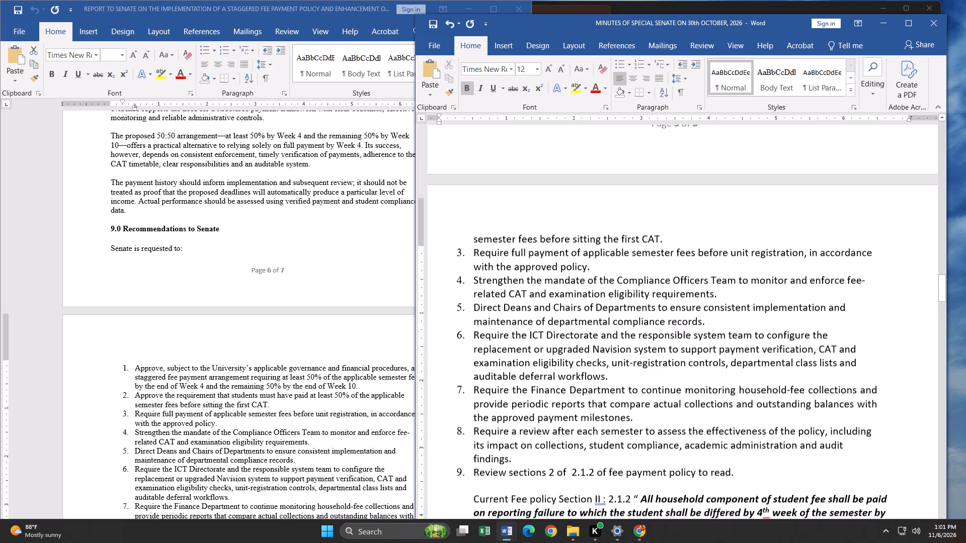
Set the pasted sub-committee recommendations and fee policy wording under Min 05 to Times New Roman, size 12.
{"action": "scroll", "coordinate": [528, 380], "scroll_direction": "up", "scroll_amount": 9}
{"action": "scroll", "coordinate": [491, 349], "scroll_direction": "down", "scroll_amount": 2}
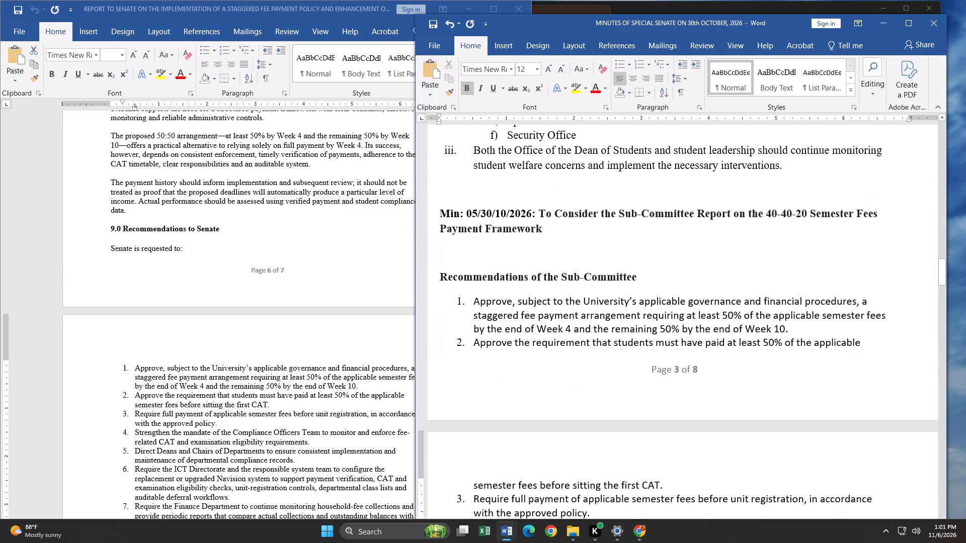
{"action": "left_click_drag", "start_coordinate": [454, 298], "coordinate": [772, 542]}
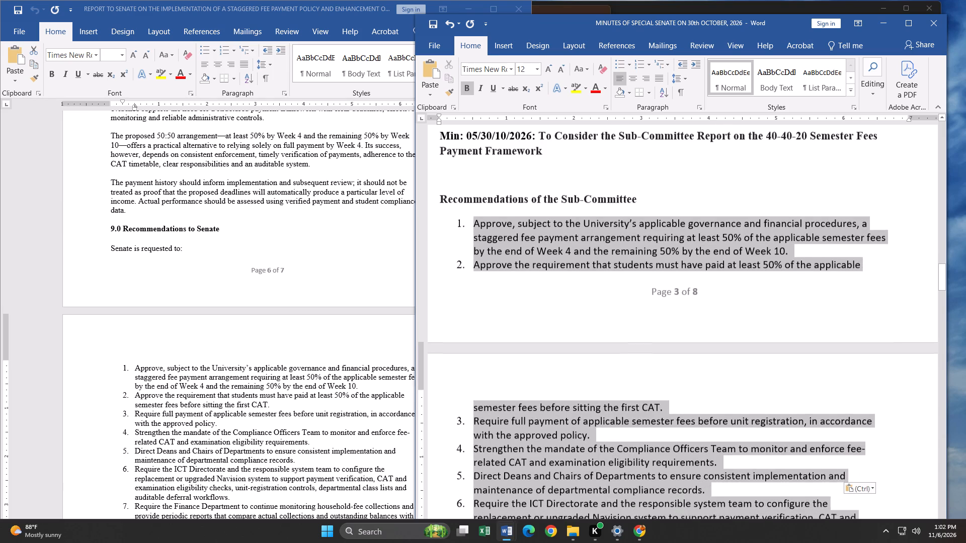
{"action": "left_click_drag", "start_coordinate": [772, 542], "coordinate": [772, 542]}
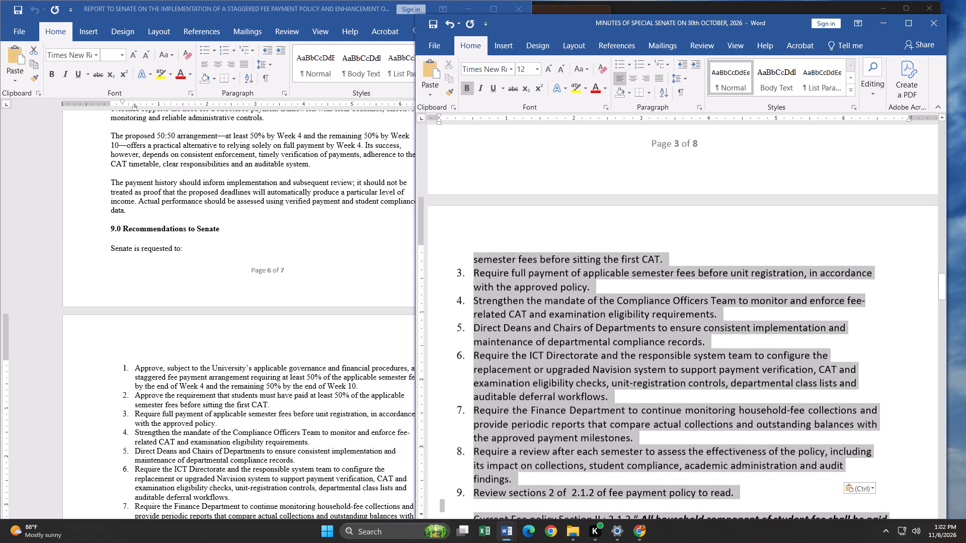
{"action": "left_click_drag", "start_coordinate": [772, 542], "coordinate": [761, 542]}
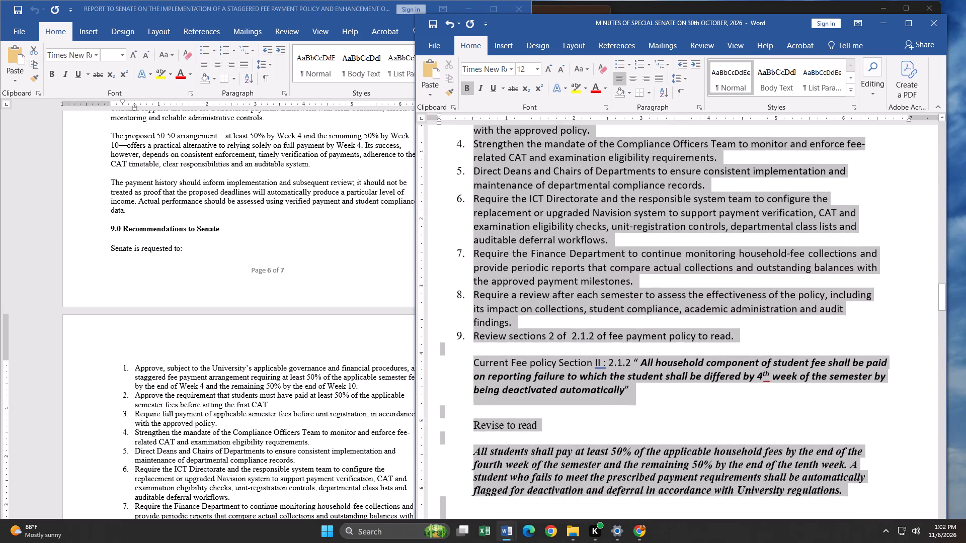
{"action": "left_click_drag", "start_coordinate": [761, 542], "coordinate": [841, 472]}
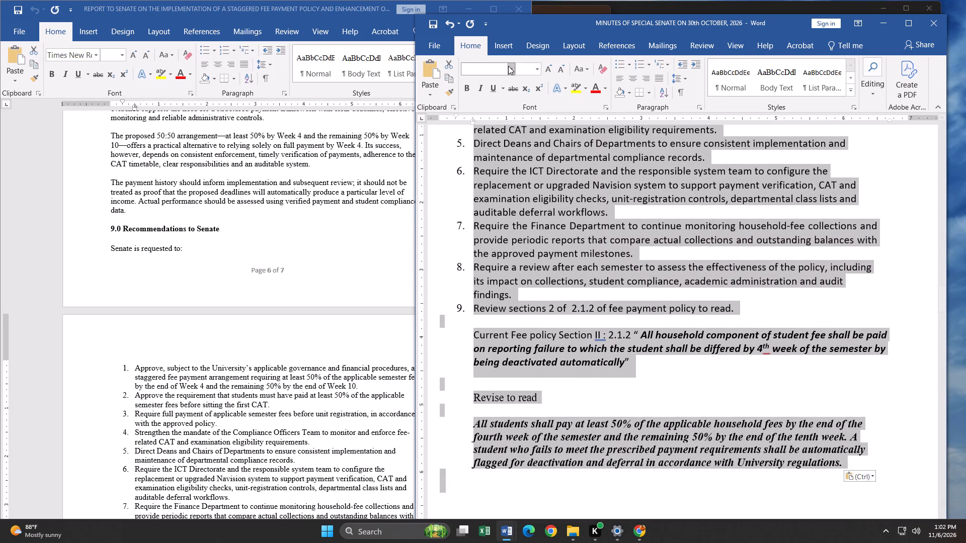
{"action": "left_click", "coordinate": [512, 68]}
{"action": "left_click", "coordinate": [519, 136]}
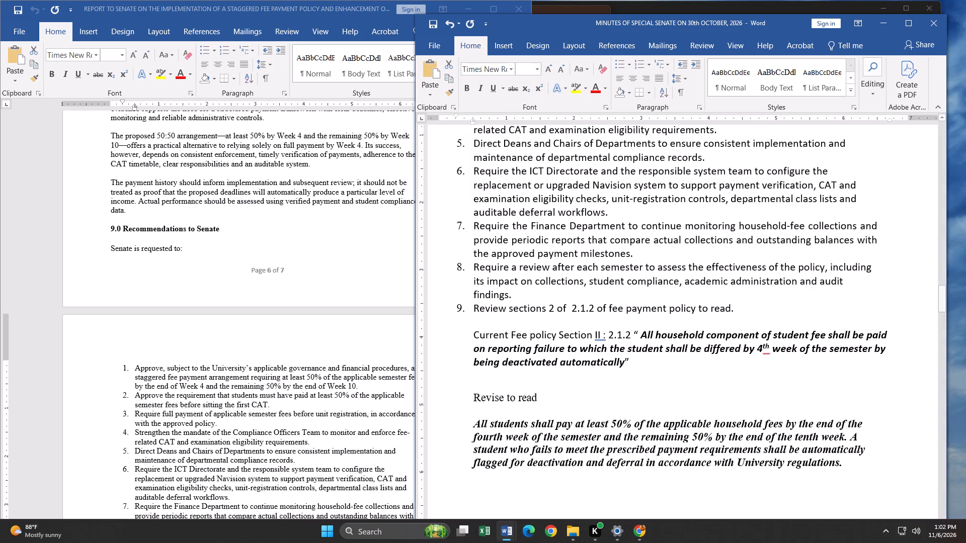
{"action": "left_click", "coordinate": [535, 69]}
{"action": "left_click", "coordinate": [525, 120]}
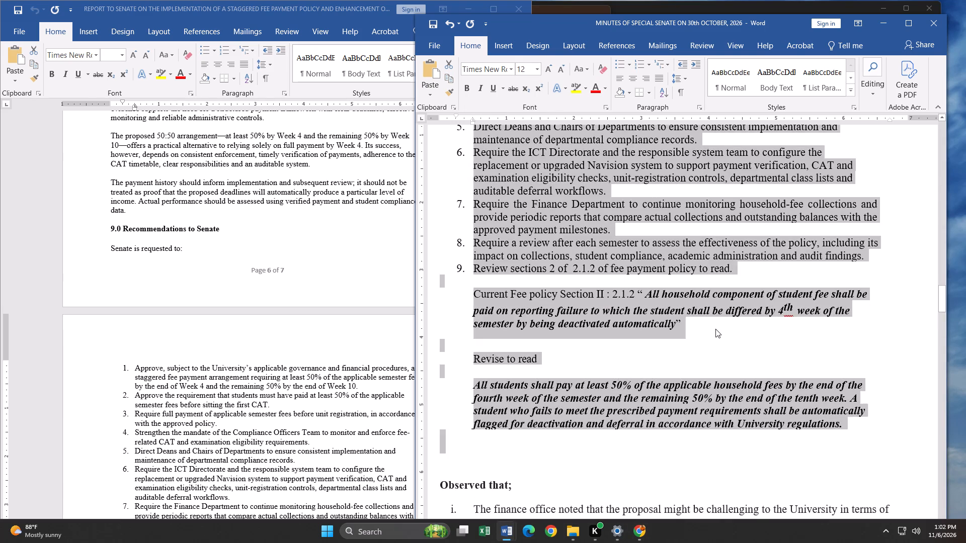
Delete the extra blank line between the current fee policy wording and "Revise to read".
{"action": "left_click", "coordinate": [715, 329]}
{"action": "left_click", "coordinate": [473, 343]}
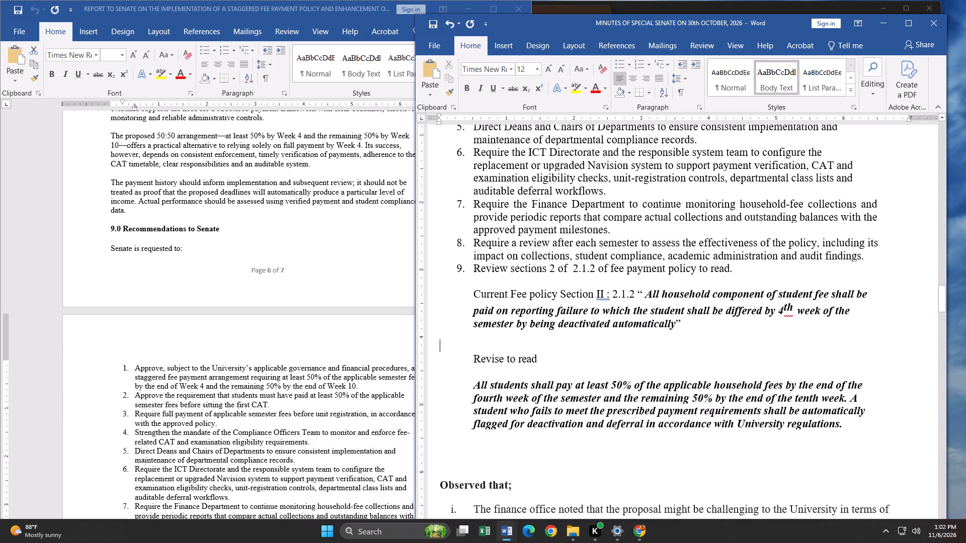
{"action": "key", "text": "BackSpace"}
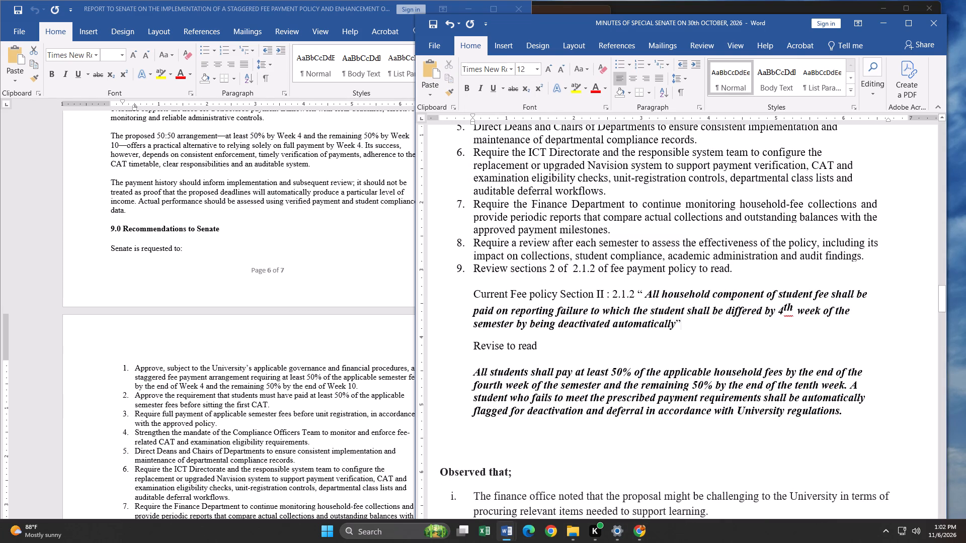
Check the reformatted recommendations under Min 05 and look back through the fee report up to section 3.0 on household-fee collection history.
{"action": "scroll", "coordinate": [668, 276], "scroll_direction": "down", "scroll_amount": 5}
{"action": "scroll", "coordinate": [530, 280], "scroll_direction": "up", "scroll_amount": 5}
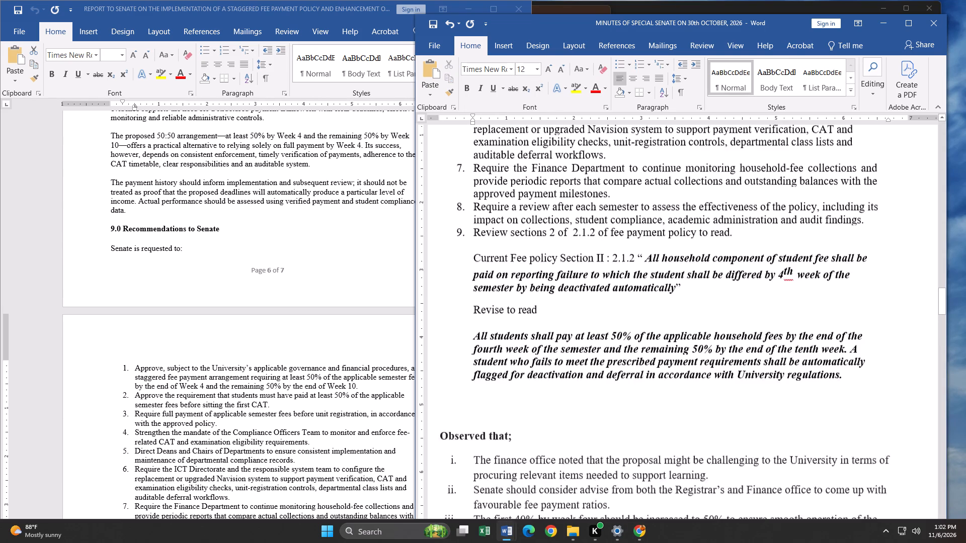
{"action": "scroll", "coordinate": [552, 279], "scroll_direction": "up", "scroll_amount": 15}
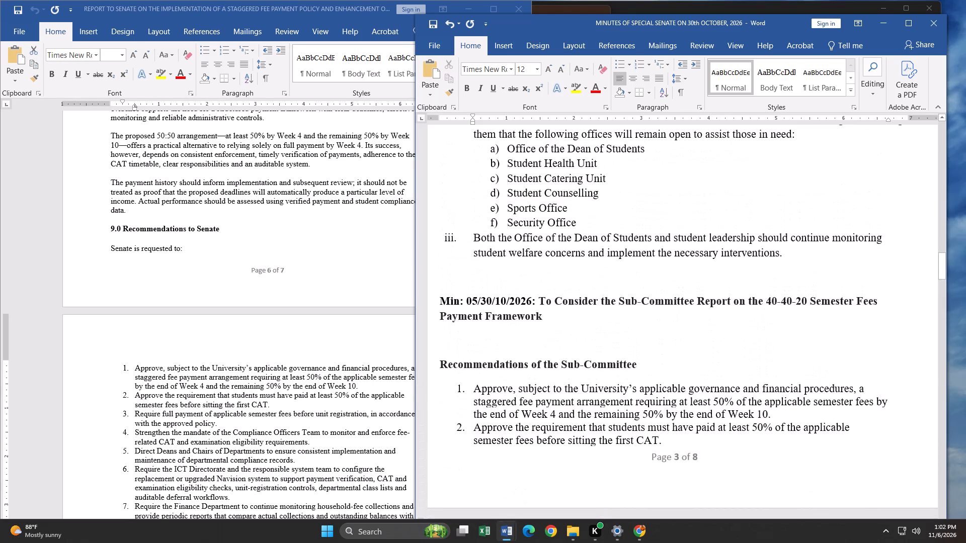
{"action": "left_click", "coordinate": [447, 351]}
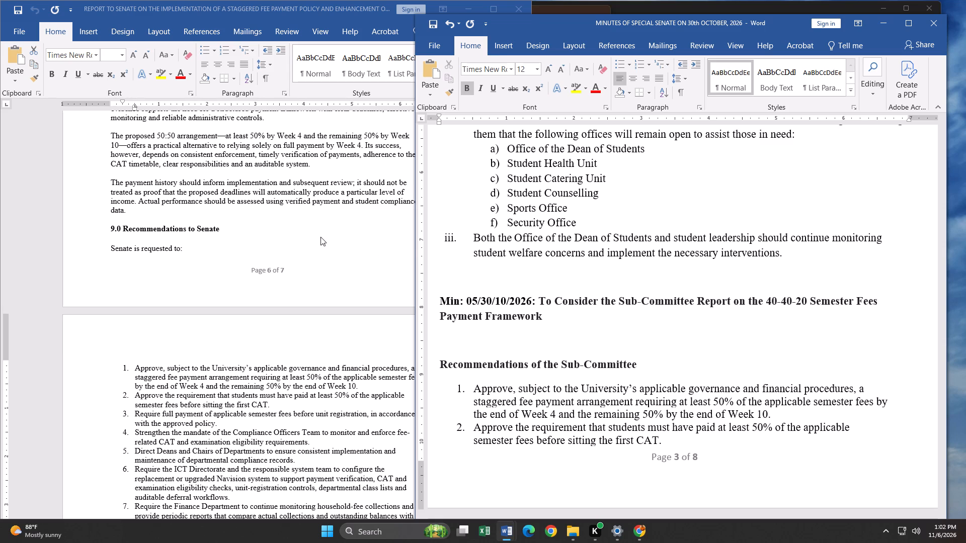
{"action": "scroll", "coordinate": [336, 276], "scroll_direction": "up", "scroll_amount": 5}
{"action": "scroll", "coordinate": [336, 276], "scroll_direction": "up", "scroll_amount": 20}
{"action": "scroll", "coordinate": [336, 276], "scroll_direction": "up", "scroll_amount": 4}
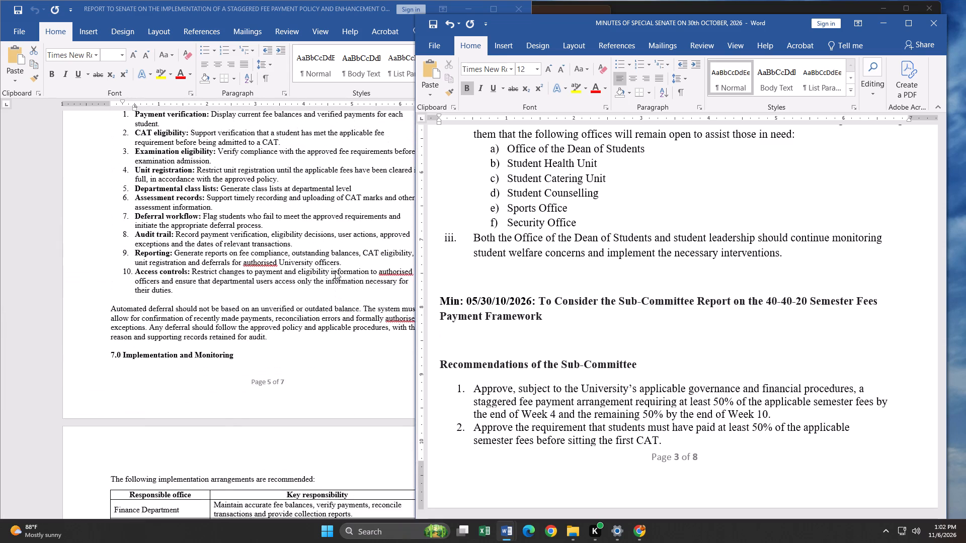
{"action": "scroll", "coordinate": [335, 271], "scroll_direction": "up", "scroll_amount": 20}
{"action": "scroll", "coordinate": [335, 271], "scroll_direction": "up", "scroll_amount": 10}
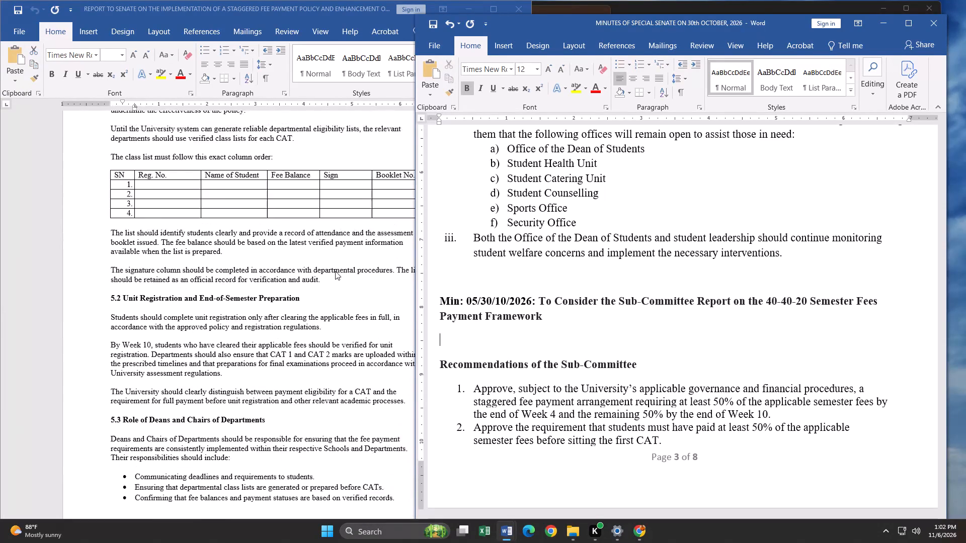
{"action": "scroll", "coordinate": [335, 271], "scroll_direction": "up", "scroll_amount": 20}
{"action": "scroll", "coordinate": [335, 271], "scroll_direction": "up", "scroll_amount": 12}
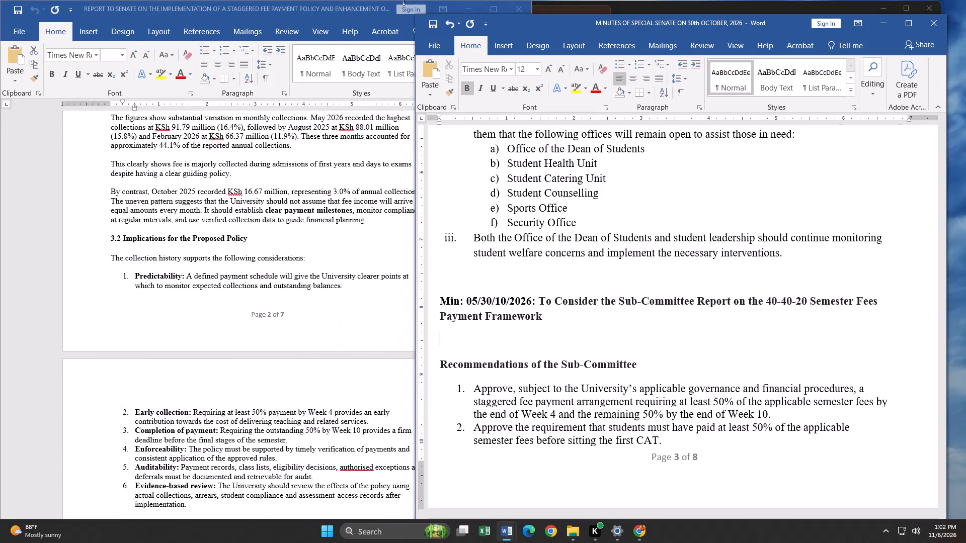
{"action": "left_click", "coordinate": [434, 22]}
{"action": "scroll", "coordinate": [291, 324], "scroll_direction": "up", "scroll_amount": 11}
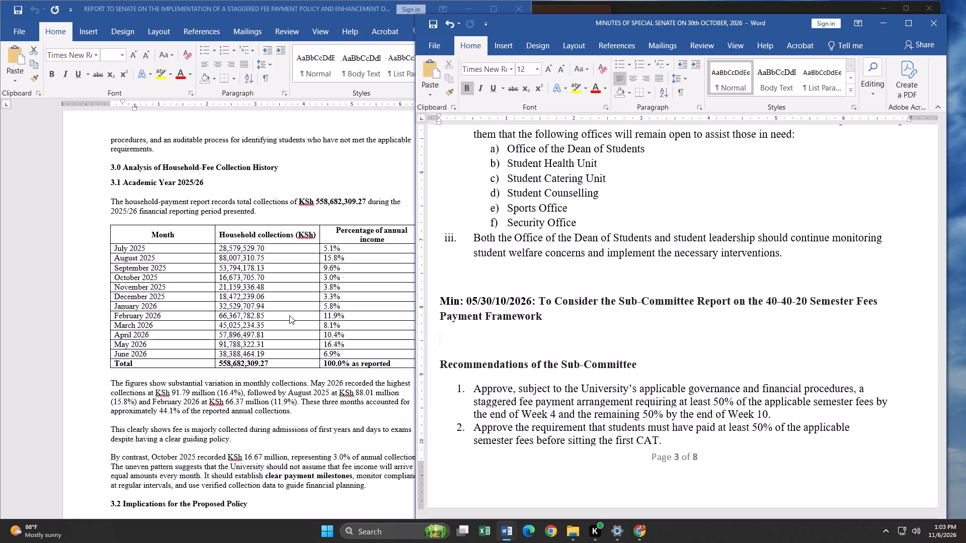
In the minutes' agenda, capitalise the first letter of "Sub-committee" in item 8 on the 40-40-20 Semester Fees Payment Framework.
{"action": "scroll", "coordinate": [442, 262], "scroll_direction": "up", "scroll_amount": 15}
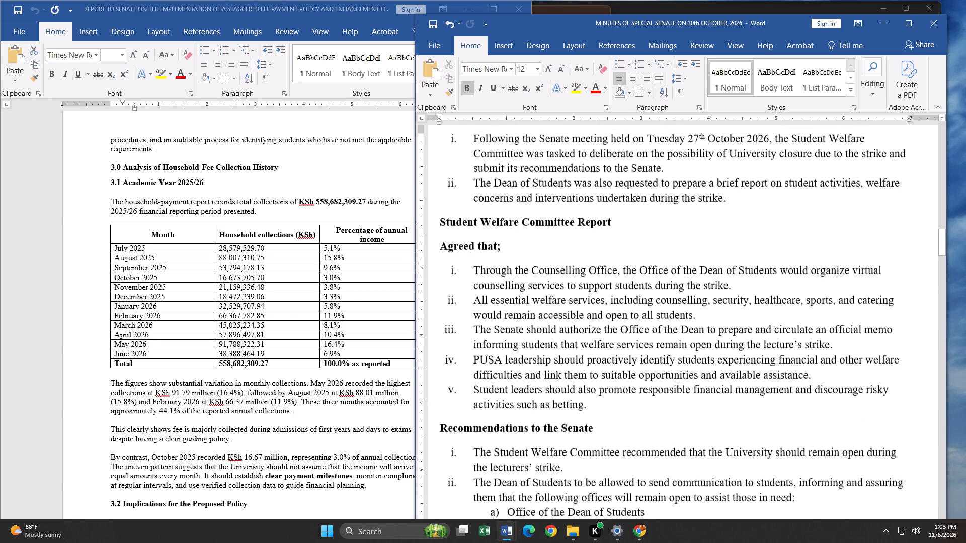
{"action": "scroll", "coordinate": [749, 262], "scroll_direction": "up", "scroll_amount": 20}
{"action": "scroll", "coordinate": [749, 262], "scroll_direction": "up", "scroll_amount": 14}
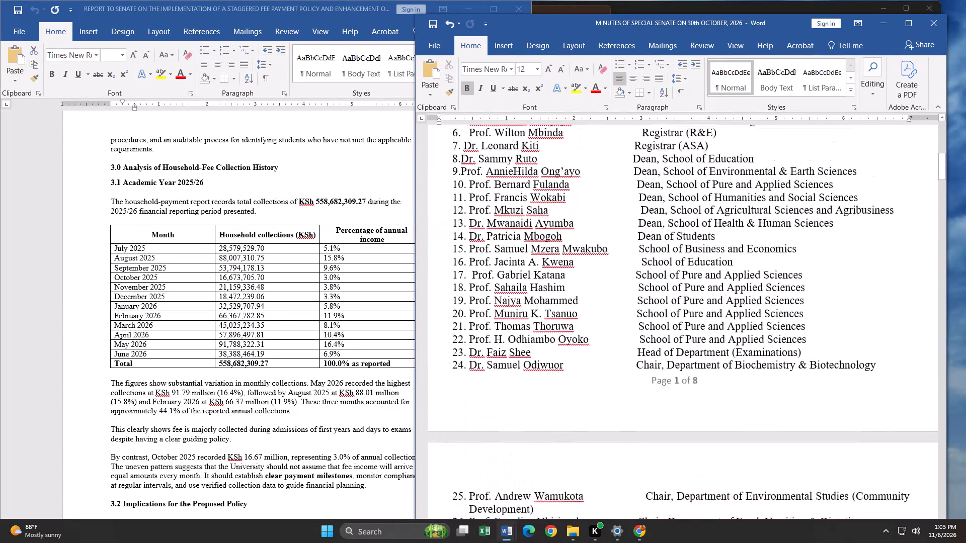
{"action": "scroll", "coordinate": [742, 289], "scroll_direction": "up", "scroll_amount": 8}
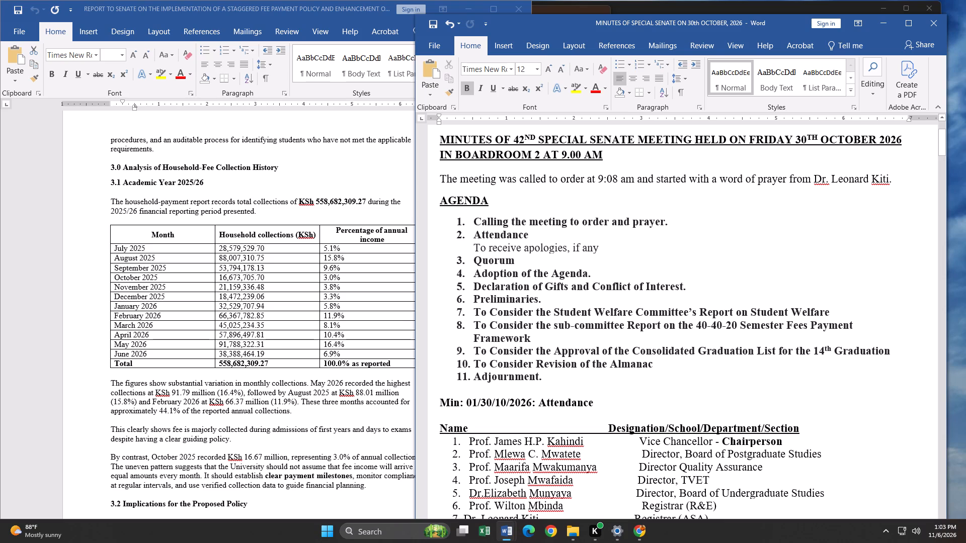
{"action": "left_click", "coordinate": [557, 325]}
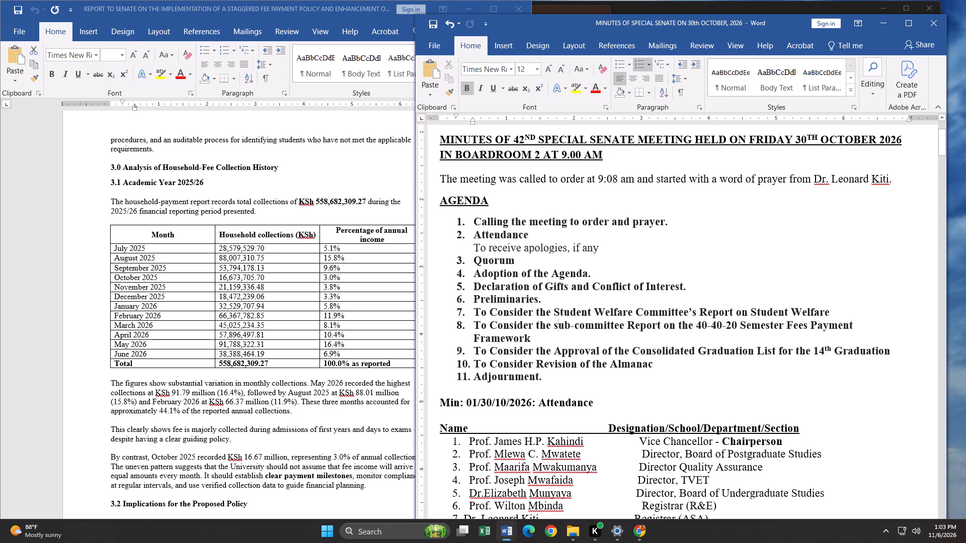
{"action": "key", "text": "BackSpace"}
{"action": "key", "text": "s"}
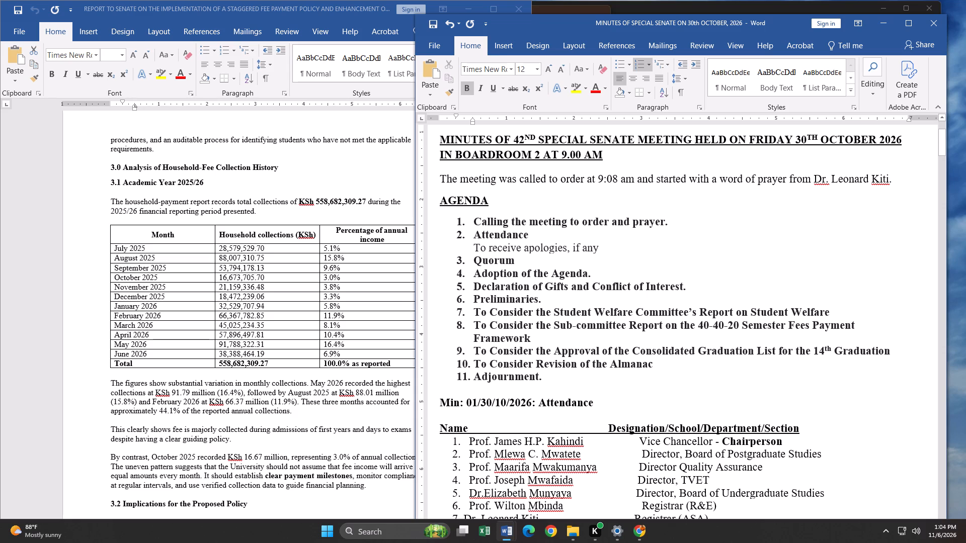
Add the agenda item "To Consider Additional Passlists and Classification" after item 9 on the Consolidated Graduation List.
{"action": "left_click", "coordinate": [589, 369]}
{"action": "left_click", "coordinate": [895, 353]}
{"action": "key", "text": "Return"}
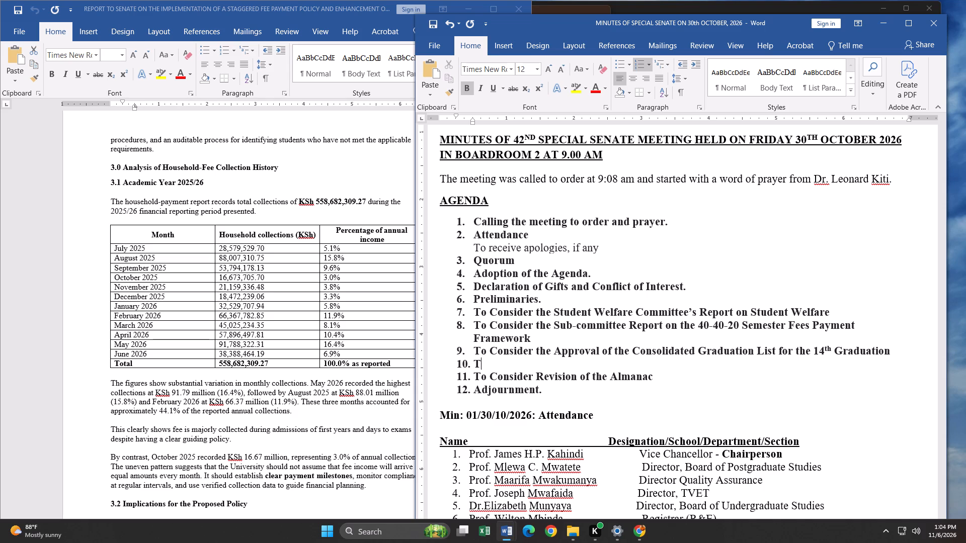
{"action": "type", "text": "o"}
{"action": "key", "text": "space"}
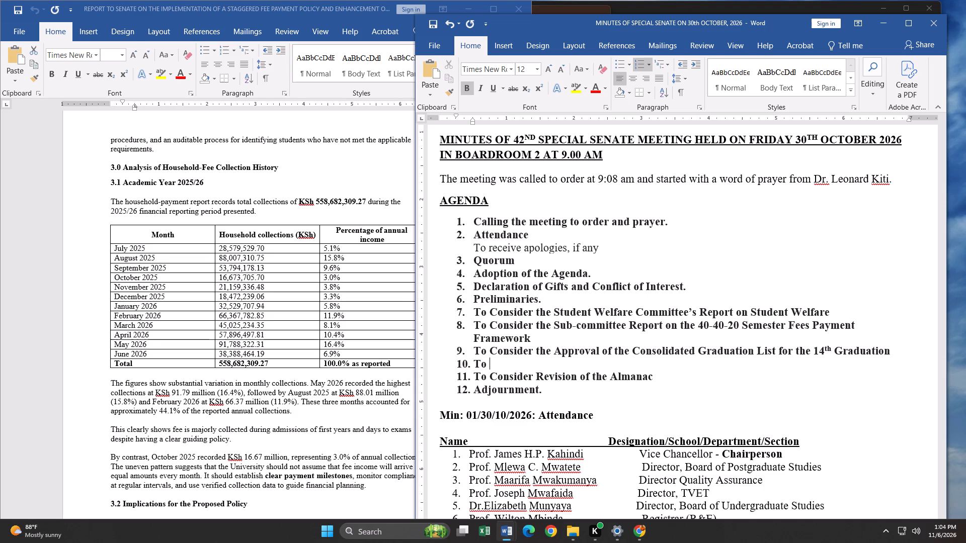
{"action": "key", "text": "c"}
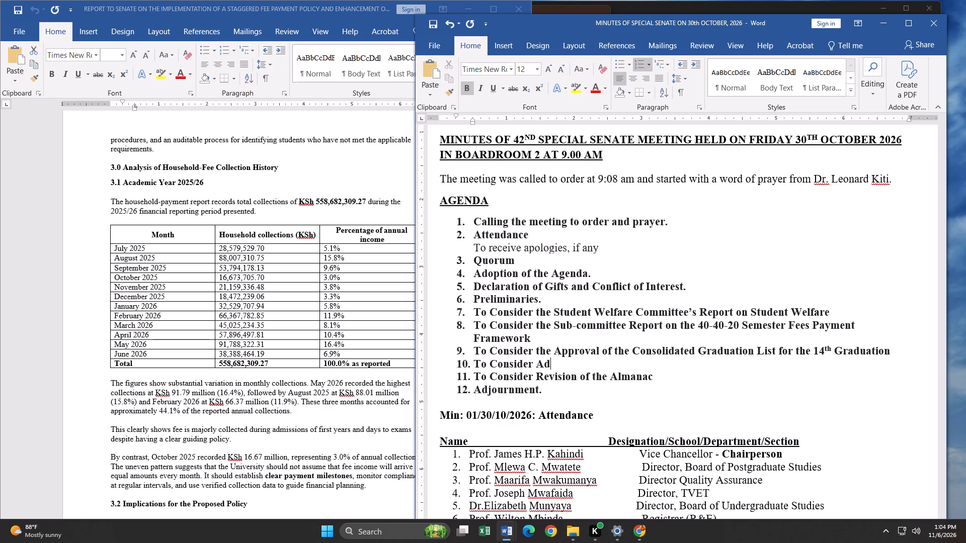
{"action": "key", "text": "BackSpace"}
{"action": "key", "text": "BackSpace"}
{"action": "key", "text": "BackSpace"}
{"action": "type", "text": "DDITIONAL"}
{"action": "key", "text": "space"}
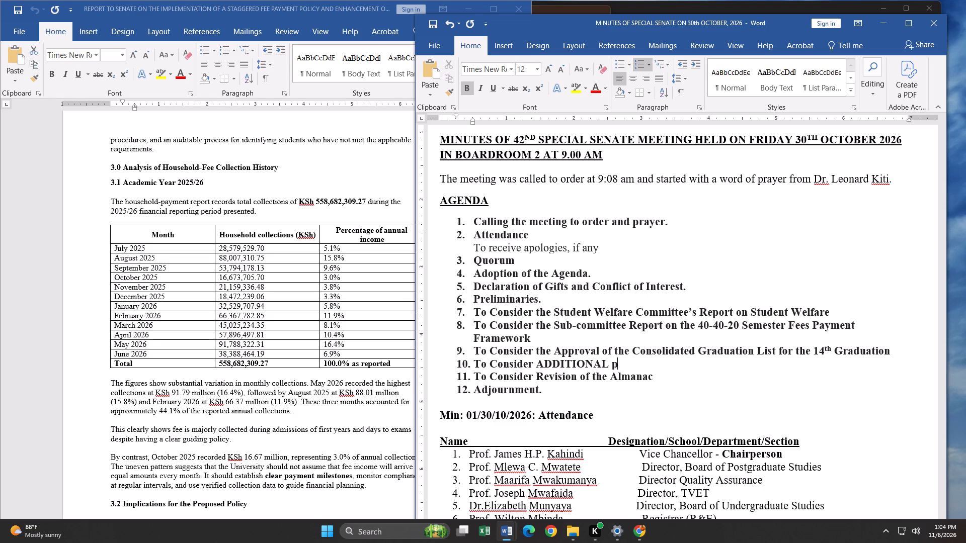
{"action": "type", "text": "ASS"}
{"action": "key", "text": "BackSpace"}
{"action": "key", "text": "BackSpace"}
{"action": "key", "text": "BackSpace"}
{"action": "key", "text": "BackSpace"}
{"action": "key", "text": "BackSpace"}
{"action": "key", "text": "BackSpace"}
{"action": "key", "text": "BackSpace"}
{"action": "key", "text": "BackSpace"}
{"action": "key", "text": "BackSpace"}
{"action": "key", "text": "BackSpace"}
{"action": "key", "text": "BackSpace"}
{"action": "key", "text": "BackSpace"}
{"action": "key", "text": "BackSpace"}
{"action": "key", "text": "BackSpace"}
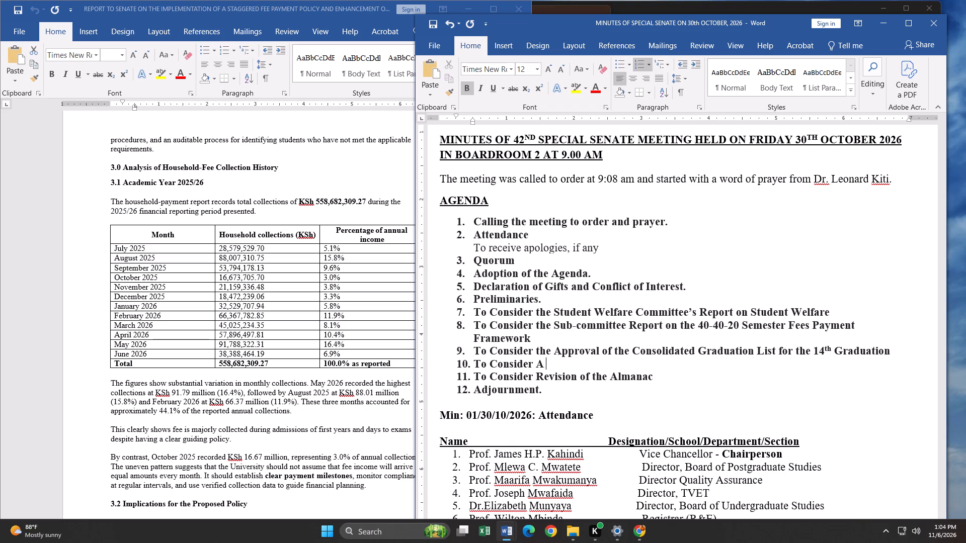
{"action": "type", "text": "dditional"}
{"action": "key", "text": "space"}
{"action": "type", "text": "asslists"}
{"action": "key", "text": "space"}
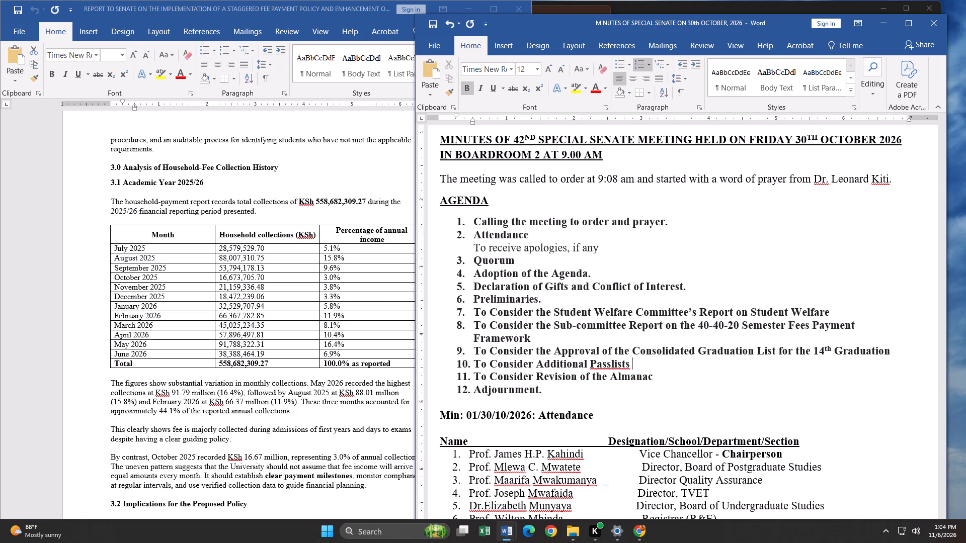
{"action": "type", "text": "and"}
{"action": "key", "text": "space"}
{"action": "type", "text": "lassification"}
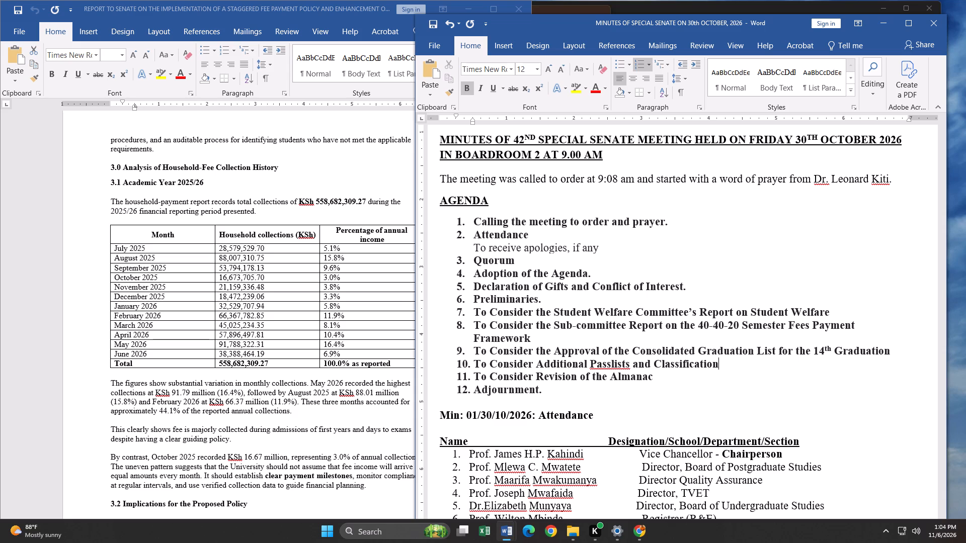
Correct "Passlists" to the suggested spelling "Pass lists" in the new agenda item 10.
{"action": "right_click", "coordinate": [607, 365]}
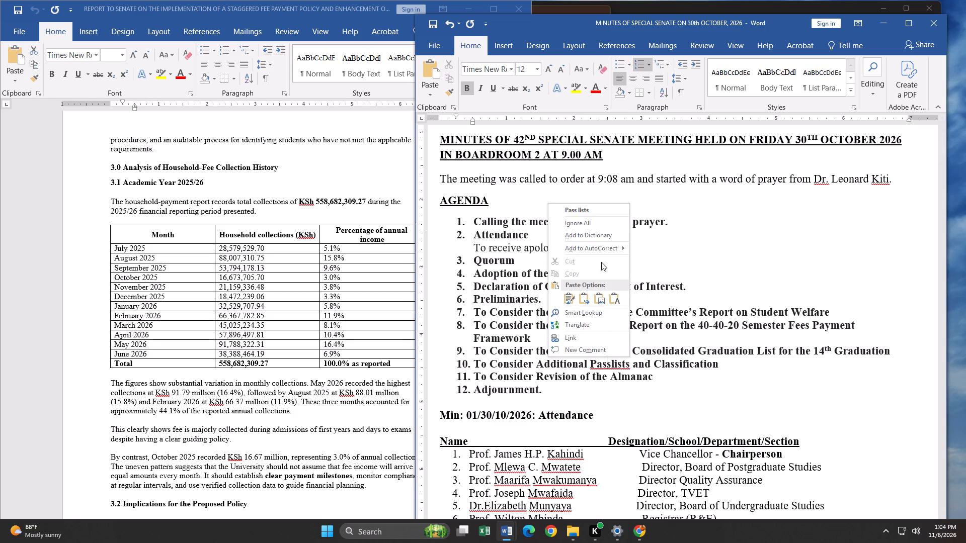
{"action": "left_click", "coordinate": [592, 210]}
{"action": "left_click", "coordinate": [736, 297]}
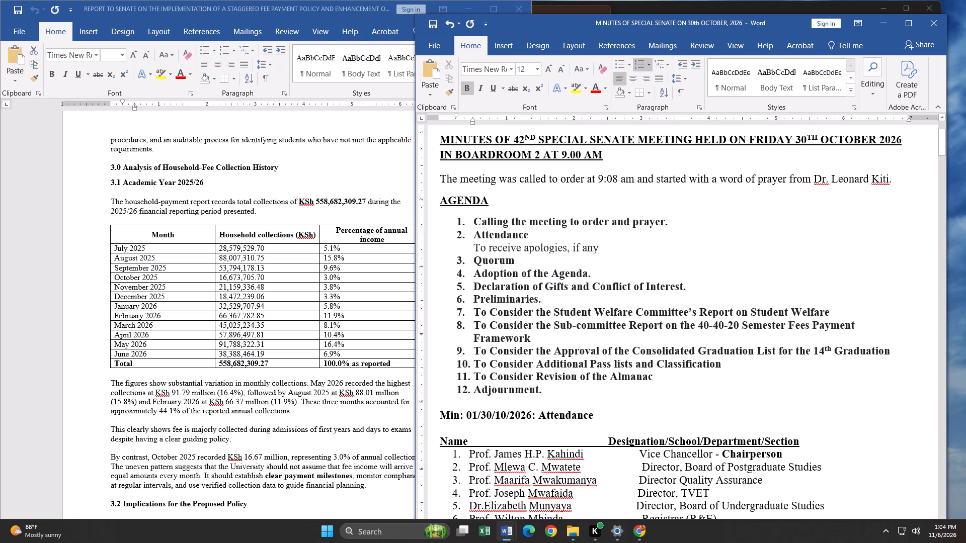
Save the minutes document.
{"action": "left_click", "coordinate": [431, 20]}
{"action": "left_click", "coordinate": [429, 20]}
{"action": "scroll", "coordinate": [661, 296], "scroll_direction": "down", "scroll_amount": 5}
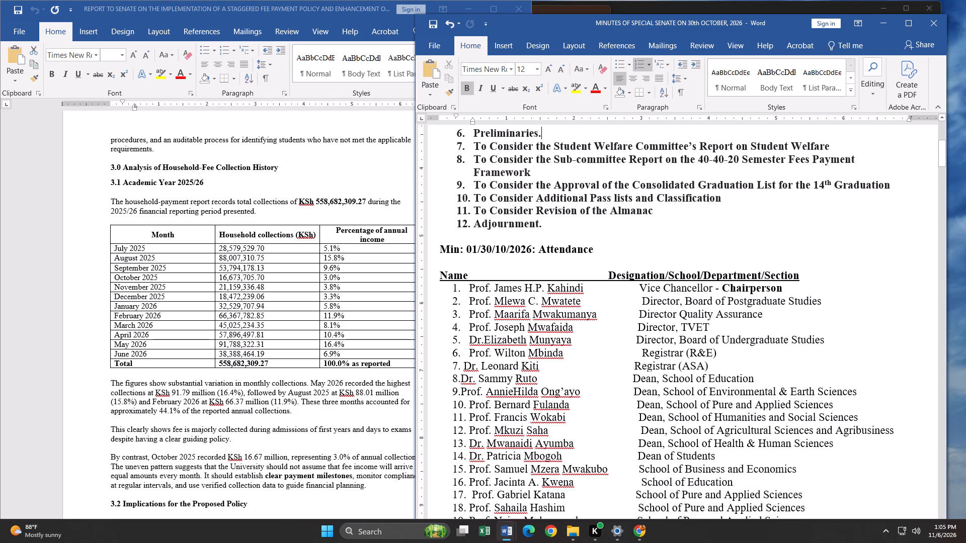
{"action": "scroll", "coordinate": [663, 302], "scroll_direction": "down", "scroll_amount": 10}
{"action": "scroll", "coordinate": [663, 303], "scroll_direction": "down", "scroll_amount": 16}
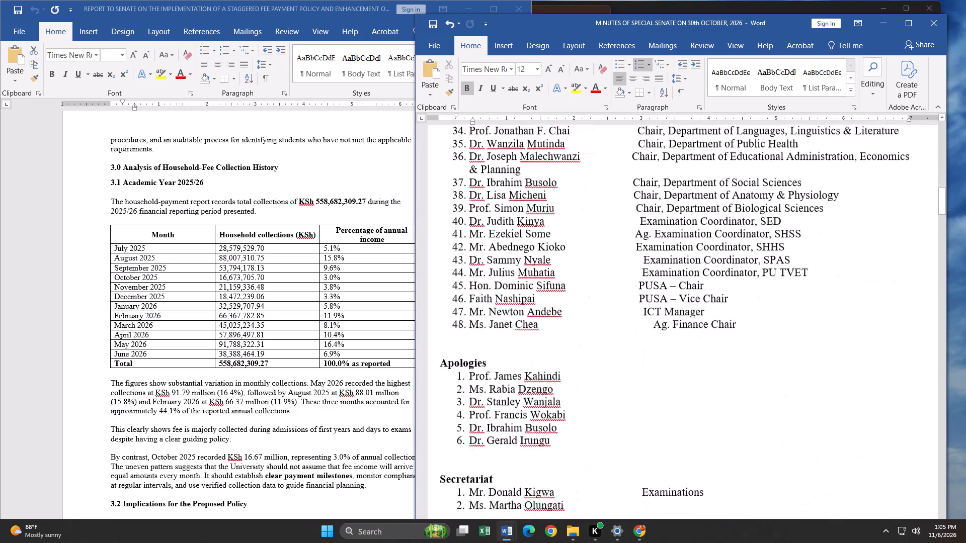
{"action": "scroll", "coordinate": [664, 305], "scroll_direction": "down", "scroll_amount": 17}
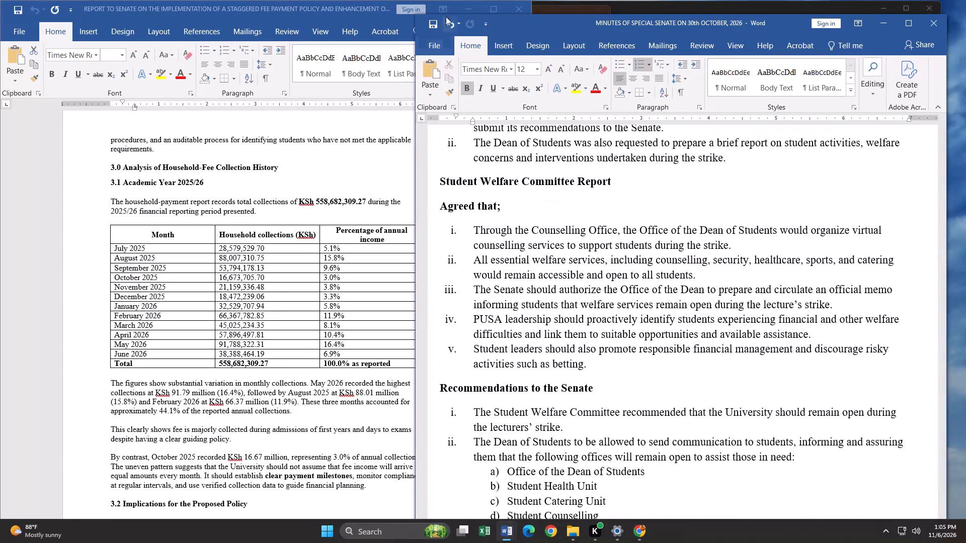
{"action": "left_click", "coordinate": [433, 26]}
Review the Min 05 section of the minutes and the fee report's committee members, introduction and background.
{"action": "scroll", "coordinate": [657, 259], "scroll_direction": "down", "scroll_amount": 6}
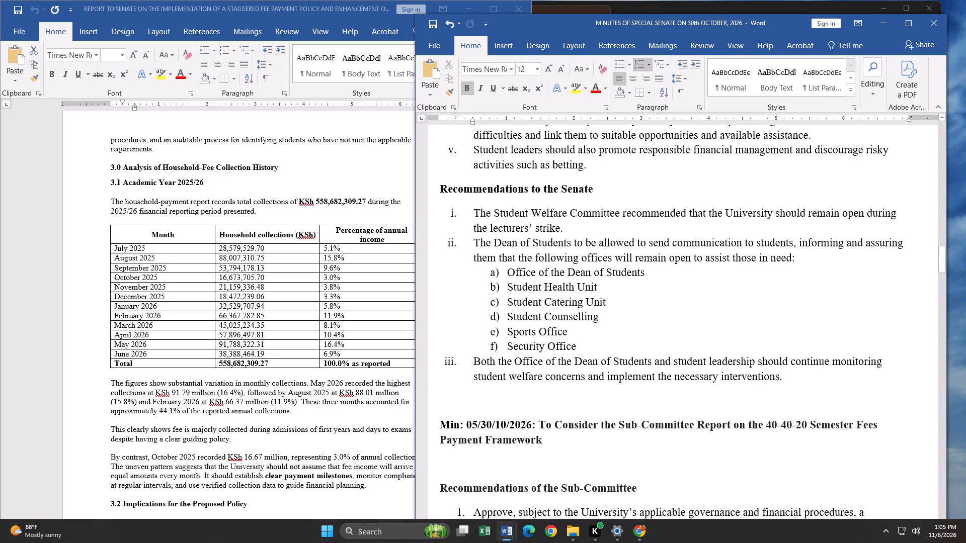
{"action": "scroll", "coordinate": [662, 262], "scroll_direction": "down", "scroll_amount": 3}
{"action": "scroll", "coordinate": [662, 262], "scroll_direction": "up", "scroll_amount": 3}
{"action": "scroll", "coordinate": [662, 262], "scroll_direction": "down", "scroll_amount": 4}
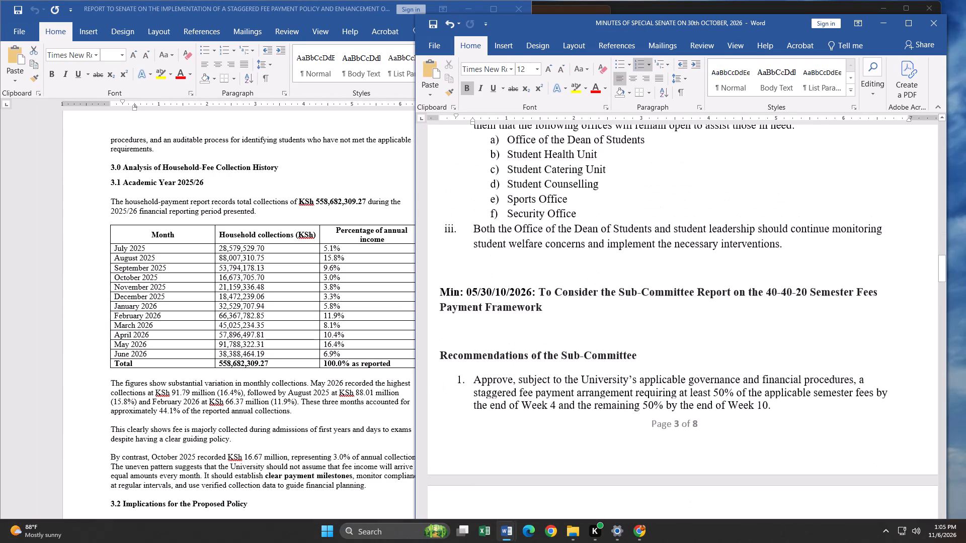
{"action": "scroll", "coordinate": [662, 262], "scroll_direction": "down", "scroll_amount": 1}
{"action": "left_click", "coordinate": [282, 325]}
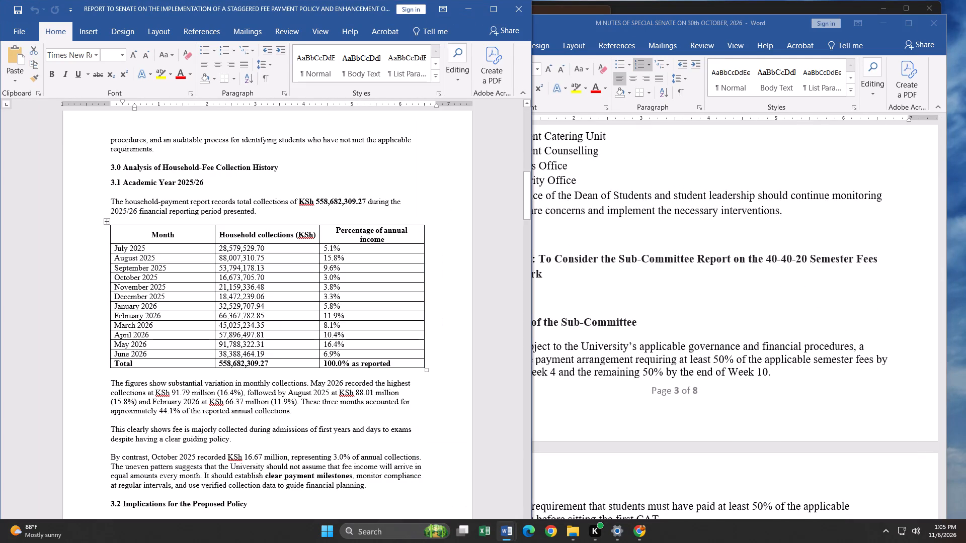
{"action": "scroll", "coordinate": [273, 338], "scroll_direction": "up", "scroll_amount": 14}
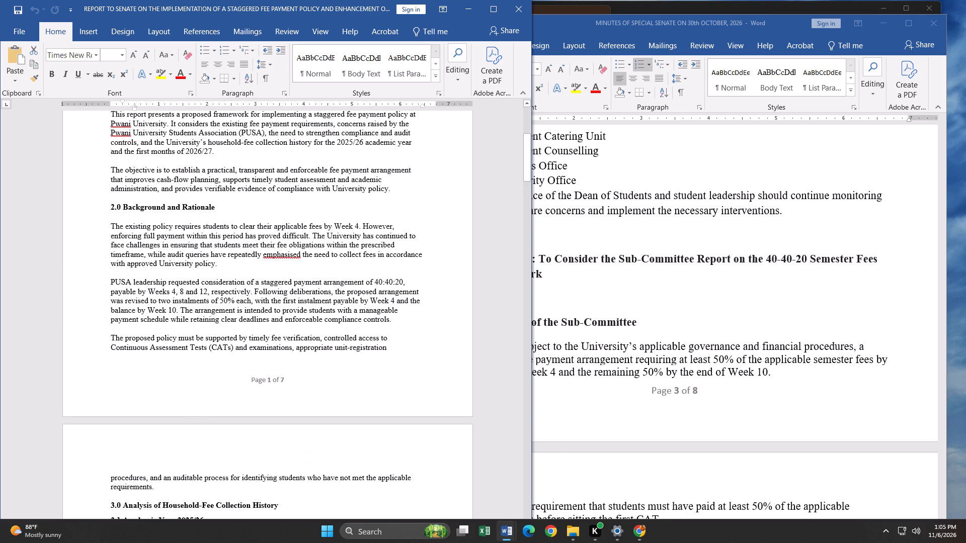
{"action": "scroll", "coordinate": [273, 330], "scroll_direction": "up", "scroll_amount": 5}
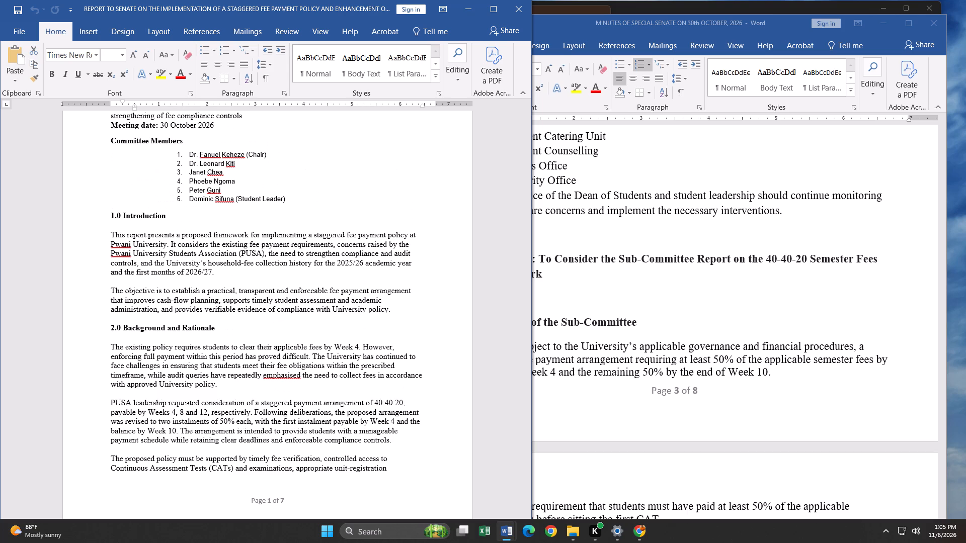
On the empty line under the Min 05 heading in the minutes, start a sentence with "A committee comprising of".
{"action": "left_click", "coordinate": [659, 316]}
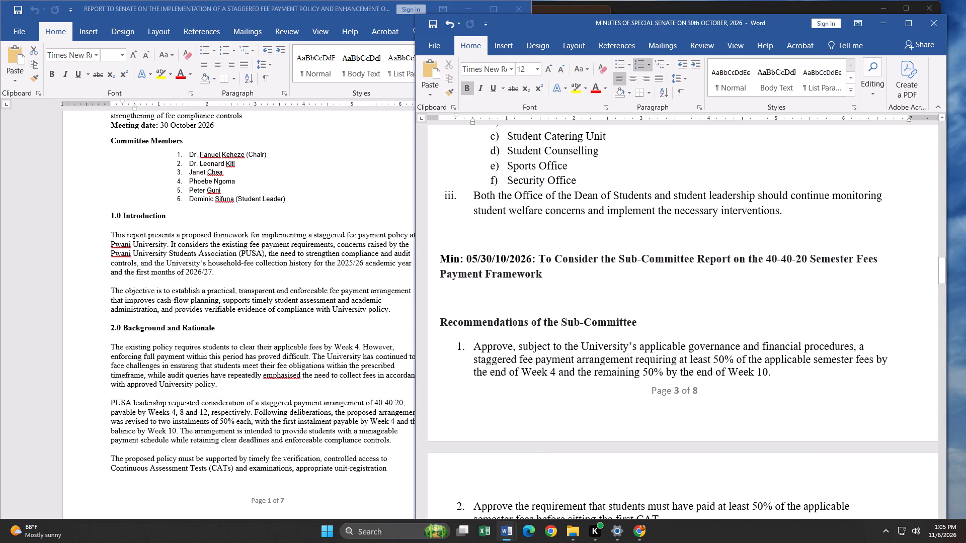
{"action": "left_click", "coordinate": [459, 291]}
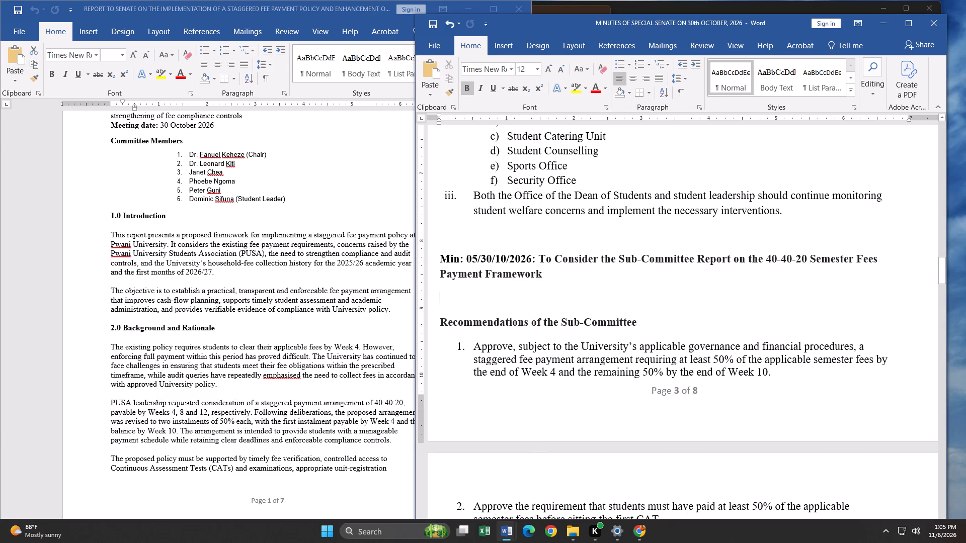
{"action": "key", "text": "space"}
{"action": "type", "text": "ub"}
{"action": "type", "text": "-committe formed"}
{"action": "key", "text": "space"}
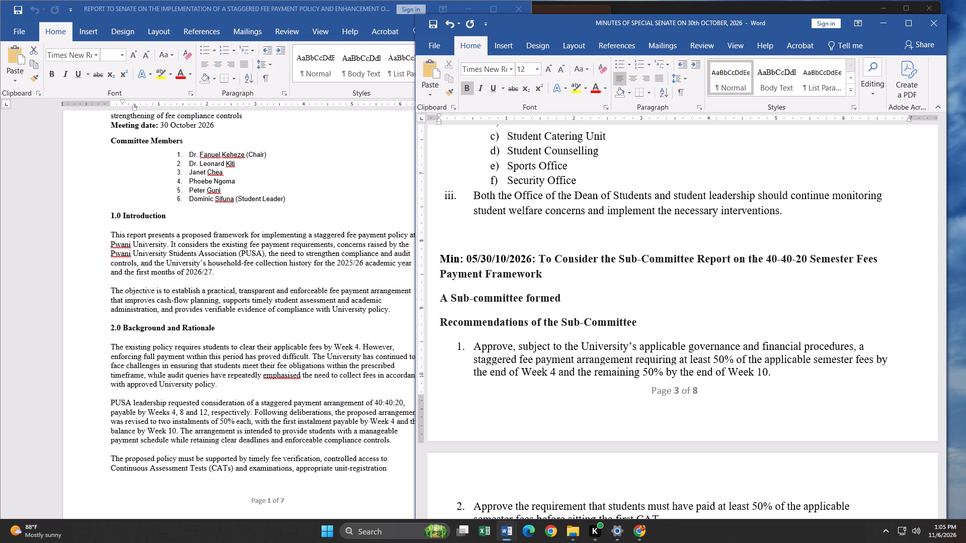
{"action": "key", "text": "BackSpace"}
{"action": "key", "text": "BackSpace"}
{"action": "key", "text": "BackSpace"}
{"action": "key", "text": "BackSpace"}
{"action": "key", "text": "BackSpace"}
{"action": "key", "text": "BackSpace"}
{"action": "key", "text": "BackSpace"}
{"action": "key", "text": "BackSpace"}
{"action": "key", "text": "BackSpace"}
{"action": "key", "text": "BackSpace"}
{"action": "key", "text": "BackSpace"}
{"action": "key", "text": "BackSpace"}
{"action": "key", "text": "BackSpace"}
{"action": "key", "text": "BackSpace"}
{"action": "key", "text": "BackSpace"}
{"action": "key", "text": "BackSpace"}
{"action": "key", "text": "BackSpace"}
{"action": "key", "text": "BackSpace"}
{"action": "key", "text": "BackSpace"}
{"action": "key", "text": "BackSpace"}
{"action": "key", "text": "BackSpace"}
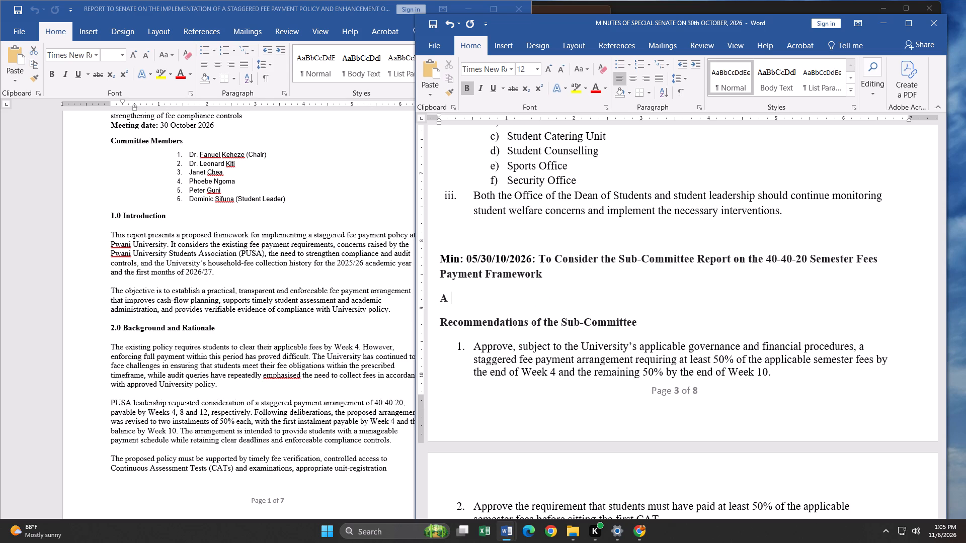
{"action": "type", "text": "committee comprising of"}
{"action": "key", "text": "space"}
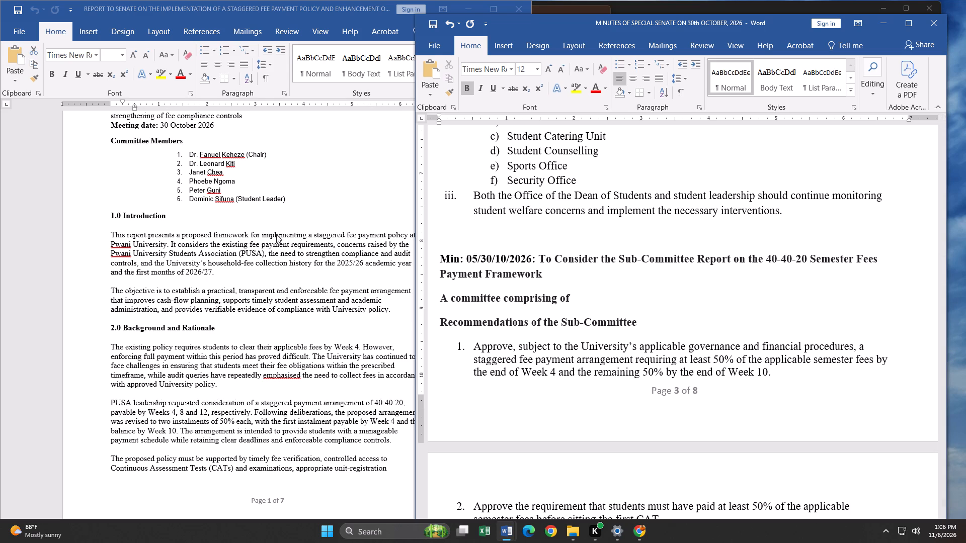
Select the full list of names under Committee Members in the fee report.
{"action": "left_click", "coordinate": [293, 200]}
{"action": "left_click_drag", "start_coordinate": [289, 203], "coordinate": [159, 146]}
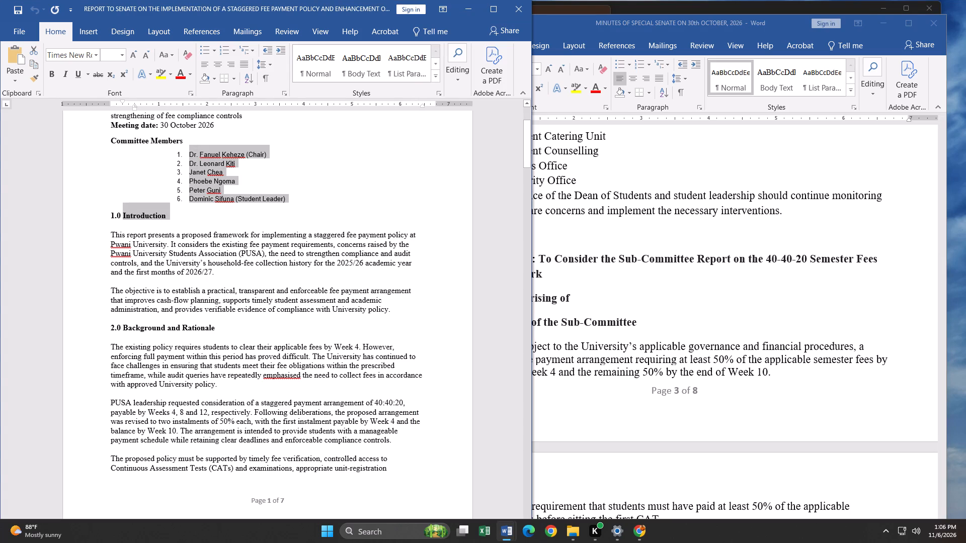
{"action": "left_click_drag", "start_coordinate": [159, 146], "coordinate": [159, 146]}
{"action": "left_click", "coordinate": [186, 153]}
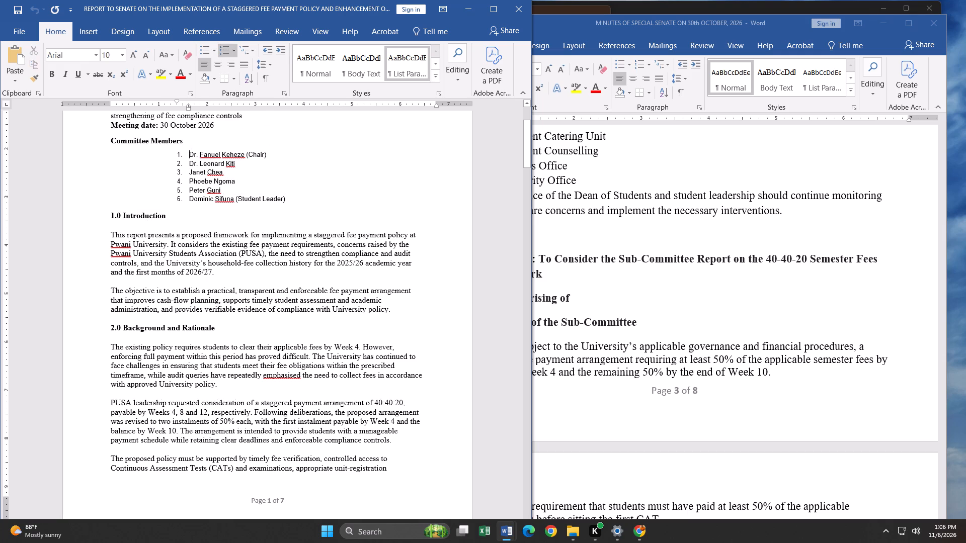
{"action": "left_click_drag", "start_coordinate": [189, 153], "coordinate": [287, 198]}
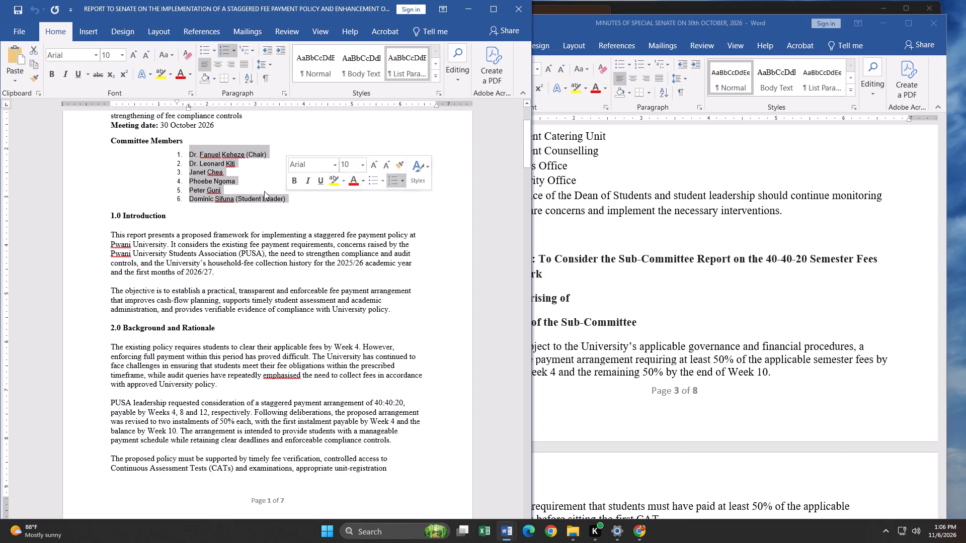
In the new Min 05 sentence of the minutes, replace "comprising of" with "constituted".
{"action": "left_click", "coordinate": [686, 305]}
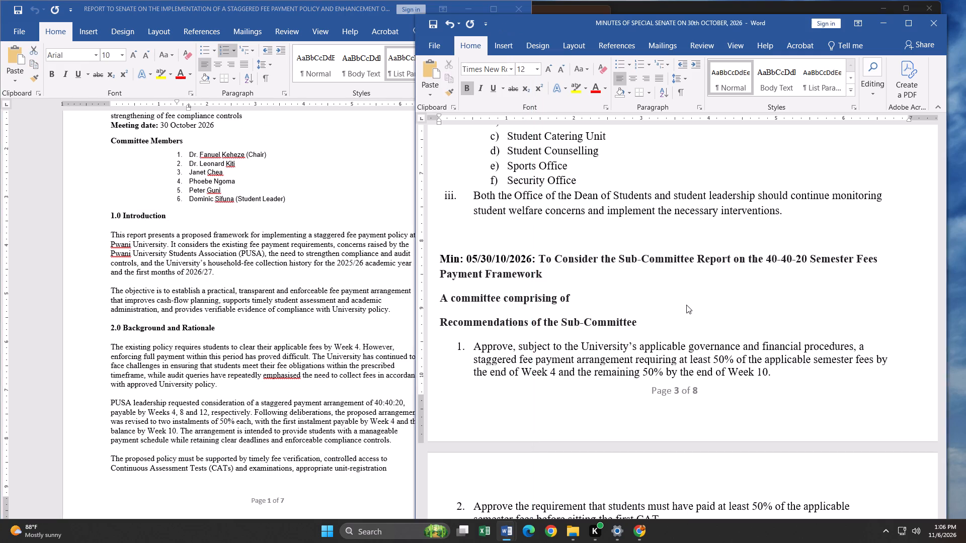
{"action": "key", "text": "BackSpace"}
{"action": "key", "text": "BackSpace"}
{"action": "key", "text": "BackSpace"}
{"action": "key", "text": "BackSpace"}
{"action": "key", "text": "BackSpace"}
{"action": "key", "text": "BackSpace"}
{"action": "key", "text": "BackSpace"}
{"action": "key", "text": "BackSpace"}
{"action": "key", "text": "BackSpace"}
{"action": "key", "text": "BackSpace"}
{"action": "key", "text": "BackSpace"}
{"action": "key", "text": "BackSpace"}
{"action": "key", "text": "BackSpace"}
{"action": "key", "text": "BackSpace"}
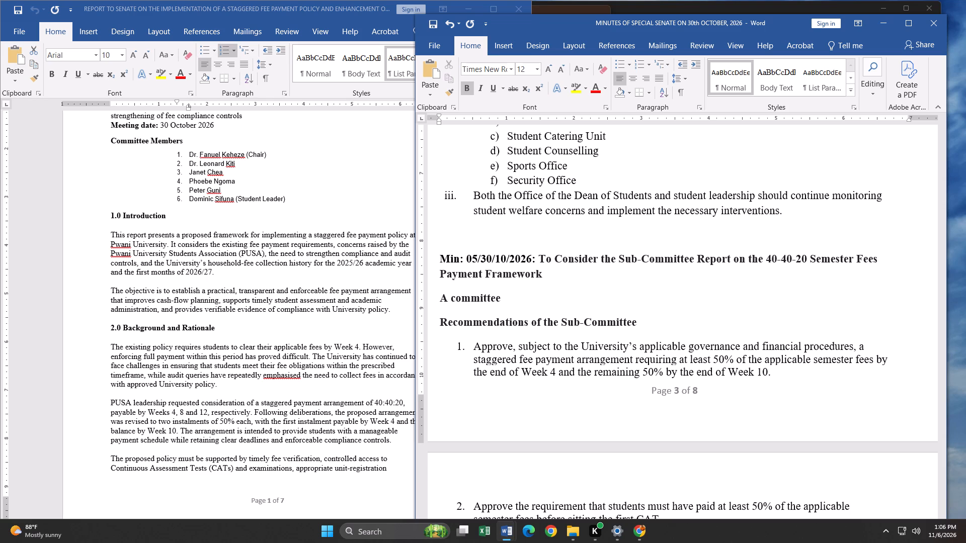
{"action": "key", "text": "f"}
{"action": "key", "text": "BackSpace"}
{"action": "type", "text": "const"}
{"action": "type", "text": "ituted"}
{"action": "key", "text": "space"}
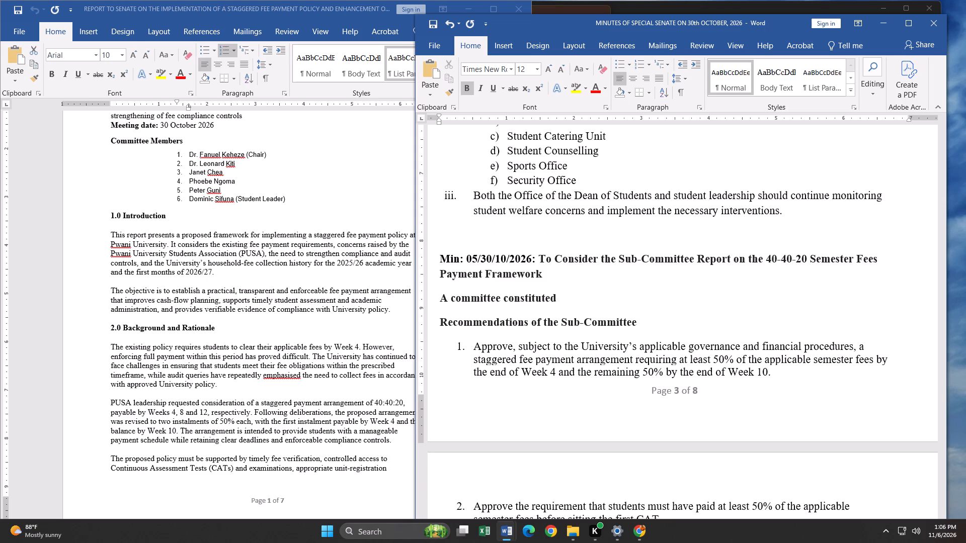
Continue the Min 05 sentence with "in the last Senate meeting 27th October 2026".
{"action": "type", "text": "duri"}
{"action": "key", "text": "BackSpace"}
{"action": "key", "text": "BackSpace"}
{"action": "key", "text": "BackSpace"}
{"action": "key", "text": "BackSpace"}
{"action": "type", "text": "in the last"}
{"action": "key", "text": "space"}
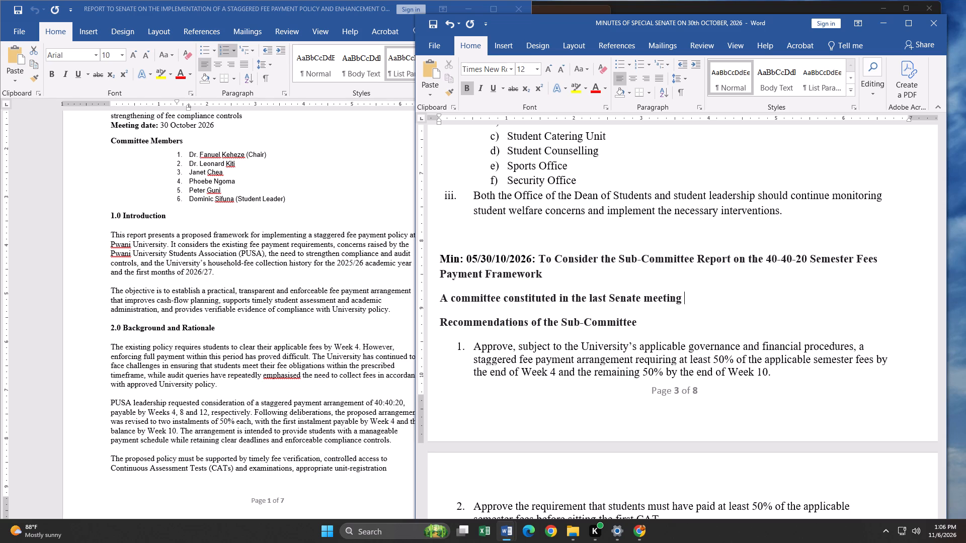
{"action": "key", "text": "2"}
{"action": "type", "text": "7th"}
{"action": "key", "text": "space"}
{"action": "type", "text": "ctober 2026"}
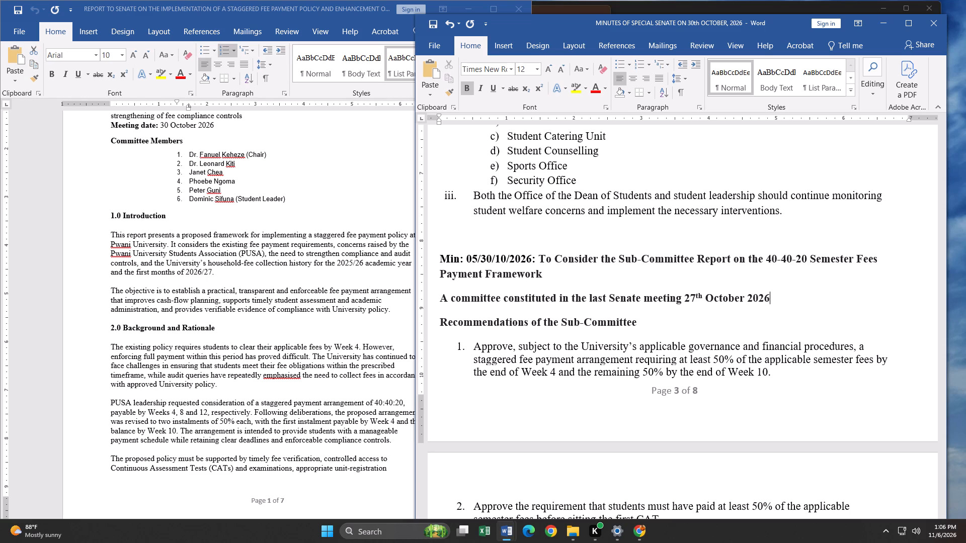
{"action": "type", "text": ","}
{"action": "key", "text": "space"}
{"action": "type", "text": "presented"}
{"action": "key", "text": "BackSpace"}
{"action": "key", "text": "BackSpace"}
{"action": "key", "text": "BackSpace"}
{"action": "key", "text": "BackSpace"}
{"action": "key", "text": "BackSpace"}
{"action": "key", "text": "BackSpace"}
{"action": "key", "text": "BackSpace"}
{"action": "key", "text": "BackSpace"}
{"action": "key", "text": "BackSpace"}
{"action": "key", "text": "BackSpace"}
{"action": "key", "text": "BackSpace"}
Insert "on" before "27th October 2026" in the Min 05 sentence.
{"action": "left_click", "coordinate": [680, 299]}
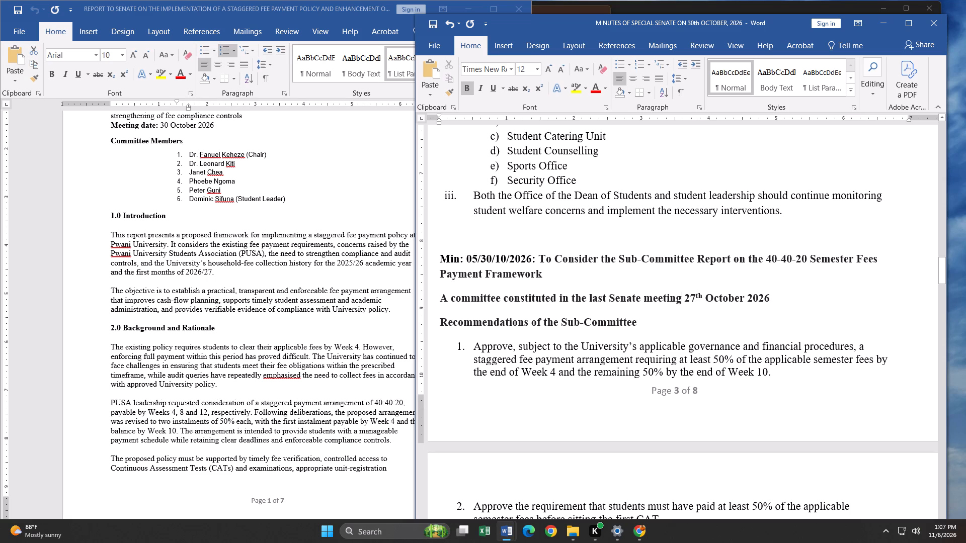
{"action": "key", "text": "space"}
{"action": "type", "text": "on"}
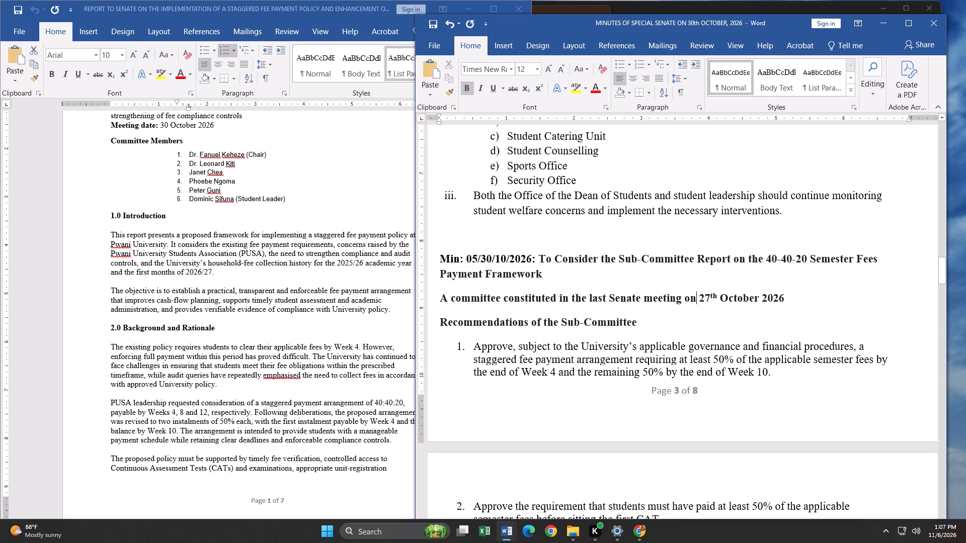
Extend the Min 05 sentence after "27th October 2026" with "presented its report on implementing the staggered fee payment po", correcting the spelling of "staggered".
{"action": "left_click", "coordinate": [795, 294]}
{"action": "type", "text": "presented its report"}
{"action": "key", "text": "space"}
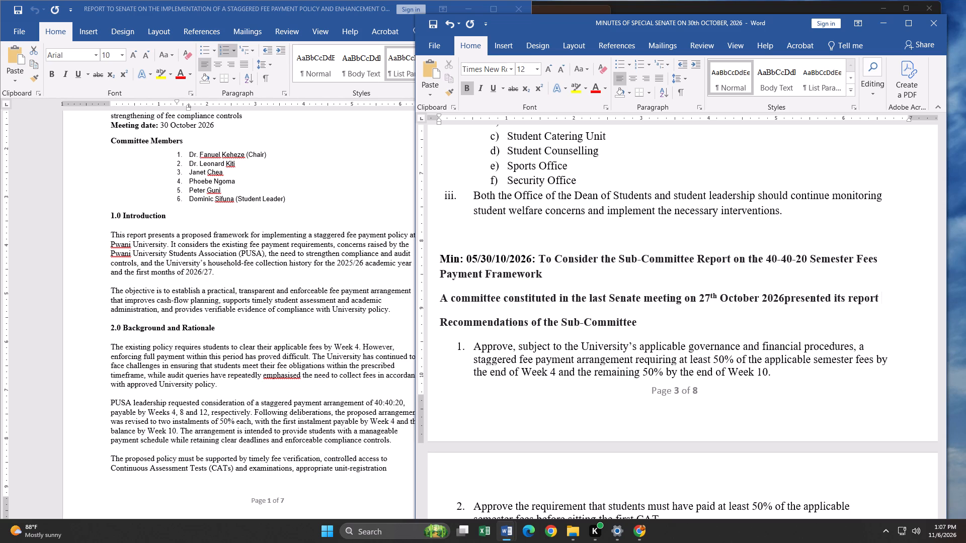
{"action": "type", "text": "on implementing the staggerd fee payment"}
{"action": "key", "text": "space"}
{"action": "type", "text": "po"}
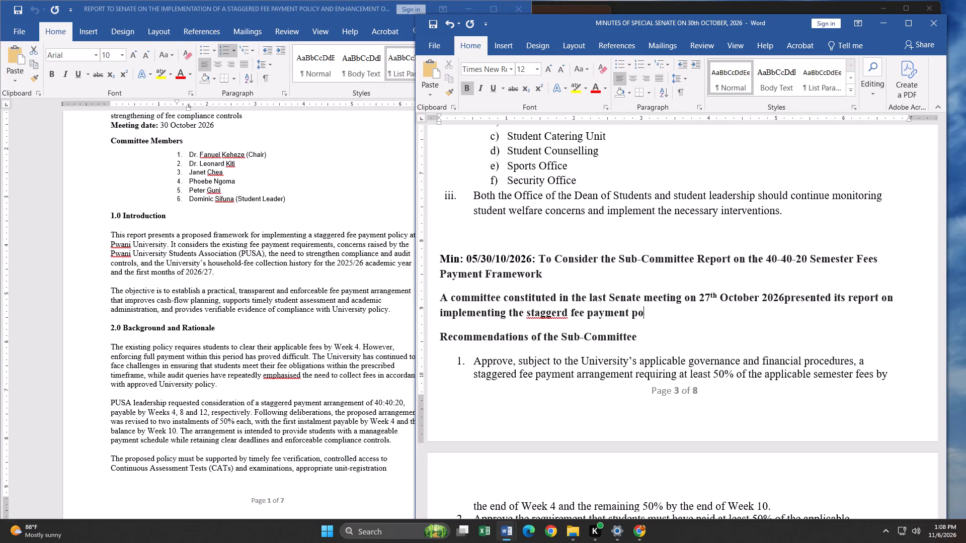
{"action": "right_click", "coordinate": [543, 315]}
{"action": "left_click", "coordinate": [537, 113]}
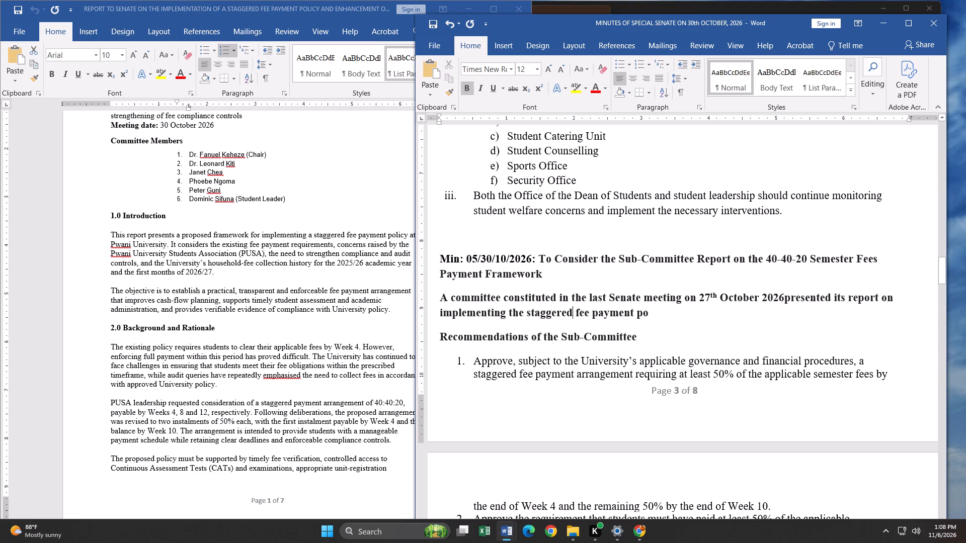
Remove the bold formatting from the whole "A committee constituted…" sentence under the Min 05 heading.
{"action": "left_click", "coordinate": [648, 307]}
{"action": "left_click", "coordinate": [651, 310]}
{"action": "left_click_drag", "start_coordinate": [651, 310], "coordinate": [475, 288]}
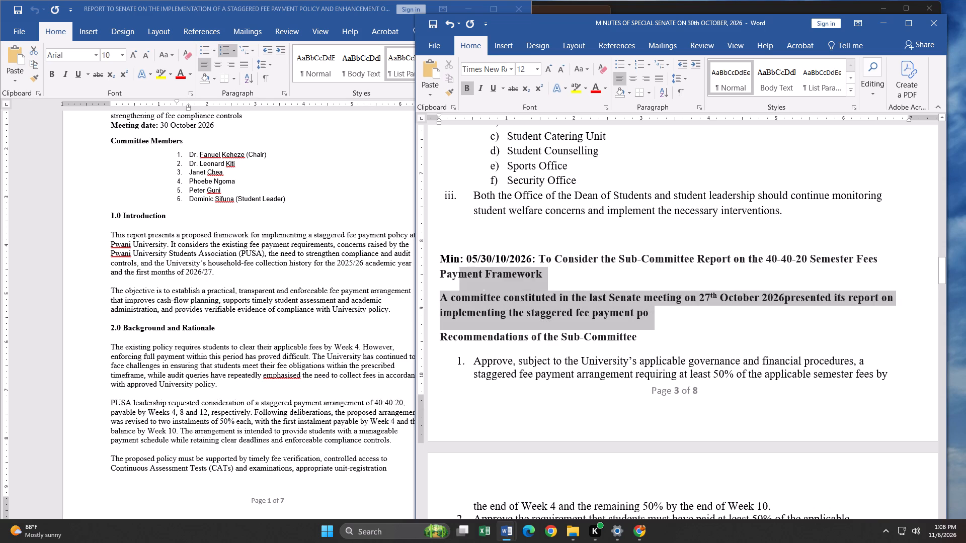
{"action": "left_click_drag", "start_coordinate": [475, 288], "coordinate": [441, 297]}
{"action": "left_click", "coordinate": [446, 284]}
{"action": "left_click", "coordinate": [622, 339]}
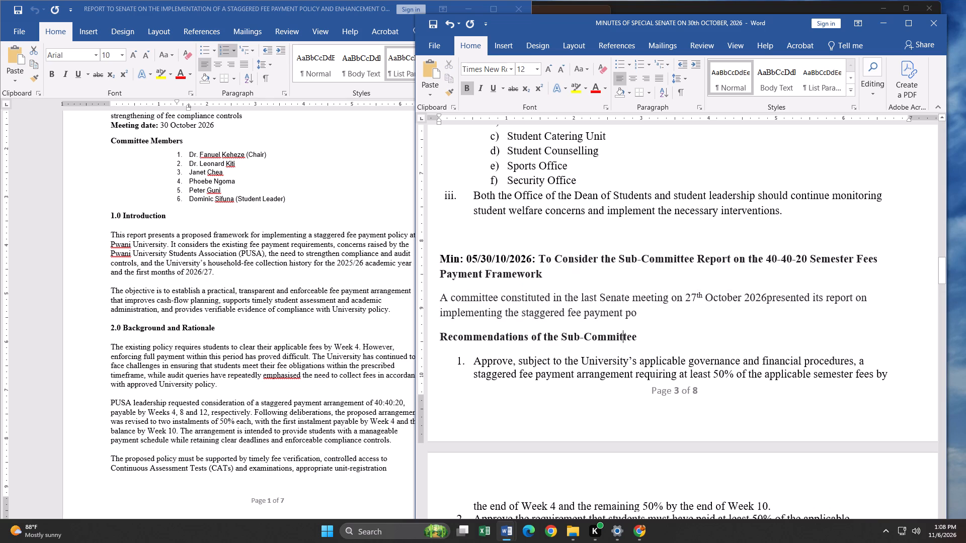
Insert the missing space between "2026" and "presented" in the Min 05 sentence.
{"action": "left_click", "coordinate": [640, 312]}
{"action": "left_click", "coordinate": [767, 299]}
{"action": "key", "text": "space"}
Shift the minutes window to uncover the fee report's text and complete the Min 05 sentence's last word as "policy,".
{"action": "left_click", "coordinate": [749, 314]}
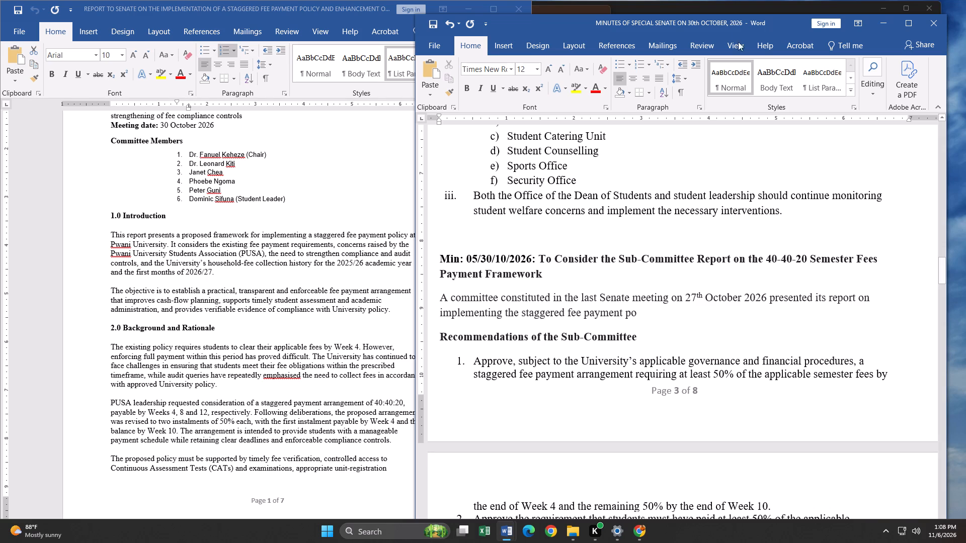
{"action": "left_click_drag", "start_coordinate": [635, 25], "coordinate": [692, 33]}
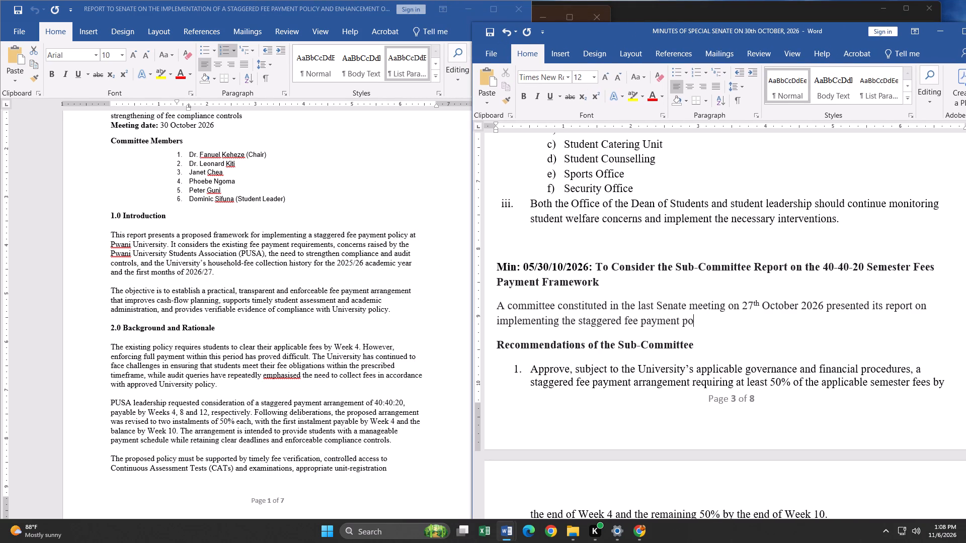
{"action": "type", "text": "licy"}
{"action": "key", "text": "comma"}
Start a new paragraph below the Min 05 sentence reading "The report considered the existing fee payment requirements,".
{"action": "key", "text": "Return"}
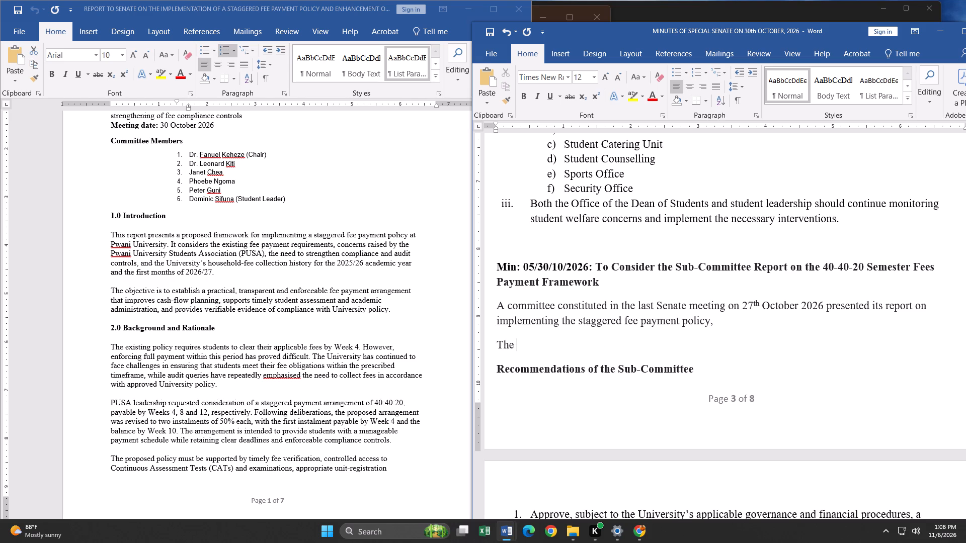
{"action": "type", "text": "report"}
{"action": "key", "text": "space"}
{"action": "key", "text": "space"}
{"action": "type", "text": "condidered"}
{"action": "key", "text": "space"}
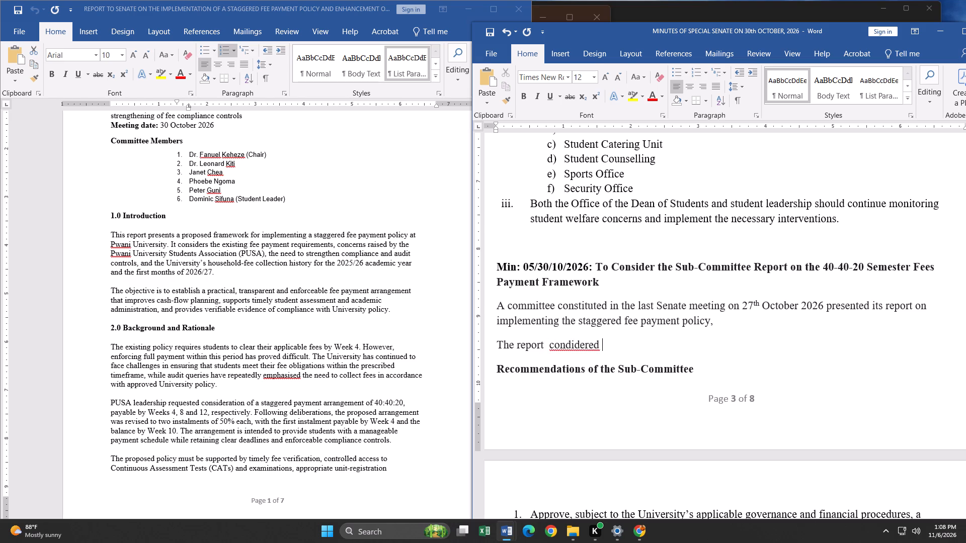
{"action": "type", "text": "the existing"}
{"action": "key", "text": "space"}
{"action": "type", "text": "fee payment"}
{"action": "key", "text": "space"}
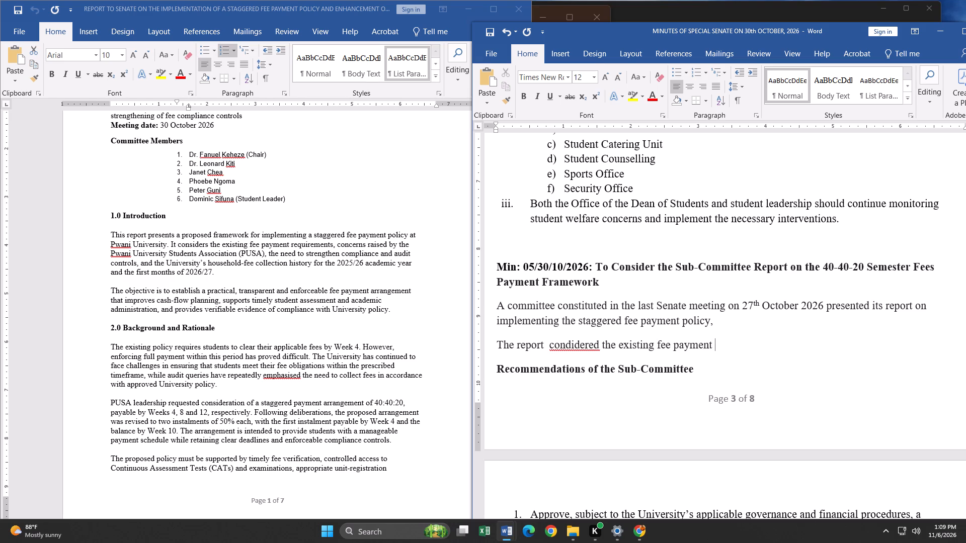
{"action": "type", "text": "requirements"}
{"action": "type", "text": ","}
{"action": "key", "text": "space"}
Continue the new paragraph with "the need to strengthen compliance, concerns raised by PUSA".
{"action": "type", "text": "the need"}
{"action": "key", "text": "space"}
{"action": "type", "text": "to strenthen"}
{"action": "key", "text": "space"}
{"action": "type", "text": "compliance"}
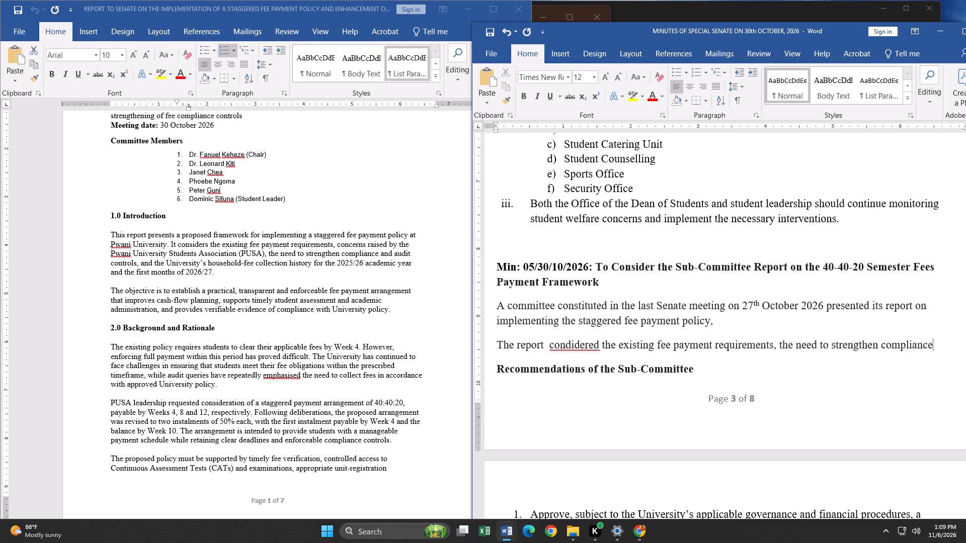
{"action": "type", "text": ","}
{"action": "key", "text": "space"}
{"action": "type", "text": "concerns raised"}
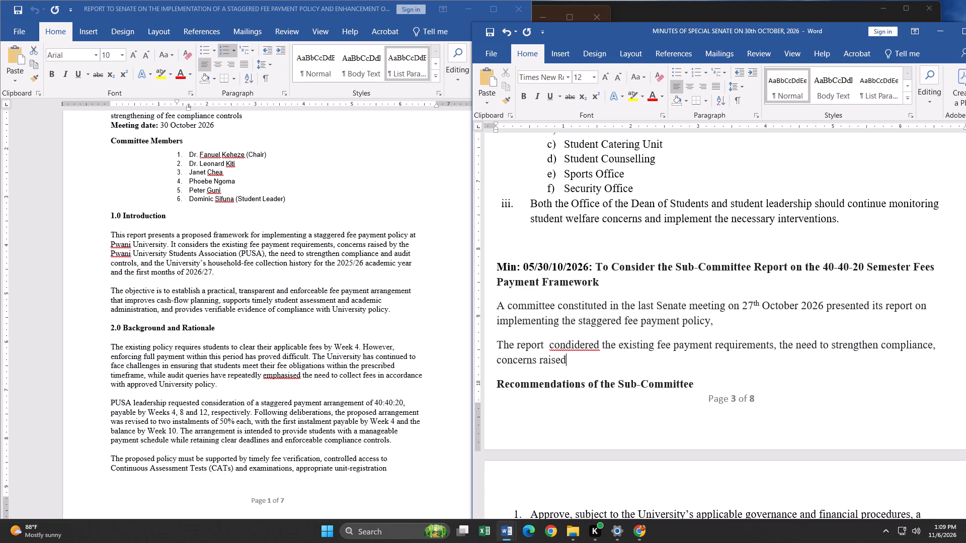
{"action": "key", "text": "space"}
{"action": "type", "text": "by the"}
{"action": "key", "text": "BackSpace"}
{"action": "key", "text": "BackSpace"}
{"action": "key", "text": "BackSpace"}
Add ", audit controls, and the University's household-fee collection history for the 2025/26 AY" to the paragraph.
{"action": "type", "text": ", ausi"}
{"action": "key", "text": "BackSpace"}
{"action": "key", "text": "BackSpace"}
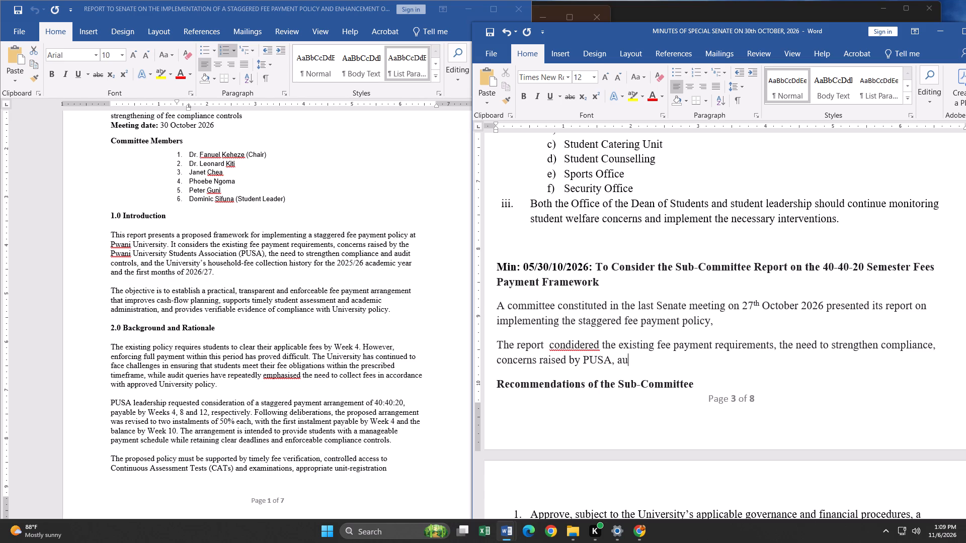
{"action": "type", "text": "dit controls,"}
{"action": "key", "text": "space"}
{"action": "type", "text": "and the"}
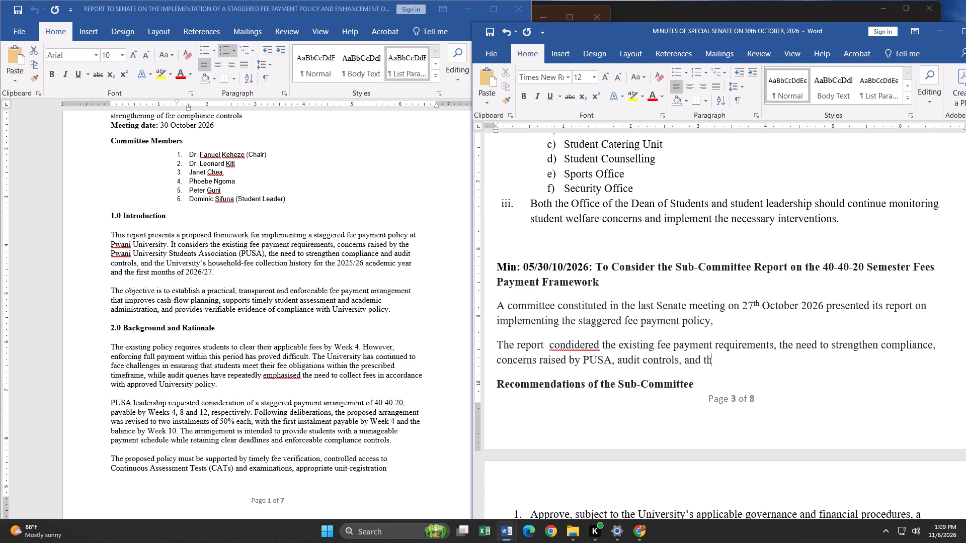
{"action": "key", "text": "space"}
{"action": "type", "text": "household"}
{"action": "key", "text": "space"}
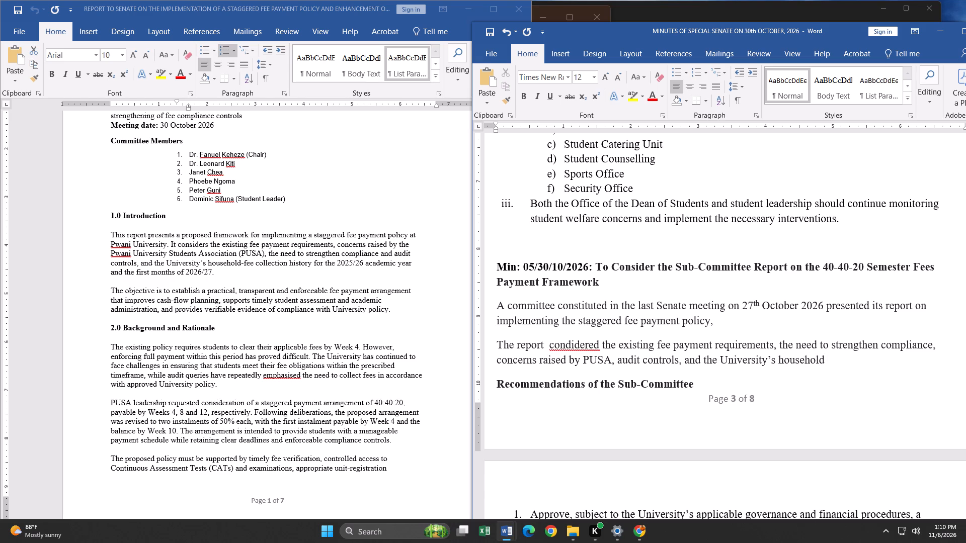
{"action": "key", "text": "BackSpace"}
{"action": "type", "text": "-fee"}
{"action": "key", "text": "space"}
{"action": "type", "text": "collection history"}
{"action": "key", "text": "space"}
{"action": "type", "text": "for"}
{"action": "key", "text": "space"}
{"action": "type", "text": "the"}
{"action": "key", "text": "space"}
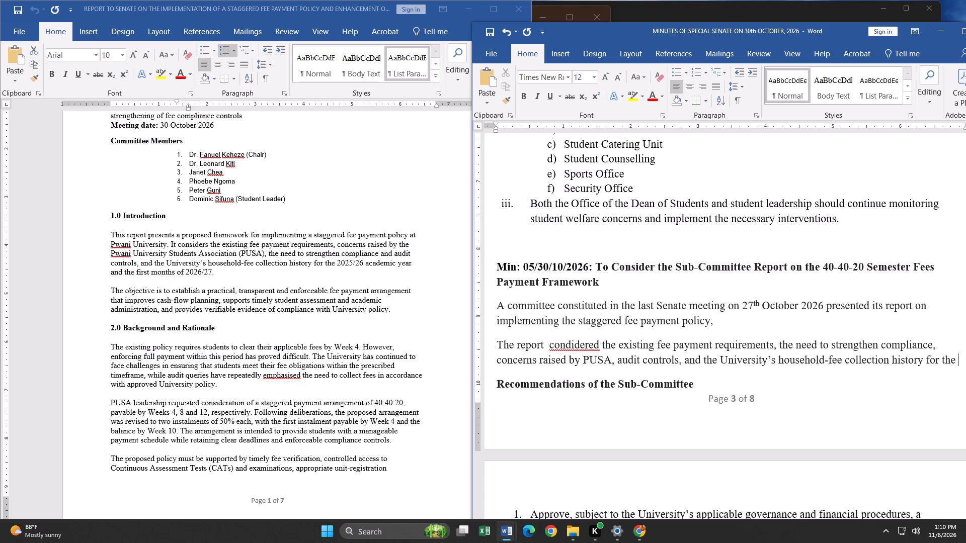
{"action": "type", "text": "2025/26"}
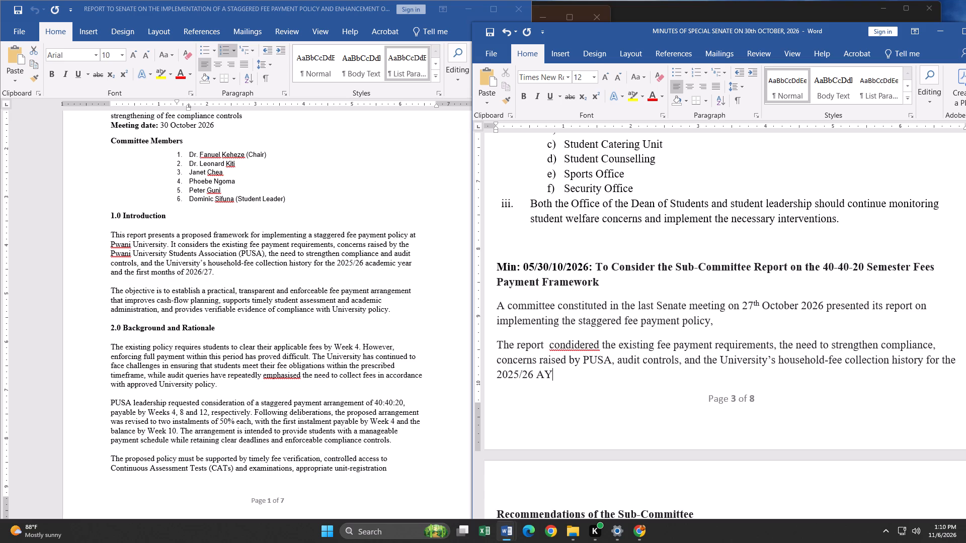
Finish the fee report paragraph with "as well as the initial months of 2026/27." after "2025/26 AY".
{"action": "key", "text": "space"}
{"action": "type", "text": "and the initial monh"}
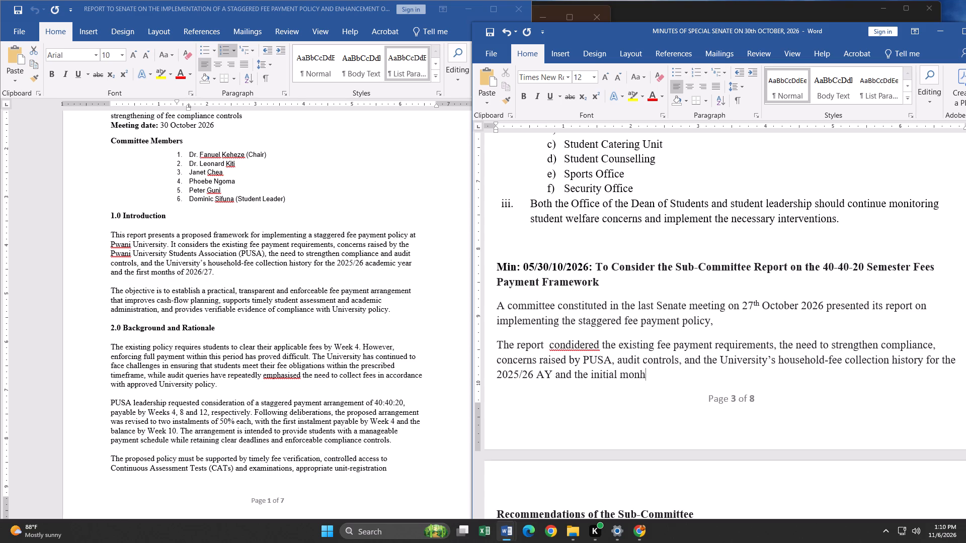
{"action": "key", "text": "BackSpace"}
{"action": "key", "text": "BackSpace"}
{"action": "key", "text": "BackSpace"}
{"action": "key", "text": "BackSpace"}
{"action": "key", "text": "BackSpace"}
{"action": "key", "text": "BackSpace"}
{"action": "key", "text": "BackSpace"}
{"action": "key", "text": "BackSpace"}
{"action": "key", "text": "BackSpace"}
{"action": "key", "text": "BackSpace"}
{"action": "key", "text": "BackSpace"}
{"action": "key", "text": "BackSpace"}
{"action": "key", "text": "BackSpace"}
{"action": "key", "text": "BackSpace"}
{"action": "key", "text": "BackSpace"}
{"action": "key", "text": "BackSpace"}
{"action": "key", "text": "BackSpace"}
{"action": "key", "text": "BackSpace"}
{"action": "key", "text": "BackSpace"}
{"action": "type", "text": "s well as the initial mponths of"}
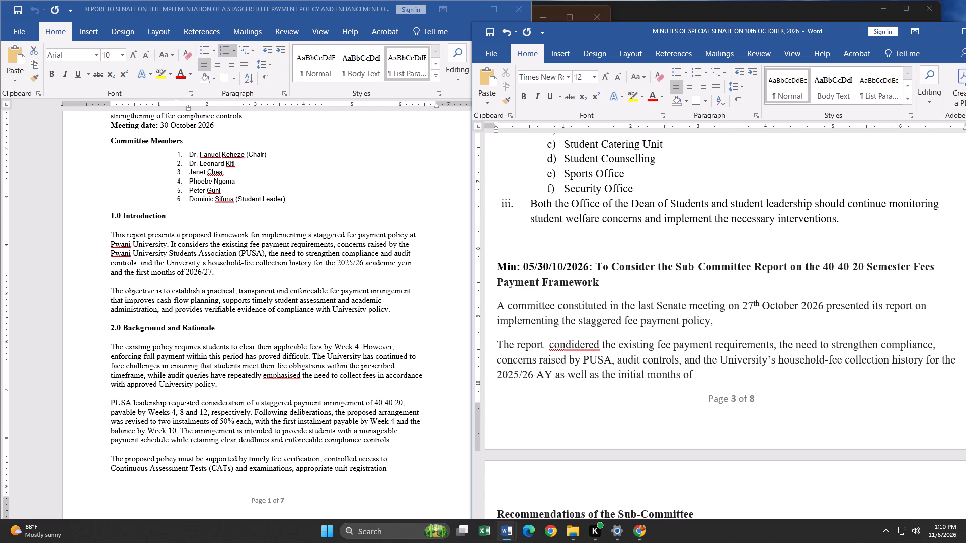
{"action": "key", "text": "space"}
{"action": "type", "text": "2026/27/"}
{"action": "key", "text": "BackSpace"}
{"action": "key", "text": "period"}
Correct "condidered" to "considered", remove the extra space before it, and return the cursor to the paragraph's end.
{"action": "right_click", "coordinate": [577, 345]}
{"action": "left_click", "coordinate": [574, 358]}
{"action": "left_click", "coordinate": [549, 346]}
{"action": "key", "text": "BackSpace"}
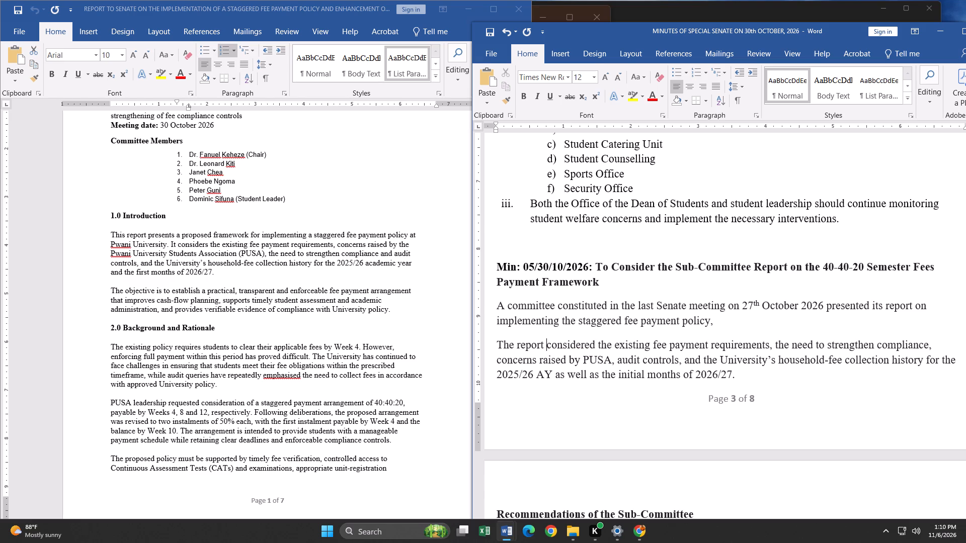
{"action": "left_click", "coordinate": [580, 359]}
{"action": "left_click", "coordinate": [758, 402]}
{"action": "left_click", "coordinate": [760, 382]}
Save the Special Senate minutes document.
{"action": "left_click", "coordinate": [490, 34]}
Switch to the staggered fee payment report document.
{"action": "left_click", "coordinate": [286, 341]}
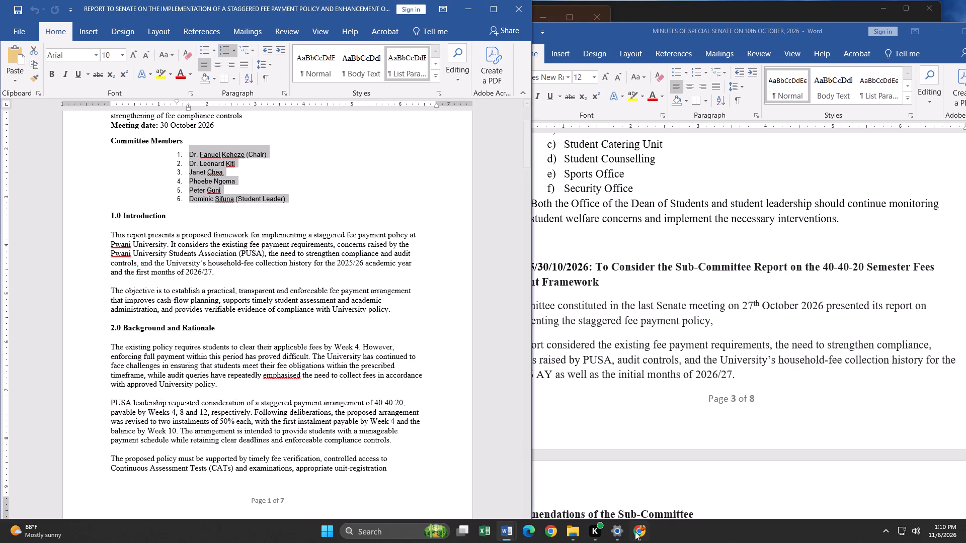
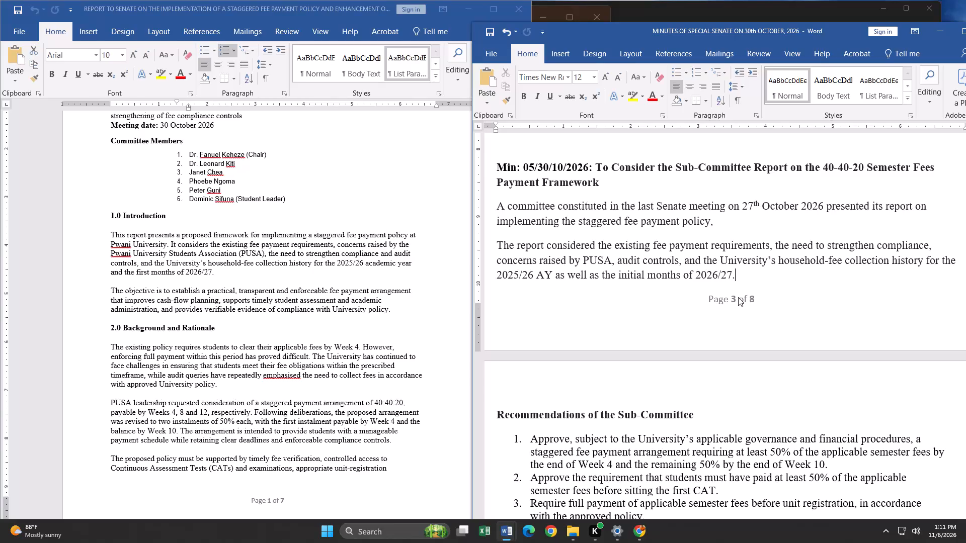
Save the Special Senate minutes document.
{"action": "key", "text": "ctrl+s"}
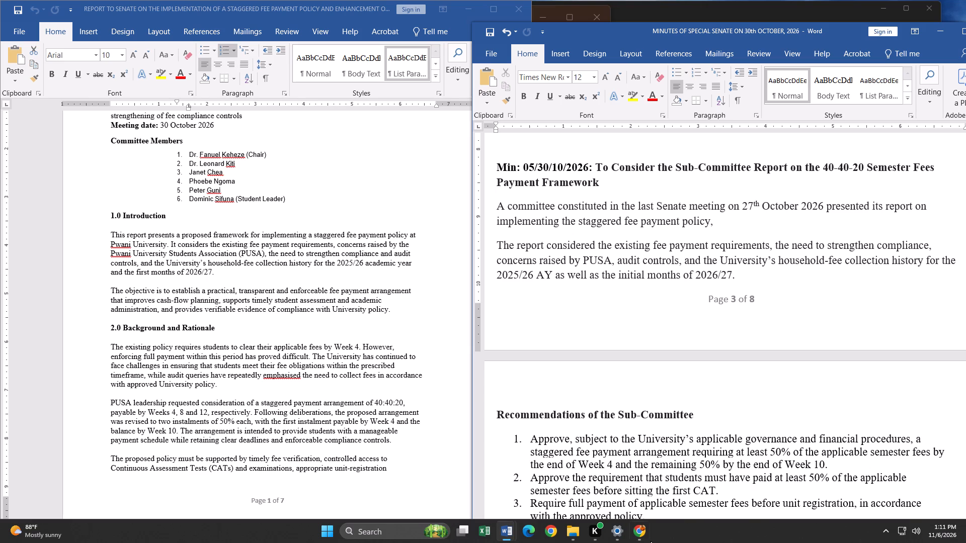
Switch to Chrome and close the iLovePDF download and Acrobat OCR PDF pages, leaving the YouTube video showing.
{"action": "left_click", "coordinate": [641, 522]}
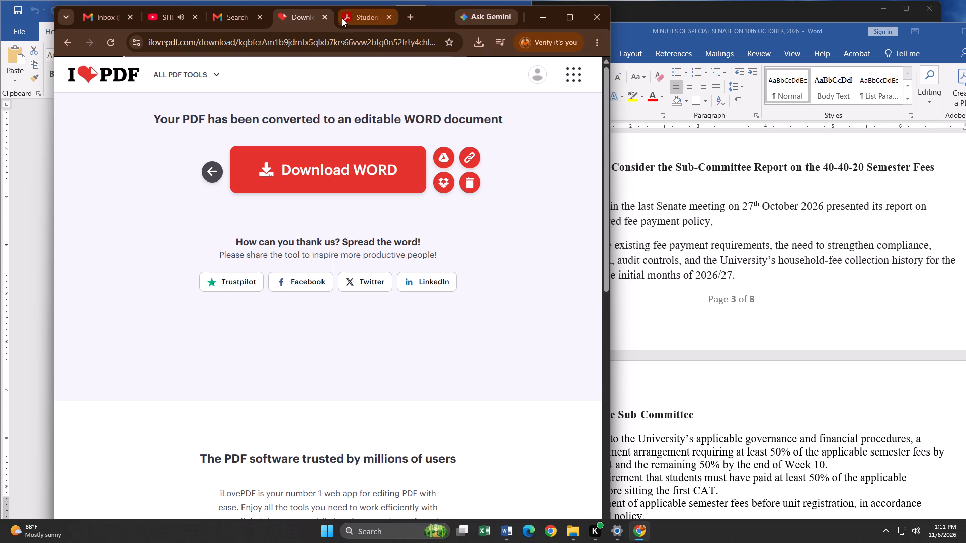
{"action": "left_click", "coordinate": [321, 17]}
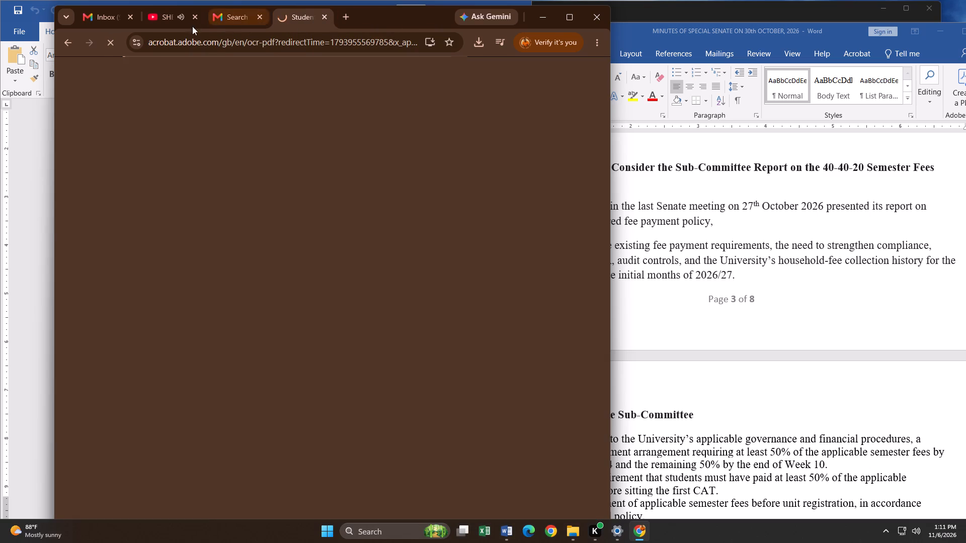
{"action": "left_click", "coordinate": [157, 18]}
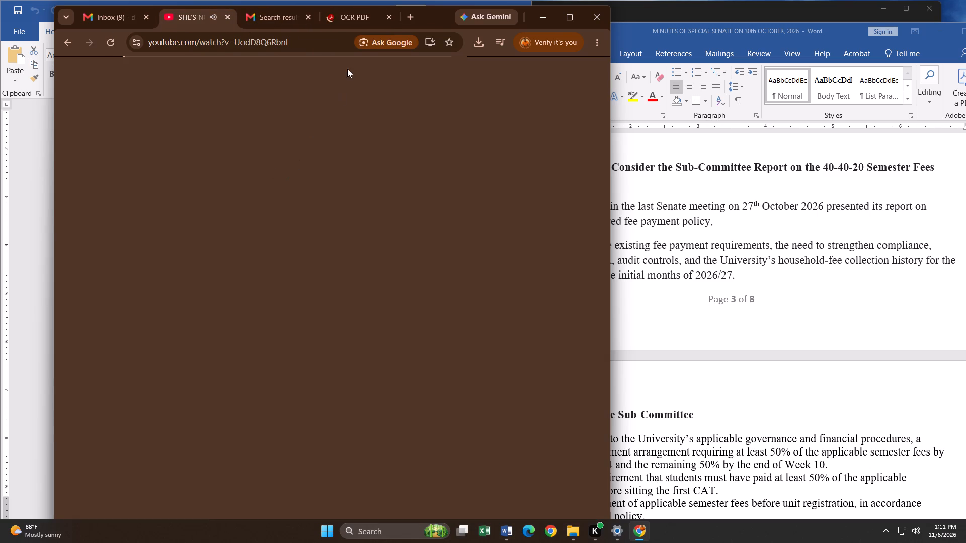
{"action": "left_click", "coordinate": [388, 13]}
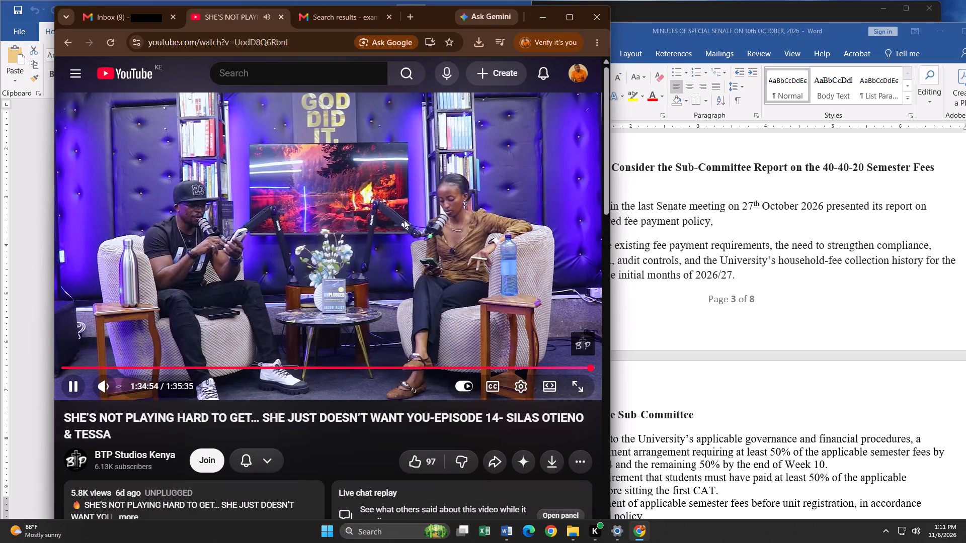
Expand the current YouTube video's description and open the suggested Episode 13 video, "Why Being the Good Man Isn't Always Enough".
{"action": "scroll", "coordinate": [391, 257], "scroll_direction": "down", "scroll_amount": 2}
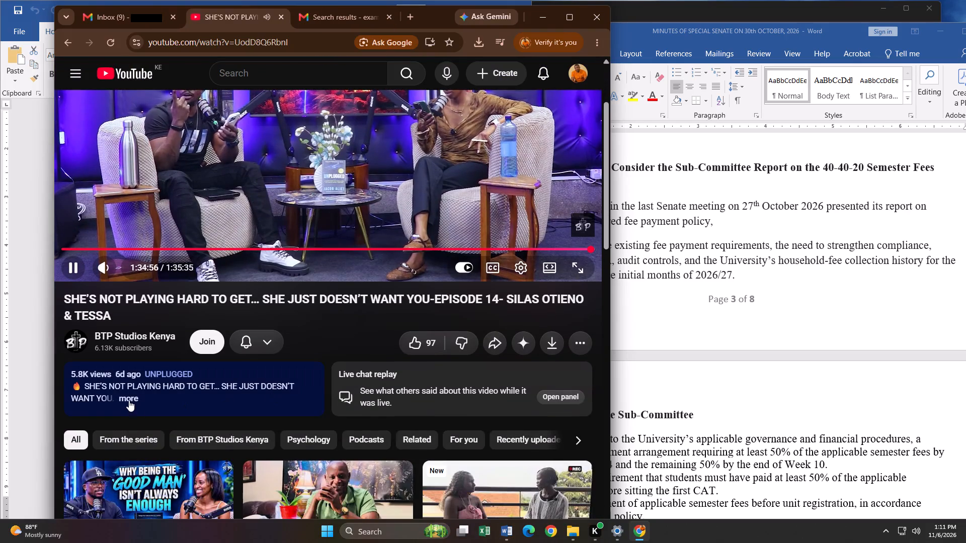
{"action": "left_click", "coordinate": [129, 400]}
{"action": "scroll", "coordinate": [222, 399], "scroll_direction": "down", "scroll_amount": 2}
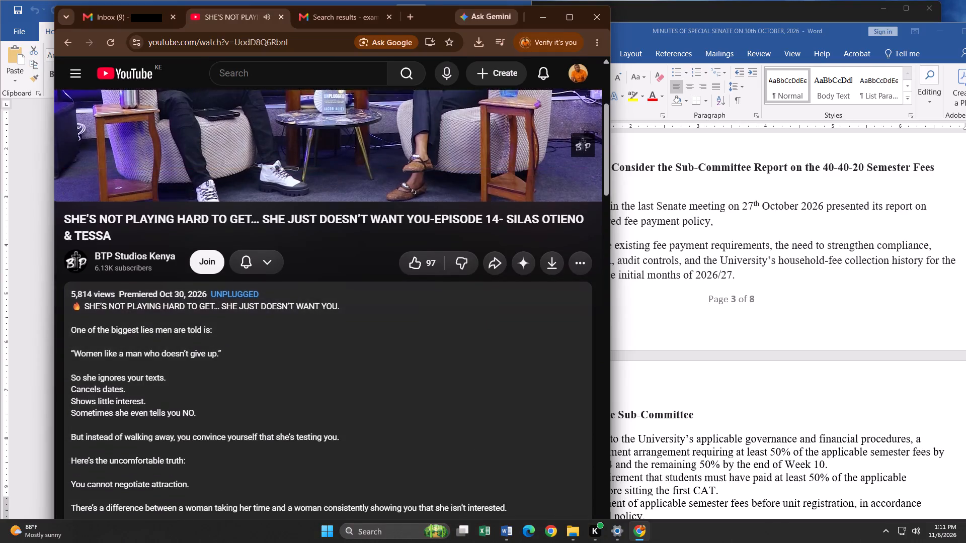
{"action": "scroll", "coordinate": [222, 397], "scroll_direction": "down", "scroll_amount": 9}
{"action": "scroll", "coordinate": [295, 383], "scroll_direction": "down", "scroll_amount": 6}
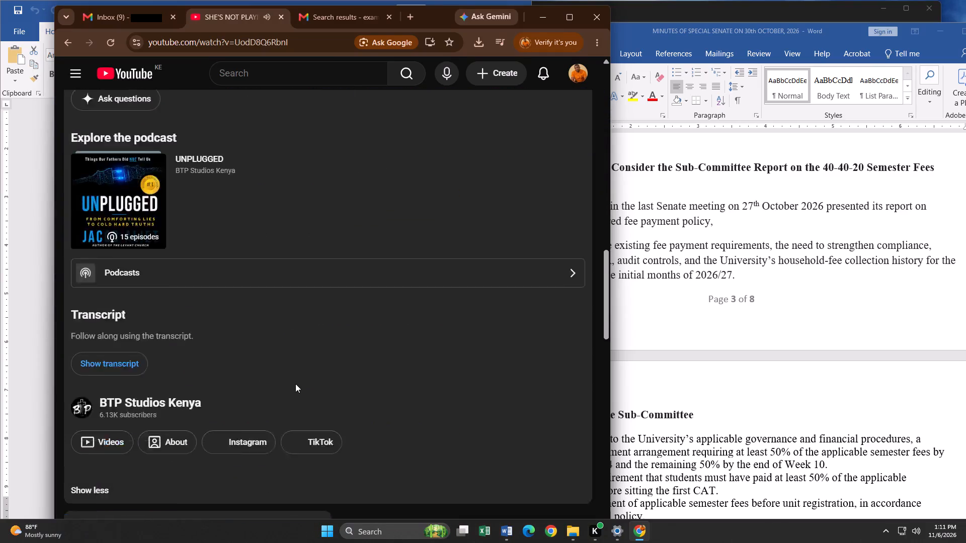
{"action": "scroll", "coordinate": [294, 385], "scroll_direction": "down", "scroll_amount": 5}
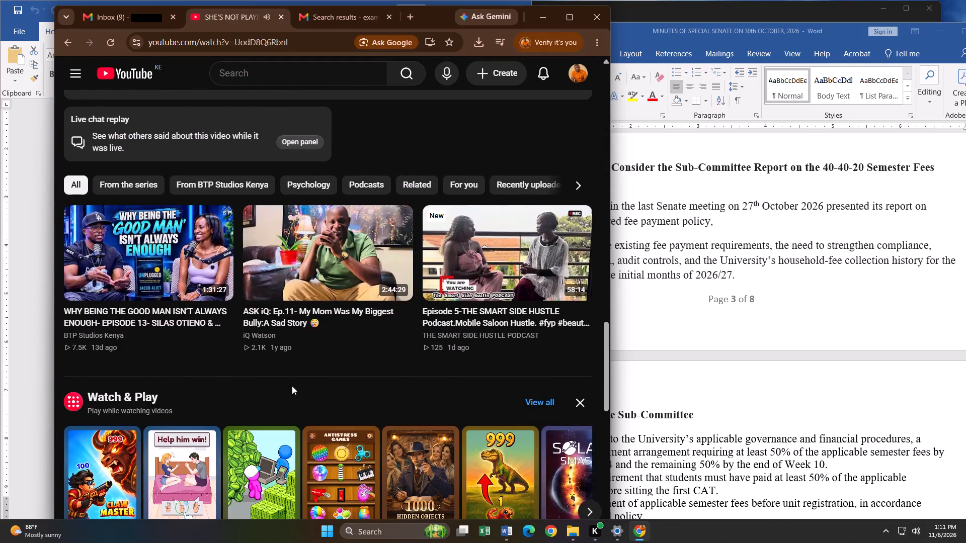
{"action": "left_click", "coordinate": [154, 254]}
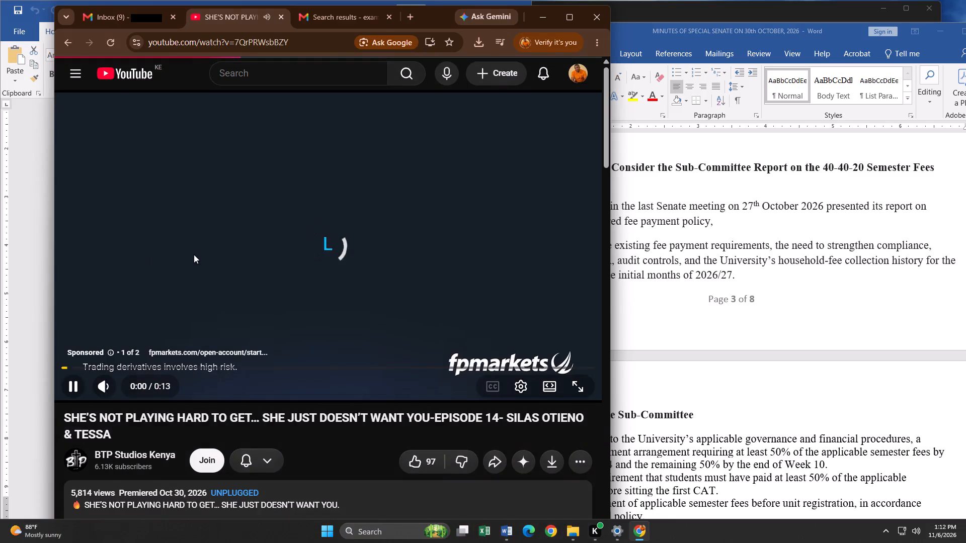
Look over the Episode 13 video page and skip the advertisement so the episode plays.
{"action": "scroll", "coordinate": [358, 335], "scroll_direction": "down", "scroll_amount": 2}
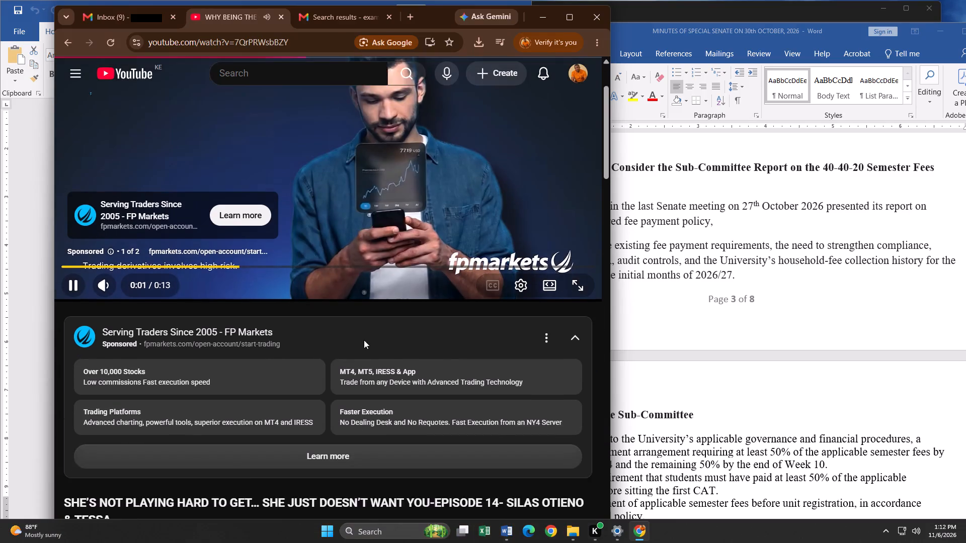
{"action": "scroll", "coordinate": [364, 340], "scroll_direction": "down", "scroll_amount": 3}
{"action": "scroll", "coordinate": [285, 427], "scroll_direction": "down", "scroll_amount": 4}
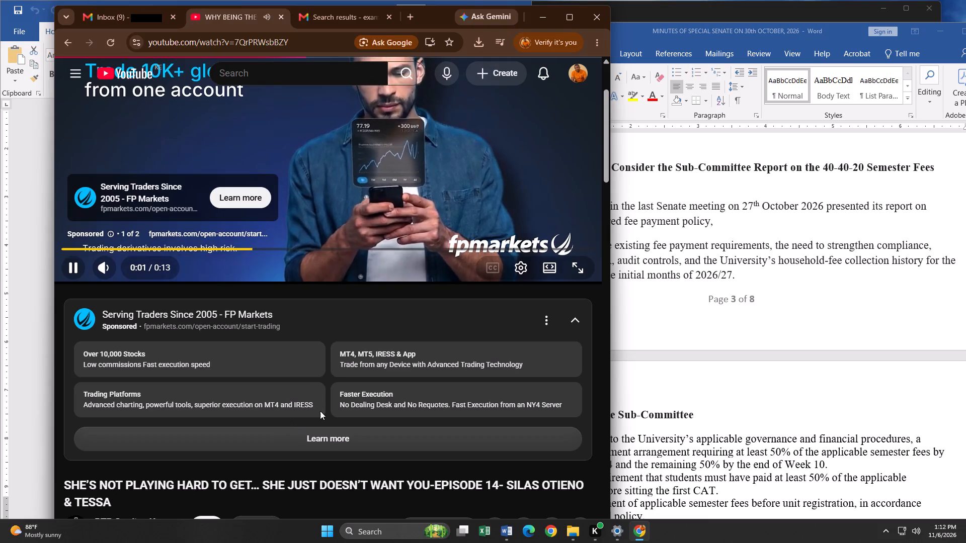
{"action": "scroll", "coordinate": [329, 409], "scroll_direction": "up", "scroll_amount": 4}
{"action": "scroll", "coordinate": [421, 365], "scroll_direction": "down", "scroll_amount": 4}
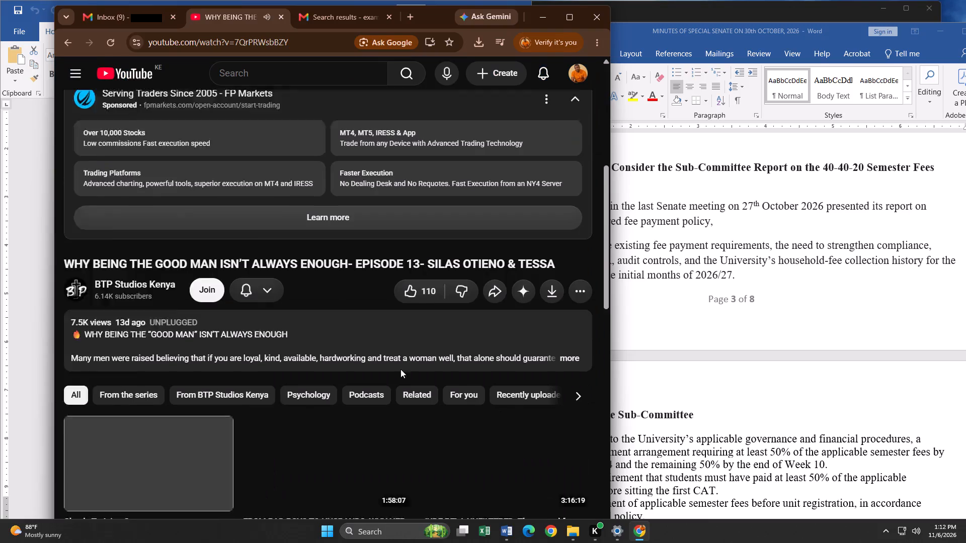
{"action": "scroll", "coordinate": [388, 372], "scroll_direction": "up", "scroll_amount": 4}
{"action": "scroll", "coordinate": [460, 347], "scroll_direction": "up", "scroll_amount": 4}
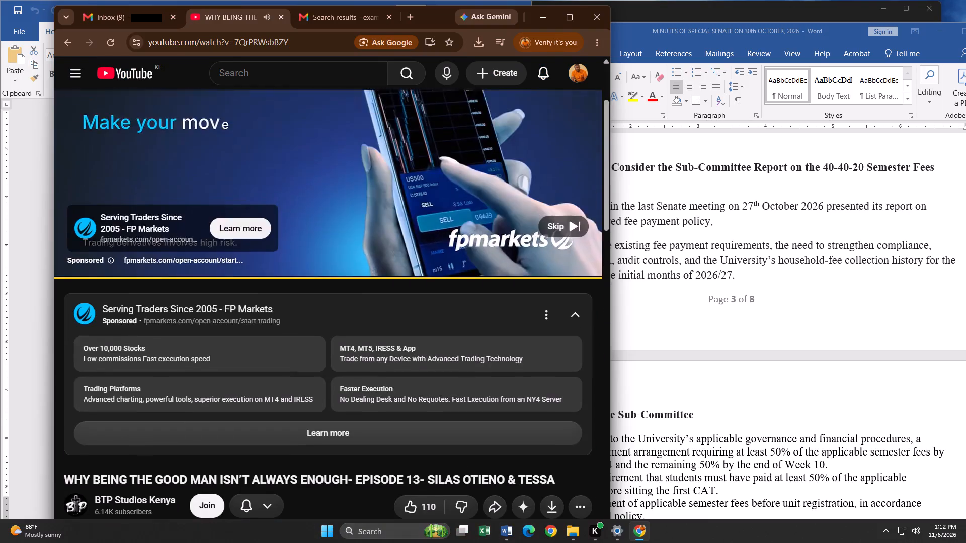
{"action": "left_click", "coordinate": [562, 351]}
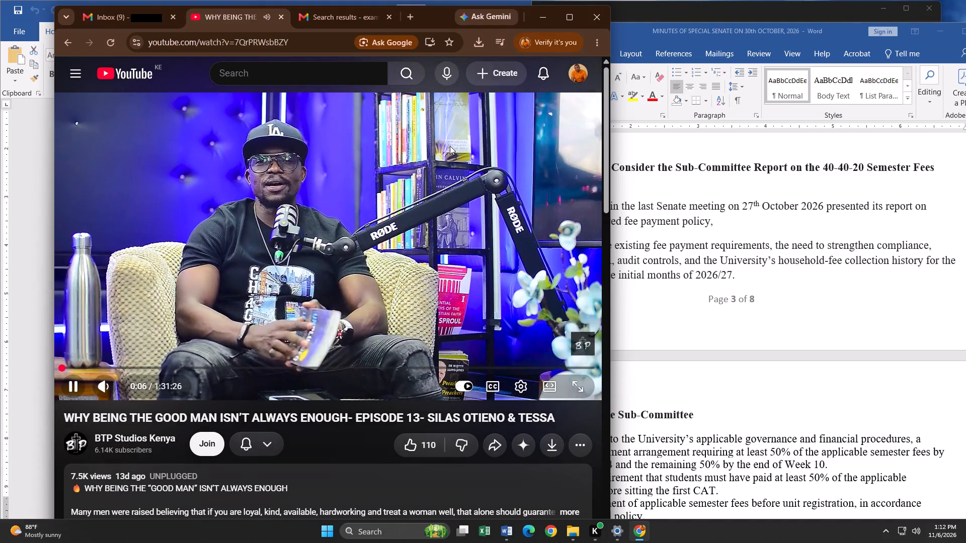
Move the browser window away from the minutes and switch back to the Special Senate minutes document in Word.
{"action": "left_click_drag", "start_coordinate": [432, 18], "coordinate": [366, 19]}
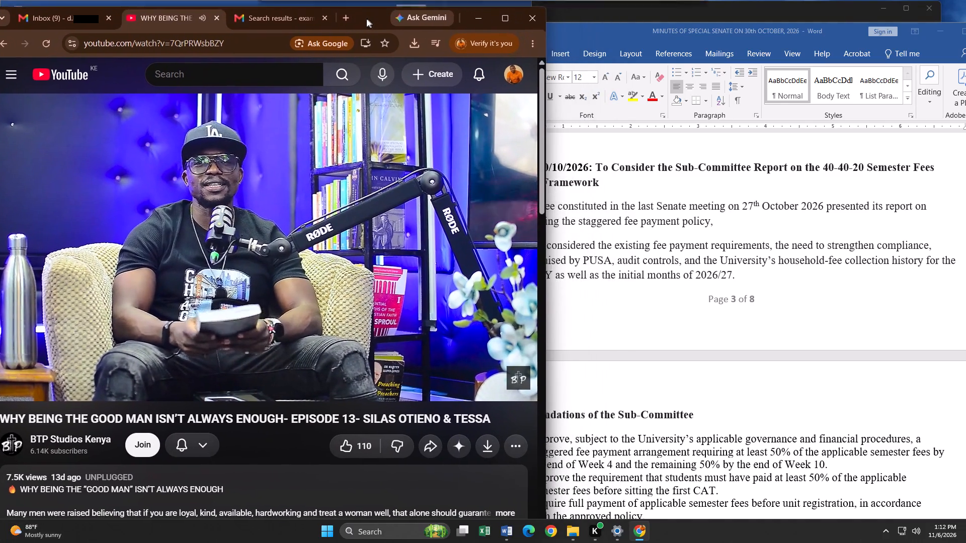
{"action": "left_click_drag", "start_coordinate": [366, 19], "coordinate": [362, 18]}
{"action": "left_click", "coordinate": [677, 313]}
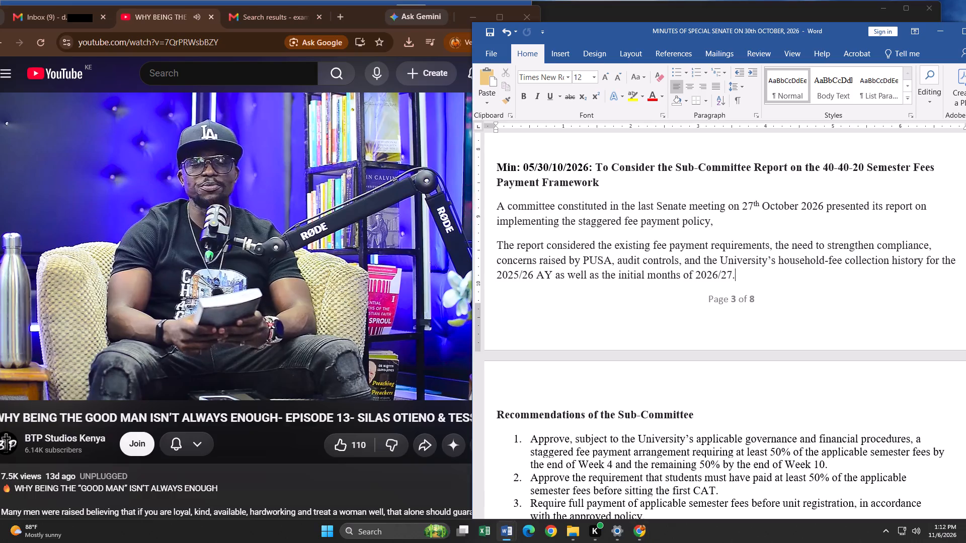
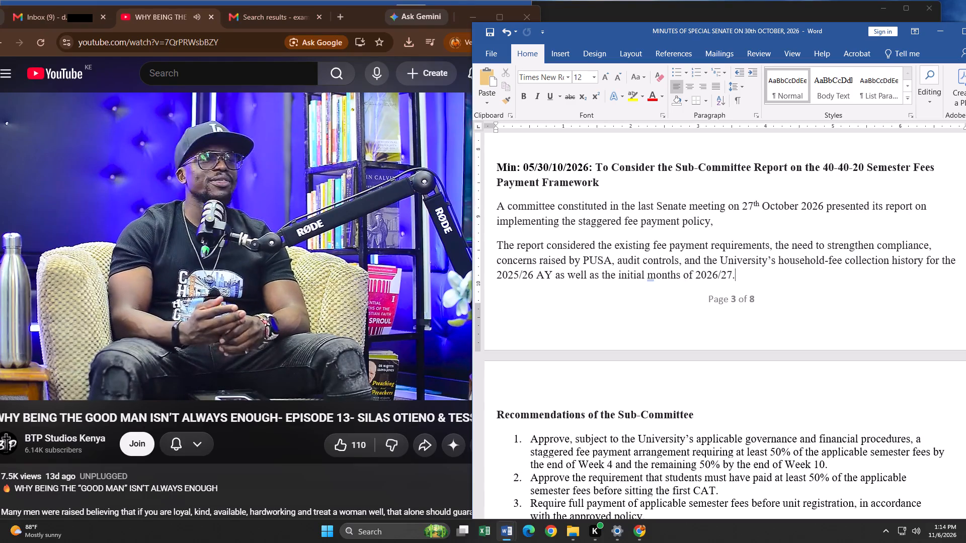
Browse Google Drive in File Explorer to the SHSS folder inside ALL TRANSCRIPTS, TRANSCRIPTS 2025.
{"action": "left_click", "coordinate": [574, 538]}
{"action": "left_click", "coordinate": [88, 369]}
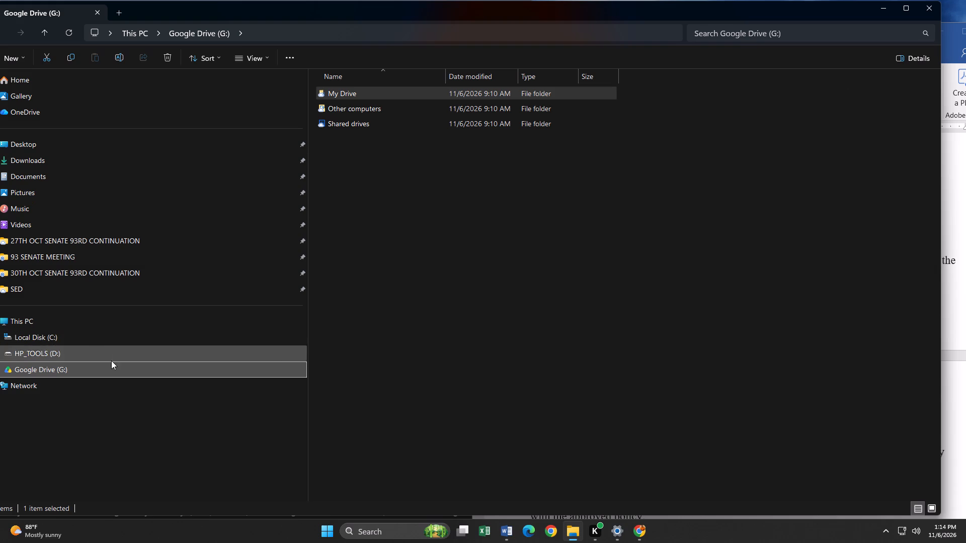
{"action": "double_click", "coordinate": [361, 90]}
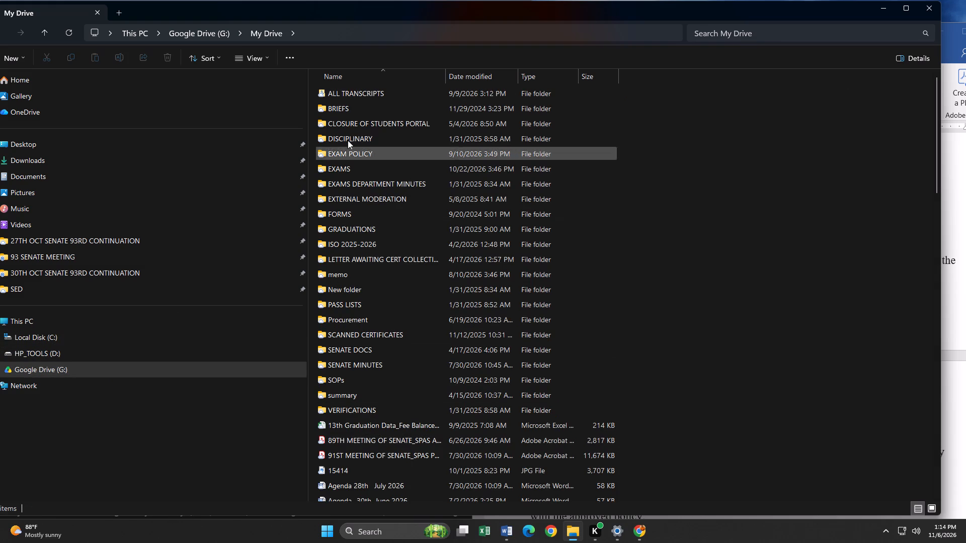
{"action": "double_click", "coordinate": [362, 92]}
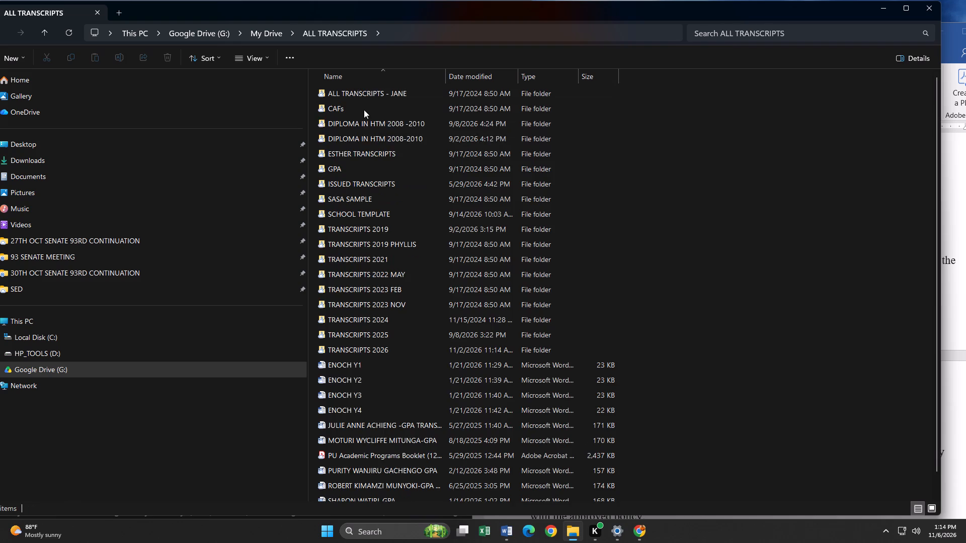
{"action": "double_click", "coordinate": [403, 336]}
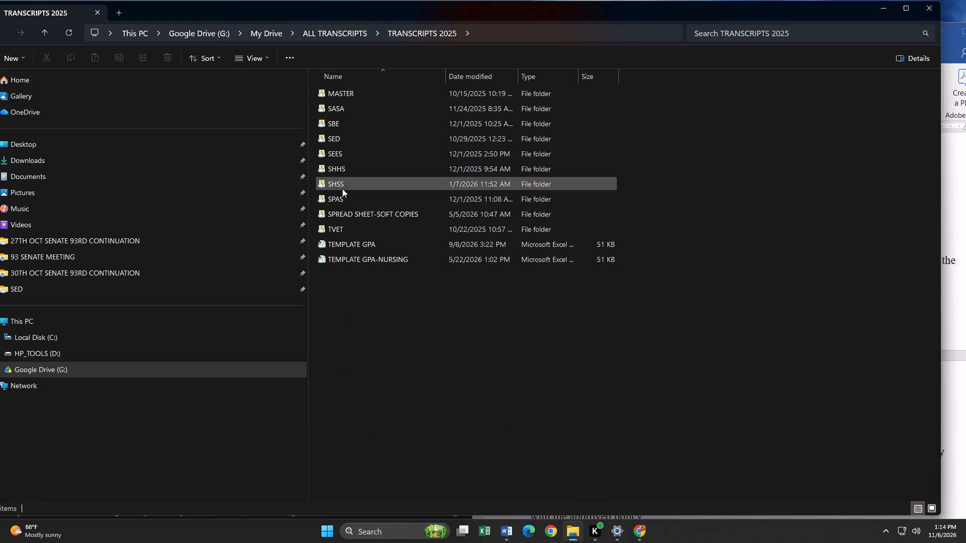
{"action": "double_click", "coordinate": [345, 185]}
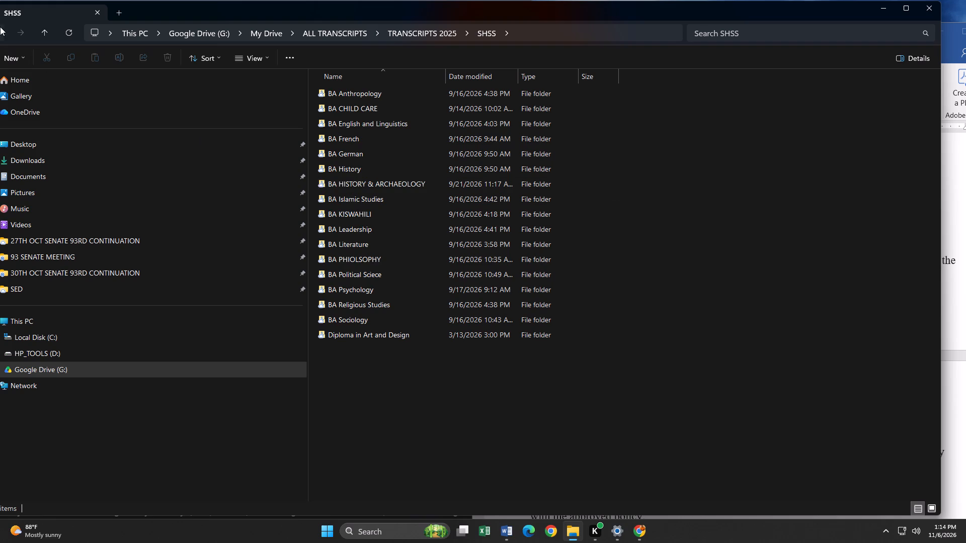
Go back to TRANSCRIPTS 2025 and open the LLL CLASS OF 2021 workbook from SPREAD SHEET-SOFT COPIES, SHSS.
{"action": "left_click_drag", "start_coordinate": [194, 11], "coordinate": [216, 14]}
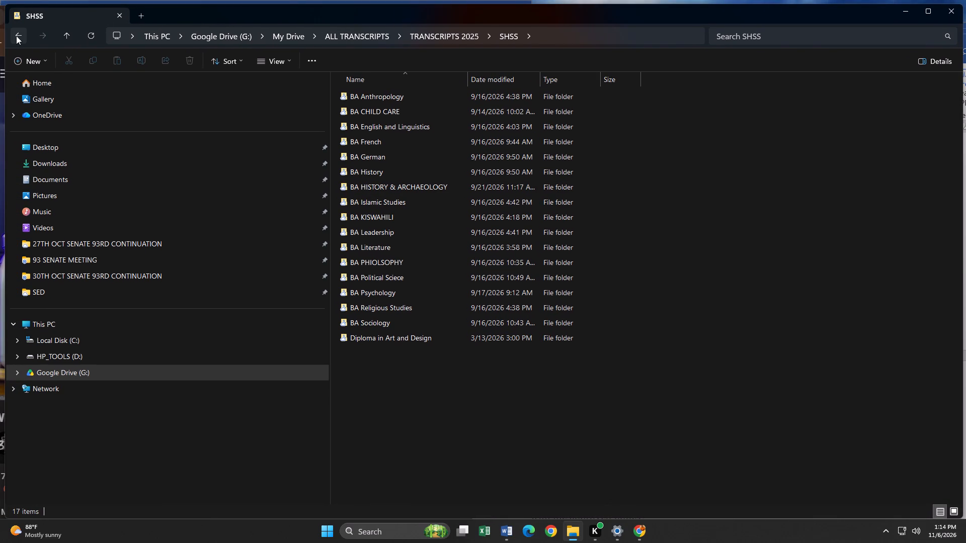
{"action": "left_click", "coordinate": [16, 36]}
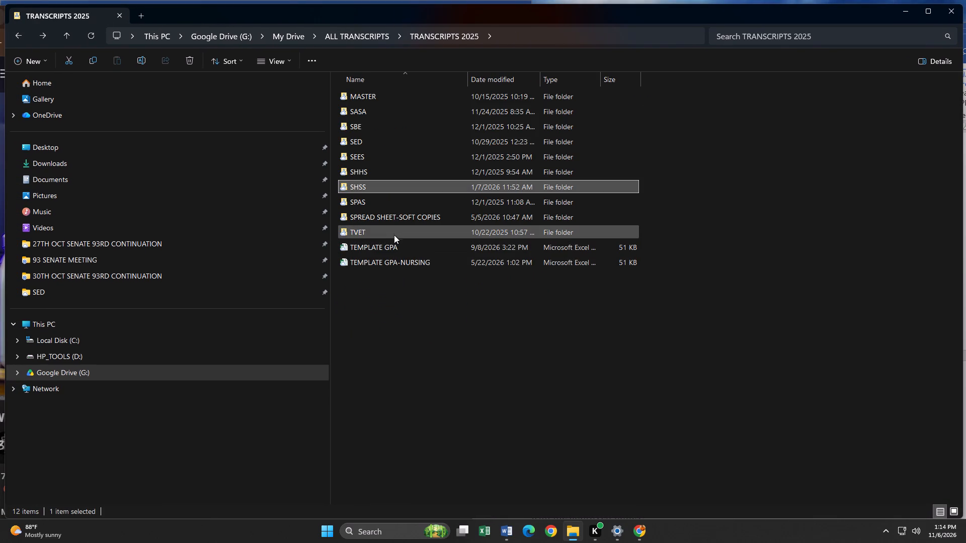
{"action": "double_click", "coordinate": [405, 218]}
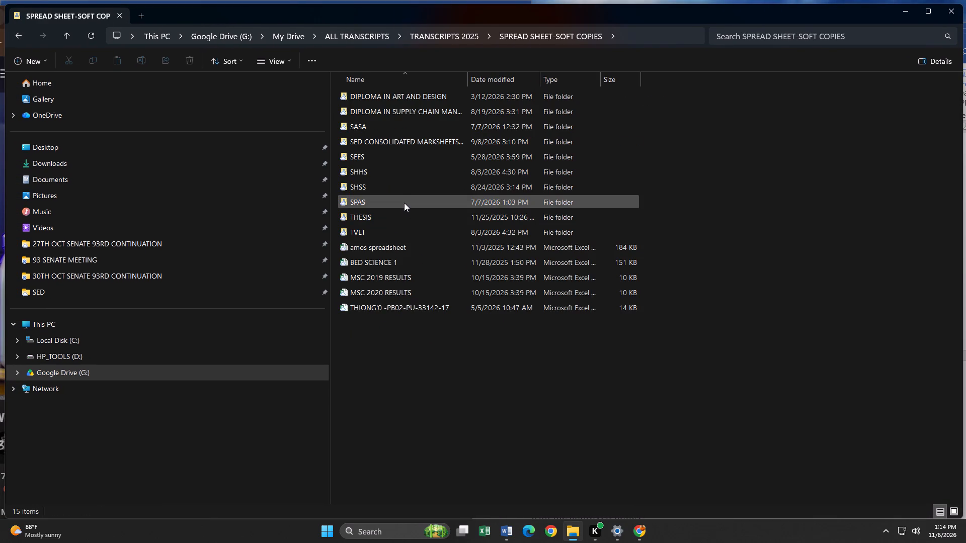
{"action": "double_click", "coordinate": [392, 190]}
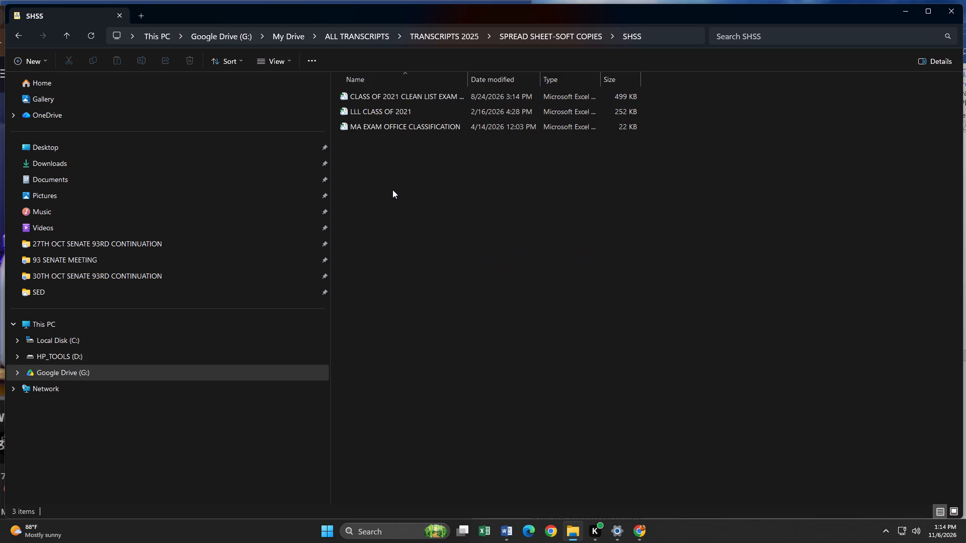
{"action": "double_click", "coordinate": [395, 111]}
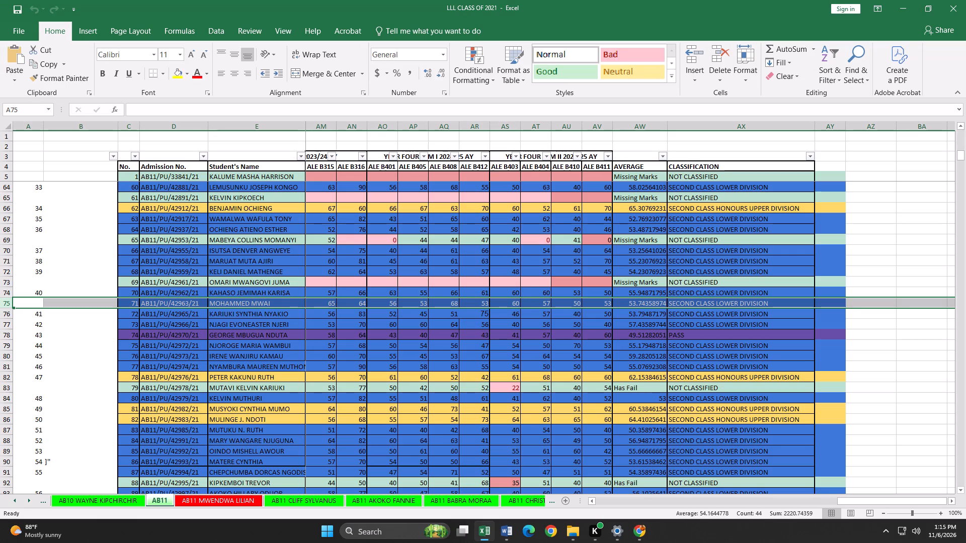
Look through the AB11 and AB12 sheets of the LLL CLASS OF 2021 workbook and close it.
{"action": "left_click", "coordinate": [553, 503]}
{"action": "left_click", "coordinate": [552, 503]}
{"action": "left_click", "coordinate": [546, 503]}
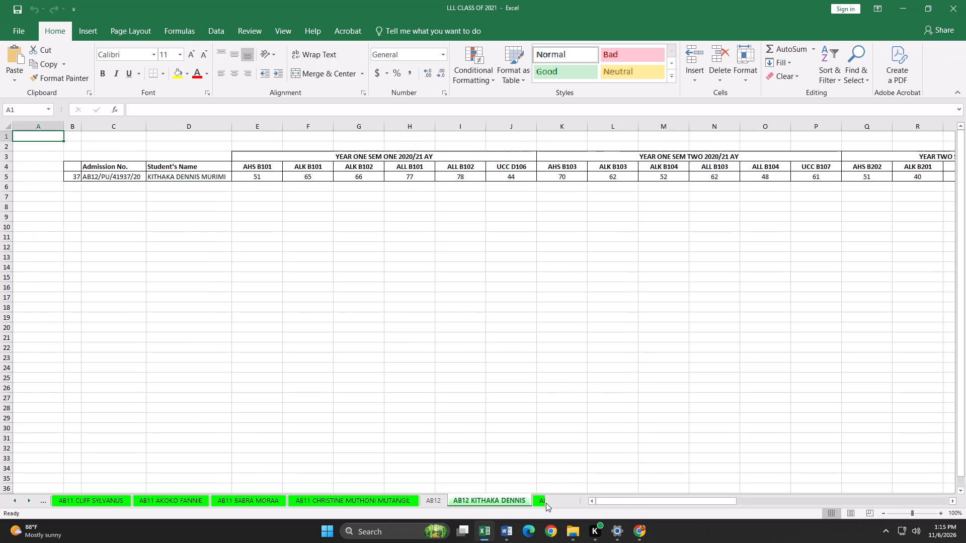
{"action": "left_click", "coordinate": [546, 503]}
{"action": "left_click", "coordinate": [546, 503]}
{"action": "left_click", "coordinate": [546, 503]}
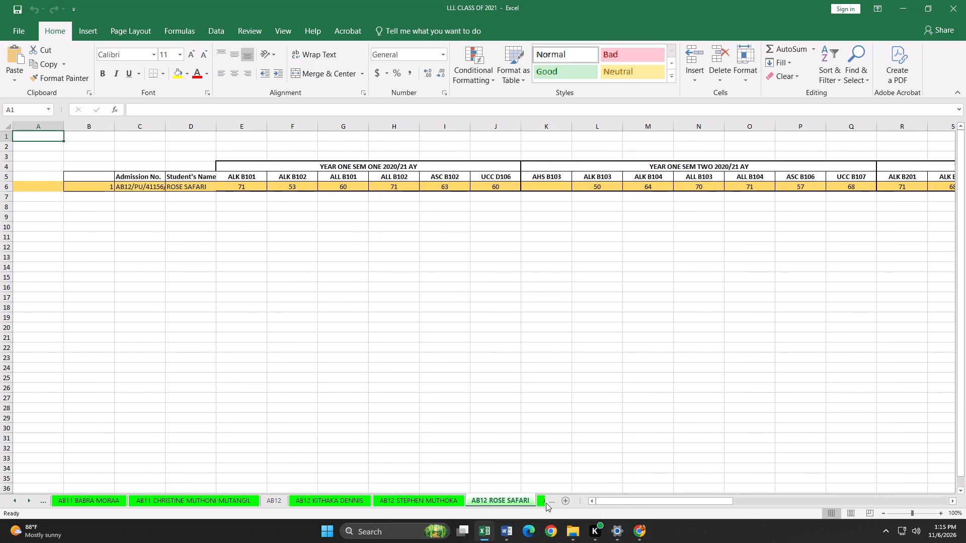
{"action": "left_click", "coordinate": [500, 495]}
{"action": "left_click", "coordinate": [491, 502]}
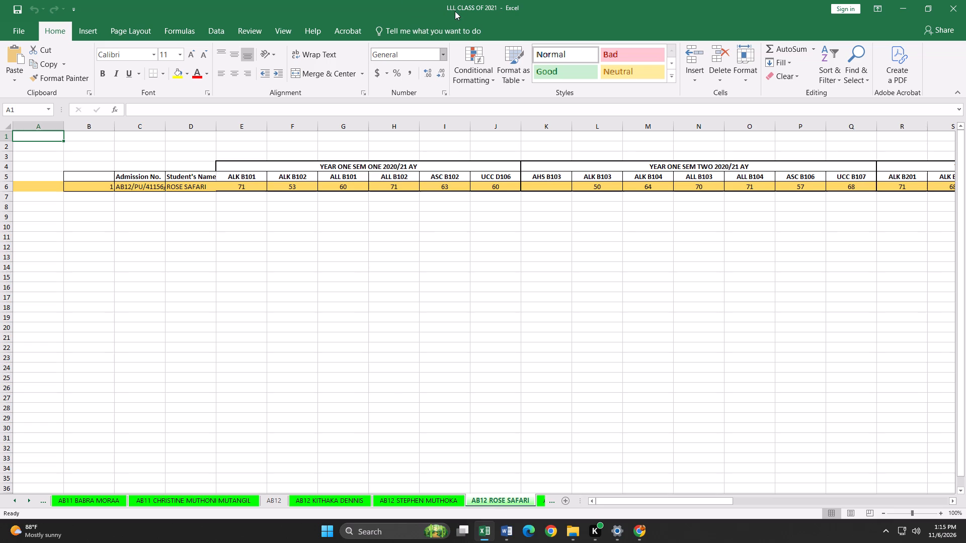
{"action": "left_click", "coordinate": [957, 11]}
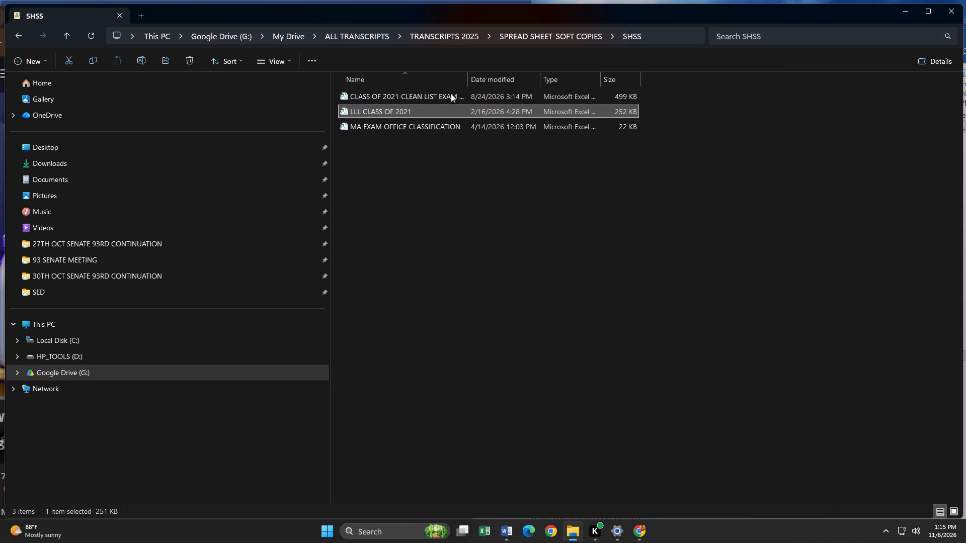
Open the CLASS OF 2021 CLEAN LIST EXAM OFFICE workbook and look through its sheets up to AB12 HISTORY OPTION.
{"action": "double_click", "coordinate": [411, 95]}
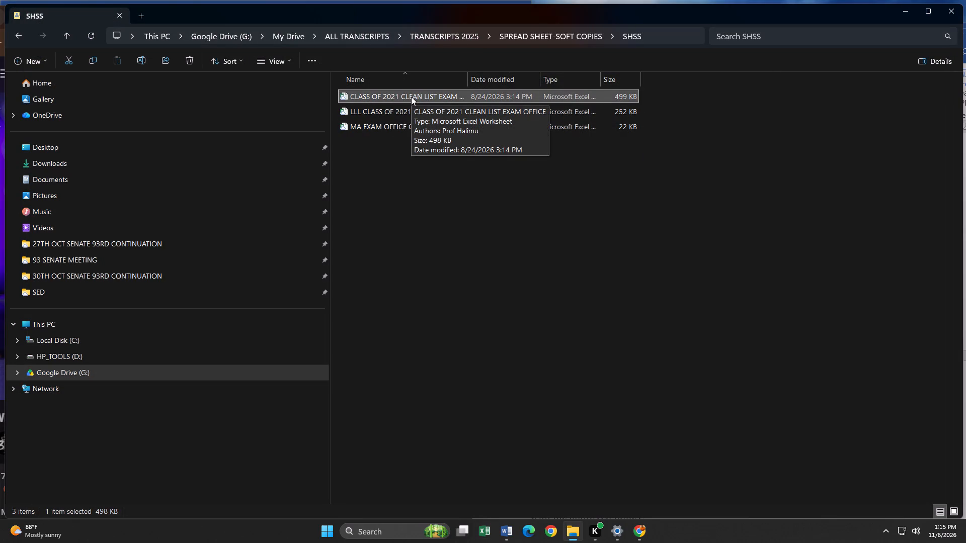
{"action": "double_click", "coordinate": [411, 97]}
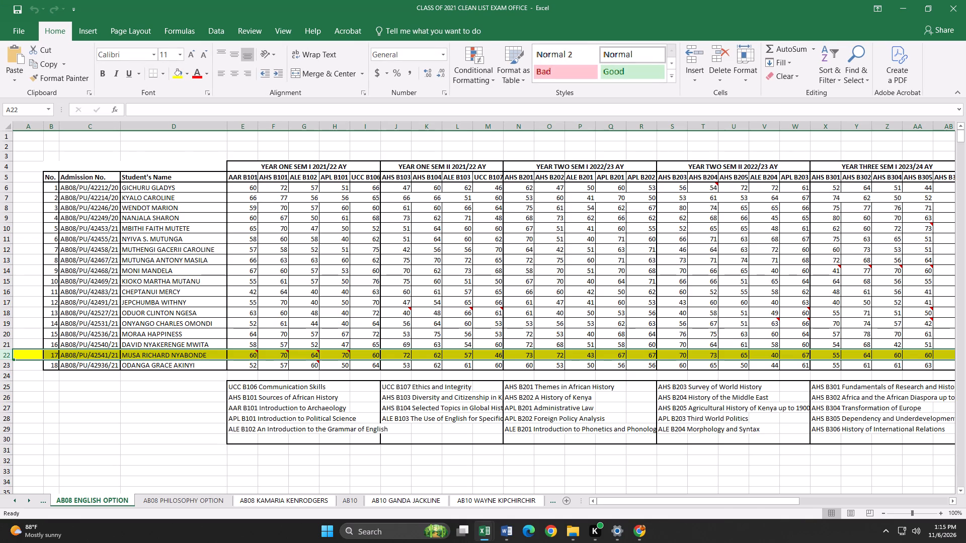
{"action": "triple_click", "coordinate": [552, 499]}
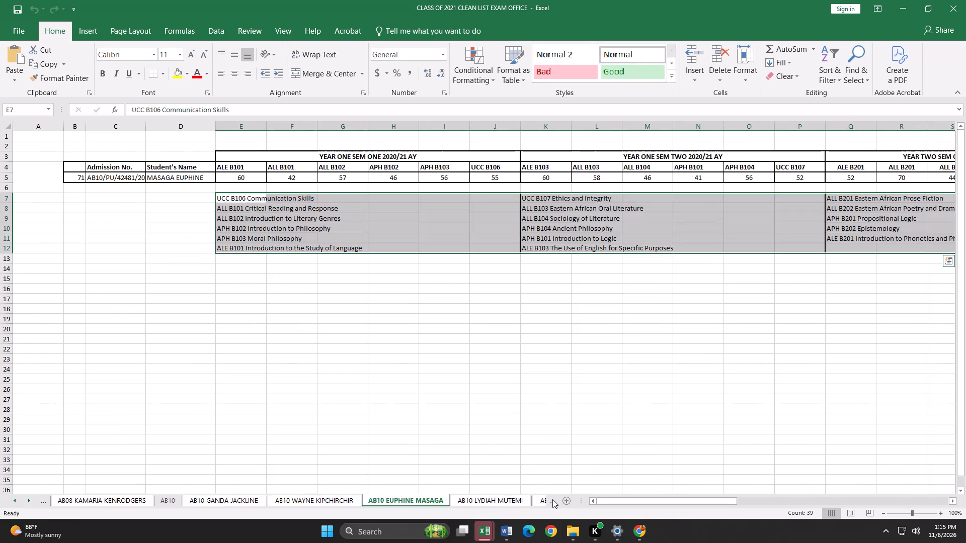
{"action": "triple_click", "coordinate": [552, 499]}
{"action": "triple_click", "coordinate": [552, 499]}
{"action": "left_click", "coordinate": [552, 499]}
{"action": "left_click", "coordinate": [552, 499]}
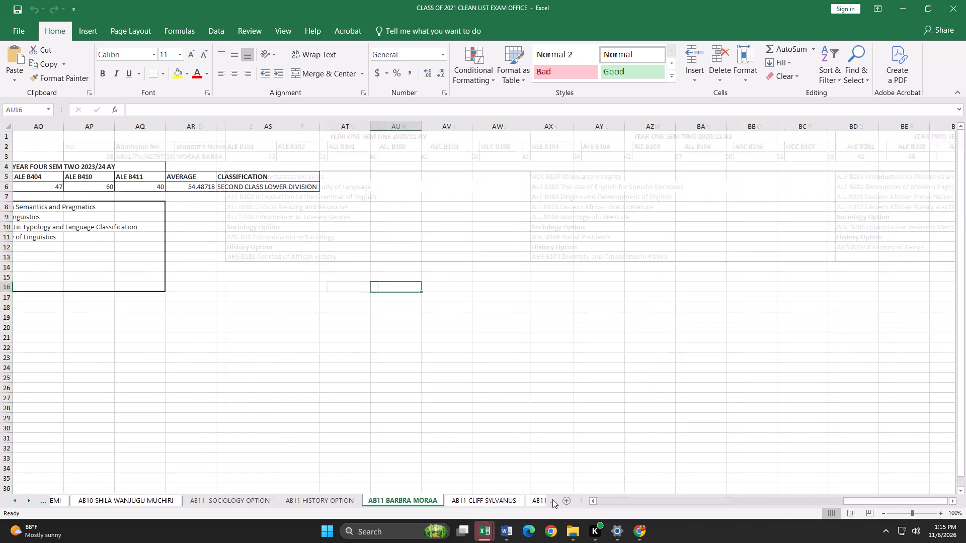
{"action": "triple_click", "coordinate": [552, 499]}
{"action": "triple_click", "coordinate": [552, 499]}
{"action": "left_click", "coordinate": [552, 499]}
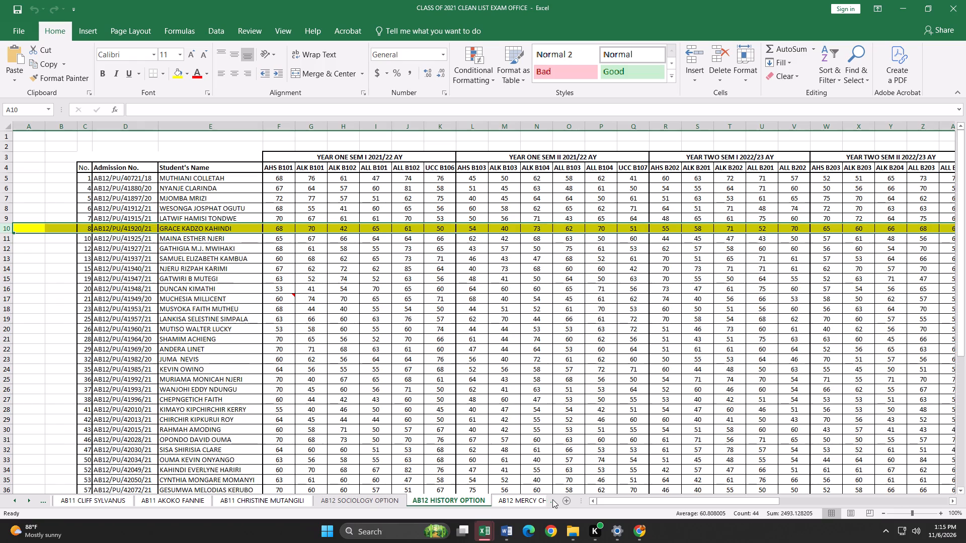
Look through the individual AB12 student sheets that follow AB12 HISTORY OPTION.
{"action": "left_click", "coordinate": [552, 499]}
{"action": "left_click", "coordinate": [552, 499]}
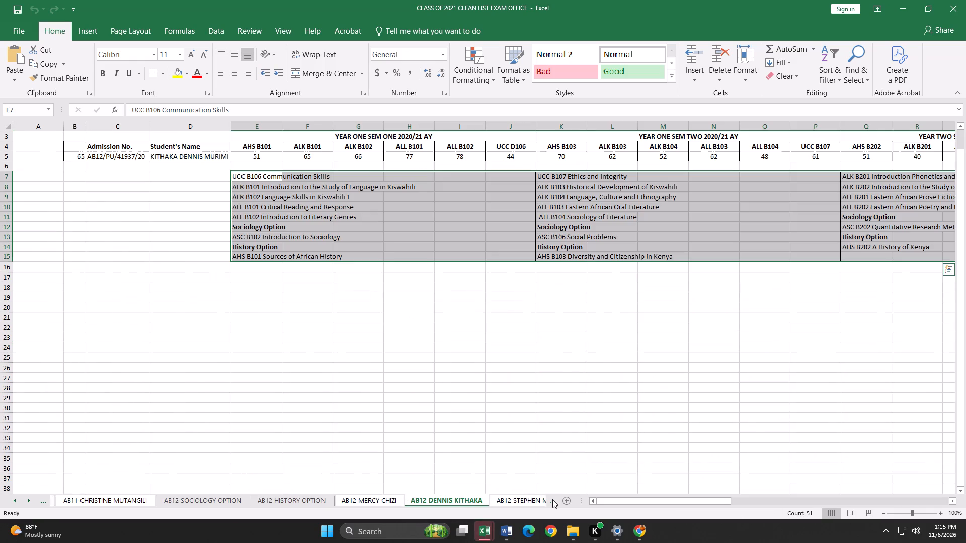
{"action": "left_click", "coordinate": [552, 499]}
{"action": "left_click", "coordinate": [552, 499]}
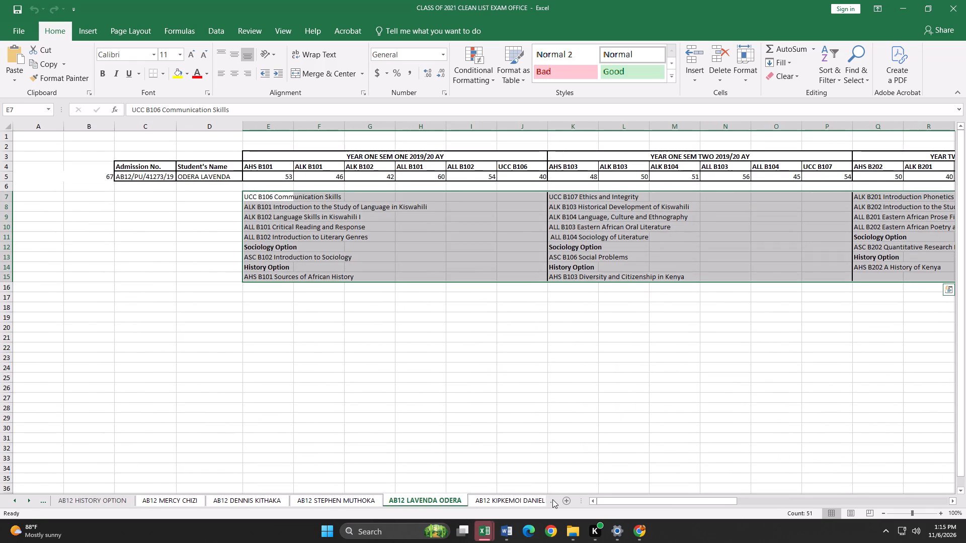
{"action": "left_click", "coordinate": [552, 499]}
{"action": "left_click", "coordinate": [552, 499]}
{"action": "left_click", "coordinate": [552, 499]}
{"action": "left_click", "coordinate": [552, 499]}
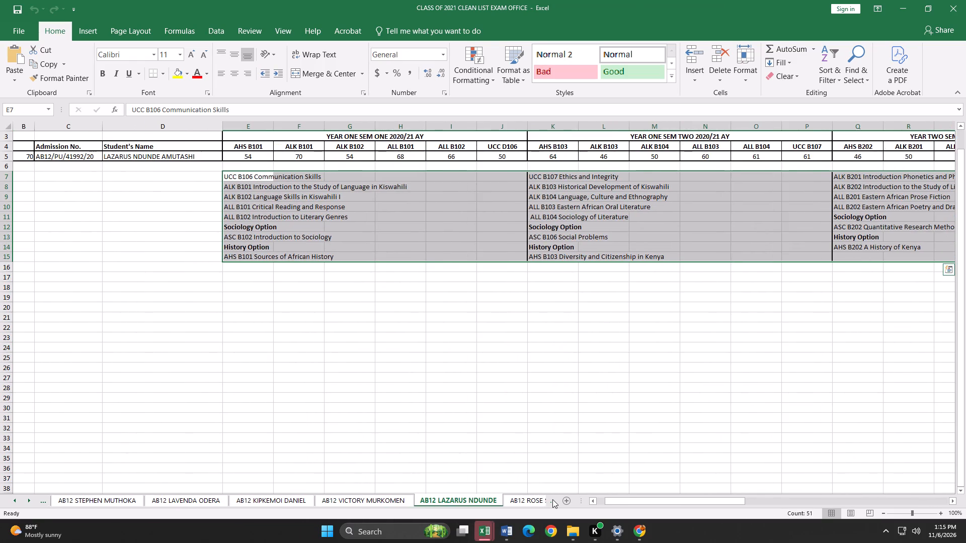
{"action": "left_click", "coordinate": [432, 498]}
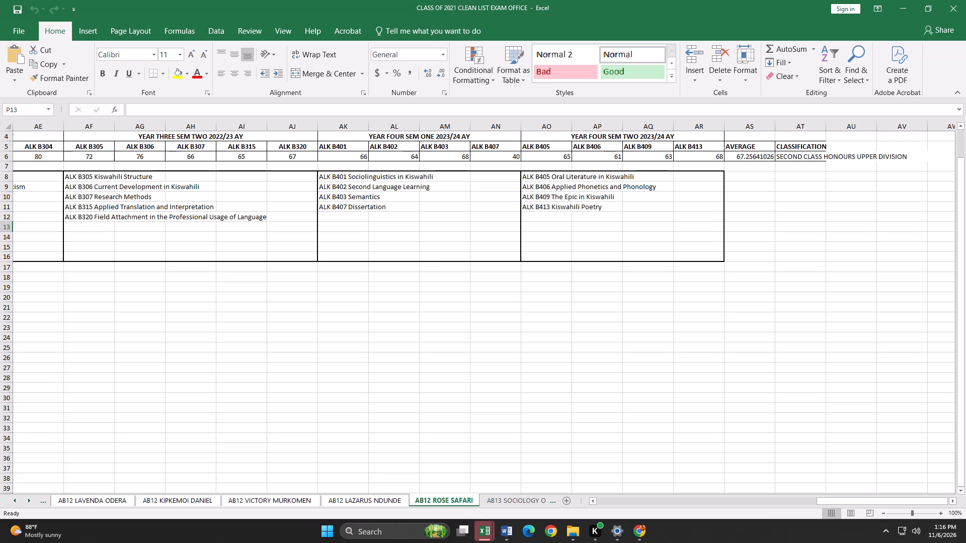
Return to the AB12 SOCIOLOGY OPTION sheet and examine its classifications and the student list in the first columns.
{"action": "triple_click", "coordinate": [16, 500]}
{"action": "triple_click", "coordinate": [16, 500]}
{"action": "double_click", "coordinate": [15, 500]}
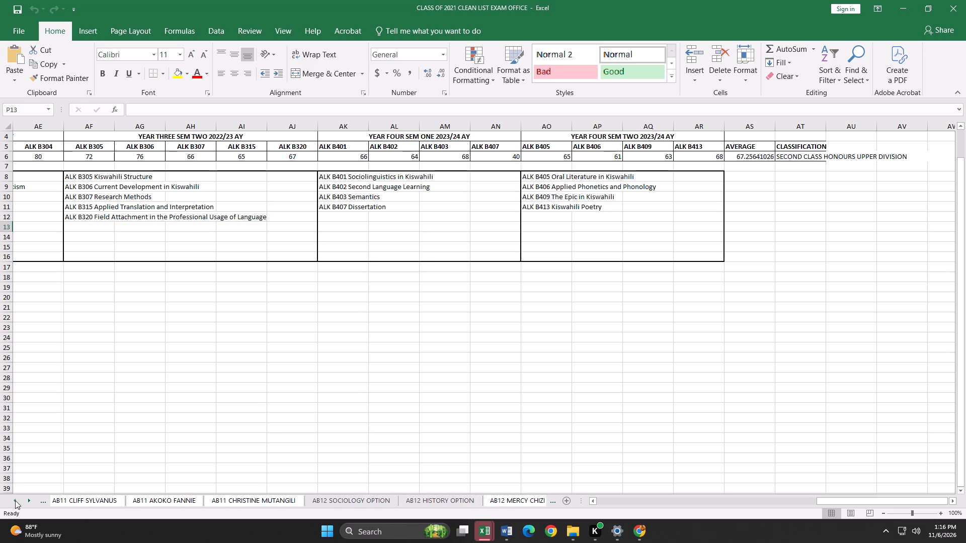
{"action": "left_click", "coordinate": [15, 500]}
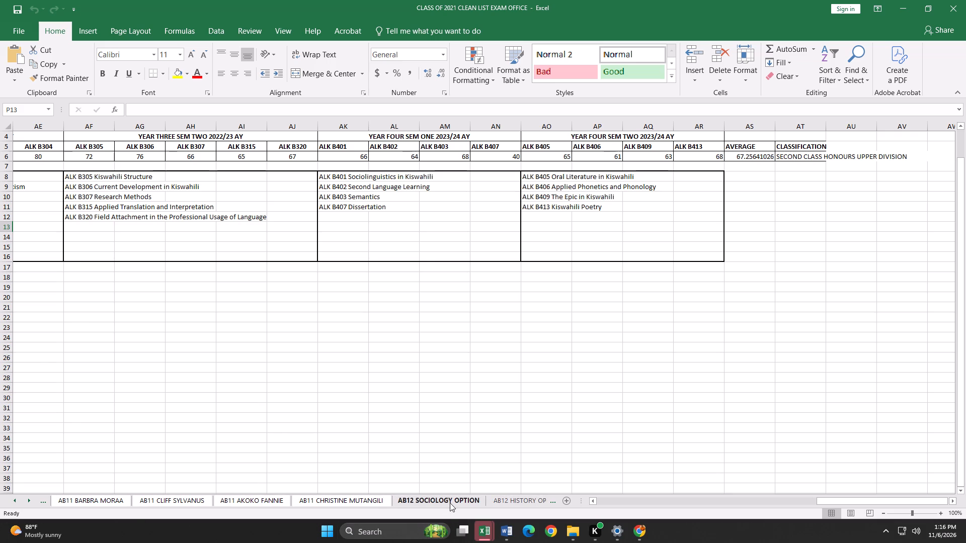
{"action": "left_click", "coordinate": [450, 503]}
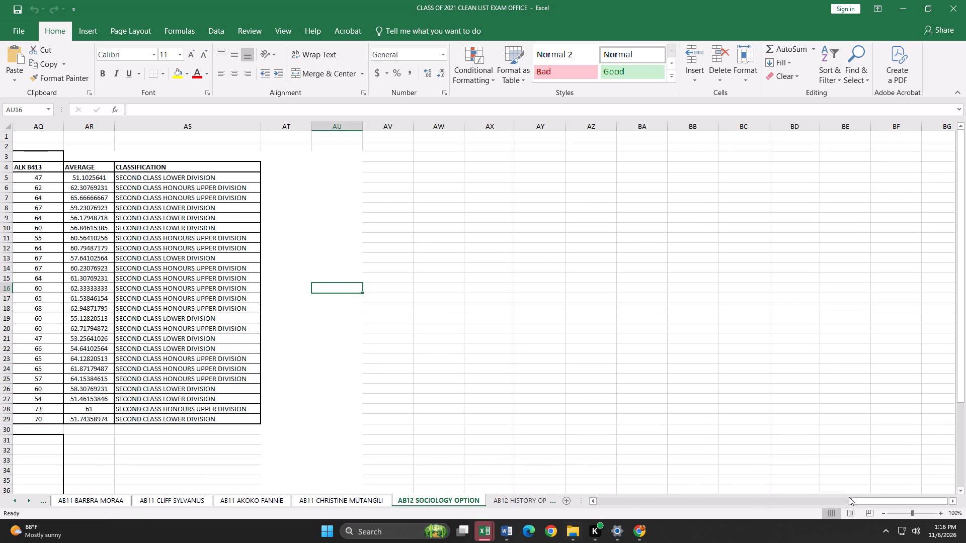
{"action": "left_click_drag", "start_coordinate": [861, 501], "coordinate": [399, 478]}
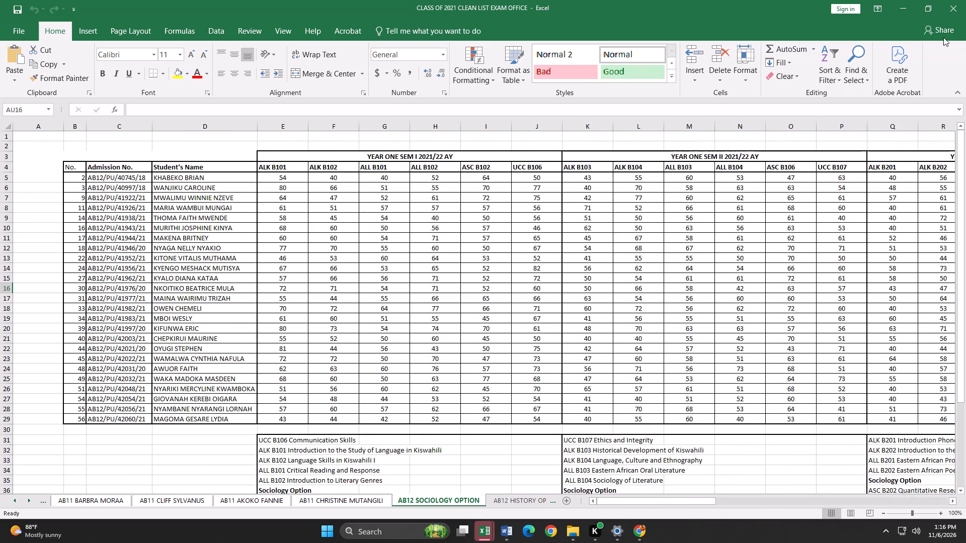
Close the clean list workbook, dismiss the File in Use dialog, exit Excel and minimise File Explorer.
{"action": "left_click", "coordinate": [951, 9]}
{"action": "left_click", "coordinate": [656, 229]}
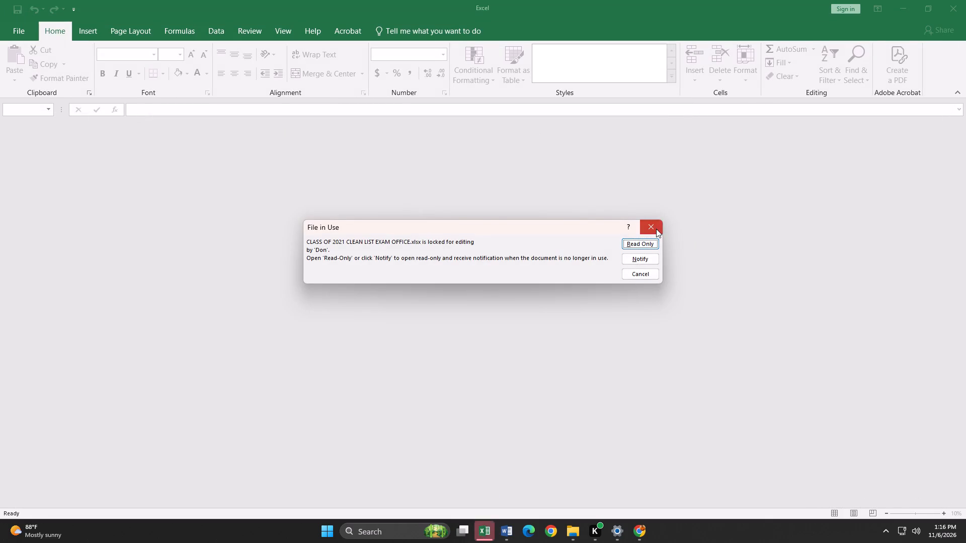
{"action": "left_click", "coordinate": [953, 5]}
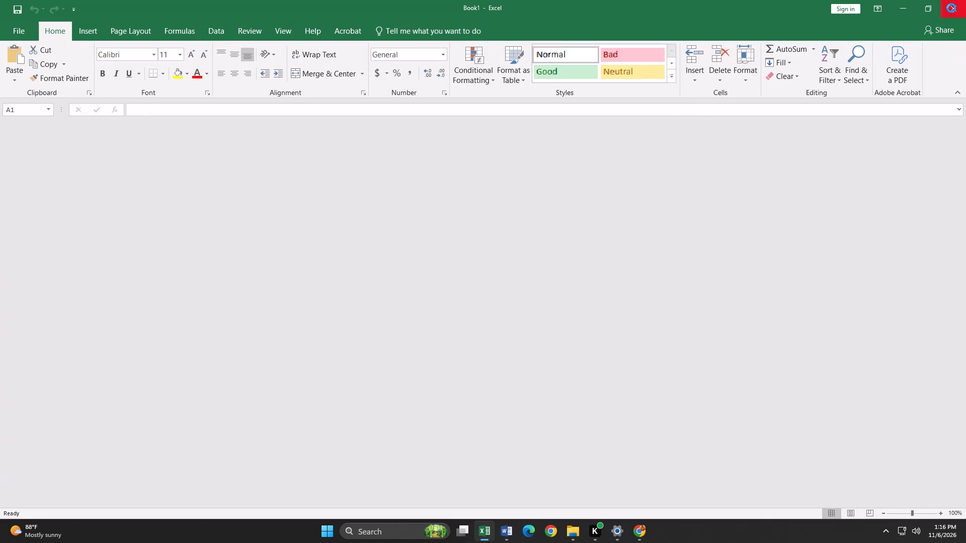
{"action": "left_click", "coordinate": [666, 312]}
{"action": "left_click", "coordinate": [905, 12]}
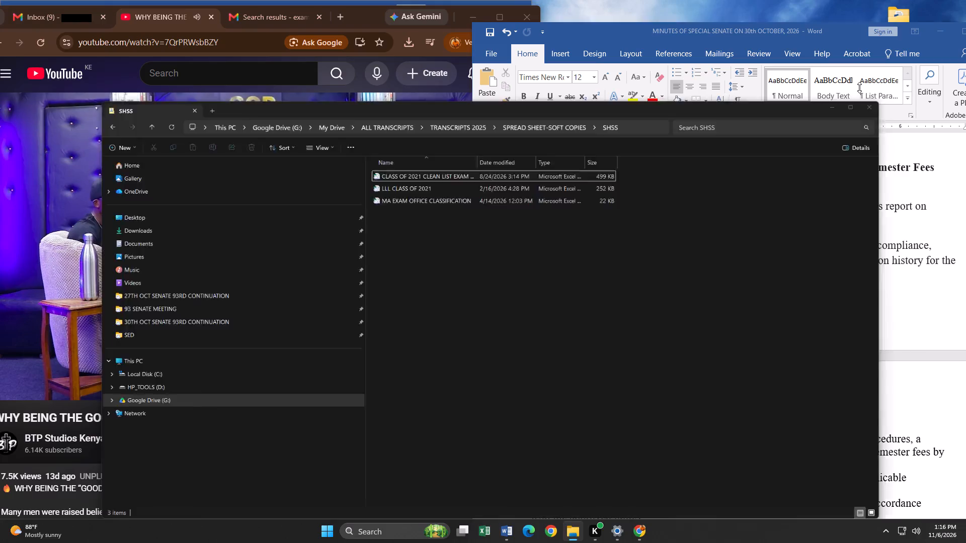
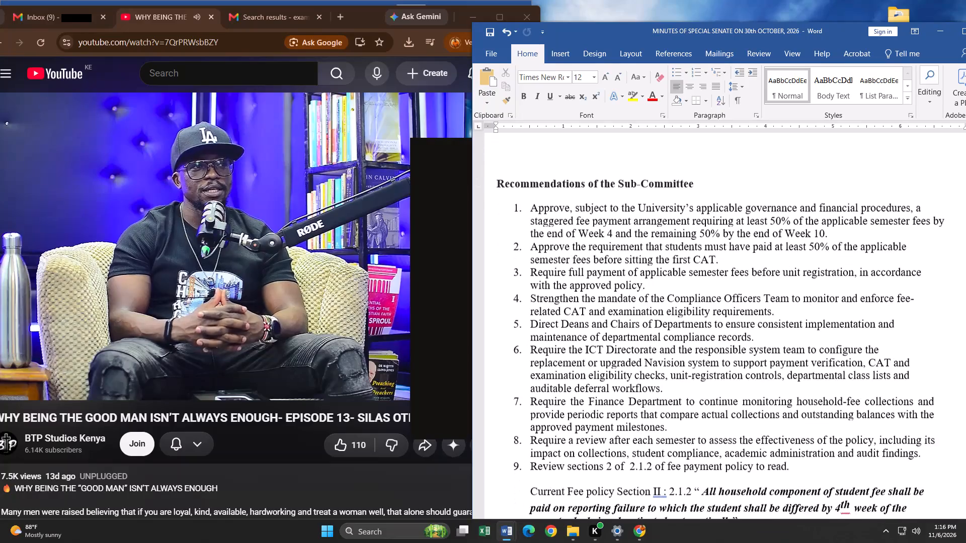
Save the Special Senate minutes after checking the Sub-Committee recommendations and the revised fee policy wording.
{"action": "scroll", "coordinate": [657, 396], "scroll_direction": "down", "scroll_amount": 6}
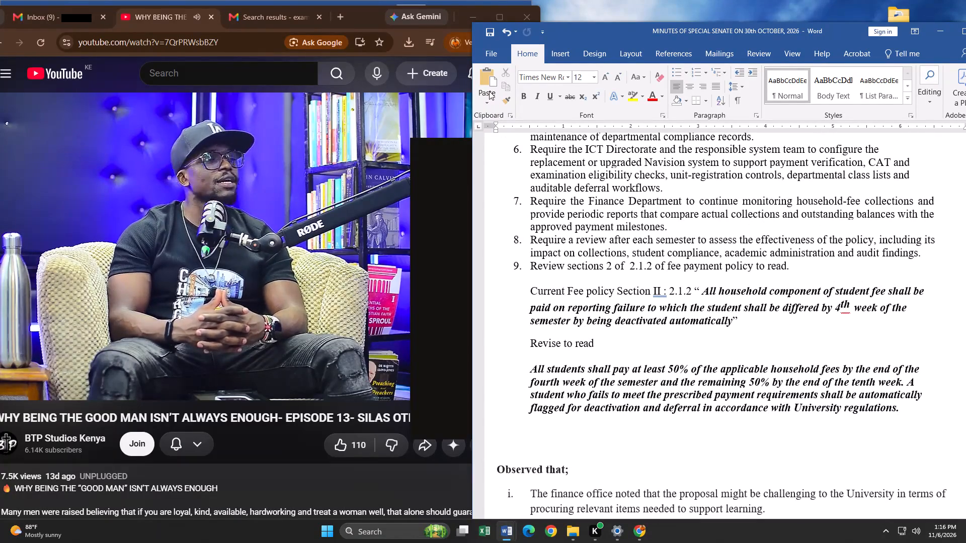
{"action": "left_click", "coordinate": [487, 32]}
{"action": "scroll", "coordinate": [733, 326], "scroll_direction": "up", "scroll_amount": 5}
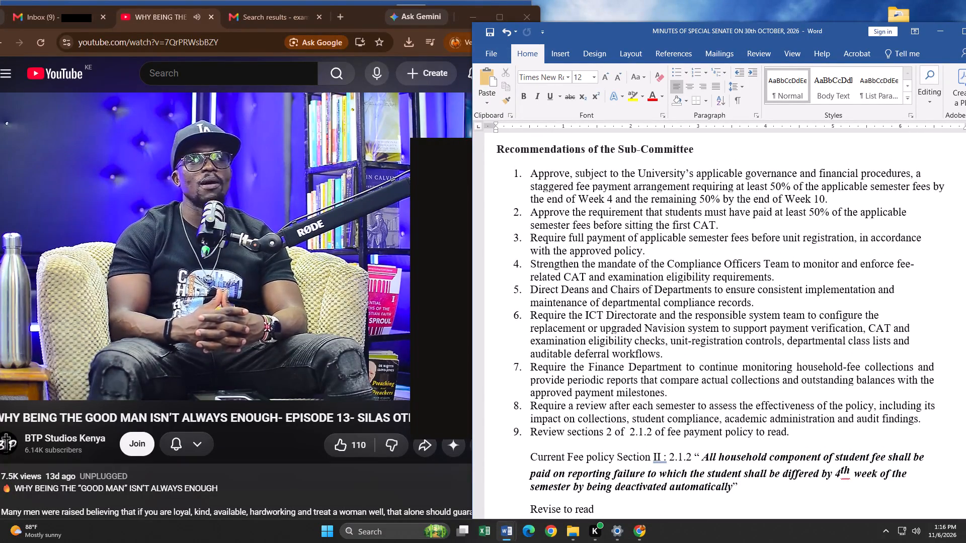
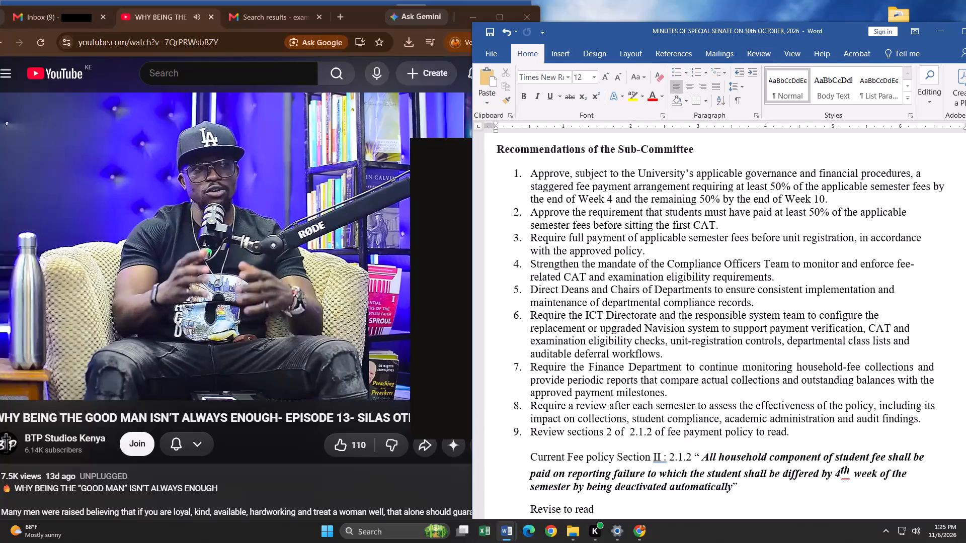
Switch to the YouTube window in Chrome and pause the podcast video.
{"action": "left_click", "coordinate": [159, 285]}
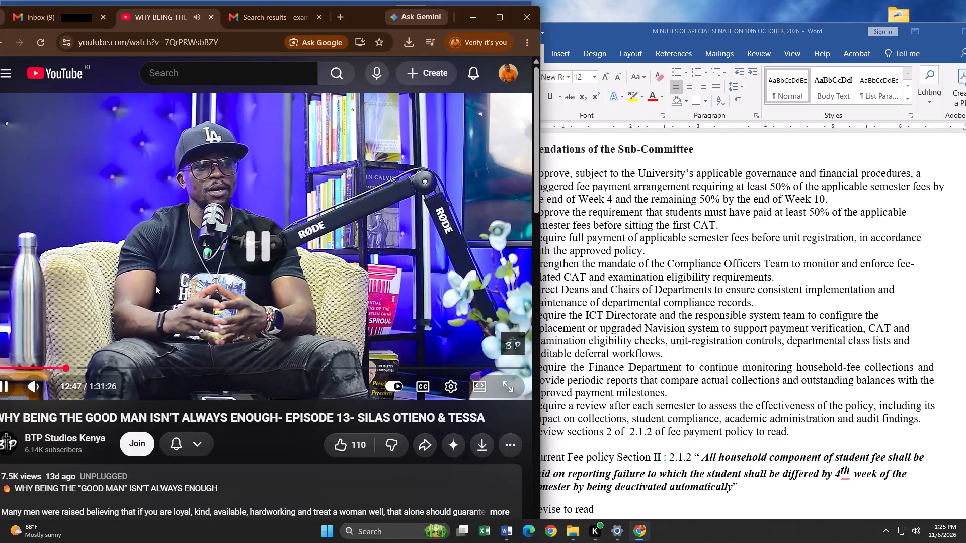
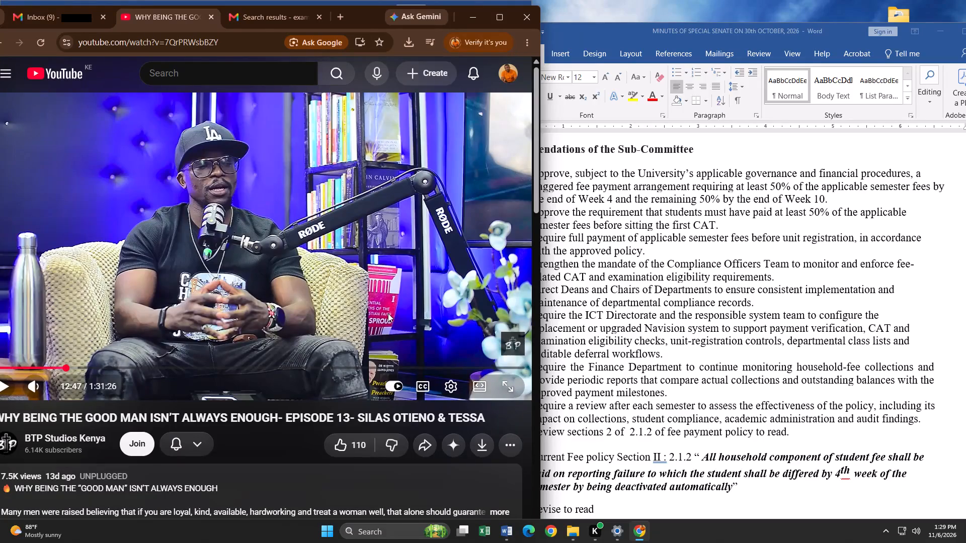
Switch to the Special Senate minutes in Word, at the Recommendations of the Sub-Committee.
{"action": "left_click", "coordinate": [748, 357]}
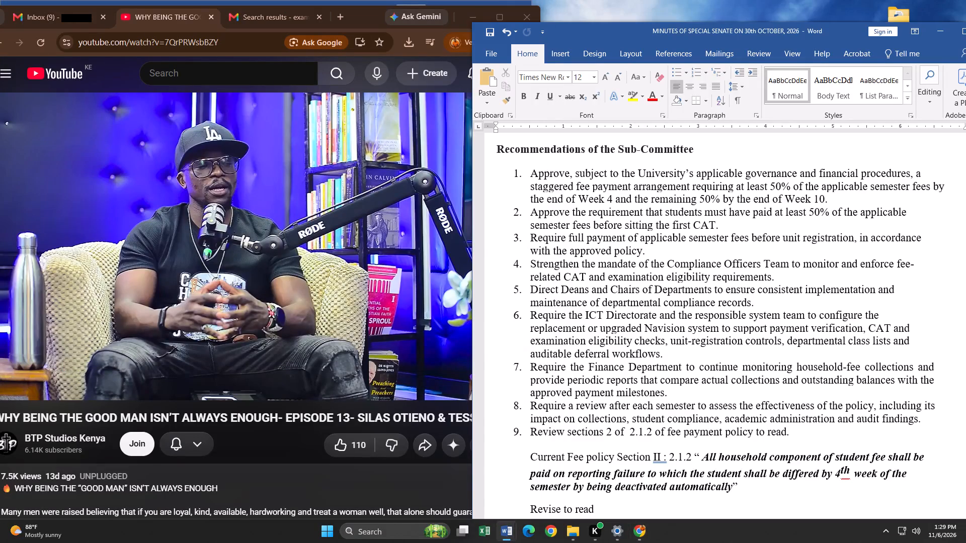
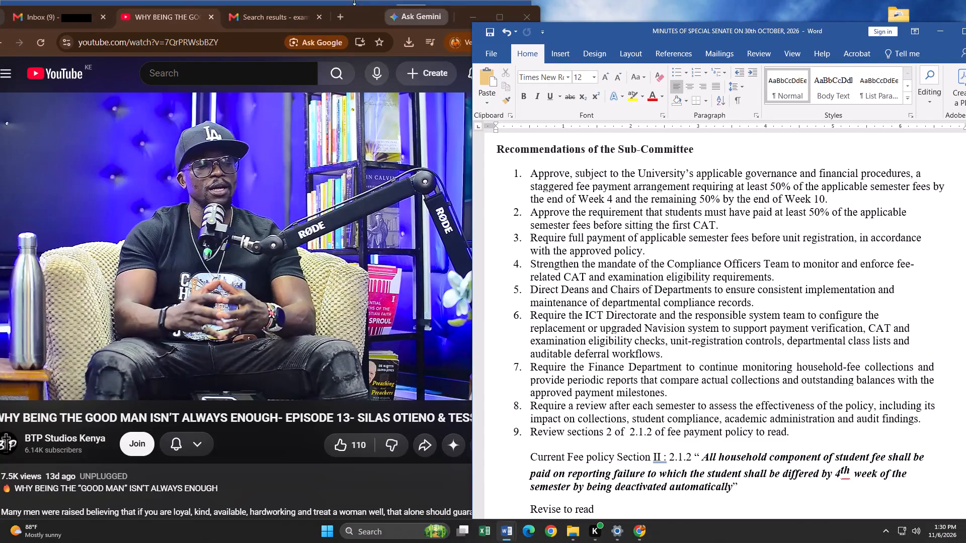
Switch to the staggered fee payment report in Gmail in Chrome and review its sections through to the 9.0 Recommendations to Senate.
{"action": "left_click", "coordinate": [278, 20]}
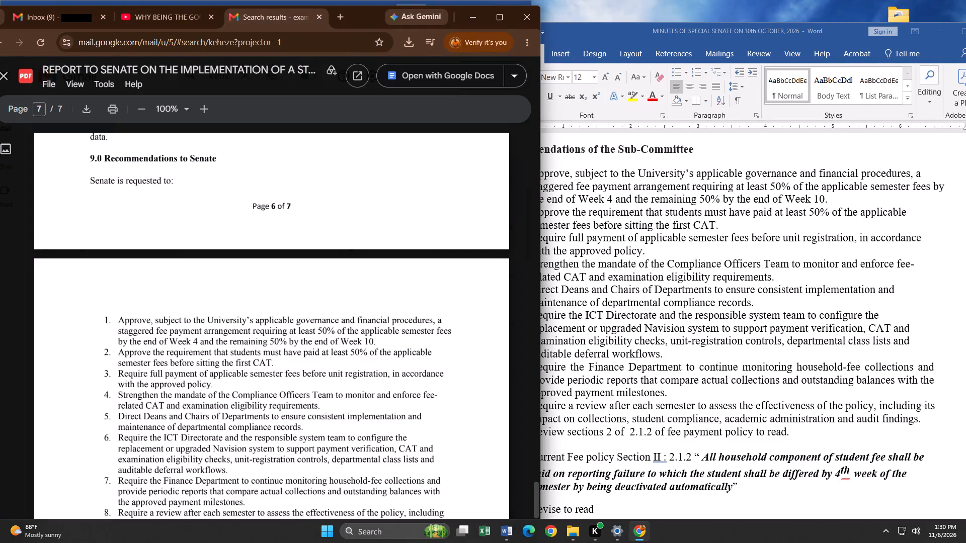
{"action": "scroll", "coordinate": [370, 348], "scroll_direction": "up", "scroll_amount": 4}
{"action": "scroll", "coordinate": [370, 371], "scroll_direction": "up", "scroll_amount": 20}
{"action": "scroll", "coordinate": [370, 371], "scroll_direction": "up", "scroll_amount": 4}
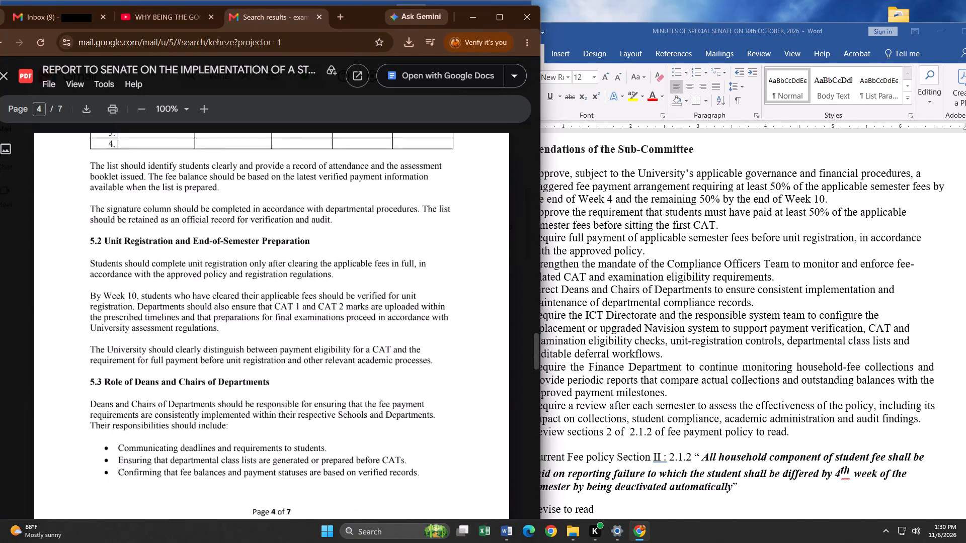
{"action": "scroll", "coordinate": [345, 345], "scroll_direction": "up", "scroll_amount": 9}
{"action": "scroll", "coordinate": [342, 350], "scroll_direction": "down", "scroll_amount": 1}
{"action": "scroll", "coordinate": [342, 353], "scroll_direction": "up", "scroll_amount": 4}
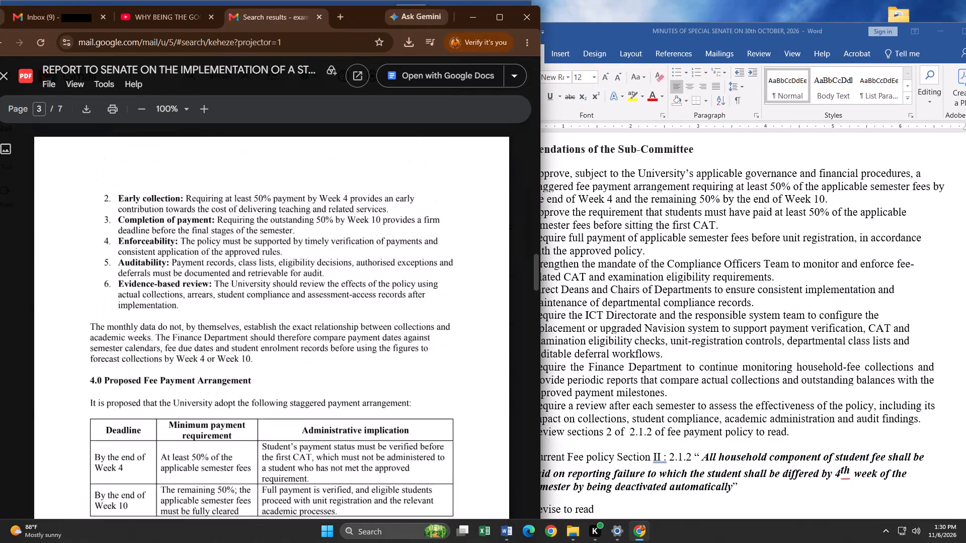
{"action": "scroll", "coordinate": [340, 357], "scroll_direction": "up", "scroll_amount": 8}
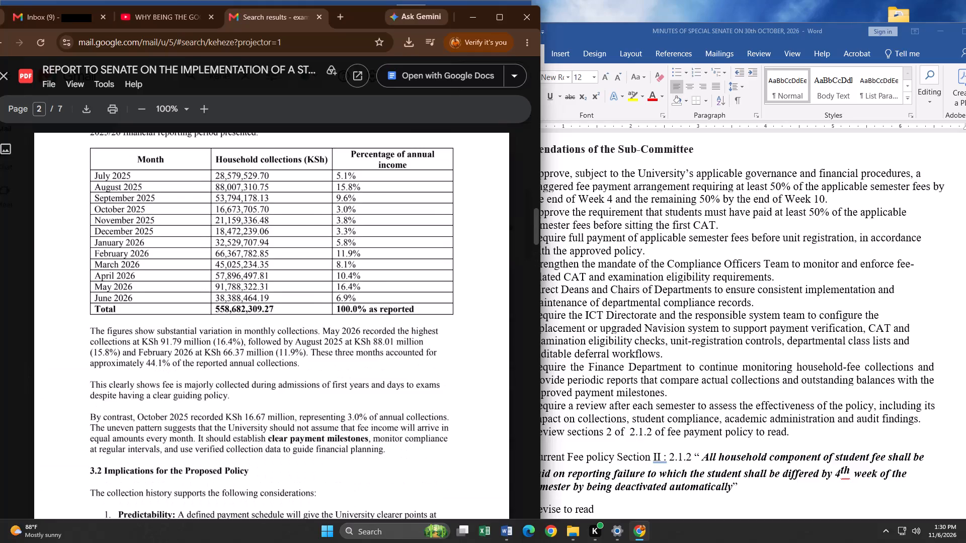
{"action": "scroll", "coordinate": [351, 351], "scroll_direction": "down", "scroll_amount": 19}
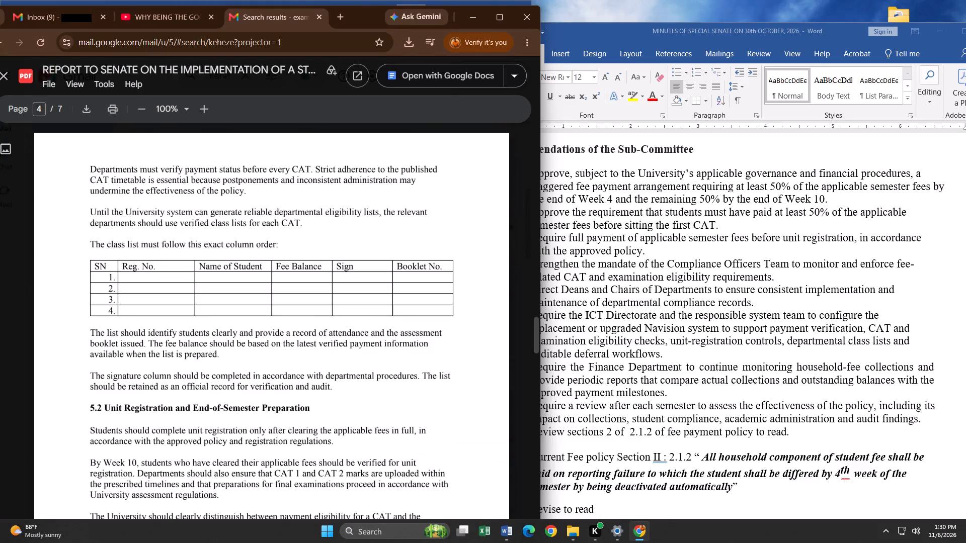
{"action": "scroll", "coordinate": [242, 389], "scroll_direction": "up", "scroll_amount": 20}
{"action": "scroll", "coordinate": [242, 389], "scroll_direction": "up", "scroll_amount": 13}
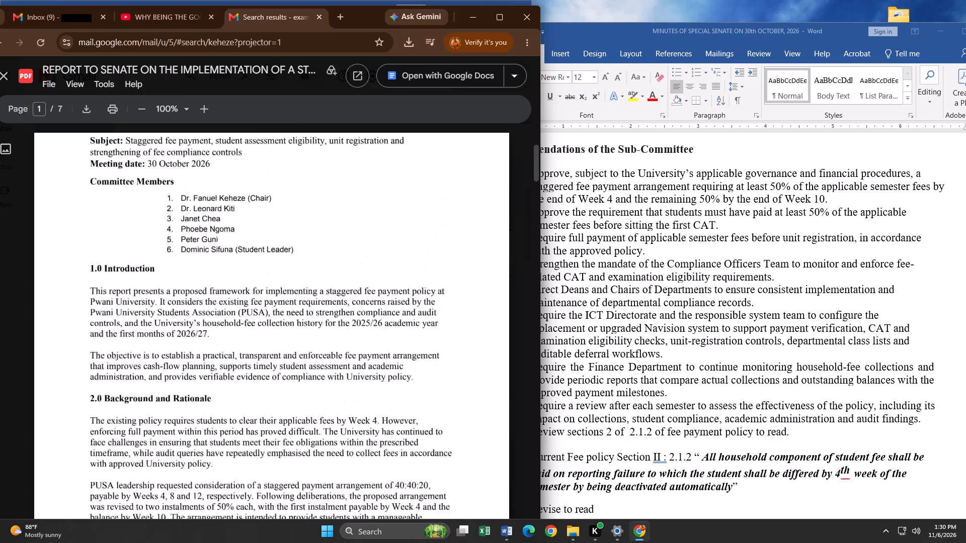
{"action": "scroll", "coordinate": [204, 378], "scroll_direction": "up", "scroll_amount": 7}
{"action": "scroll", "coordinate": [222, 402], "scroll_direction": "down", "scroll_amount": 20}
{"action": "scroll", "coordinate": [222, 402], "scroll_direction": "down", "scroll_amount": 3}
{"action": "scroll", "coordinate": [165, 465], "scroll_direction": "down", "scroll_amount": 7}
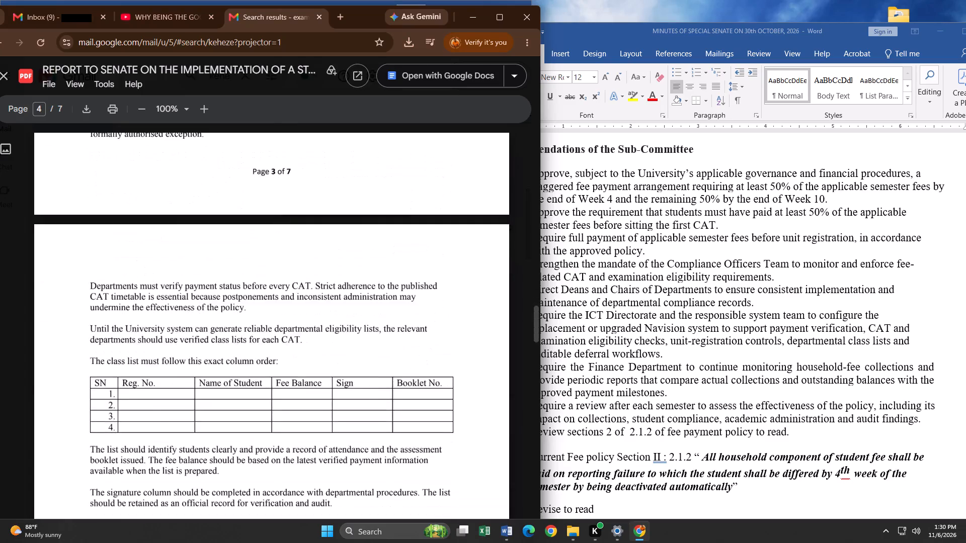
{"action": "scroll", "coordinate": [164, 469], "scroll_direction": "down", "scroll_amount": 7}
{"action": "scroll", "coordinate": [160, 489], "scroll_direction": "down", "scroll_amount": 20}
{"action": "scroll", "coordinate": [160, 489], "scroll_direction": "down", "scroll_amount": 8}
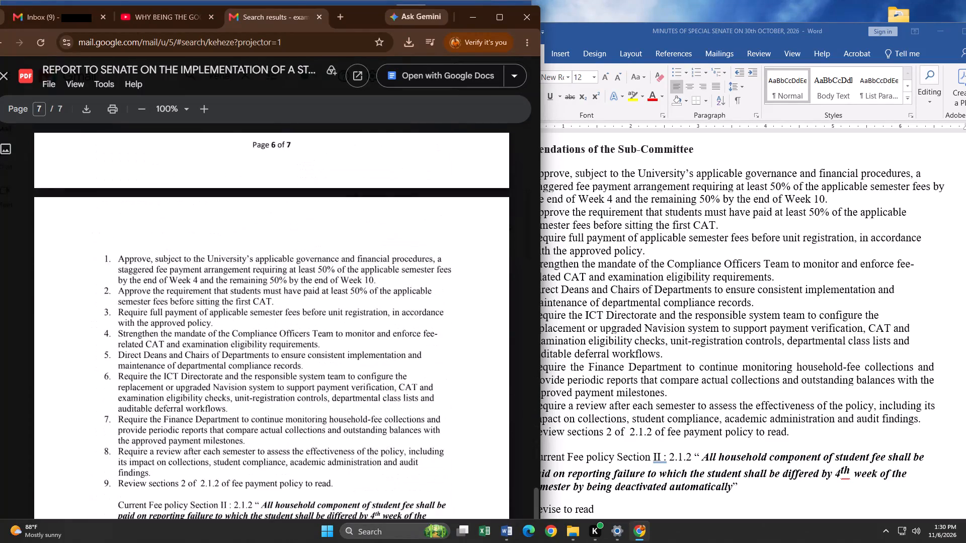
{"action": "scroll", "coordinate": [164, 487], "scroll_direction": "down", "scroll_amount": 9}
{"action": "scroll", "coordinate": [165, 490], "scroll_direction": "up", "scroll_amount": 9}
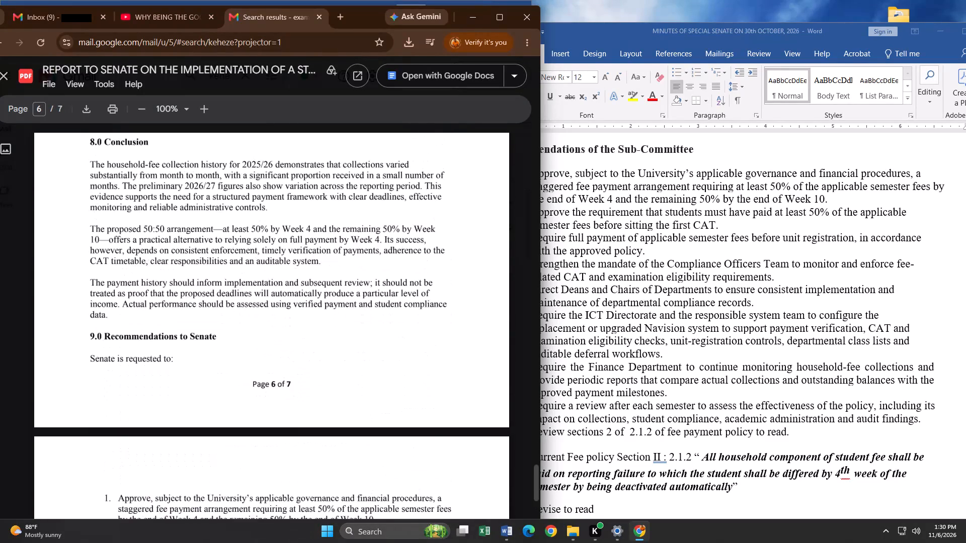
{"action": "scroll", "coordinate": [170, 452], "scroll_direction": "down", "scroll_amount": 3}
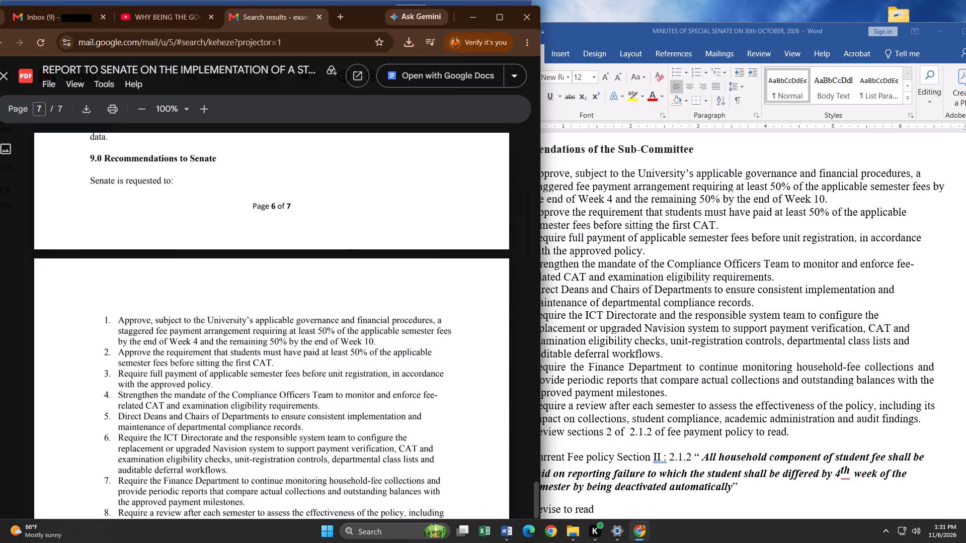
Review the Special Senate minutes in Word from Min: 04/30/10/2026 on student welfare to the start of Min: 05/30/10/2026.
{"action": "left_click", "coordinate": [677, 325]}
{"action": "scroll", "coordinate": [657, 367], "scroll_direction": "up", "scroll_amount": 3}
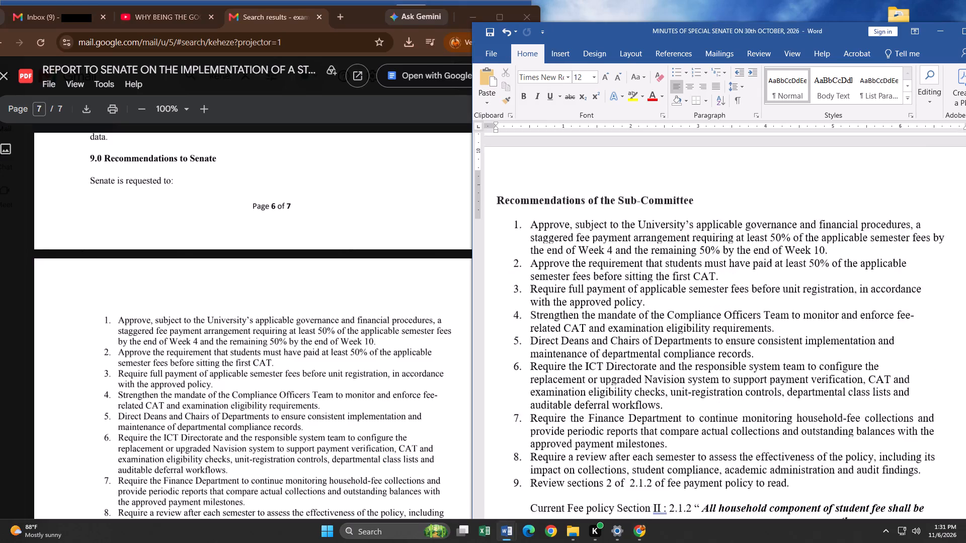
{"action": "scroll", "coordinate": [625, 344], "scroll_direction": "up", "scroll_amount": 19}
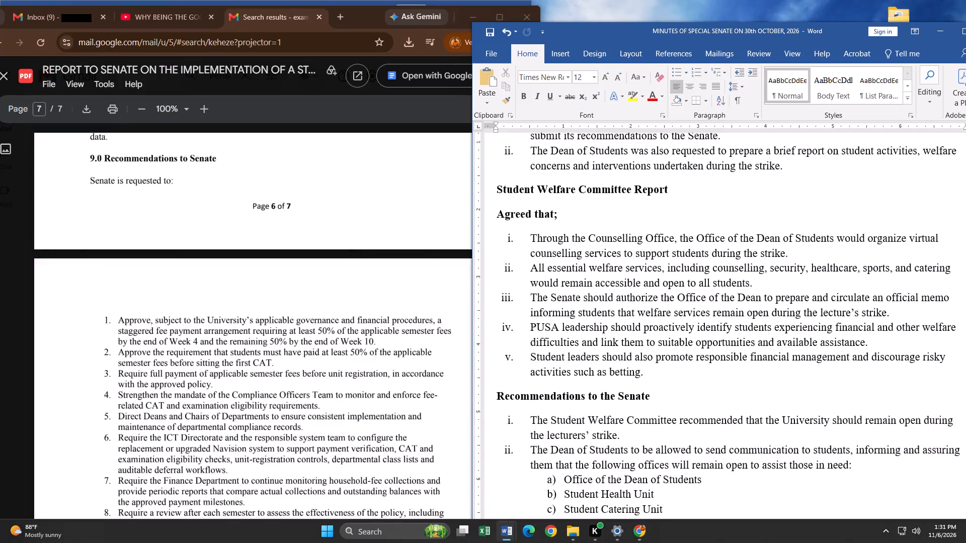
{"action": "scroll", "coordinate": [648, 356], "scroll_direction": "up", "scroll_amount": 11}
{"action": "scroll", "coordinate": [648, 356], "scroll_direction": "down", "scroll_amount": 8}
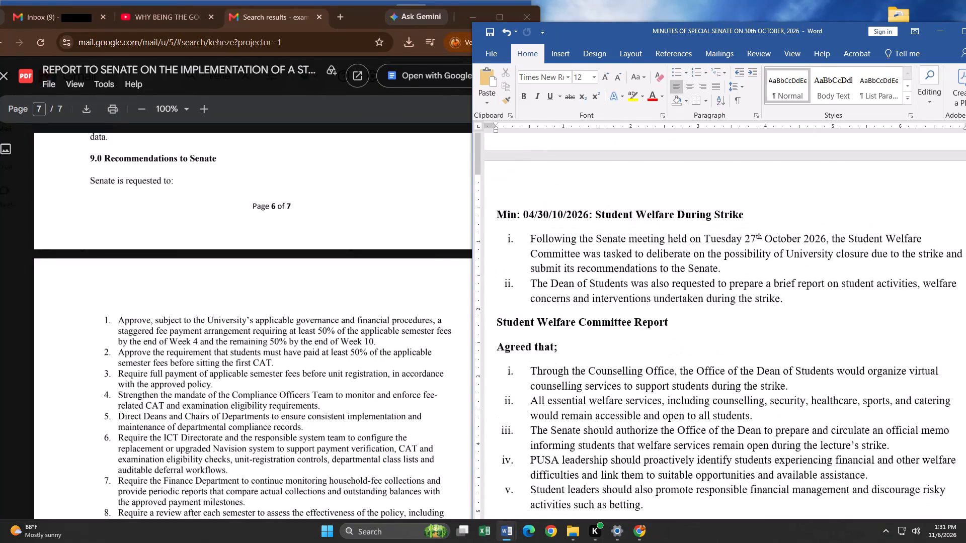
{"action": "scroll", "coordinate": [621, 344], "scroll_direction": "down", "scroll_amount": 2}
{"action": "scroll", "coordinate": [647, 300], "scroll_direction": "up", "scroll_amount": 3}
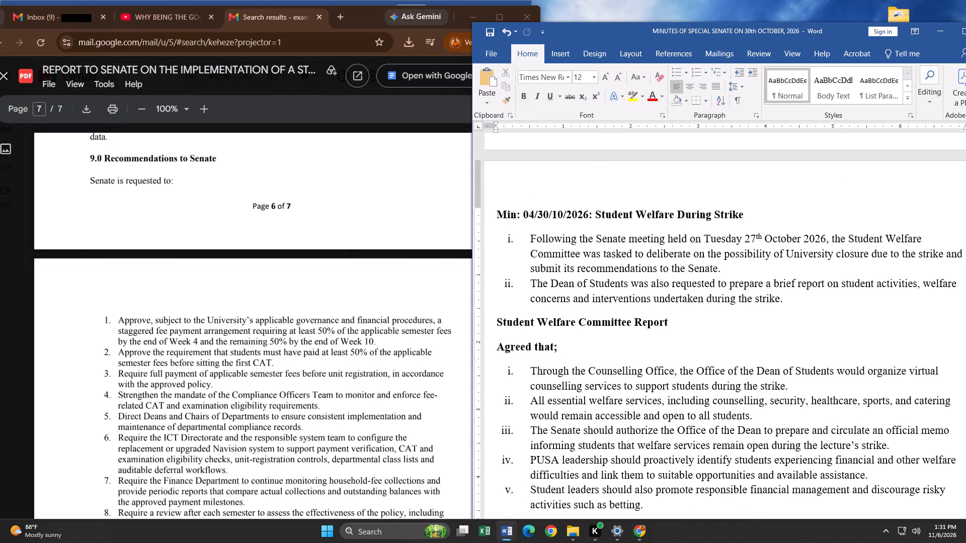
{"action": "scroll", "coordinate": [680, 262], "scroll_direction": "down", "scroll_amount": 2}
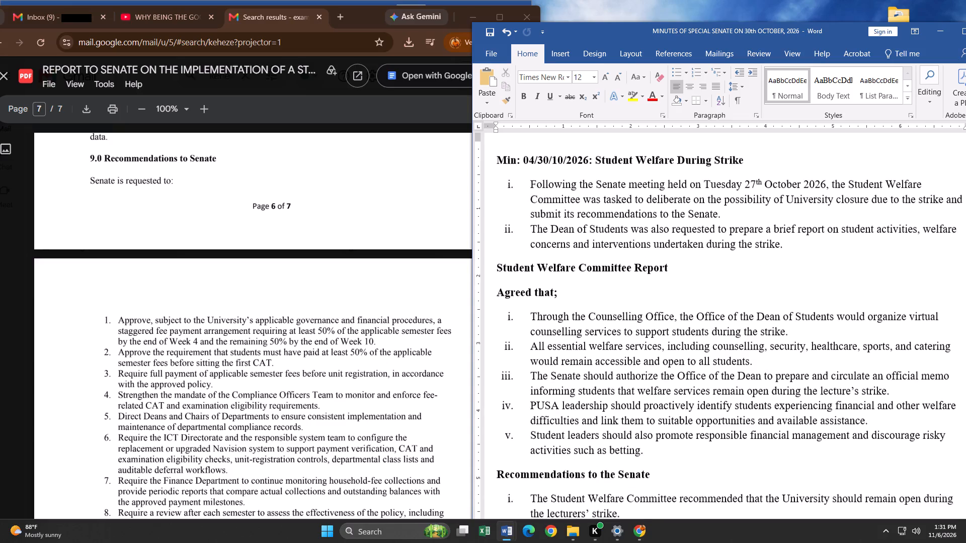
{"action": "scroll", "coordinate": [665, 261], "scroll_direction": "down", "scroll_amount": 9}
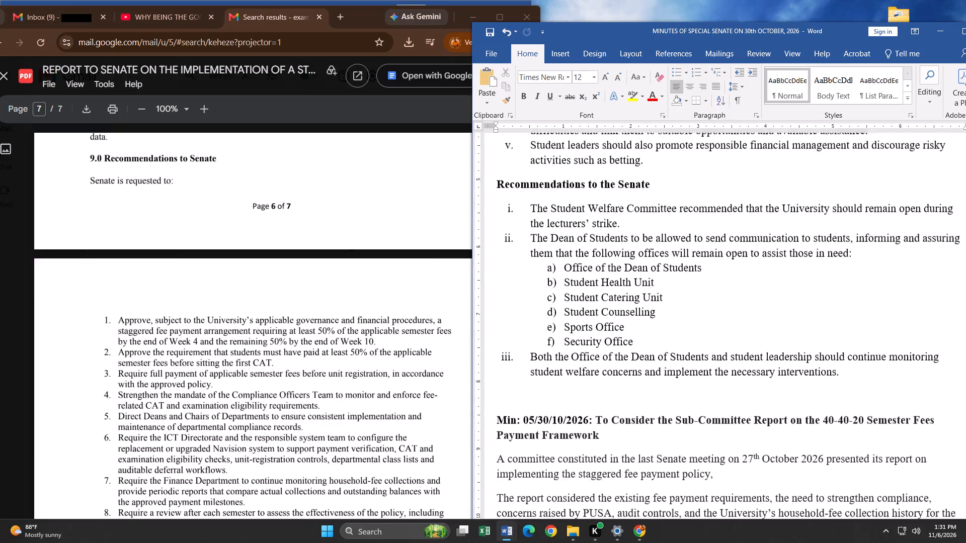
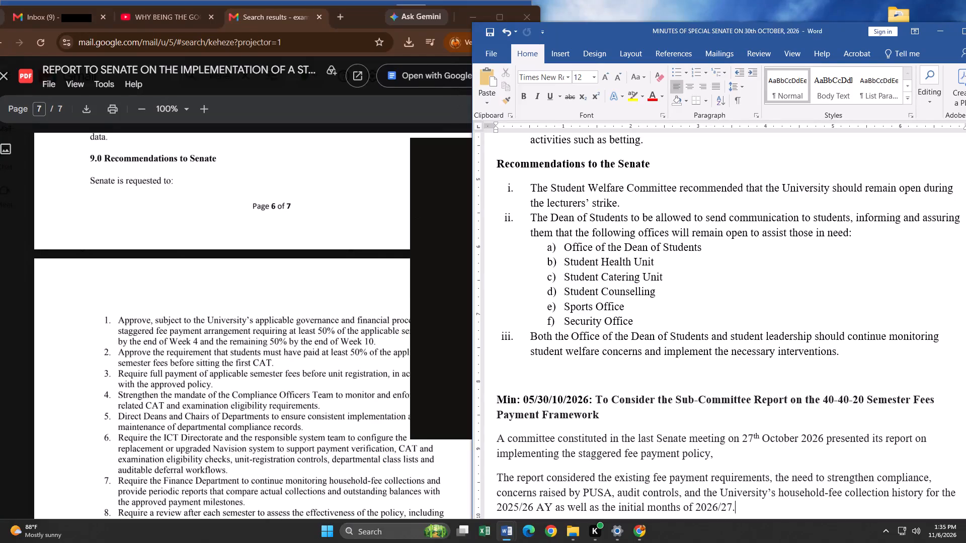
Delete item ii about the Dean of Students' brief report under Min: 04/30/10/2026 in the Word minutes.
{"action": "left_click", "coordinate": [311, 303]}
{"action": "scroll", "coordinate": [368, 304], "scroll_direction": "up", "scroll_amount": 3}
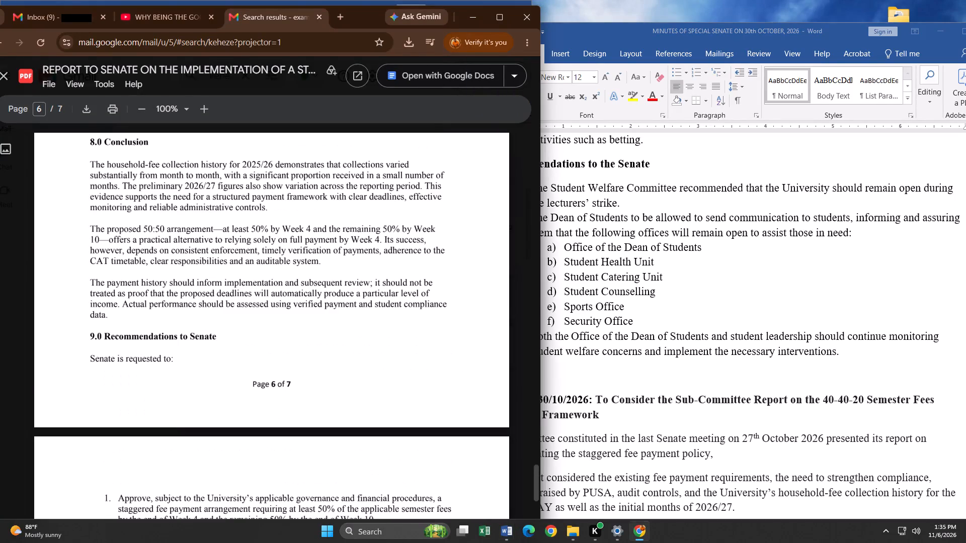
{"action": "left_click", "coordinate": [772, 282]}
{"action": "scroll", "coordinate": [732, 288], "scroll_direction": "up", "scroll_amount": 13}
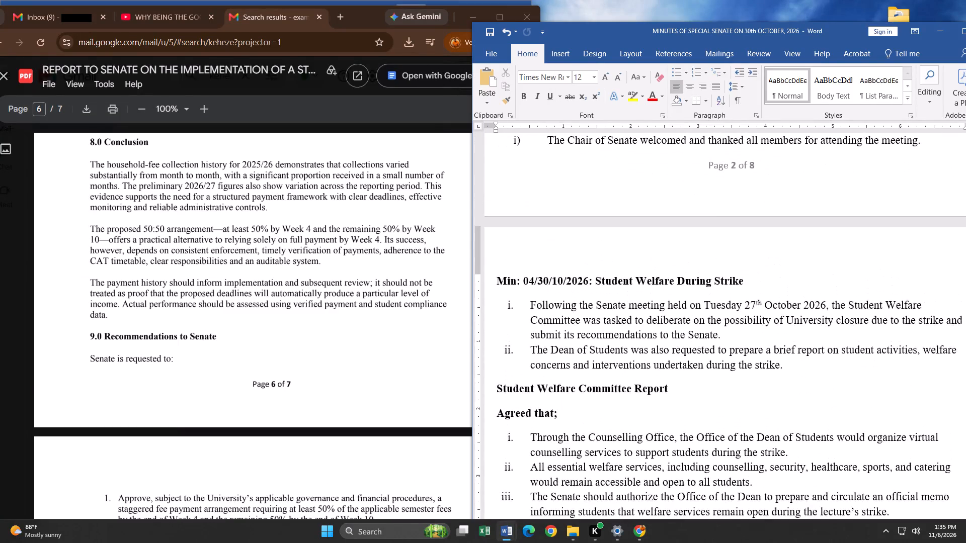
{"action": "scroll", "coordinate": [732, 285], "scroll_direction": "up", "scroll_amount": 6}
{"action": "scroll", "coordinate": [707, 304], "scroll_direction": "down", "scroll_amount": 8}
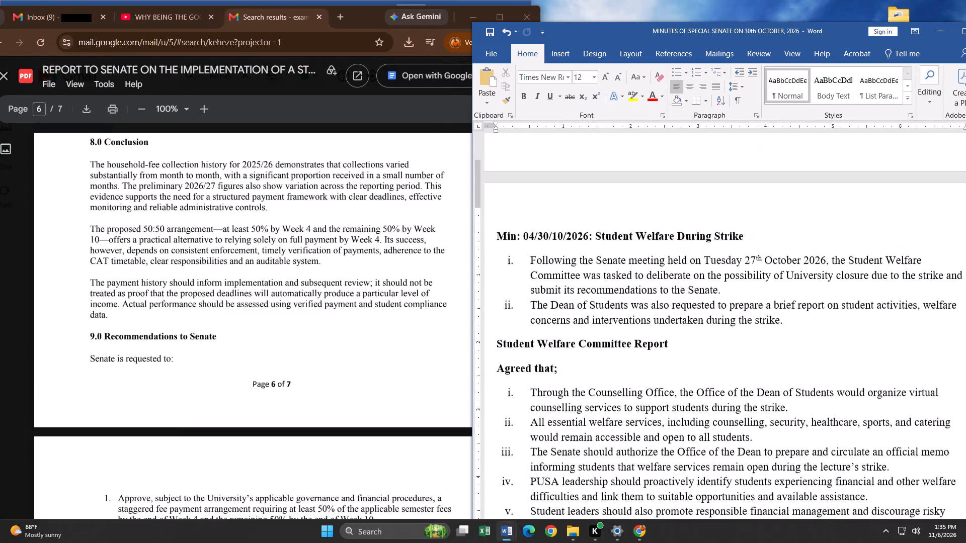
{"action": "scroll", "coordinate": [707, 302], "scroll_direction": "down", "scroll_amount": 4}
{"action": "scroll", "coordinate": [705, 303], "scroll_direction": "up", "scroll_amount": 4}
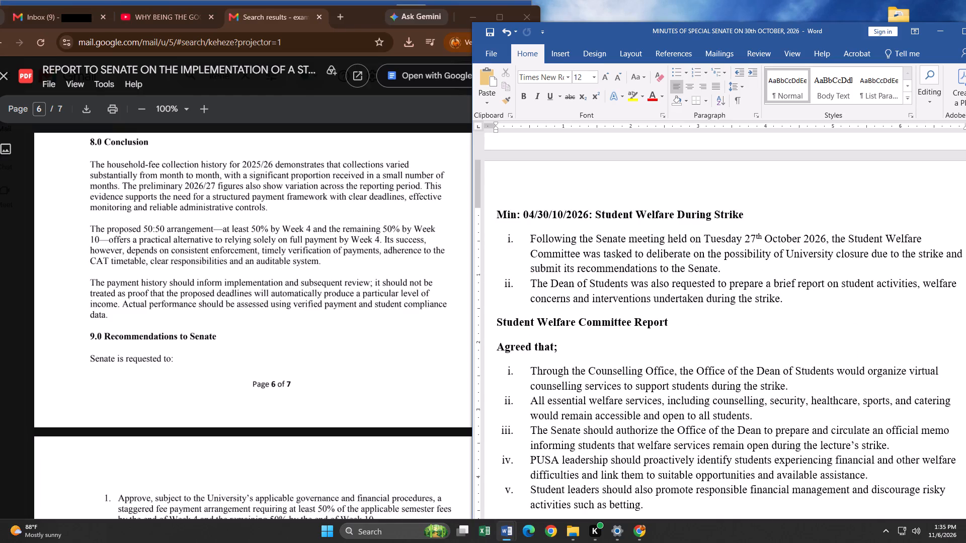
{"action": "left_click", "coordinate": [720, 268]}
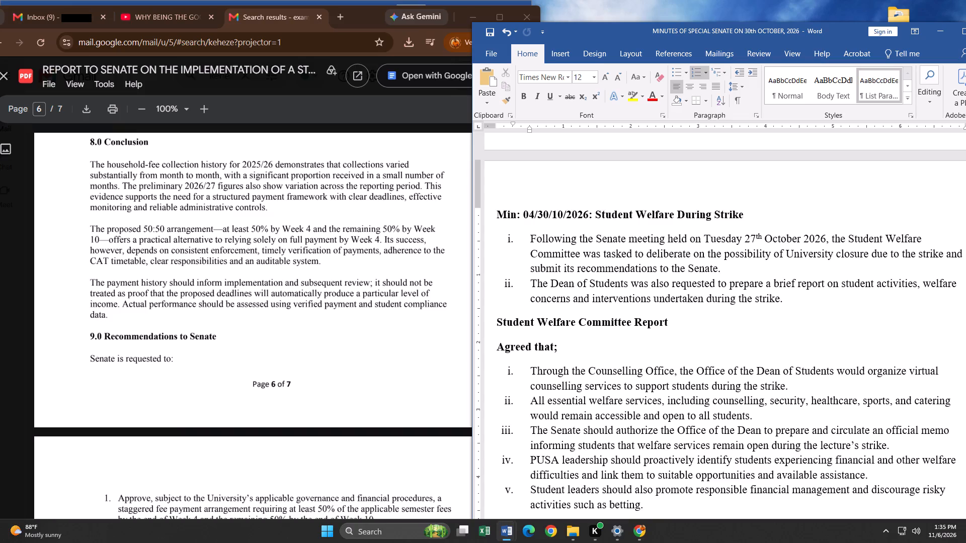
{"action": "left_click_drag", "start_coordinate": [787, 301], "coordinate": [589, 287]}
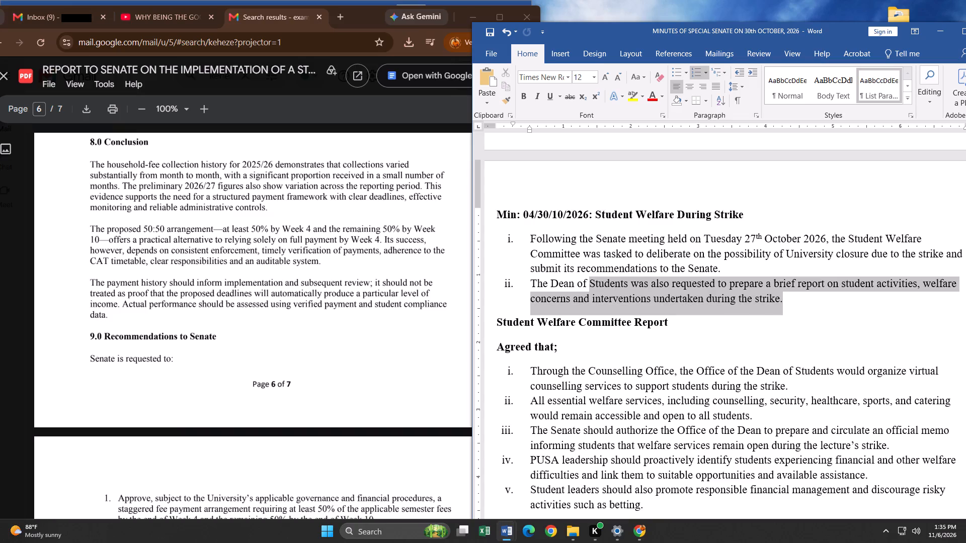
{"action": "left_click_drag", "start_coordinate": [589, 287], "coordinate": [530, 285]}
{"action": "key", "text": "BackSpace"}
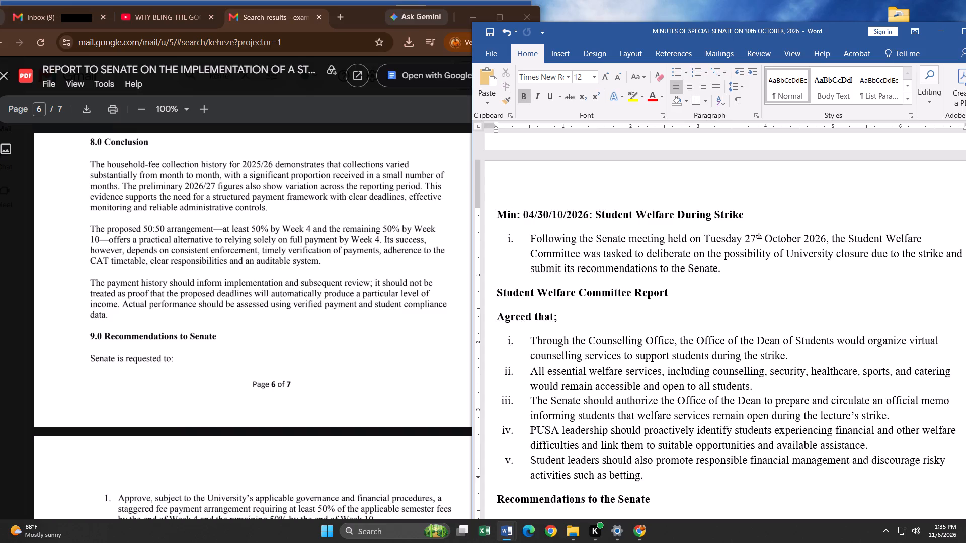
Reword the ending of item i under Min: 04/30/10/2026 to "submitted their report and recommendations to Senate".
{"action": "left_click_drag", "start_coordinate": [833, 239], "coordinate": [577, 251]}
{"action": "left_click", "coordinate": [577, 251]}
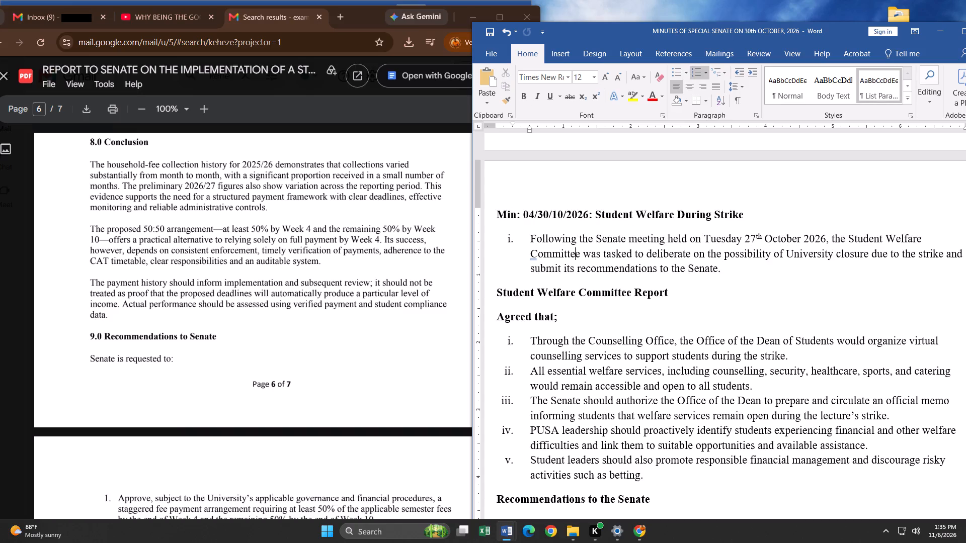
{"action": "left_click", "coordinate": [734, 256]}
{"action": "left_click", "coordinate": [731, 270]}
{"action": "key", "text": "BackSpace"}
{"action": "key", "text": "BackSpace"}
{"action": "key", "text": "BackSpace"}
{"action": "key", "text": "BackSpace"}
{"action": "key", "text": "BackSpace"}
{"action": "key", "text": "BackSpace"}
{"action": "key", "text": "BackSpace"}
{"action": "key", "text": "BackSpace"}
{"action": "key", "text": "BackSpace"}
{"action": "key", "text": "BackSpace"}
{"action": "key", "text": "BackSpace"}
{"action": "key", "text": "BackSpace"}
{"action": "key", "text": "BackSpace"}
{"action": "key", "text": "BackSpace"}
{"action": "key", "text": "BackSpace"}
{"action": "key", "text": "BackSpace"}
{"action": "key", "text": "BackSpace"}
{"action": "key", "text": "BackSpace"}
{"action": "key", "text": "BackSpace"}
{"action": "key", "text": "BackSpace"}
{"action": "key", "text": "BackSpace"}
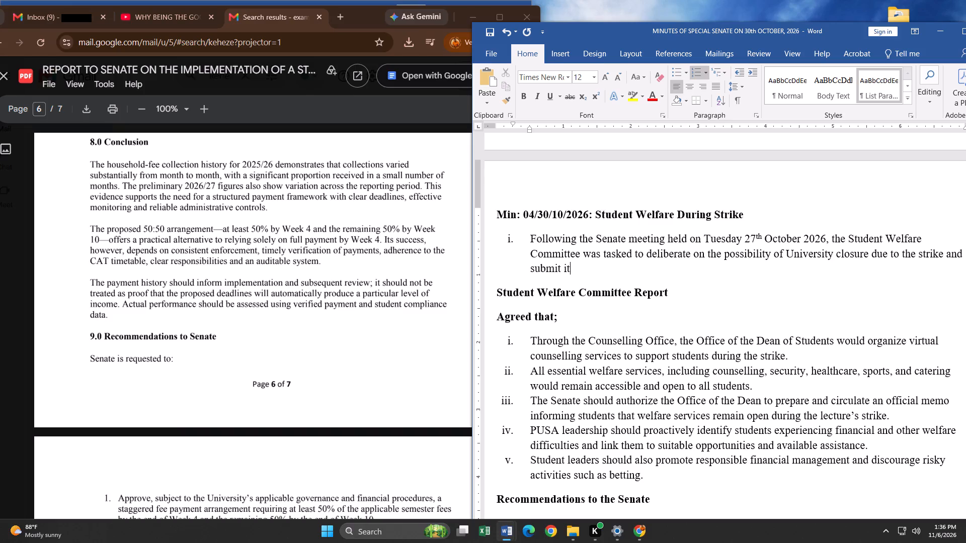
{"action": "key", "text": "BackSpace"}
{"action": "key", "text": "BackSpace"}
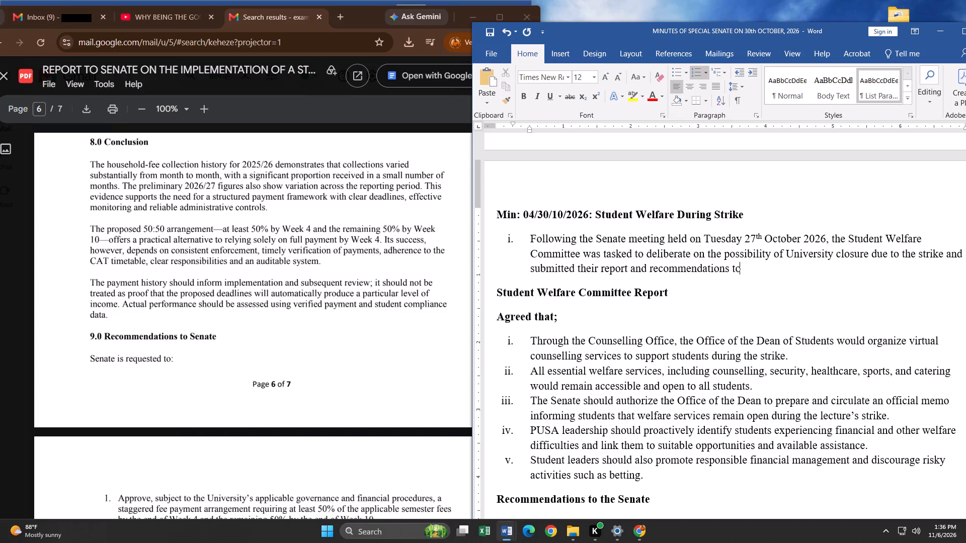
{"action": "type", "text": "nate"}
Reorder the ending of item i to read "submitted their recommendations and report to Senate".
{"action": "key", "text": "BackSpace"}
{"action": "key", "text": "BackSpace"}
{"action": "key", "text": "BackSpace"}
{"action": "key", "text": "BackSpace"}
{"action": "key", "text": "BackSpace"}
{"action": "key", "text": "BackSpace"}
{"action": "key", "text": "BackSpace"}
{"action": "key", "text": "BackSpace"}
{"action": "key", "text": "BackSpace"}
{"action": "key", "text": "BackSpace"}
{"action": "key", "text": "BackSpace"}
{"action": "key", "text": "BackSpace"}
{"action": "key", "text": "BackSpace"}
{"action": "key", "text": "BackSpace"}
{"action": "key", "text": "BackSpace"}
{"action": "key", "text": "BackSpace"}
{"action": "key", "text": "BackSpace"}
{"action": "key", "text": "BackSpace"}
{"action": "key", "text": "BackSpace"}
{"action": "key", "text": "BackSpace"}
{"action": "key", "text": "BackSpace"}
{"action": "key", "text": "BackSpace"}
{"action": "key", "text": "BackSpace"}
{"action": "key", "text": "BackSpace"}
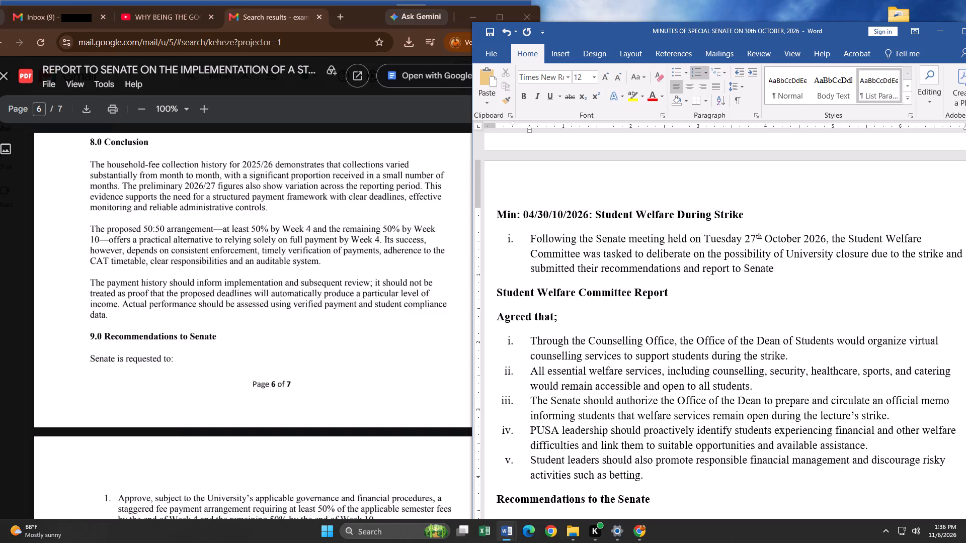
End the sentence in item i with a full stop and add "See Appendix A" in bold italics.
{"action": "type", "text": "."}
{"action": "key", "text": "space"}
{"action": "type", "text": "ppendix"}
{"action": "key", "text": "space"}
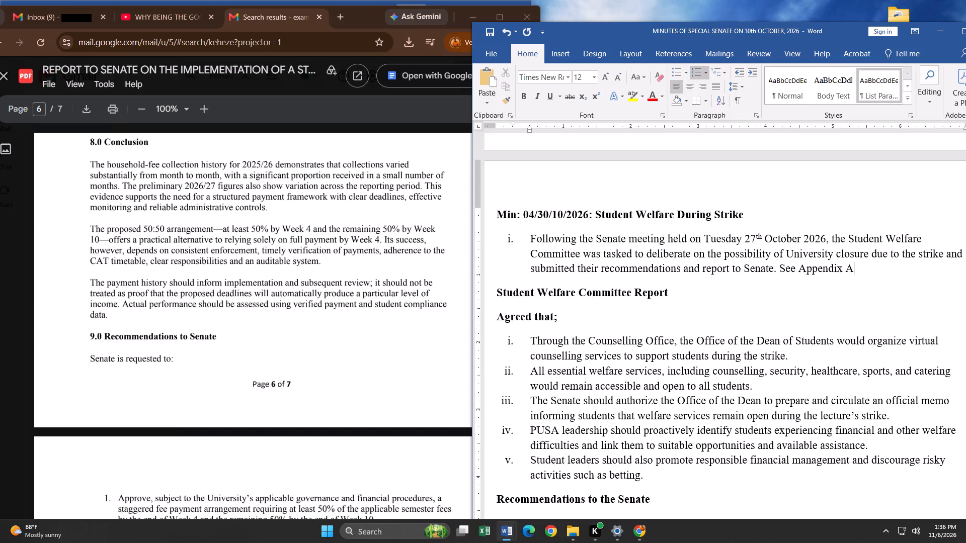
{"action": "left_click_drag", "start_coordinate": [855, 270], "coordinate": [819, 267]}
{"action": "left_click_drag", "start_coordinate": [819, 267], "coordinate": [791, 265]}
{"action": "left_click", "coordinate": [795, 250]}
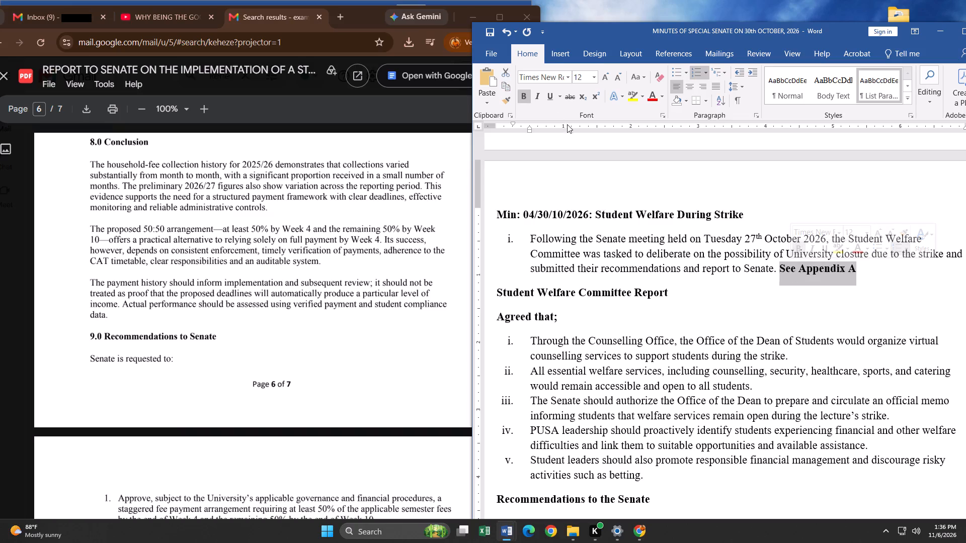
{"action": "left_click", "coordinate": [538, 97]}
{"action": "left_click", "coordinate": [662, 290]}
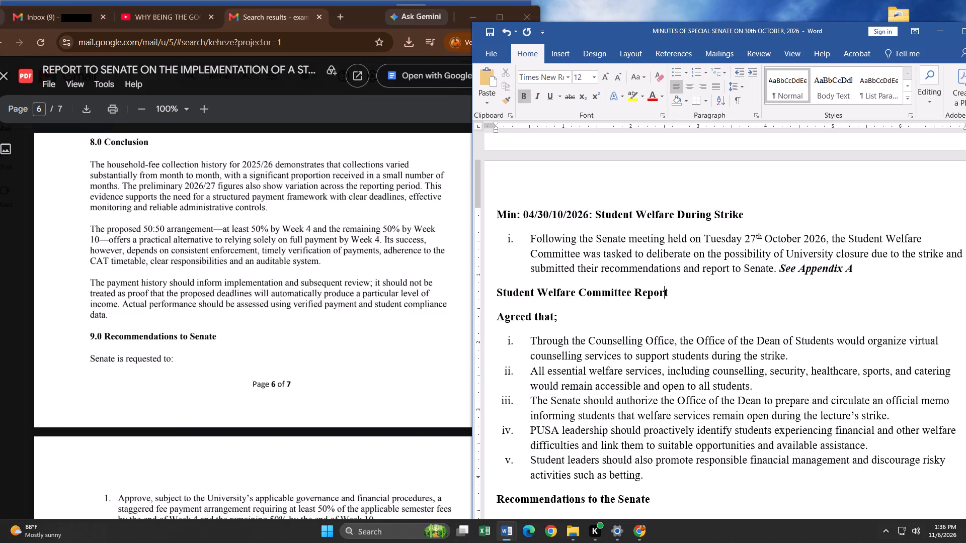
Move "Senate meeting held on Tuesday 27th October 2026," from the start of item i to after "was tasked".
{"action": "left_click_drag", "start_coordinate": [830, 239], "coordinate": [612, 238]}
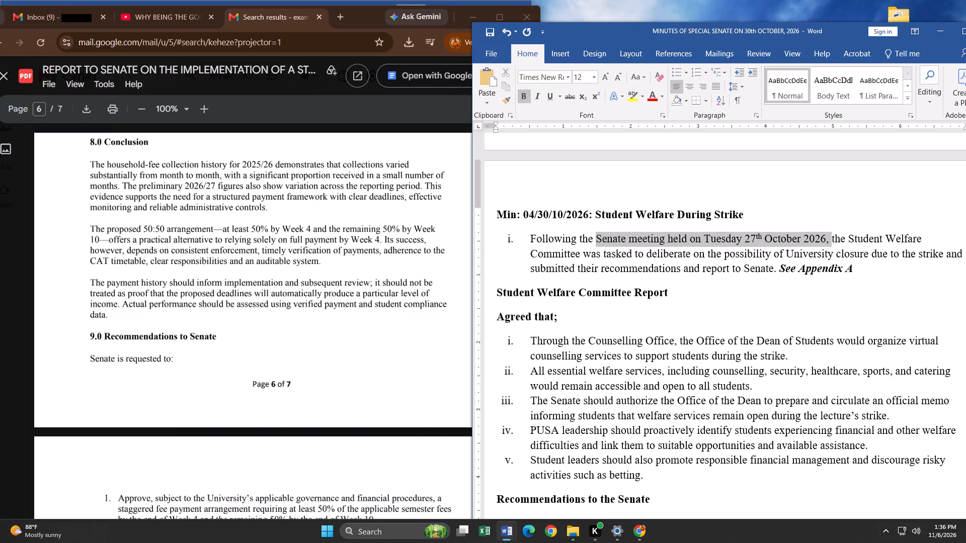
{"action": "left_click_drag", "start_coordinate": [612, 238], "coordinate": [608, 238]}
{"action": "right_click", "coordinate": [608, 238]}
{"action": "left_click", "coordinate": [633, 247]}
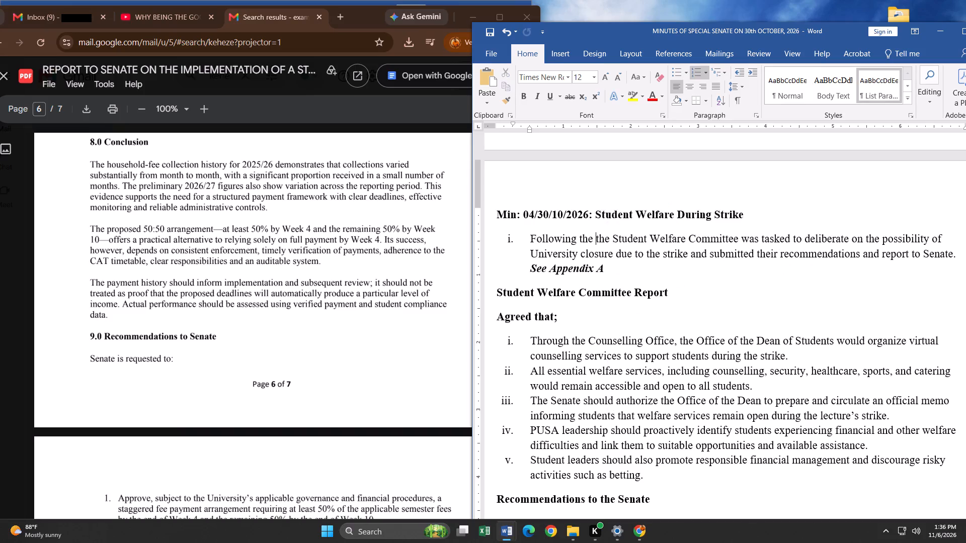
{"action": "left_click", "coordinate": [790, 239]}
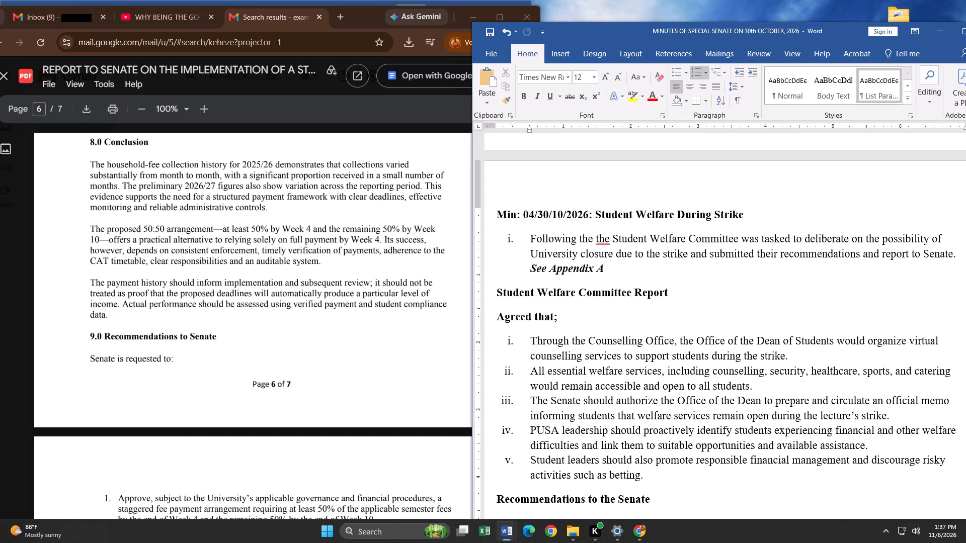
{"action": "right_click", "coordinate": [790, 239]}
{"action": "left_click", "coordinate": [856, 285]}
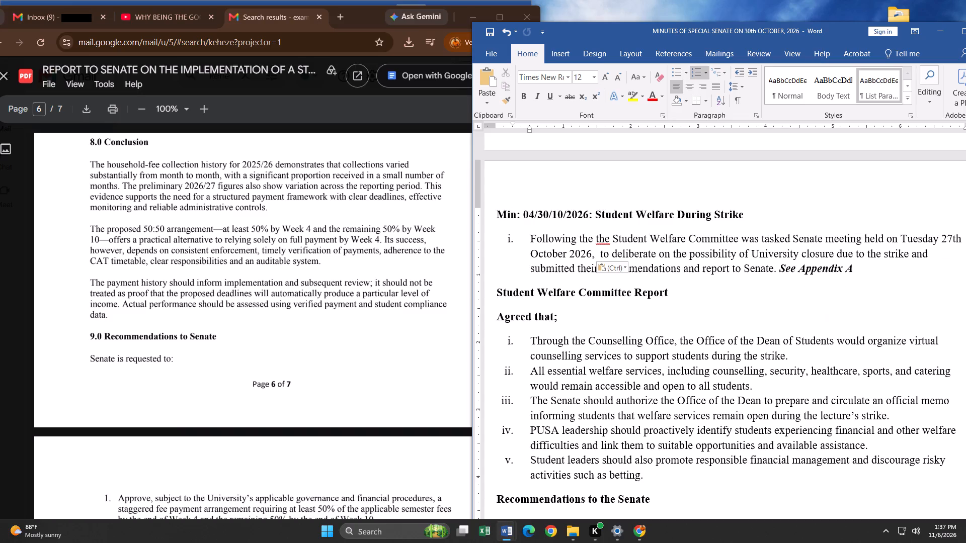
Reword the opening of item i to "The Student Welfare Committee tasked", removing "Following the" and "was".
{"action": "left_click_drag", "start_coordinate": [610, 237], "coordinate": [535, 236]}
{"action": "key", "text": "BackSpace"}
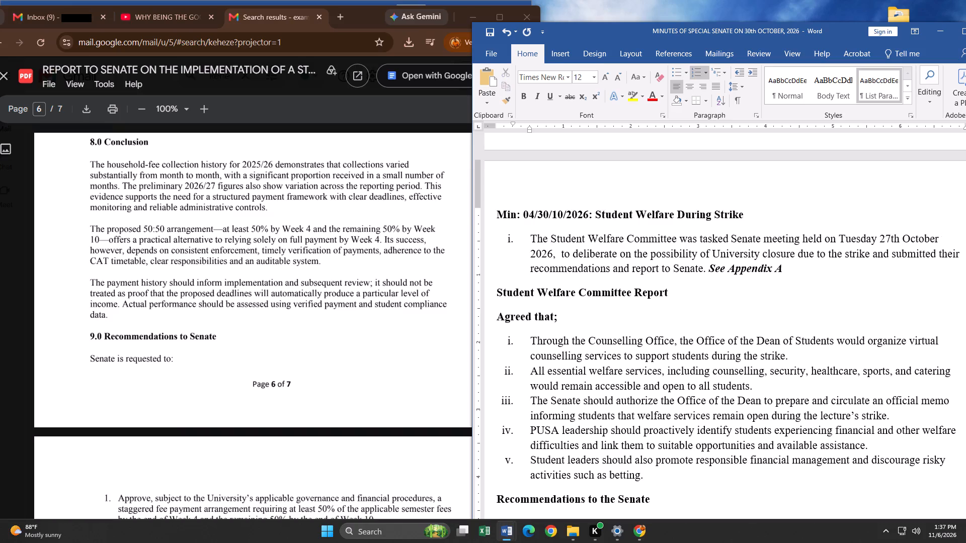
{"action": "left_click", "coordinate": [699, 241]}
{"action": "key", "text": "BackSpace"}
{"action": "key", "text": "BackSpace"}
{"action": "key", "text": "BackSpace"}
{"action": "key", "text": "BackSpace"}
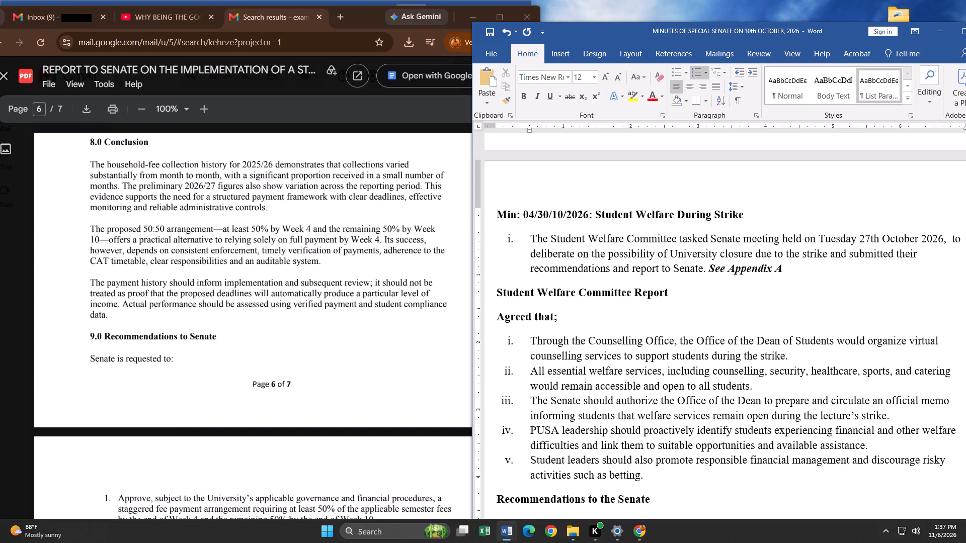
Change the wording after "tasked" in item i to "in the Senate meeting".
{"action": "left_click", "coordinate": [741, 240]}
{"action": "key", "text": "BackSpace"}
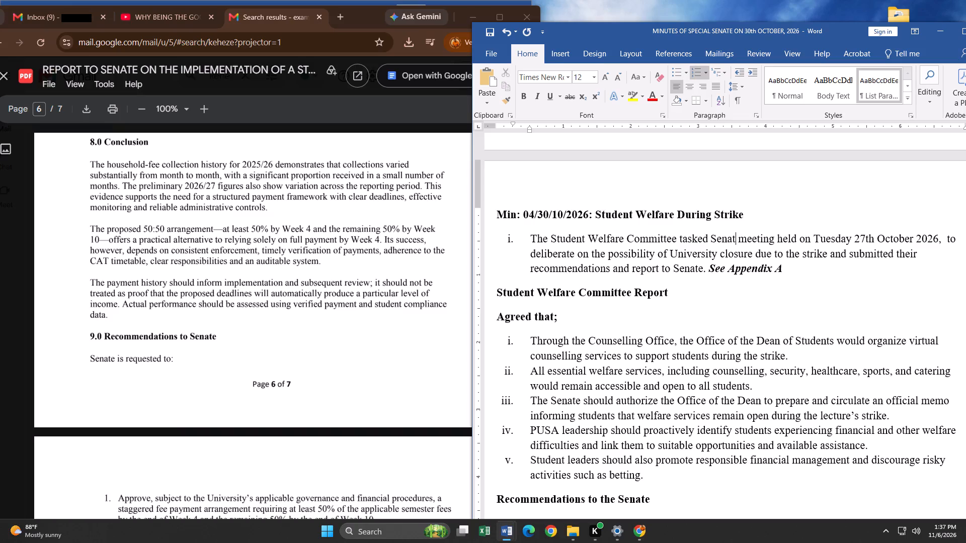
{"action": "key", "text": "BackSpace"}
{"action": "key", "text": "BackSpace"}
{"action": "key", "text": "BackSpace"}
{"action": "key", "text": "BackSpace"}
{"action": "key", "text": "BackSpace"}
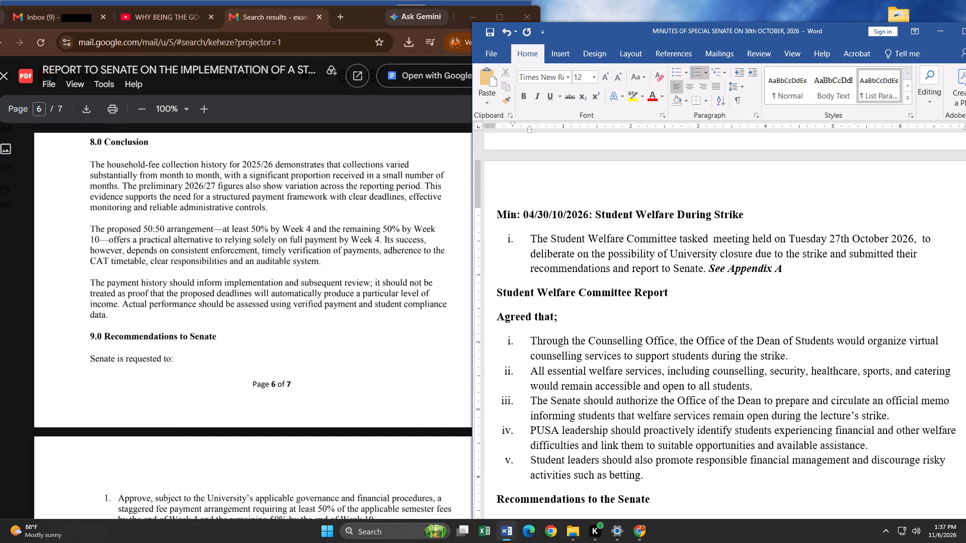
{"action": "key", "text": "i"}
{"action": "key", "text": "n"}
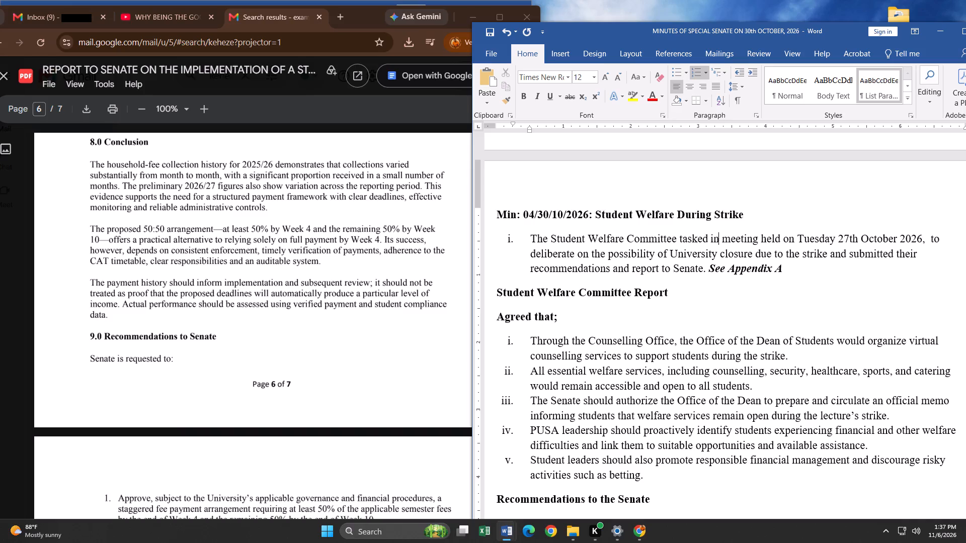
{"action": "type", "text": "a"}
{"action": "key", "text": "space"}
{"action": "key", "text": "BackSpace"}
{"action": "key", "text": "BackSpace"}
{"action": "key", "text": "space"}
{"action": "type", "text": "the"}
{"action": "key", "text": "space"}
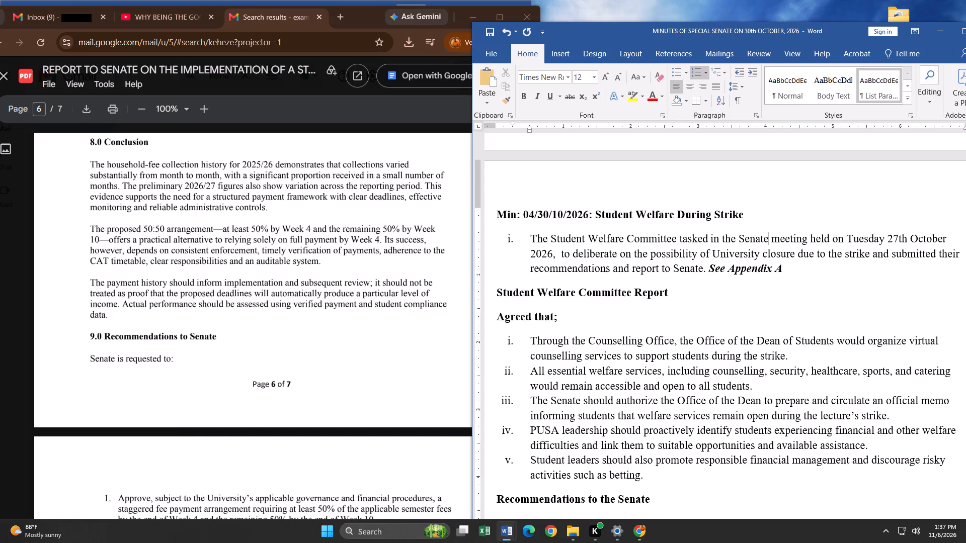
Remove the comma and the extra space after "October 2026" in item i.
{"action": "left_click", "coordinate": [556, 258]}
{"action": "key", "text": "BackSpace"}
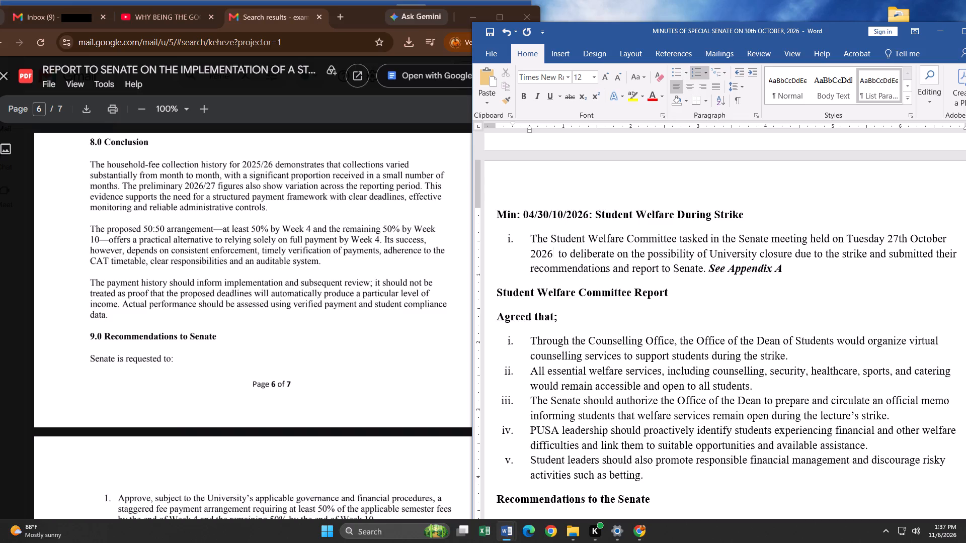
{"action": "left_click", "coordinate": [937, 265]}
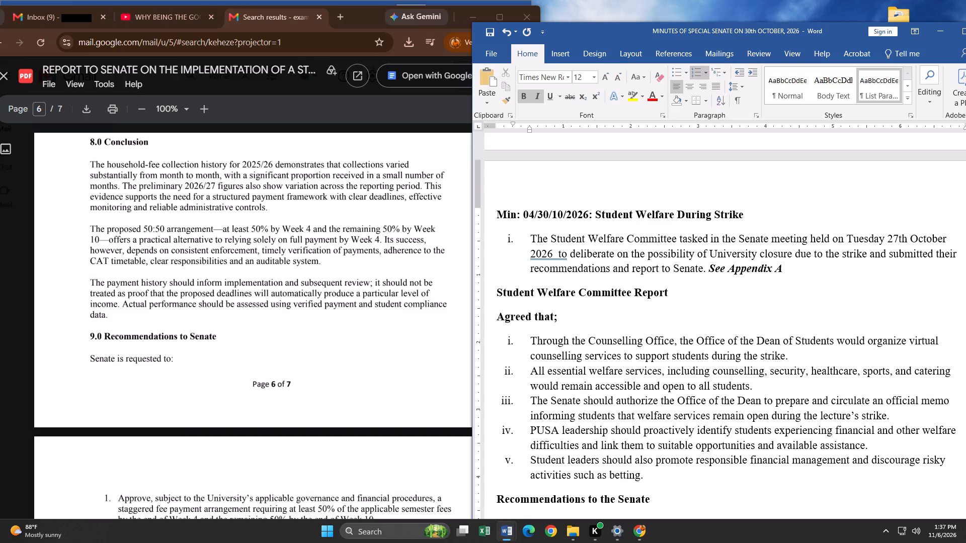
{"action": "right_click", "coordinate": [546, 255]}
{"action": "left_click", "coordinate": [536, 267]}
{"action": "left_click", "coordinate": [614, 276]}
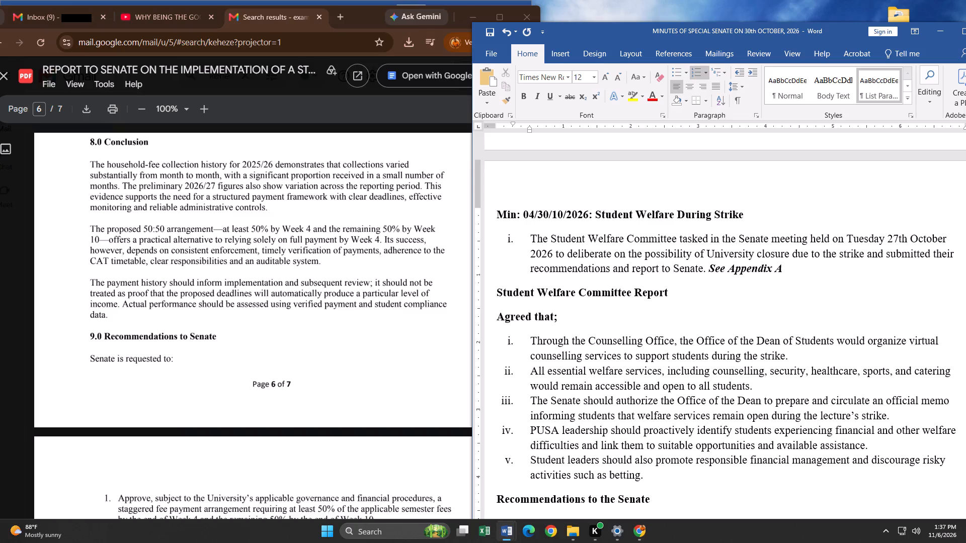
Delete the word "and" before "submitted their recommendations" in item i of the Student Welfare During Strike minute.
{"action": "left_click", "coordinate": [884, 254]}
{"action": "key", "text": "BackSpace"}
{"action": "key", "text": "BackSpace"}
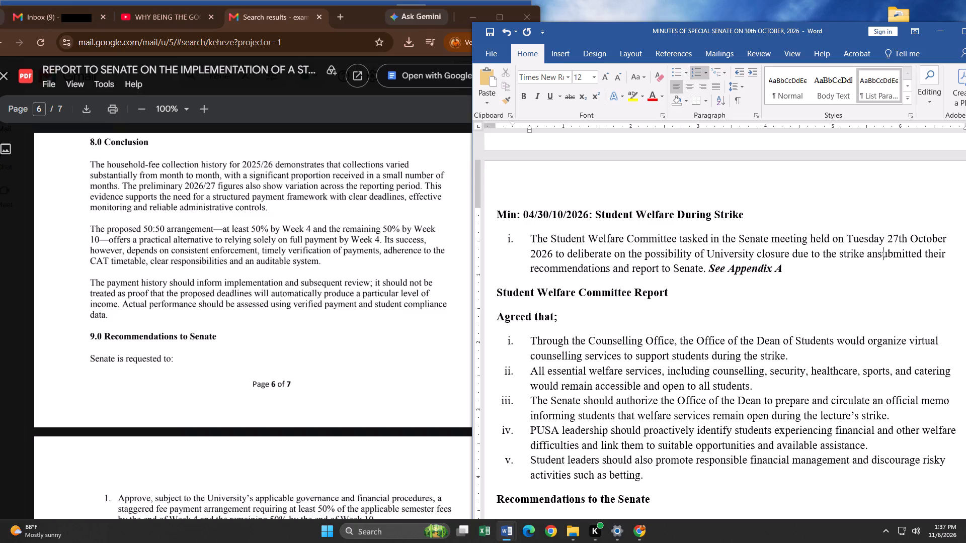
{"action": "key", "text": "BackSpace"}
{"action": "key", "text": "BackSpace"}
{"action": "left_click", "coordinate": [795, 301]}
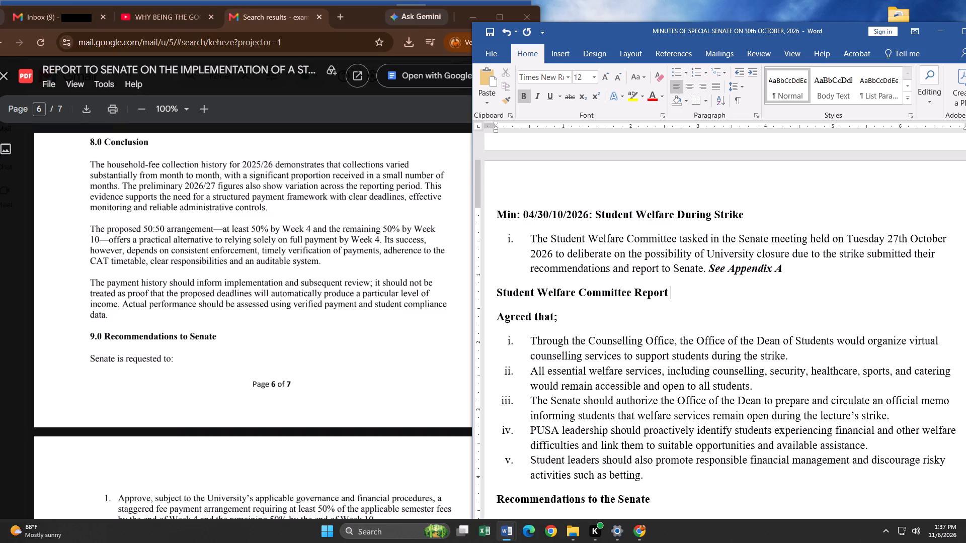
Add an unnumbered blank line below item iii of the Recommendations to the Senate.
{"action": "left_click_drag", "start_coordinate": [488, 34], "coordinate": [487, 41]}
{"action": "scroll", "coordinate": [693, 378], "scroll_direction": "down", "scroll_amount": 5}
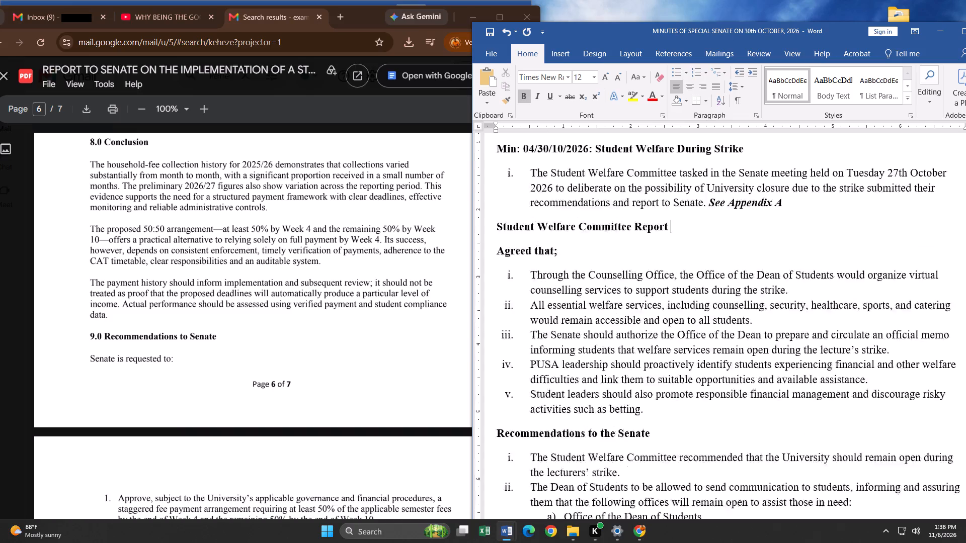
{"action": "scroll", "coordinate": [693, 382], "scroll_direction": "down", "scroll_amount": 4}
{"action": "scroll", "coordinate": [693, 382], "scroll_direction": "up", "scroll_amount": 3}
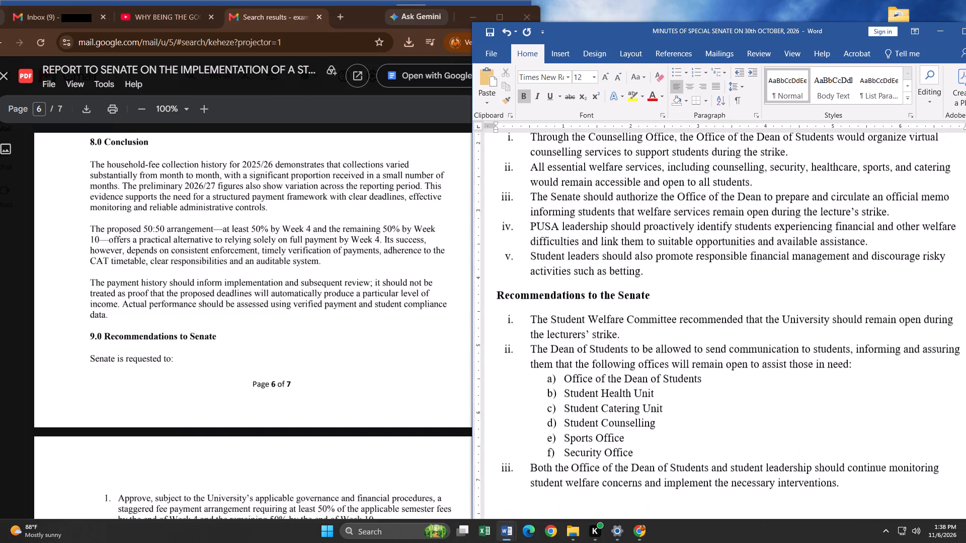
{"action": "scroll", "coordinate": [693, 380], "scroll_direction": "up", "scroll_amount": 3}
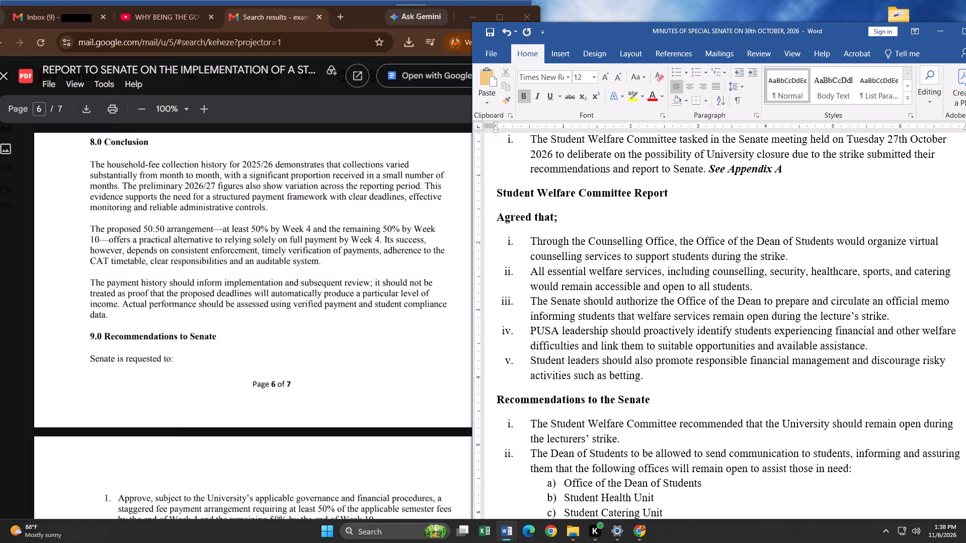
{"action": "scroll", "coordinate": [596, 248], "scroll_direction": "down", "scroll_amount": 3}
{"action": "scroll", "coordinate": [661, 300], "scroll_direction": "down", "scroll_amount": 2}
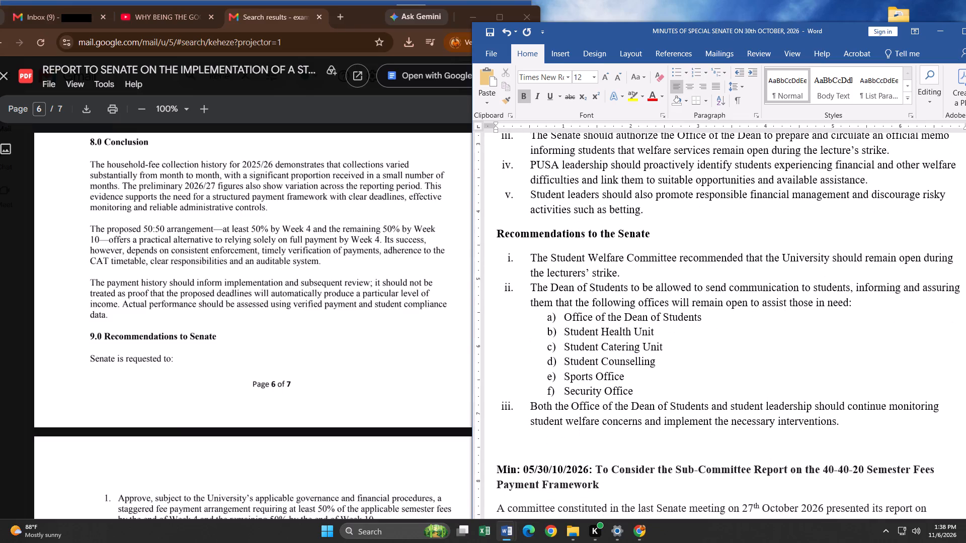
{"action": "left_click", "coordinate": [851, 423]}
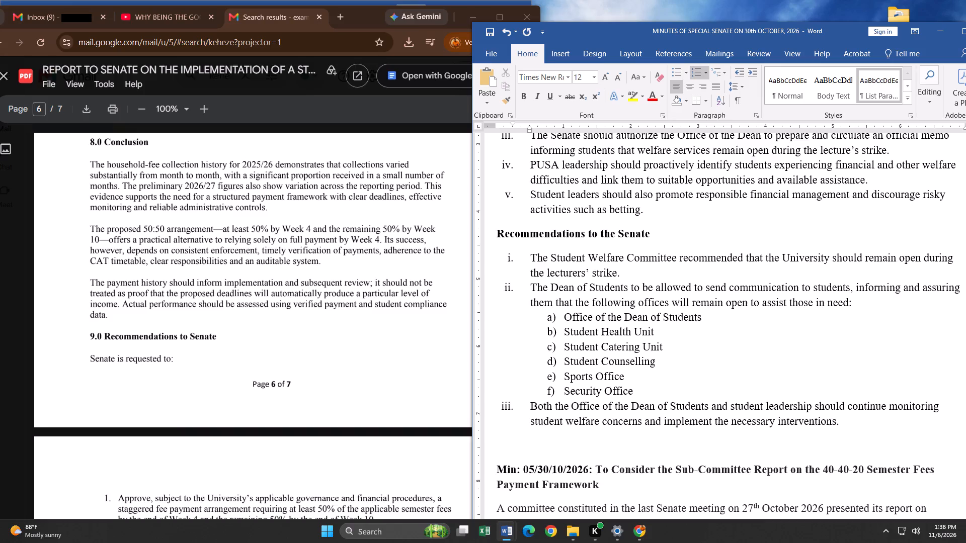
{"action": "key", "text": "Return"}
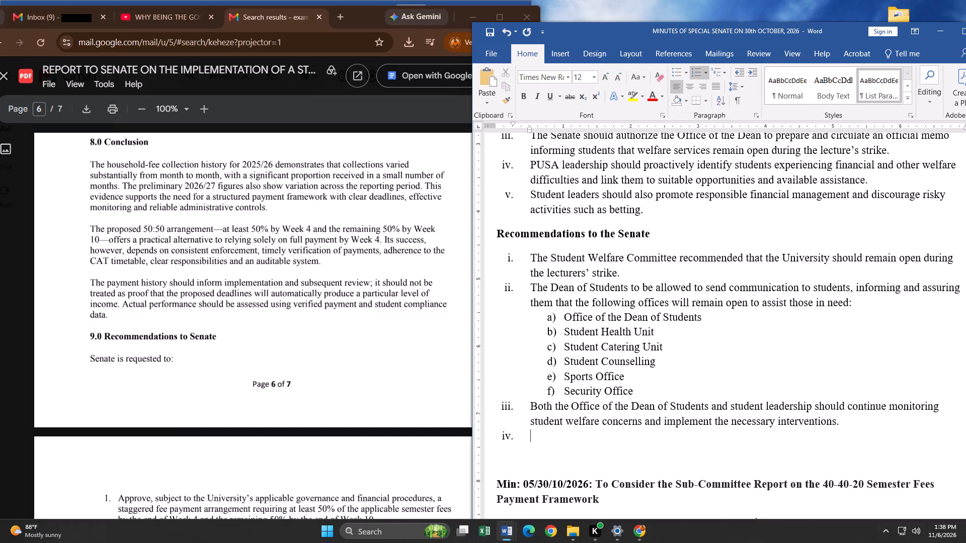
{"action": "key", "text": "BackSpace"}
Change the heading "Agreed that;" under Student Welfare Committee Report to "Noted that;".
{"action": "scroll", "coordinate": [827, 380], "scroll_direction": "up", "scroll_amount": 5}
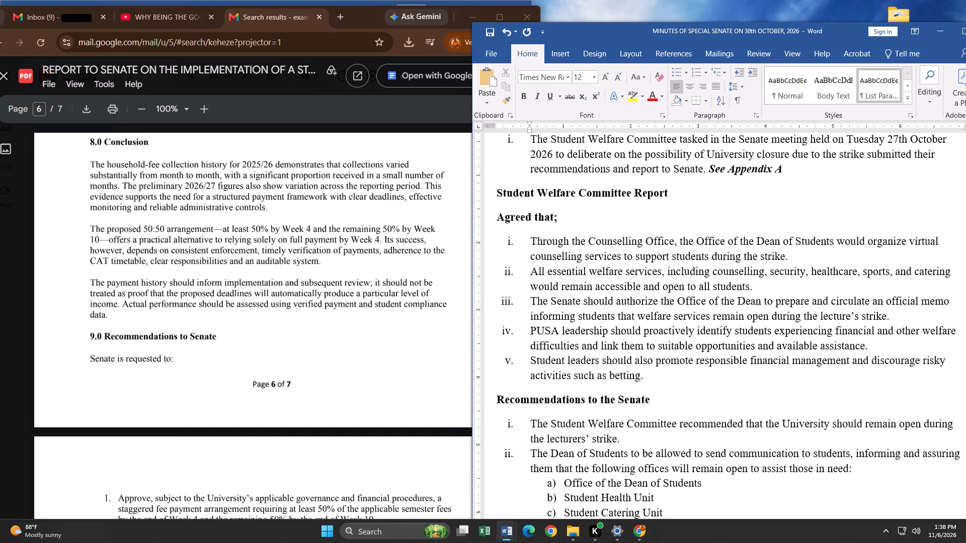
{"action": "left_click", "coordinate": [530, 216]}
{"action": "key", "text": "BackSpace"}
{"action": "key", "text": "BackSpace"}
{"action": "key", "text": "BackSpace"}
{"action": "key", "text": "BackSpace"}
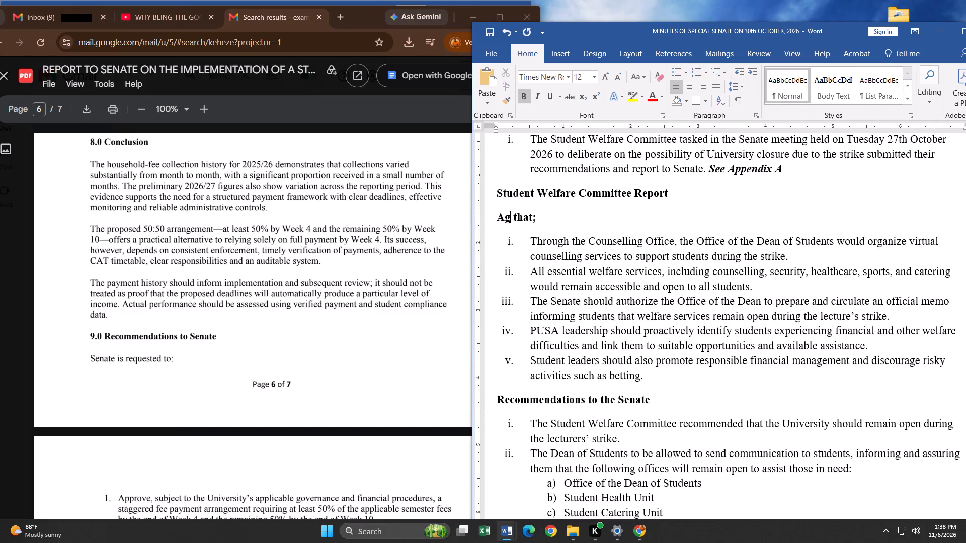
{"action": "key", "text": "BackSpace"}
{"action": "key", "text": "BackSpace"}
{"action": "type", "text": "oted"}
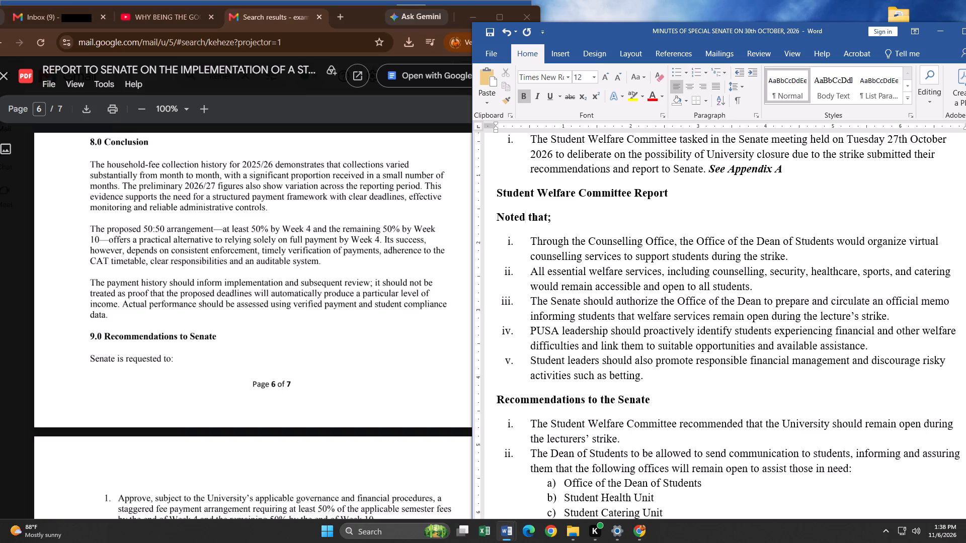
Enter "Agreed that;" on the blank line below item iii of the Recommendations to the Senate.
{"action": "scroll", "coordinate": [585, 288], "scroll_direction": "down", "scroll_amount": 7}
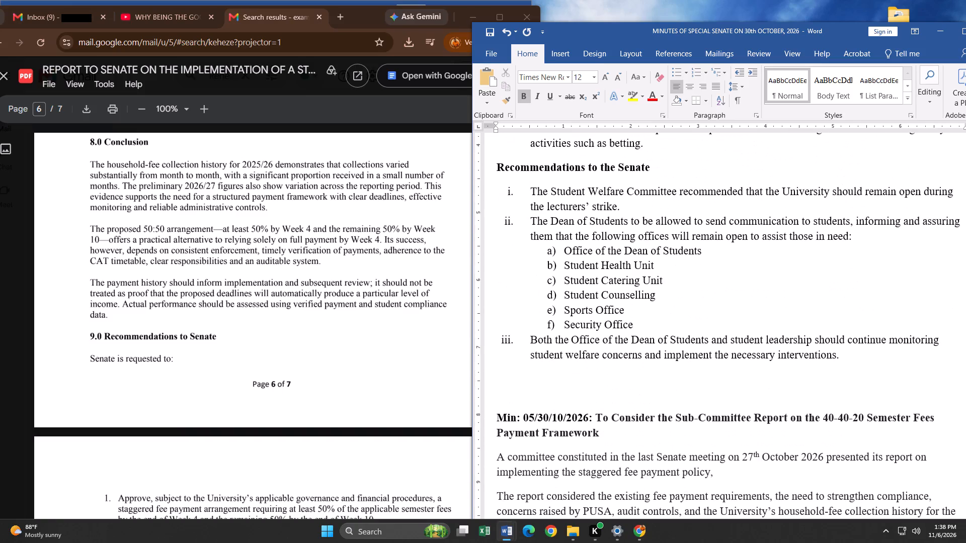
{"action": "left_click", "coordinate": [513, 385]}
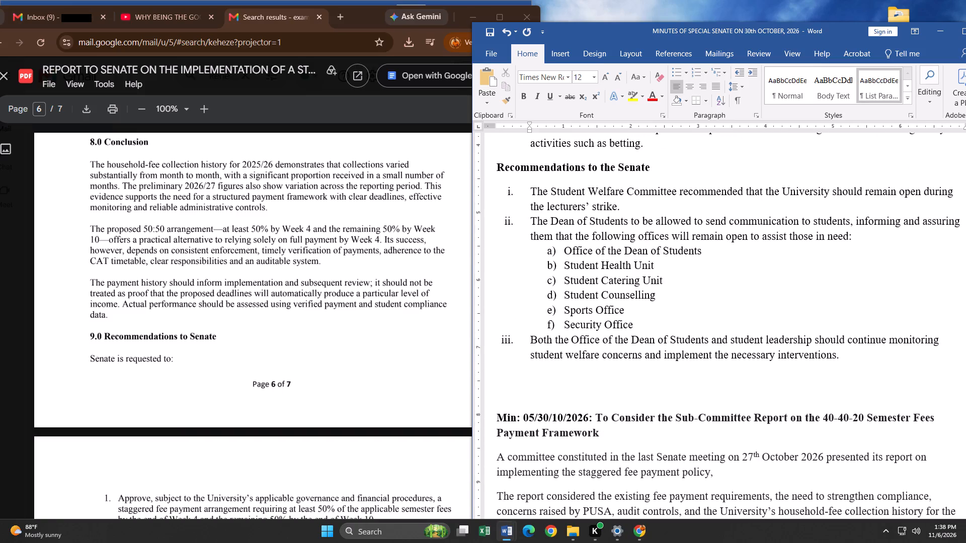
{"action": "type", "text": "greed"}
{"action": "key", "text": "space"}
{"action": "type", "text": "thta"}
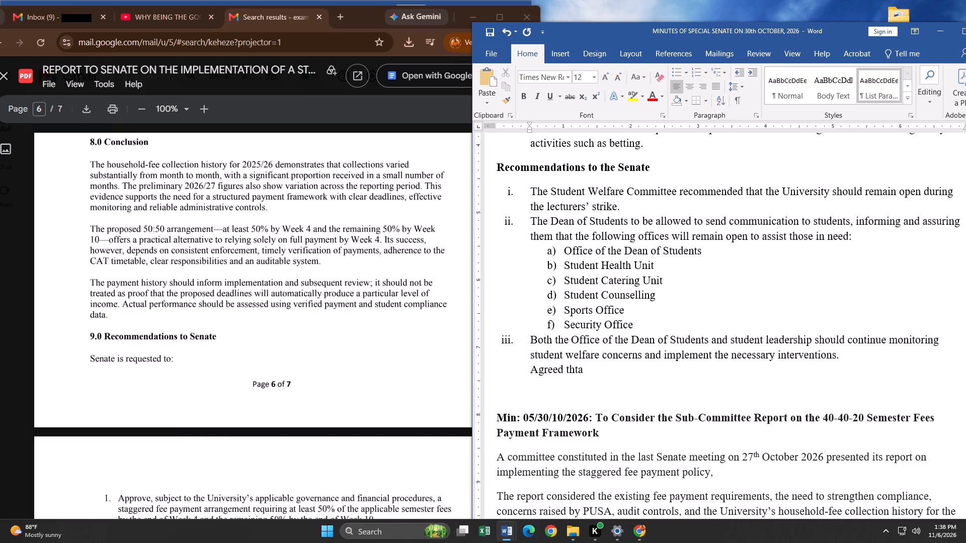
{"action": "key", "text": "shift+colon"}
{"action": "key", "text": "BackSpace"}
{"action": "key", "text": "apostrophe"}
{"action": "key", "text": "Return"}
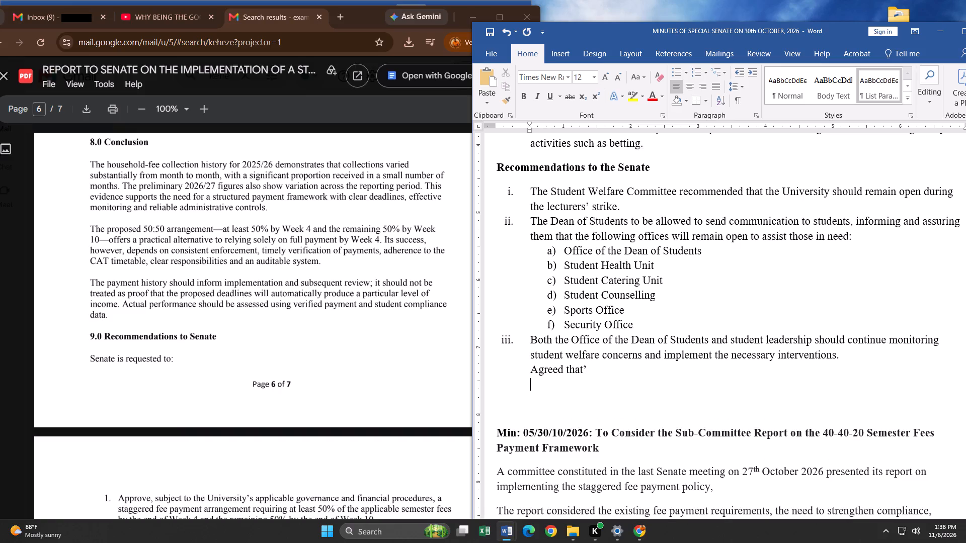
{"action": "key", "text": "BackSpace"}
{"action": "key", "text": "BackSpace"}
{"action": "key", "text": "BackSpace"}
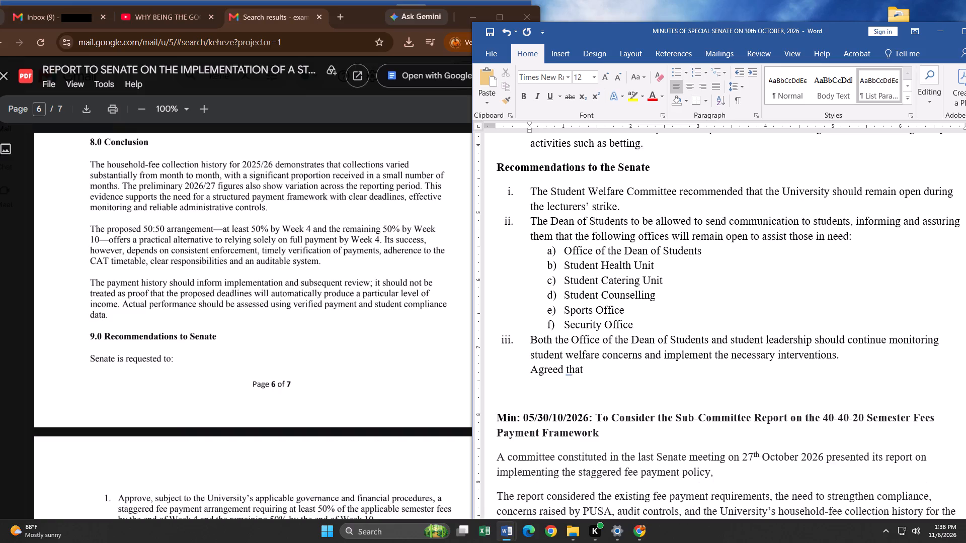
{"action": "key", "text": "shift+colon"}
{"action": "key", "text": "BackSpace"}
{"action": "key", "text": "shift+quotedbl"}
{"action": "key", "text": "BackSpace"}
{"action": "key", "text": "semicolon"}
Start a resolution on a new line below "Agreed that;" stating that the report was proposed for approval.
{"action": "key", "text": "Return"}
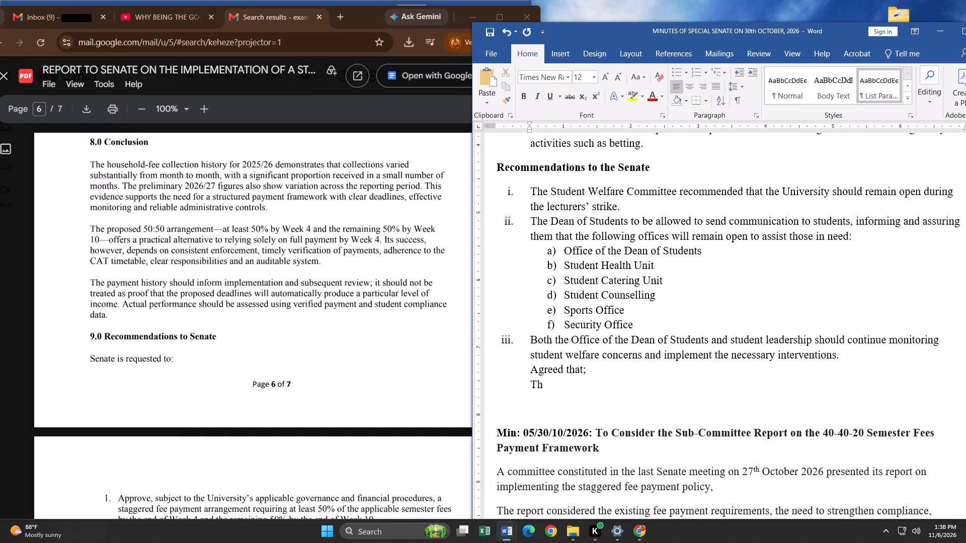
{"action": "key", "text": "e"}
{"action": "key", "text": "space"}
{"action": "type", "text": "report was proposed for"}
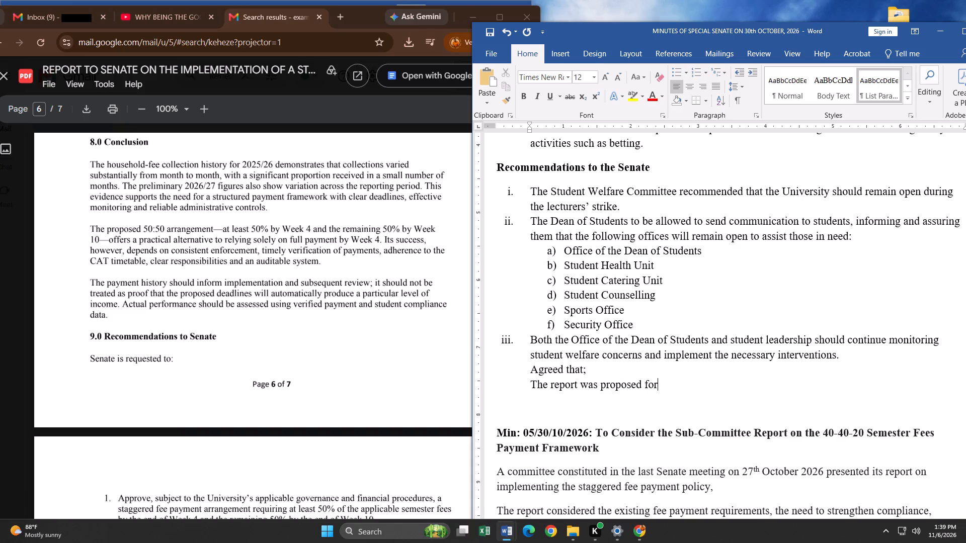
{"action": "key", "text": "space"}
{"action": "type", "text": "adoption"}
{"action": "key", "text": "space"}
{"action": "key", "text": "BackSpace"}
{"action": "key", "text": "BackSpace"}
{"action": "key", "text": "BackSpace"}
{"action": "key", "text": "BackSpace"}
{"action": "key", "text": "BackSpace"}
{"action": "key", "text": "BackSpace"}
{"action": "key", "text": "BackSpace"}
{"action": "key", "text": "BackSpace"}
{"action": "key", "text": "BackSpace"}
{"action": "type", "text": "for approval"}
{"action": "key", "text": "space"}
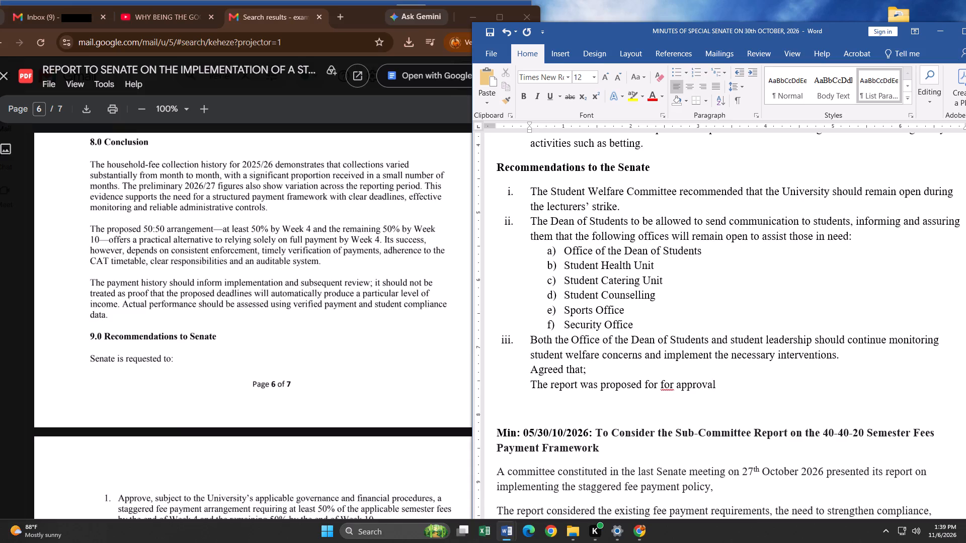
Complete the resolution sentence with the names of the proposing professor and the seconding professor.
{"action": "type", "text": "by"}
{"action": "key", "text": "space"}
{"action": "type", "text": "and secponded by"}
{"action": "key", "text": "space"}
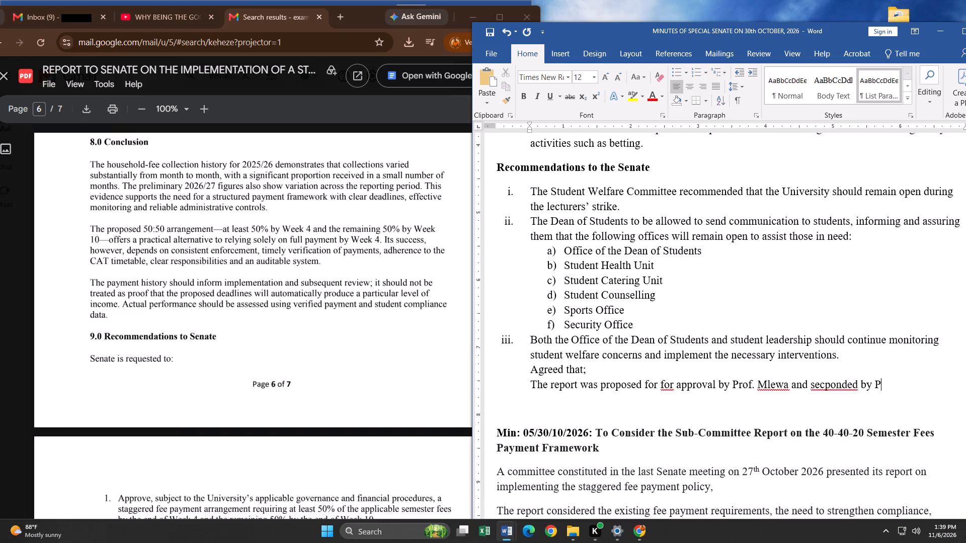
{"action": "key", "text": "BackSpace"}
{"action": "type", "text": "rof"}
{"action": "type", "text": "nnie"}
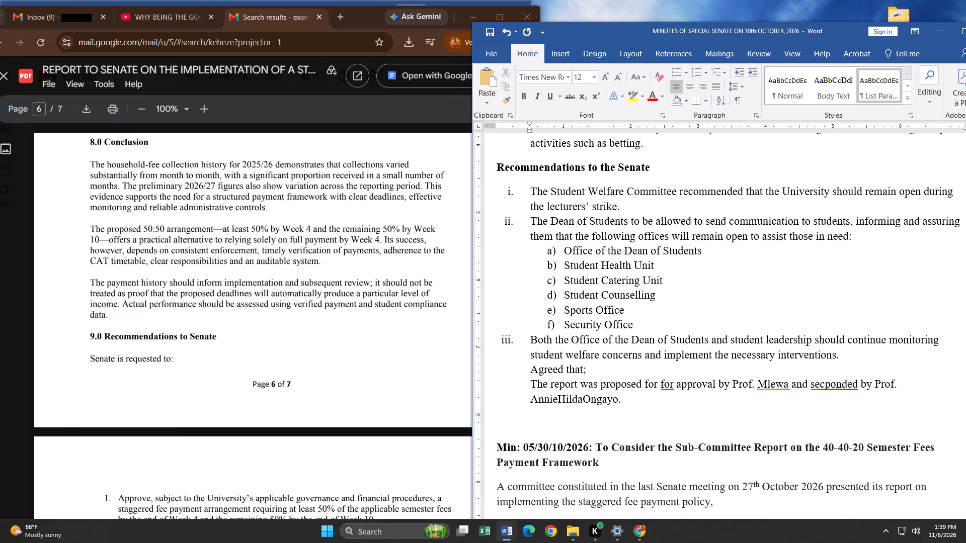
Make the new "Agreed that;" line below recommendation iii bold.
{"action": "left_click_drag", "start_coordinate": [592, 370], "coordinate": [543, 373]}
{"action": "left_click", "coordinate": [552, 352]}
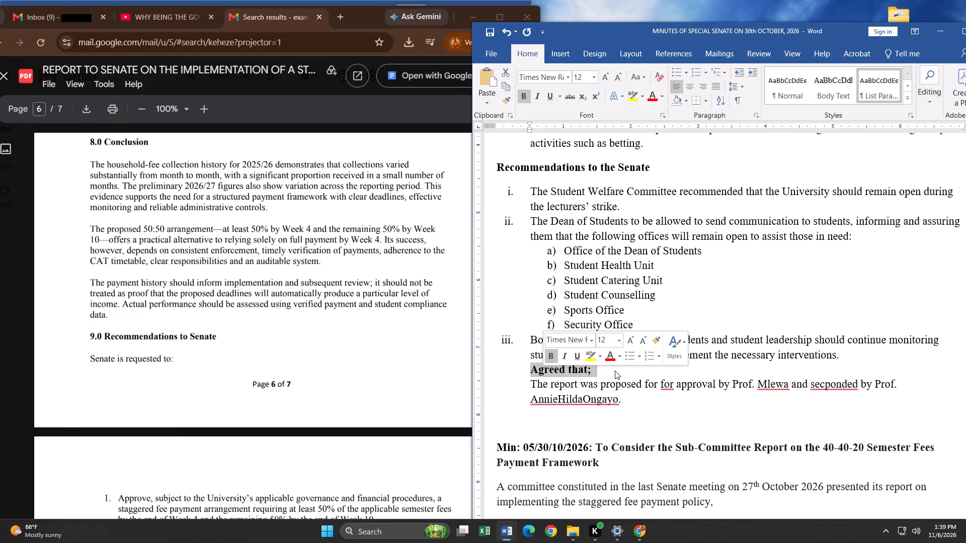
{"action": "left_click", "coordinate": [614, 370]}
Insert an unnumbered blank line between recommendation iii and the bold "Agreed that;" line.
{"action": "left_click", "coordinate": [843, 357]}
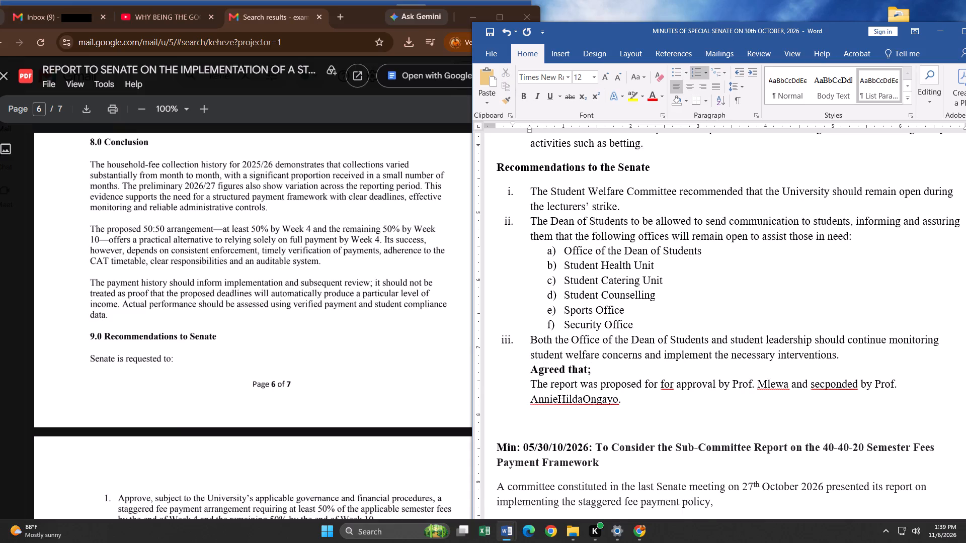
{"action": "key", "text": "Return"}
{"action": "key", "text": "BackSpace"}
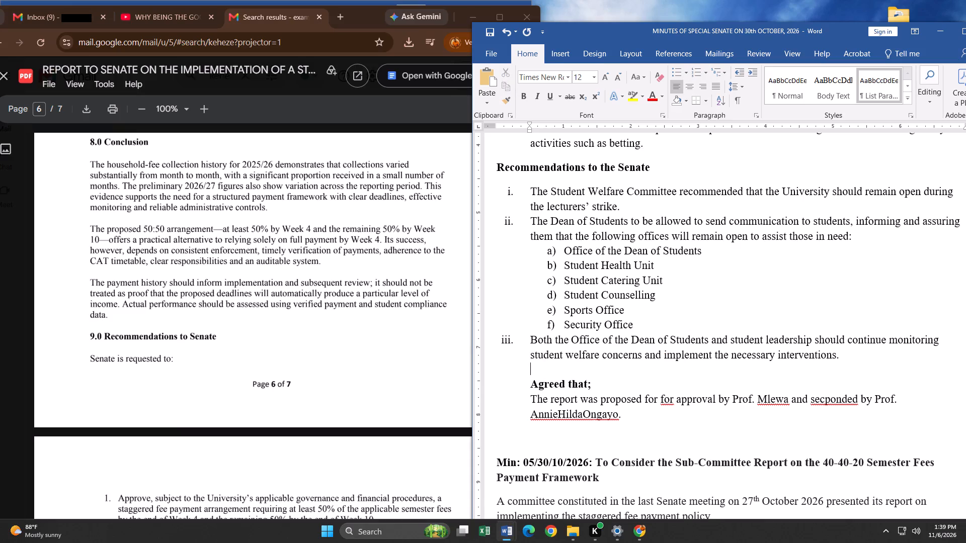
{"action": "left_click", "coordinate": [601, 384]}
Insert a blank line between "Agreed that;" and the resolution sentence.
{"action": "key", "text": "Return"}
Remove the repeated "for" from the resolution sentence and correct the misspelled verb to "seconded".
{"action": "right_click", "coordinate": [672, 416]}
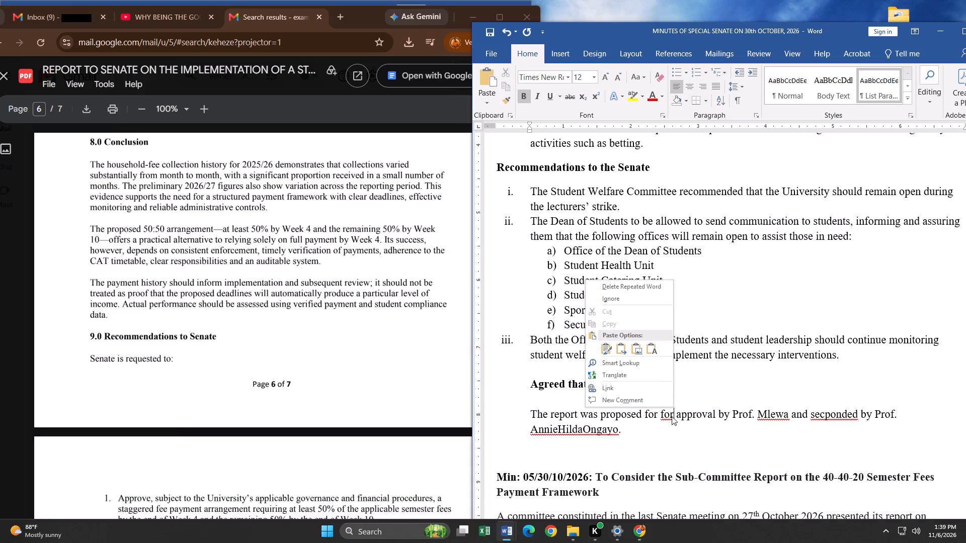
{"action": "left_click", "coordinate": [634, 286]}
{"action": "left_click", "coordinate": [731, 380]}
{"action": "right_click", "coordinate": [822, 415]}
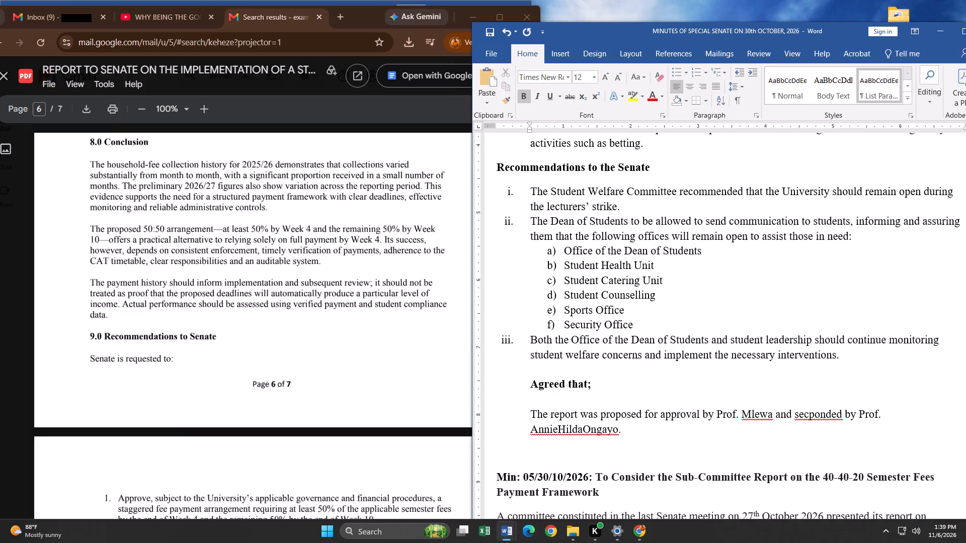
{"action": "left_click", "coordinate": [808, 259]}
{"action": "left_click", "coordinate": [759, 347]}
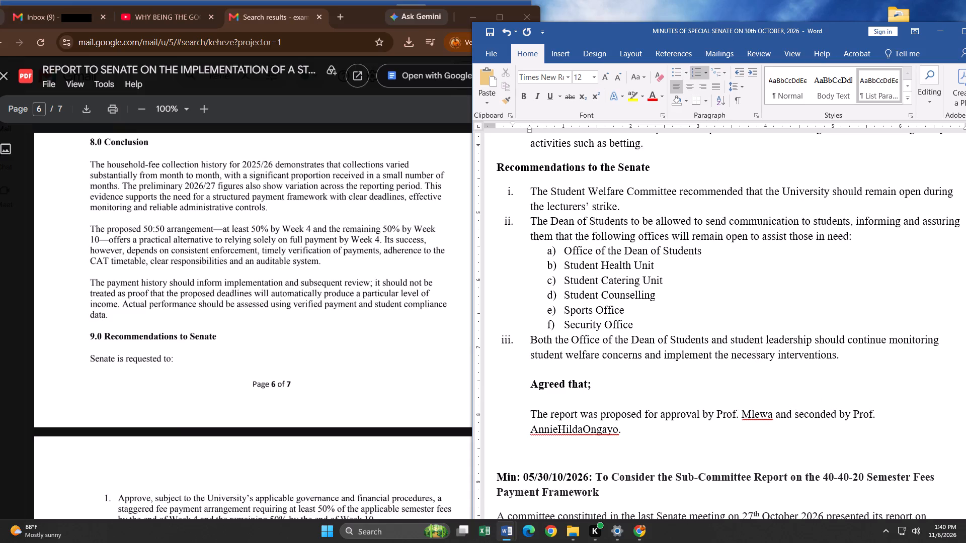
Separate the seconding professor's surname from the given names and add an apostrophe after the surname's "g".
{"action": "left_click", "coordinate": [583, 427]}
{"action": "key", "text": "space"}
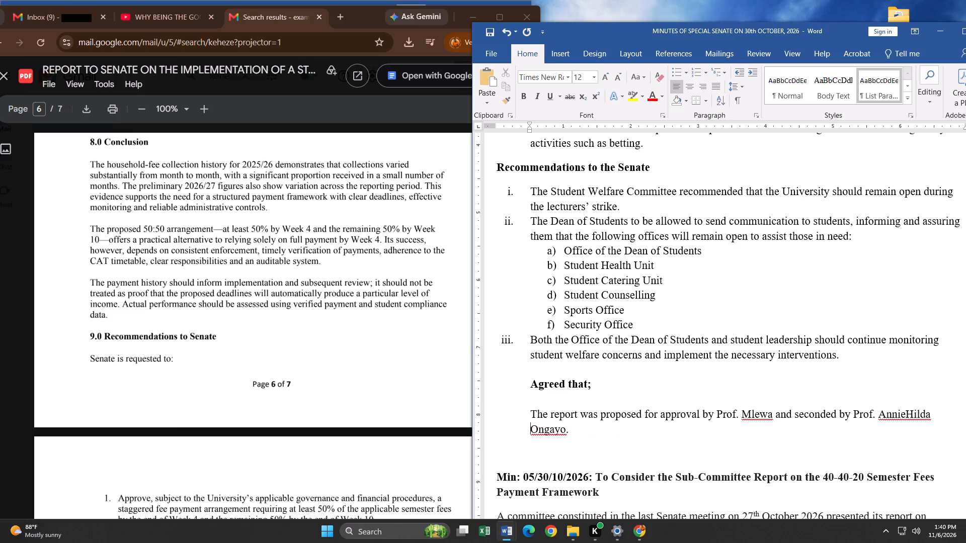
{"action": "left_click", "coordinate": [547, 428]}
{"action": "key", "text": "apostrophe"}
{"action": "left_click", "coordinate": [663, 438]}
Remove the indent from the bold "Agreed that;" line so it aligns with the document's left margin.
{"action": "scroll", "coordinate": [787, 399], "scroll_direction": "up", "scroll_amount": 5}
{"action": "scroll", "coordinate": [778, 398], "scroll_direction": "down", "scroll_amount": 7}
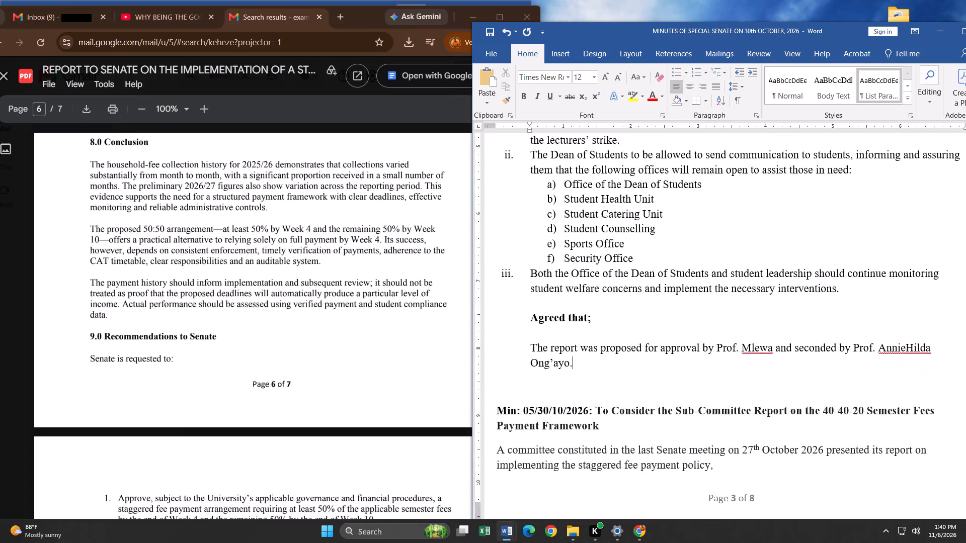
{"action": "scroll", "coordinate": [725, 366], "scroll_direction": "up", "scroll_amount": 8}
{"action": "scroll", "coordinate": [682, 386], "scroll_direction": "down", "scroll_amount": 6}
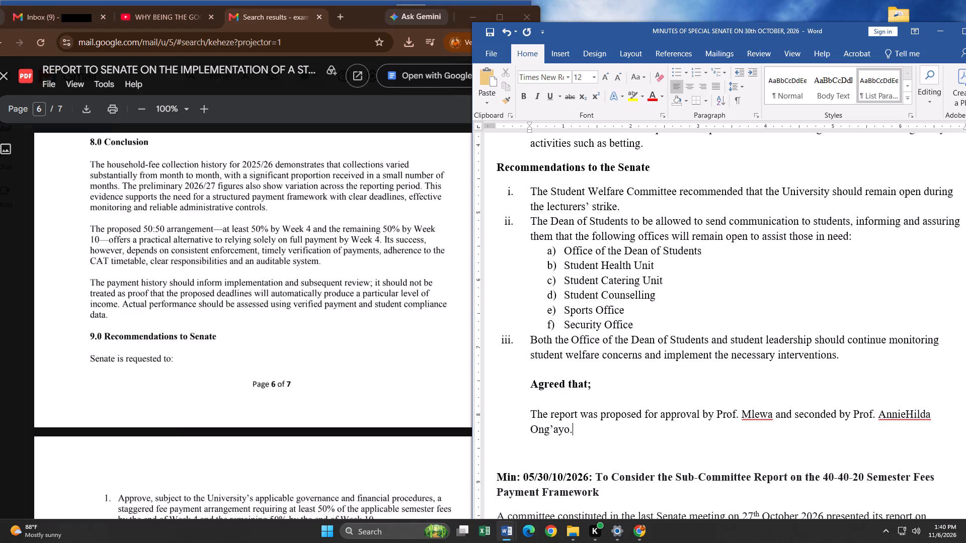
{"action": "left_click", "coordinate": [533, 386]}
{"action": "key", "text": "BackSpace"}
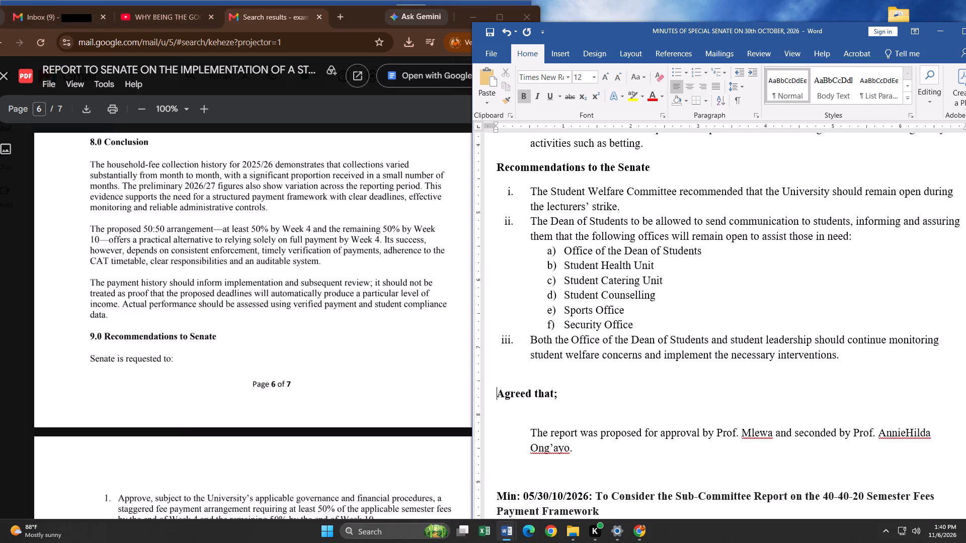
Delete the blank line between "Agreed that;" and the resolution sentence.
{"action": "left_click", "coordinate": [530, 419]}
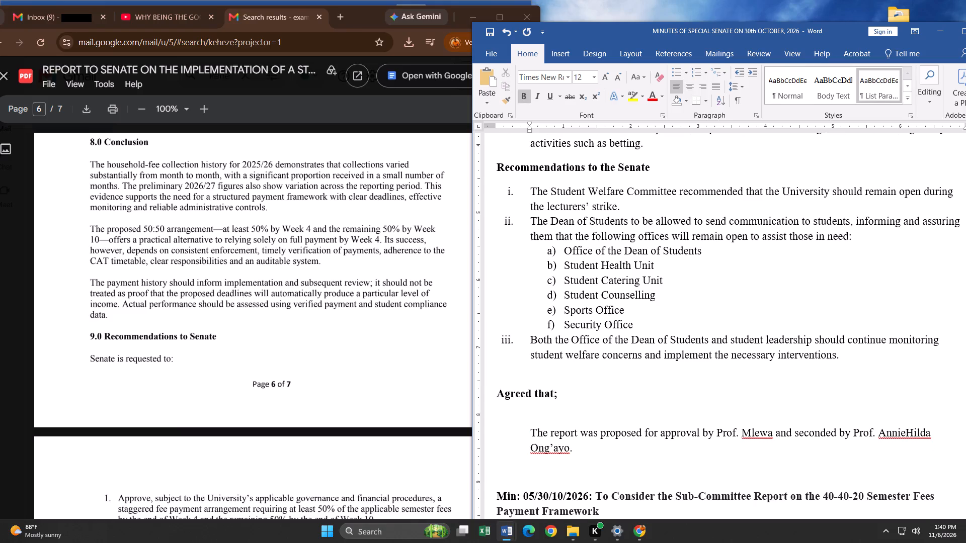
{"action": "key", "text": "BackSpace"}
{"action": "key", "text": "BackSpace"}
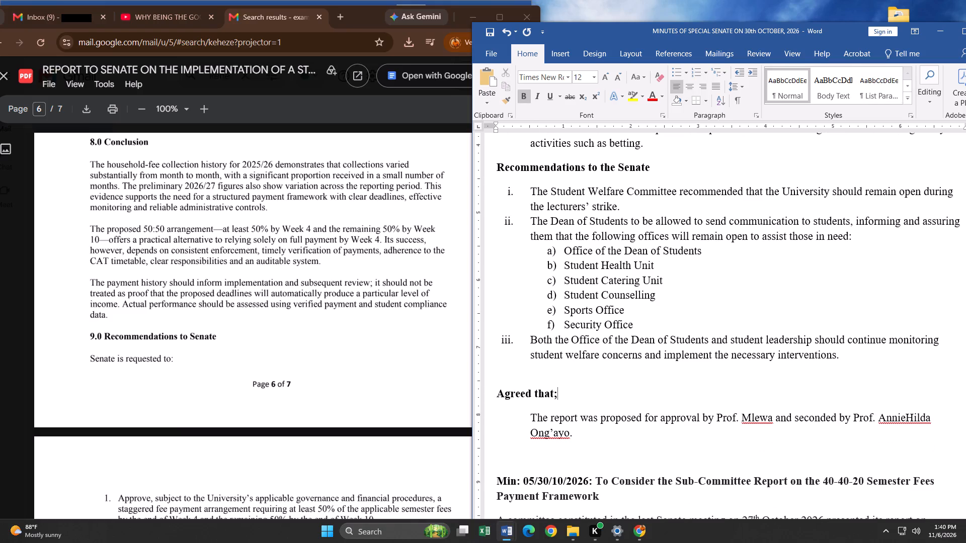
Save the minutes document.
{"action": "scroll", "coordinate": [579, 360], "scroll_direction": "up", "scroll_amount": 1}
{"action": "left_click", "coordinate": [491, 34]}
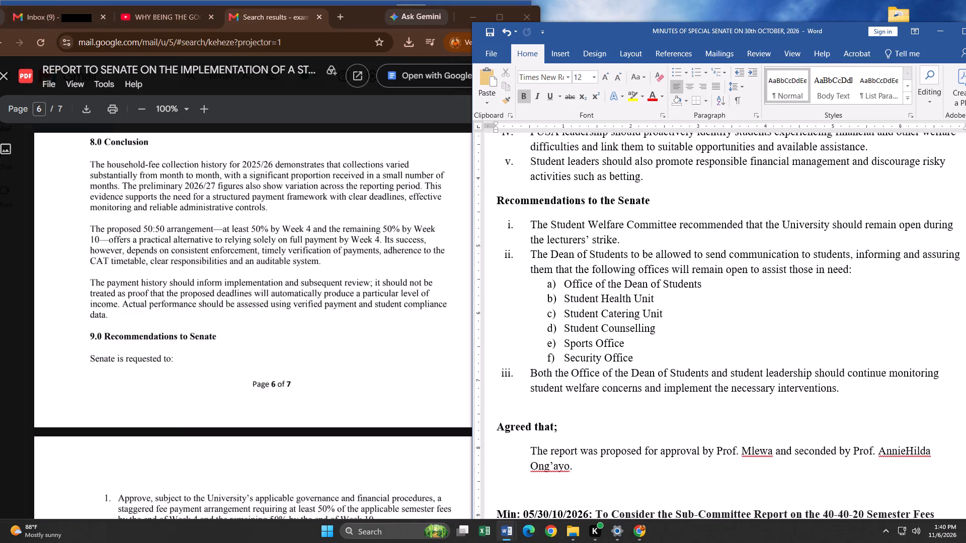
Delete the blank line between recommendation iii and the "Agreed that;" line.
{"action": "scroll", "coordinate": [691, 323], "scroll_direction": "down", "scroll_amount": 3}
{"action": "left_click", "coordinate": [513, 315]}
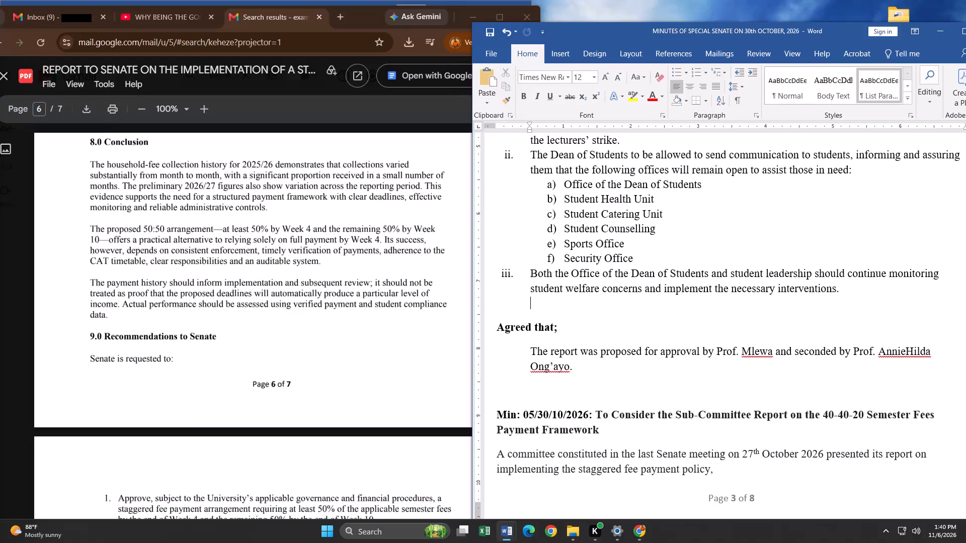
{"action": "key", "text": "BackSpace"}
{"action": "key", "text": "BackSpace"}
{"action": "key", "text": "BackSpace"}
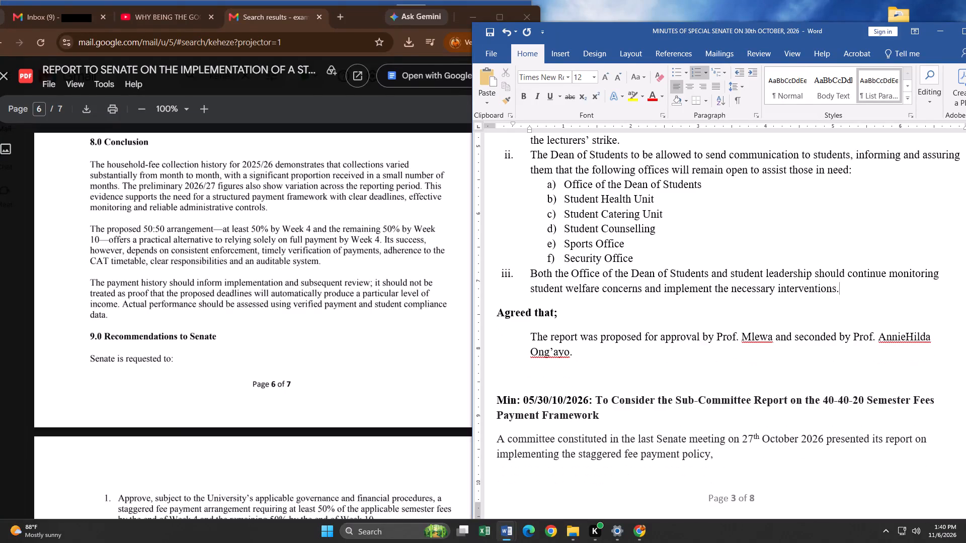
Save the minutes with the tightened "Agreed that;" section.
{"action": "scroll", "coordinate": [618, 341], "scroll_direction": "up", "scroll_amount": 5}
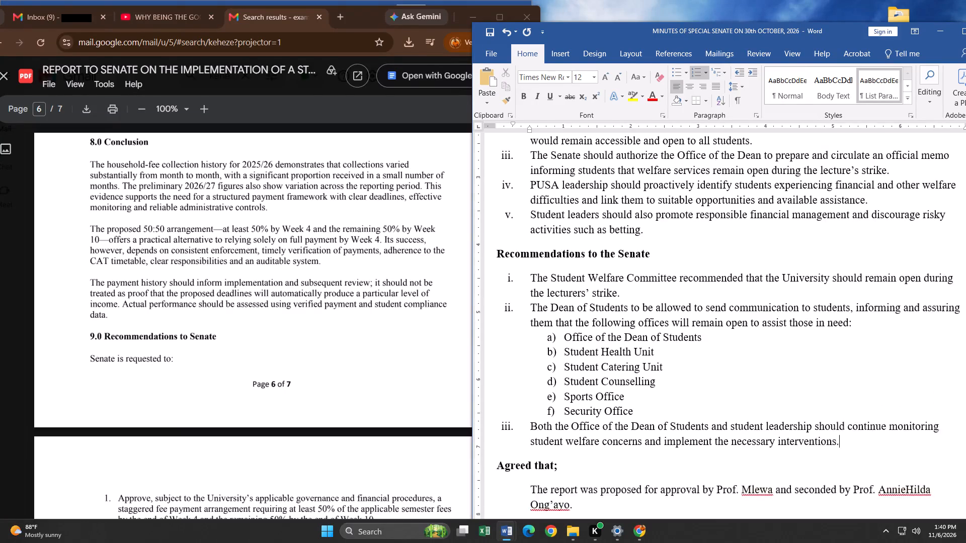
{"action": "left_click", "coordinate": [488, 31]}
End the opening sentence of Min: 05/30/10/2026 with a full stop instead of a comma, followed by "See Appendix B".
{"action": "scroll", "coordinate": [712, 300], "scroll_direction": "down", "scroll_amount": 4}
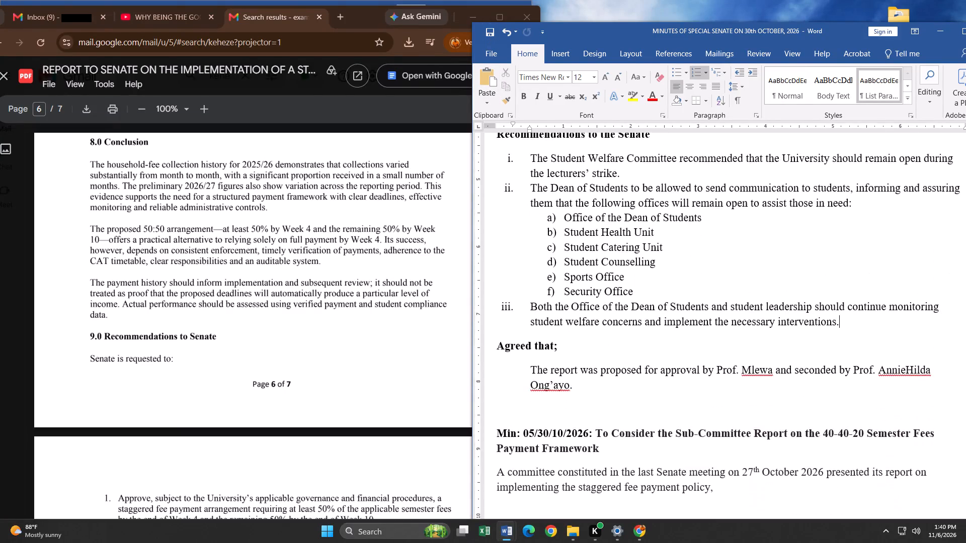
{"action": "scroll", "coordinate": [708, 309], "scroll_direction": "down", "scroll_amount": 3}
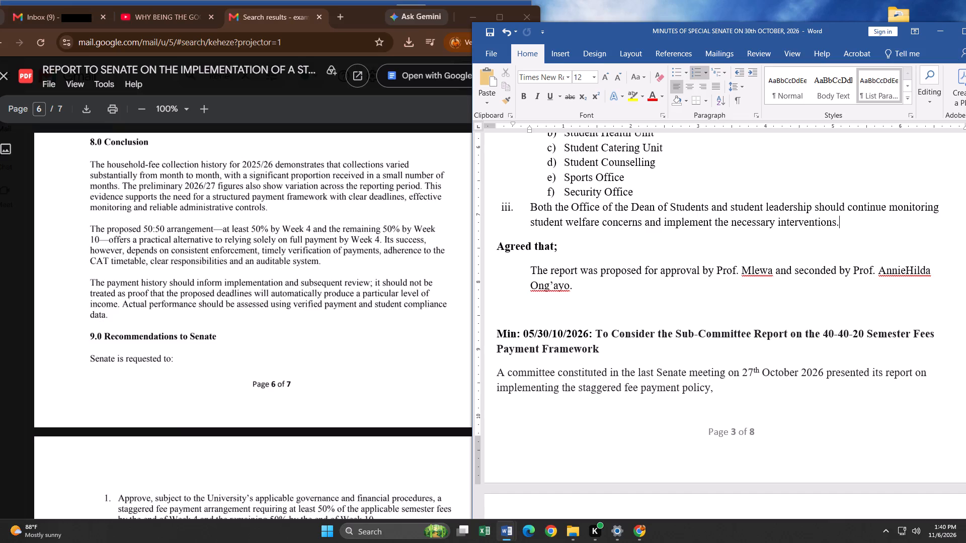
{"action": "scroll", "coordinate": [644, 323], "scroll_direction": "down", "scroll_amount": 3}
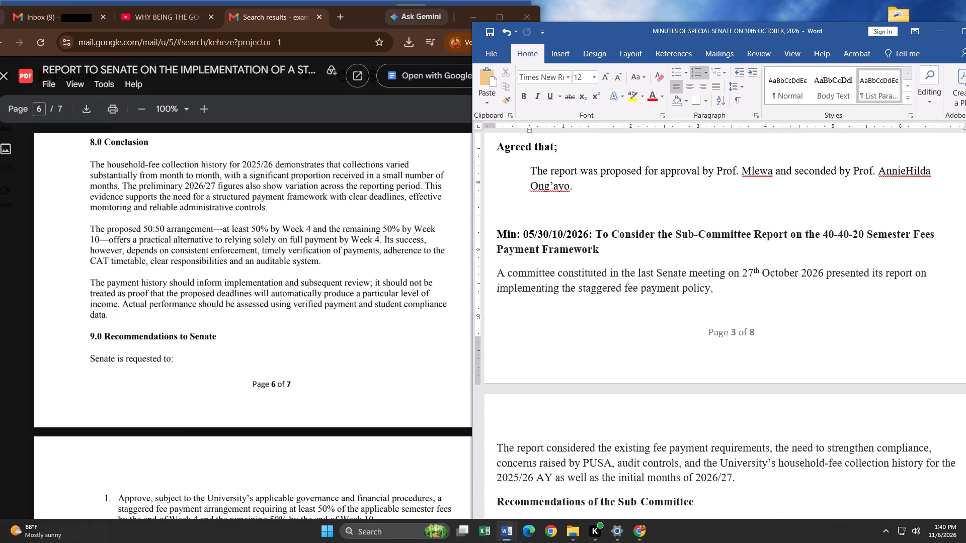
{"action": "left_click", "coordinate": [719, 289]}
{"action": "key", "text": "BackSpace"}
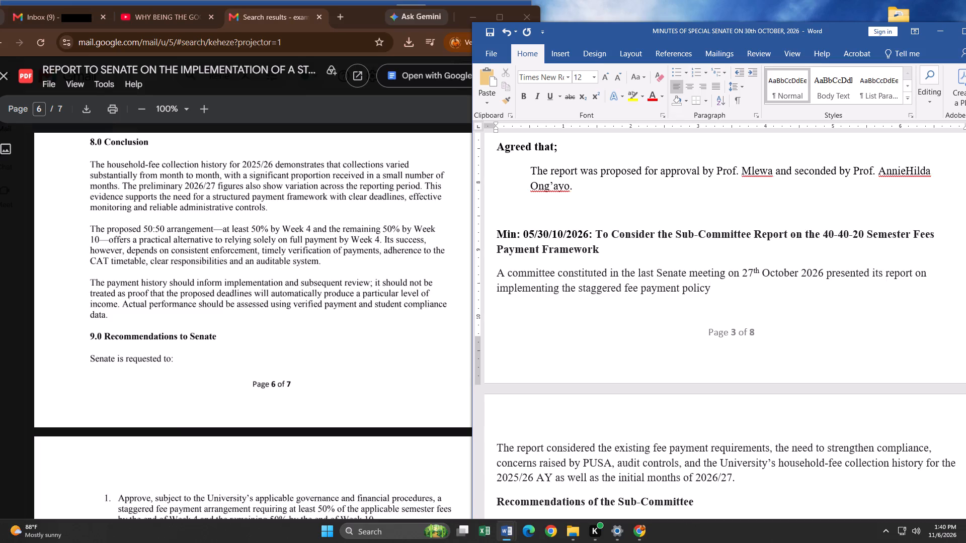
{"action": "key", "text": "space"}
{"action": "type", "text": "."}
{"action": "key", "text": "space"}
{"action": "right_click", "coordinate": [700, 294]}
{"action": "left_click", "coordinate": [687, 297]}
{"action": "left_click", "coordinate": [738, 284]}
{"action": "key", "text": "space"}
{"action": "type", "text": "ppe"}
{"action": "type", "text": "ndix"}
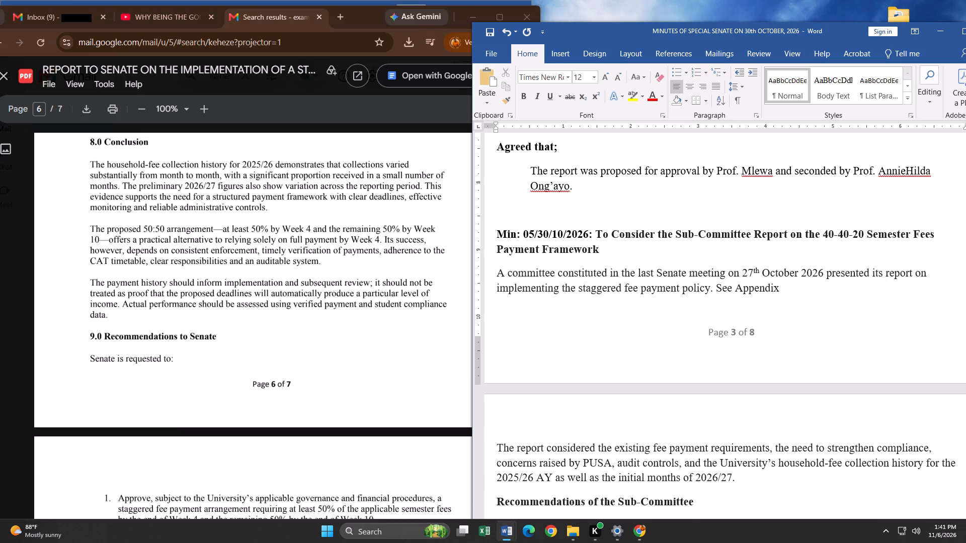
{"action": "key", "text": "space"}
Make the "See Appendix B" reference bold and italic.
{"action": "left_click_drag", "start_coordinate": [801, 289], "coordinate": [725, 290]}
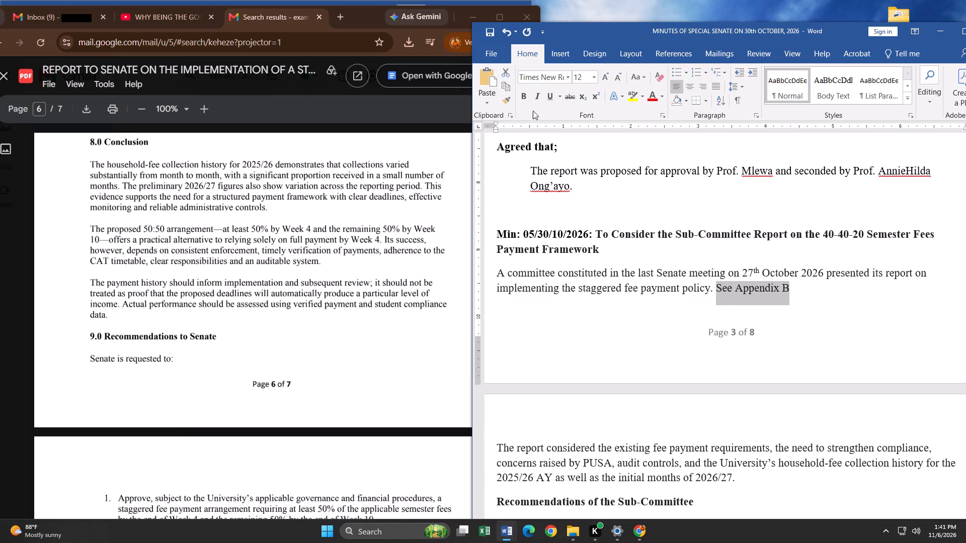
{"action": "left_click", "coordinate": [536, 99]}
{"action": "left_click", "coordinate": [524, 97]}
{"action": "left_click", "coordinate": [857, 308]}
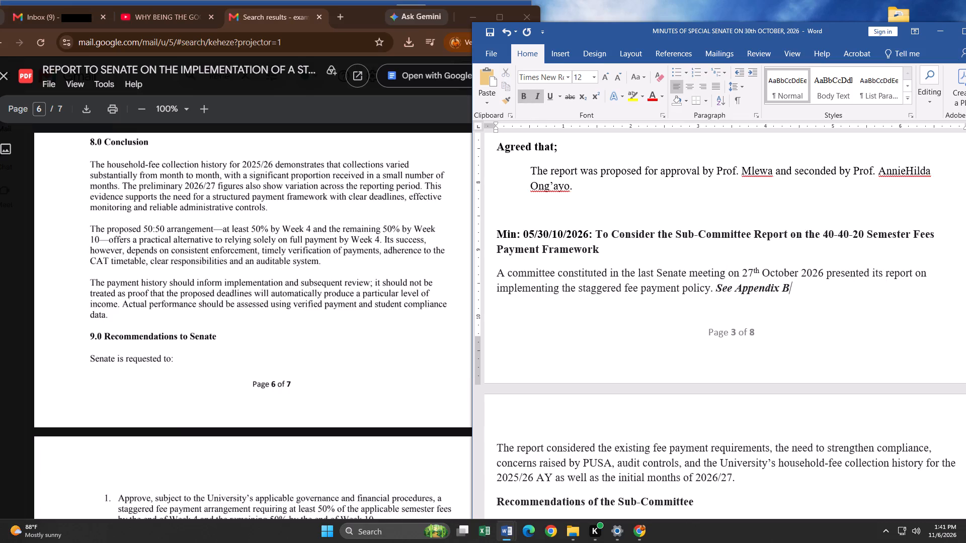
Replace the blank line above the Min: 05/30/10/2026 heading with a fresh blank line.
{"action": "scroll", "coordinate": [843, 308], "scroll_direction": "up", "scroll_amount": 3}
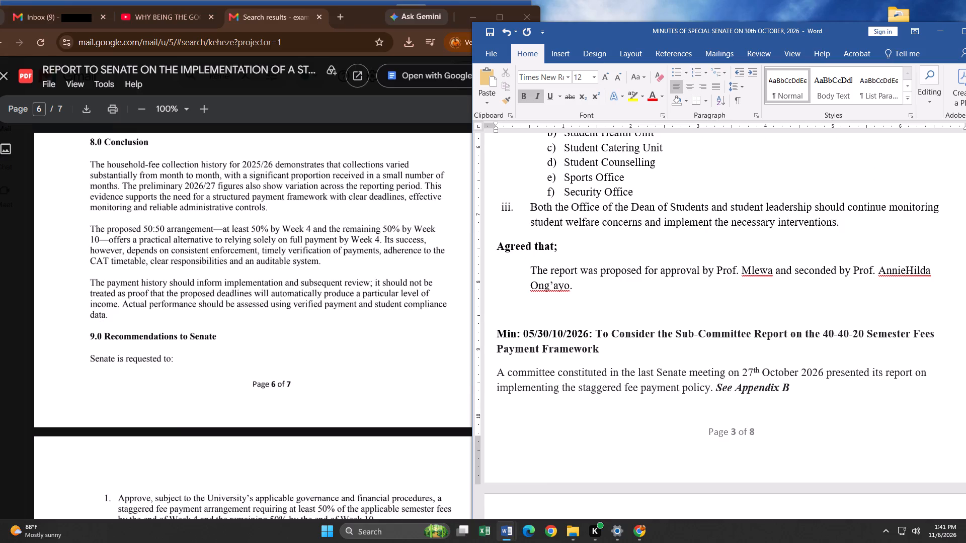
{"action": "left_click", "coordinate": [515, 312]}
{"action": "key", "text": "BackSpace"}
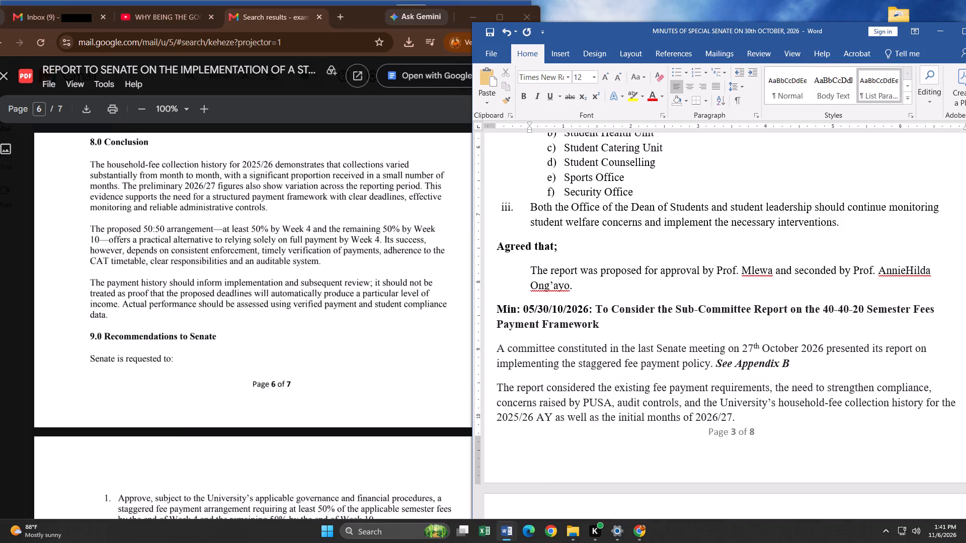
{"action": "key", "text": "Return"}
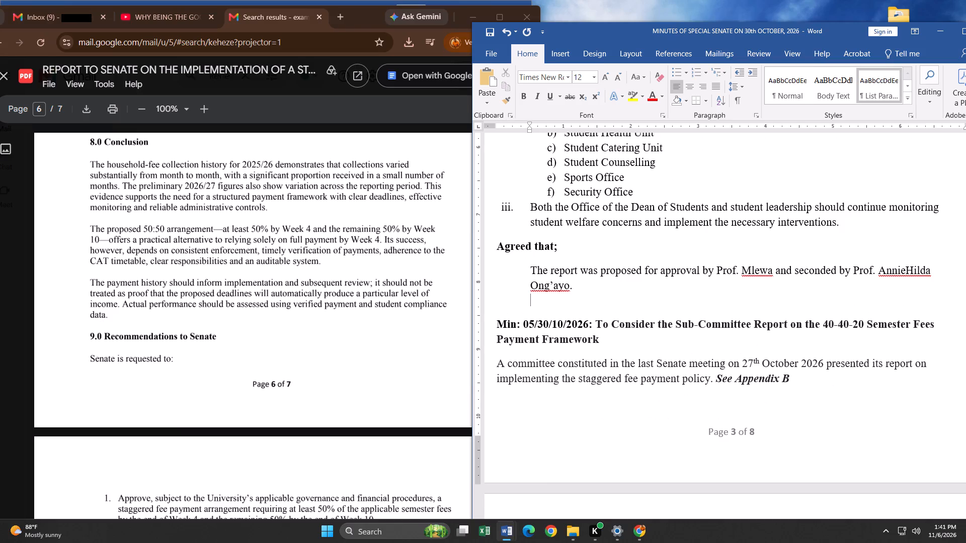
Save the minutes with the revised opening and spacing of the Min: 05/30/10/2026 section.
{"action": "scroll", "coordinate": [595, 370], "scroll_direction": "down", "scroll_amount": 3}
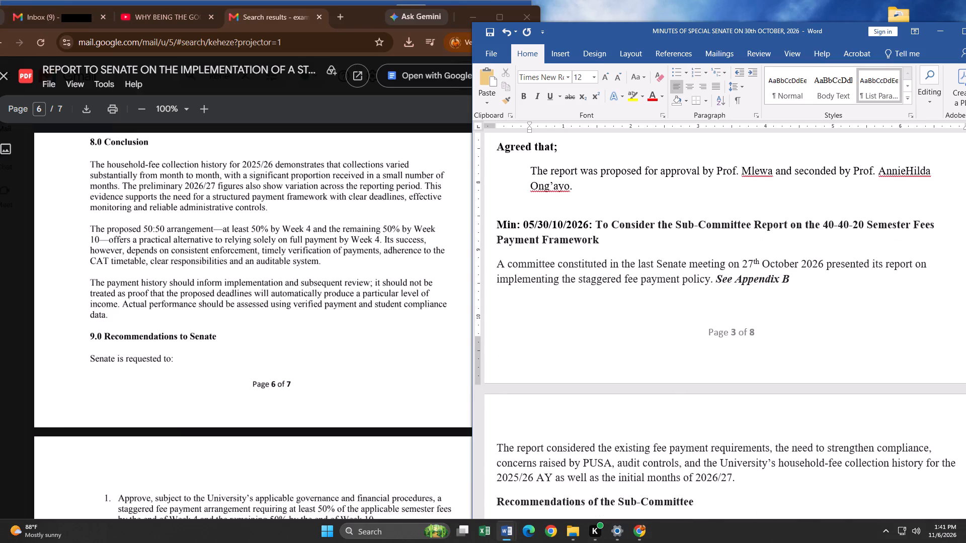
{"action": "left_click", "coordinate": [493, 29]}
{"action": "scroll", "coordinate": [743, 323], "scroll_direction": "down", "scroll_amount": 4}
{"action": "scroll", "coordinate": [733, 319], "scroll_direction": "up", "scroll_amount": 3}
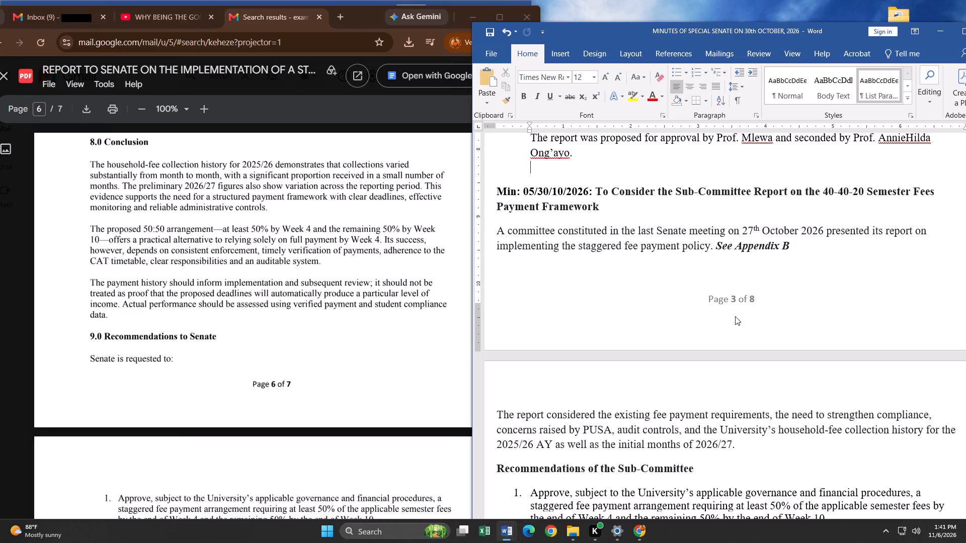
{"action": "scroll", "coordinate": [746, 334], "scroll_direction": "down", "scroll_amount": 2}
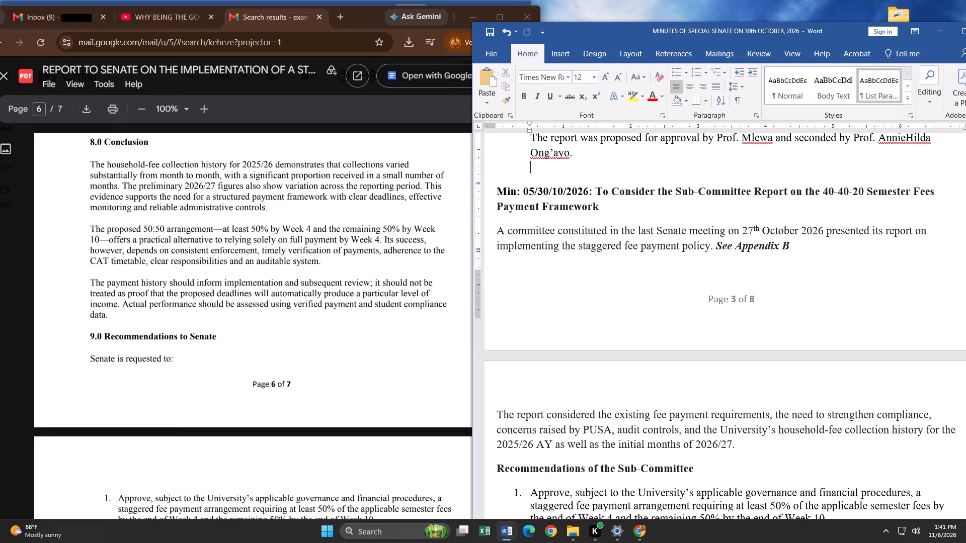
{"action": "scroll", "coordinate": [748, 340], "scroll_direction": "down", "scroll_amount": 2}
{"action": "left_click", "coordinate": [488, 31]}
Switch to the staggered fee payment report in Chrome, at the 9.0 Recommendations to Senate section, to compare it with the minutes.
{"action": "left_click", "coordinate": [594, 208]}
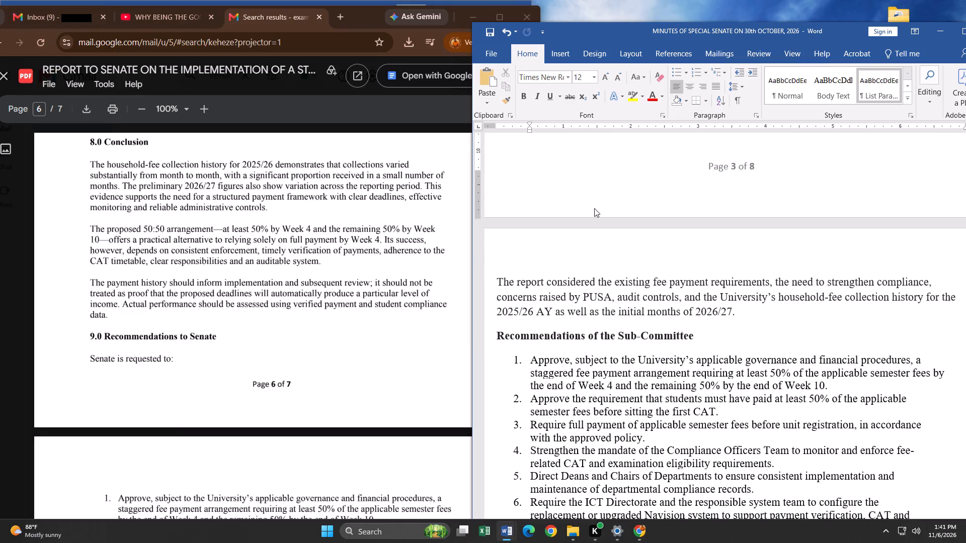
{"action": "scroll", "coordinate": [591, 201], "scroll_direction": "up", "scroll_amount": 3}
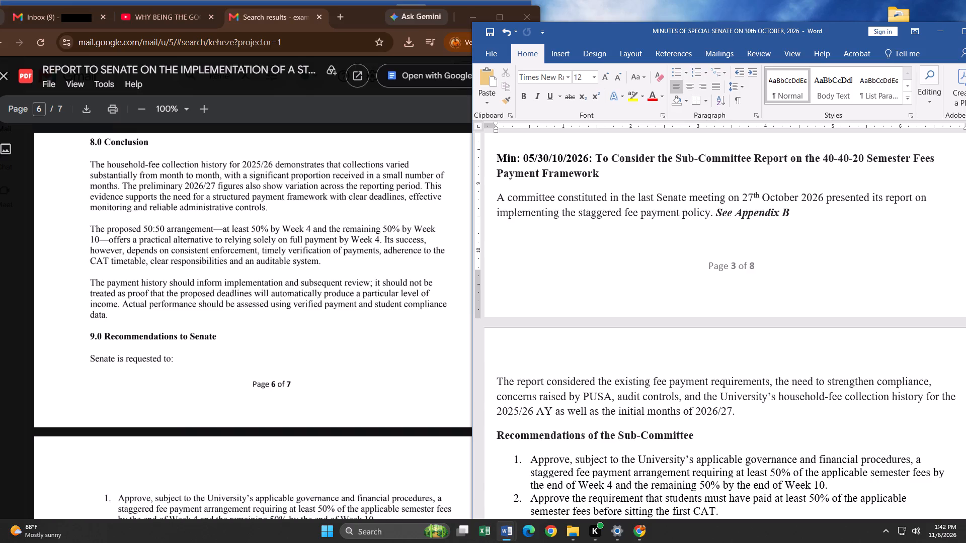
{"action": "left_click", "coordinate": [272, 358]}
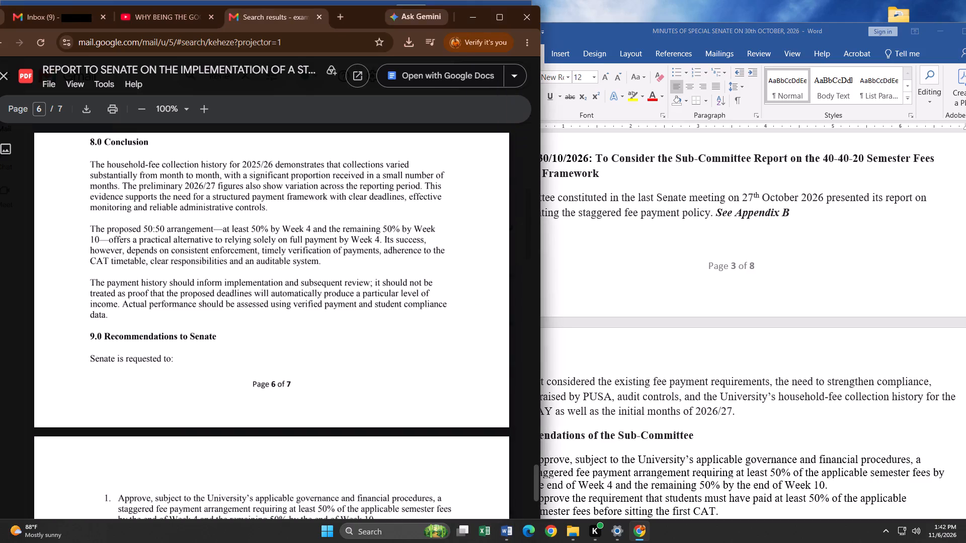
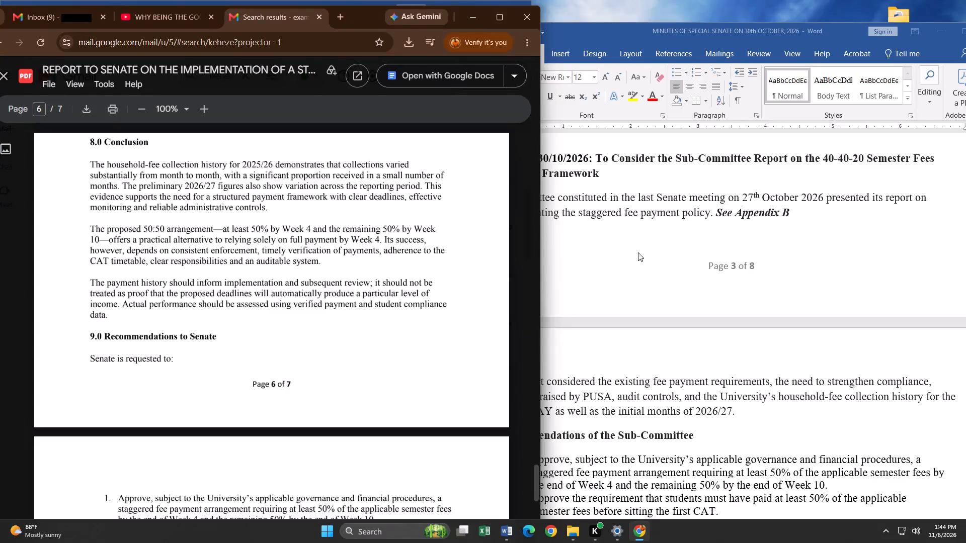
Switch to the special Senate minutes in Word and save the document.
{"action": "left_click", "coordinate": [679, 257]}
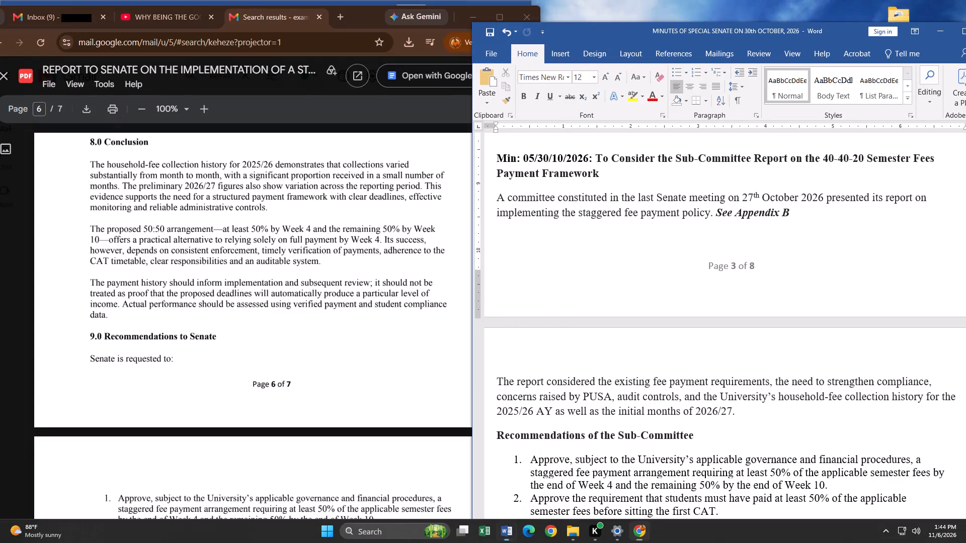
{"action": "left_click", "coordinate": [492, 31]}
Review the minute on the 40-40-20 Semester Fees Payment Framework and the Sub-Committee's recommendations.
{"action": "scroll", "coordinate": [677, 294], "scroll_direction": "down", "scroll_amount": 3}
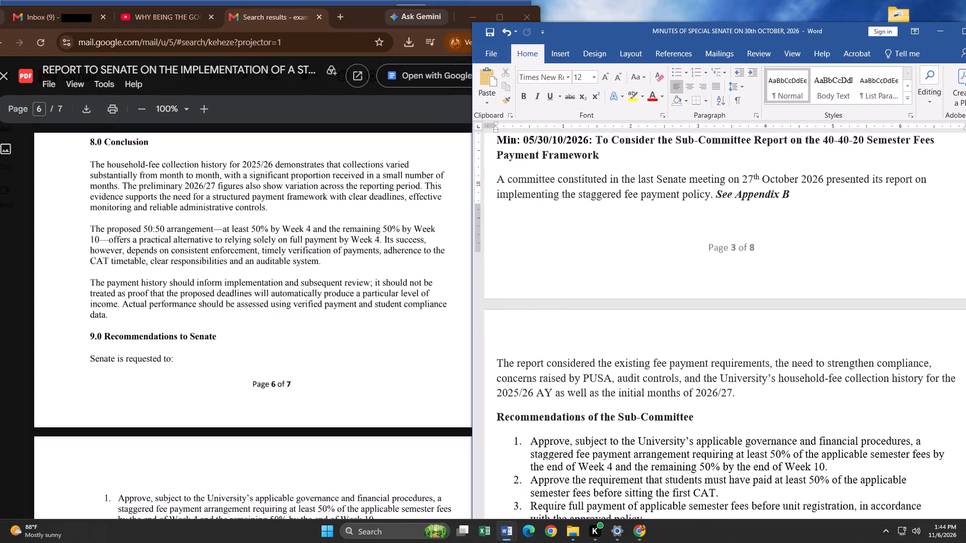
{"action": "scroll", "coordinate": [674, 296], "scroll_direction": "down", "scroll_amount": 3}
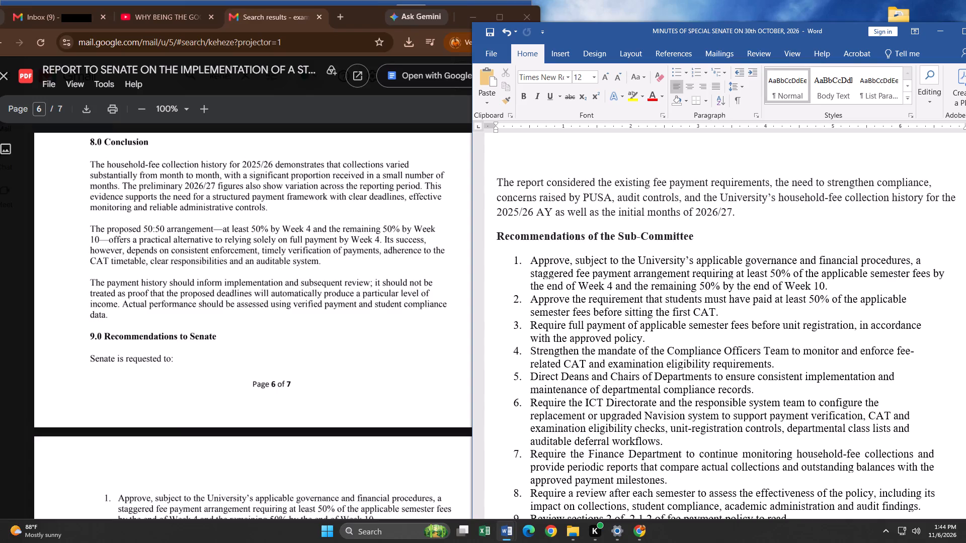
{"action": "scroll", "coordinate": [769, 329], "scroll_direction": "up", "scroll_amount": 4}
{"action": "scroll", "coordinate": [769, 327], "scroll_direction": "down", "scroll_amount": 4}
{"action": "left_click", "coordinate": [705, 339]}
{"action": "scroll", "coordinate": [673, 336], "scroll_direction": "up", "scroll_amount": 10}
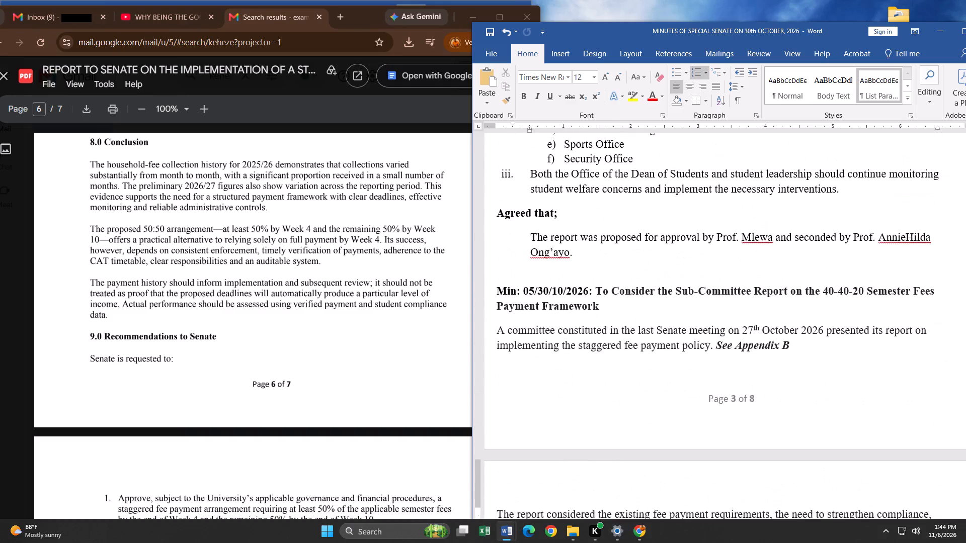
{"action": "scroll", "coordinate": [662, 340], "scroll_direction": "down", "scroll_amount": 6}
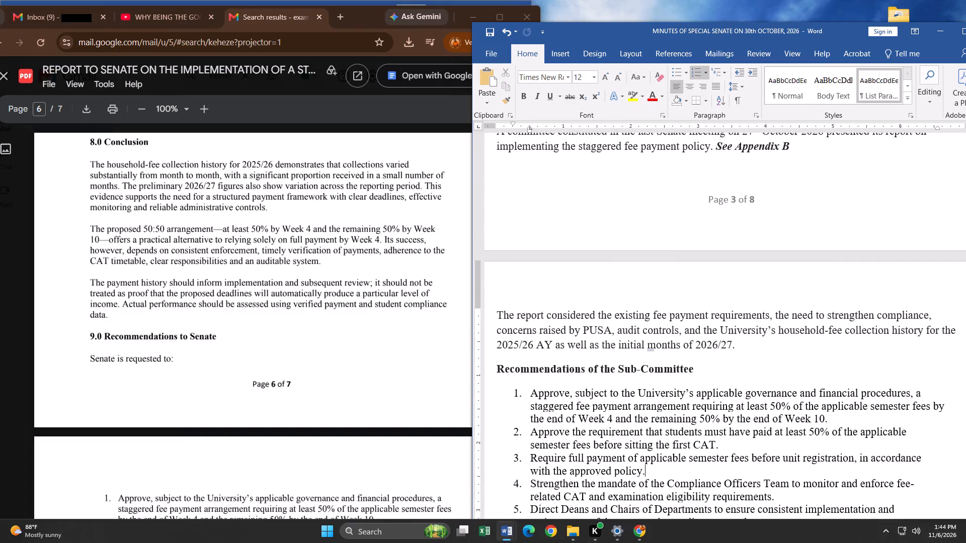
Add a line reading "Noted that;" after the paragraph ending "initial months of 2026/27", above the Sub-Committee recommendations heading.
{"action": "left_click", "coordinate": [739, 347]}
{"action": "key", "text": "Return"}
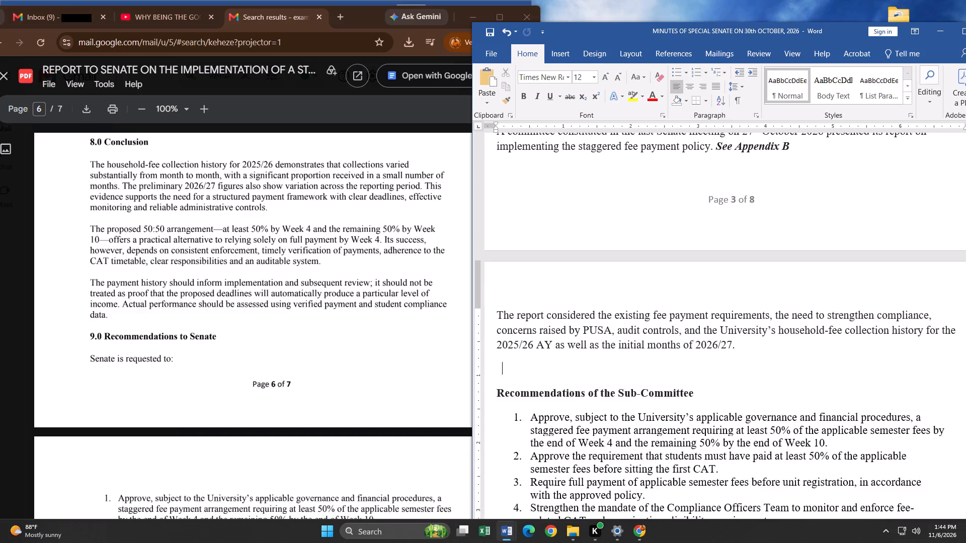
{"action": "key", "text": "Return"}
{"action": "key", "text": "BackSpace"}
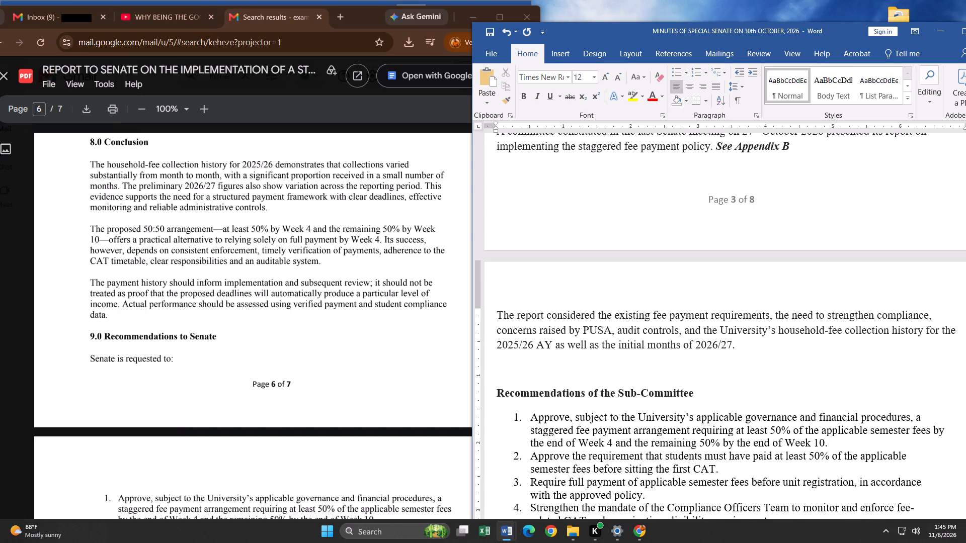
{"action": "type", "text": "oted that"}
{"action": "key", "text": "shift+colon"}
{"action": "key", "text": "BackSpace"}
{"action": "key", "text": "semicolon"}
Start a paragraph under "Noted that;" reading "The committee came up with an alternative proposal of 50:50".
{"action": "key", "text": "Return"}
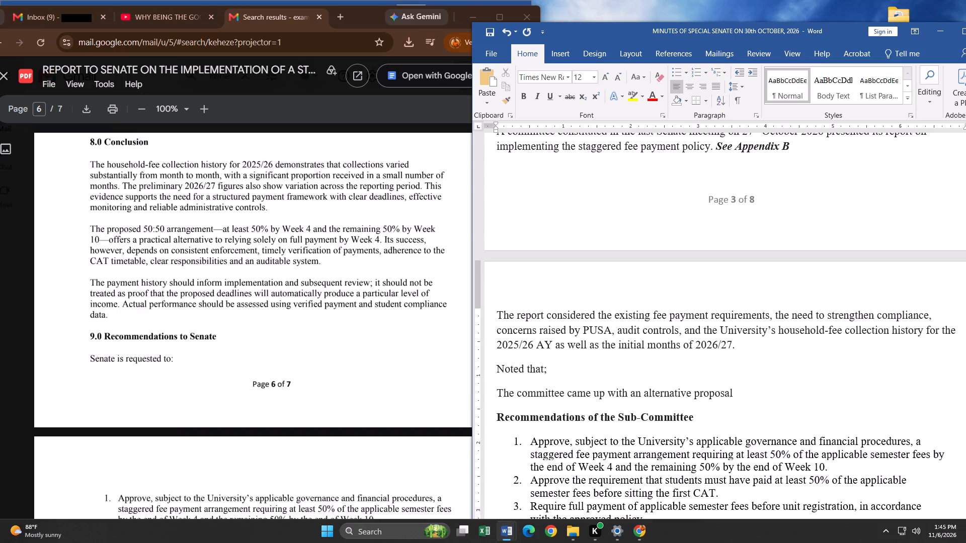
{"action": "type", "text": "of"}
{"action": "key", "text": "space"}
{"action": "type", "text": "50-"}
{"action": "key", "text": "BackSpace"}
{"action": "key", "text": "shift+colon"}
{"action": "type", "text": "50"}
{"action": "type", "text": ","}
{"action": "key", "text": "space"}
{"action": "type", "text": "at"}
{"action": "key", "text": "BackSpace"}
{"action": "key", "text": "BackSpace"}
{"action": "key", "text": "BackSpace"}
{"action": "key", "text": "BackSpace"}
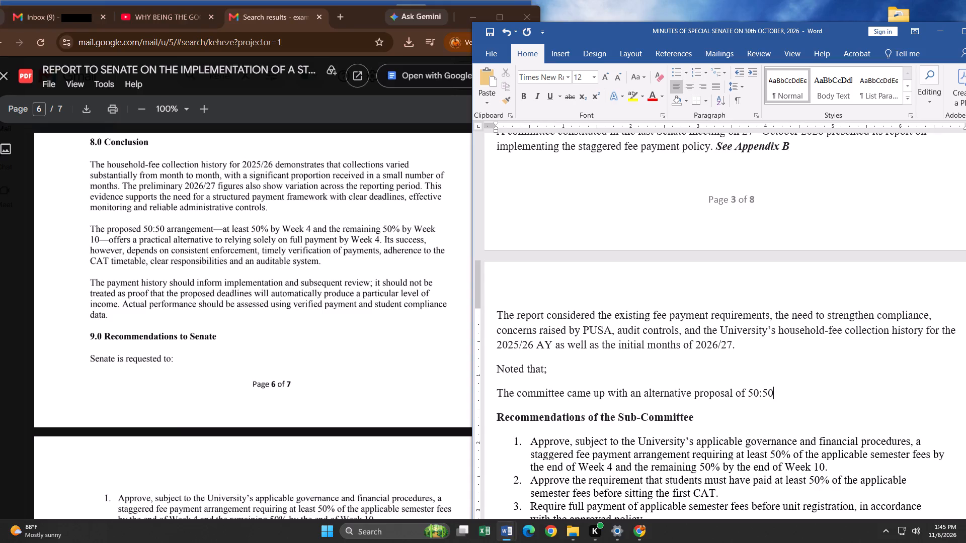
{"action": "key", "text": "space"}
{"action": "key", "text": "BackSpace"}
Complete the 50:50 proposal sentence by stating that it translates to 50% by week 4 and the remaining 50% by Week 10.
{"action": "type", "text": ", whi translates to 50"}
{"action": "key", "text": "shift+percent"}
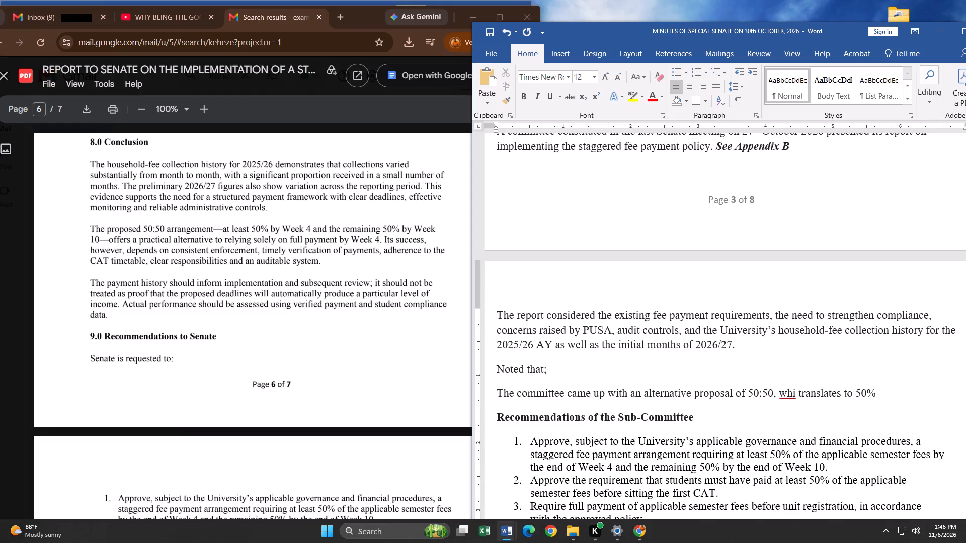
{"action": "key", "text": "space"}
{"action": "type", "text": "by"}
{"action": "key", "text": "space"}
{"action": "key", "text": "BackSpace"}
{"action": "key", "text": "BackSpace"}
{"action": "key", "text": "BackSpace"}
{"action": "type", "text": "wee"}
{"action": "type", "text": "k 4"}
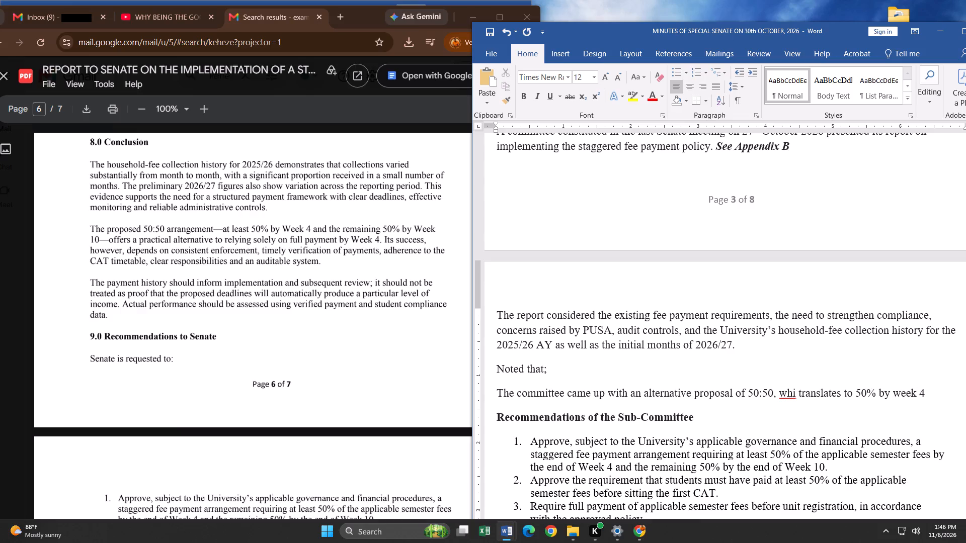
{"action": "key", "text": "space"}
{"action": "type", "text": "and"}
{"action": "key", "text": "space"}
{"action": "type", "text": "the remaining 50"}
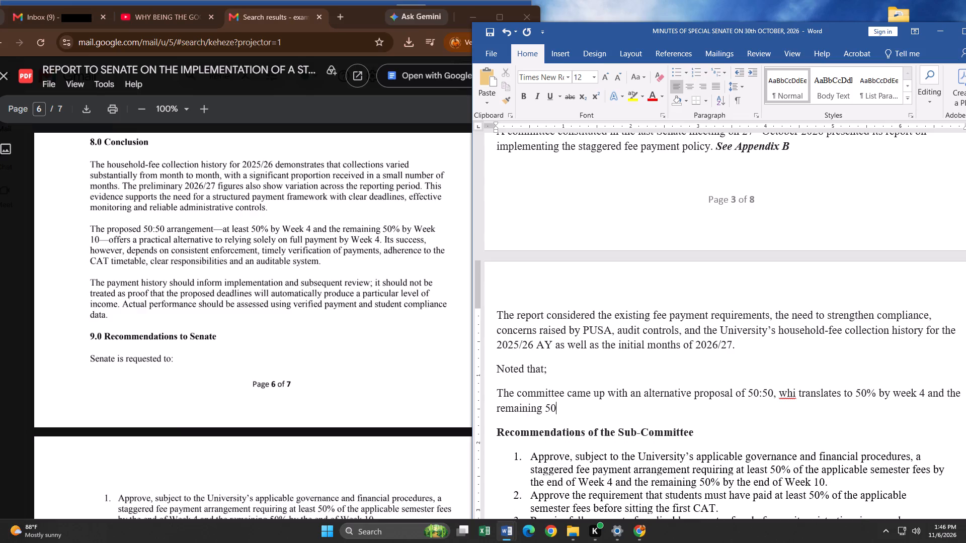
{"action": "key", "text": "shift+percent"}
{"action": "key", "text": "space"}
{"action": "type", "text": "by"}
{"action": "key", "text": "space"}
{"action": "type", "text": "10"}
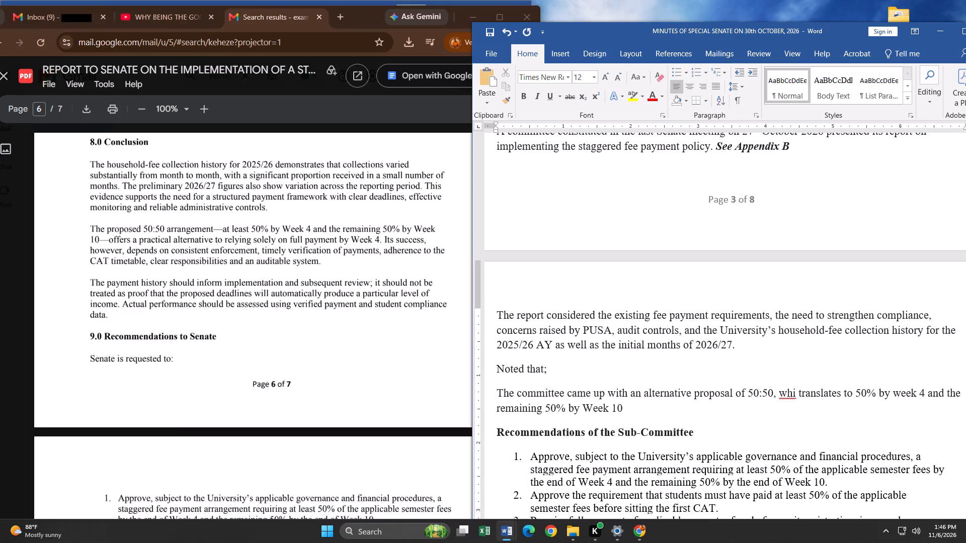
{"action": "key", "text": "period"}
Start a second noted paragraph reading "The success of the proposal is dependent on adherence to the CAT timetable,".
{"action": "key", "text": "Return"}
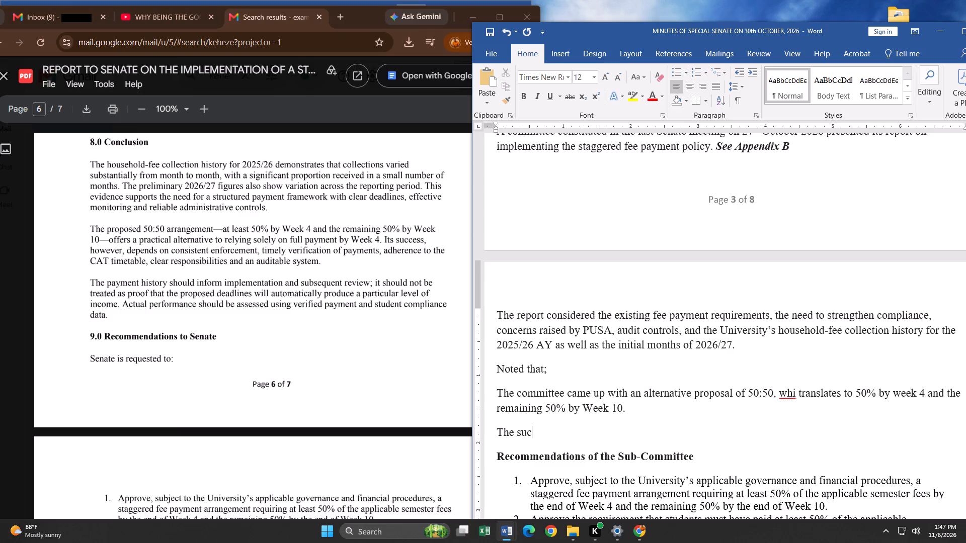
{"action": "type", "text": "of the proposa"}
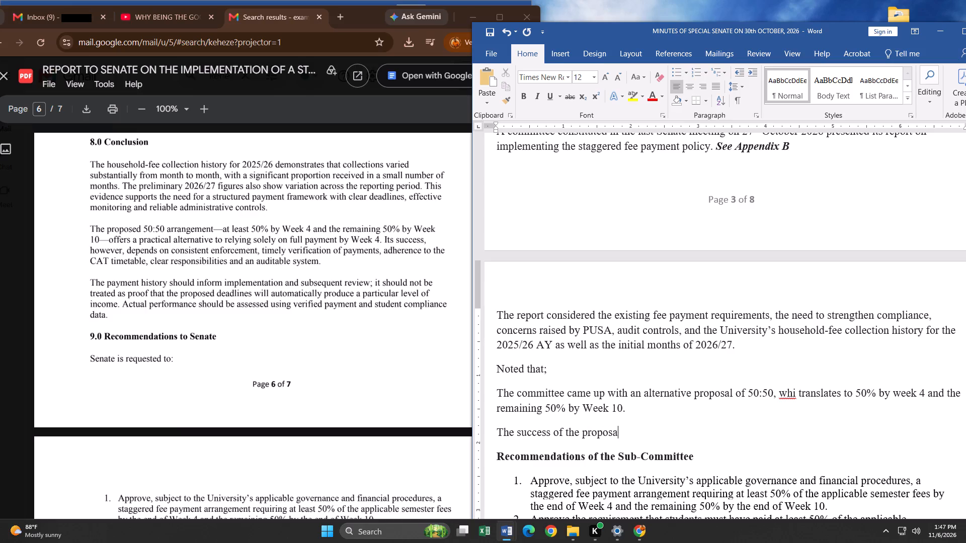
{"action": "type", "text": "l"}
{"action": "key", "text": "space"}
{"action": "type", "text": "de"}
{"action": "key", "text": "BackSpace"}
{"action": "key", "text": "BackSpace"}
{"action": "type", "text": "is dependent on"}
{"action": "key", "text": "space"}
{"action": "key", "text": "a"}
{"action": "type", "text": "dherance"}
{"action": "key", "text": "space"}
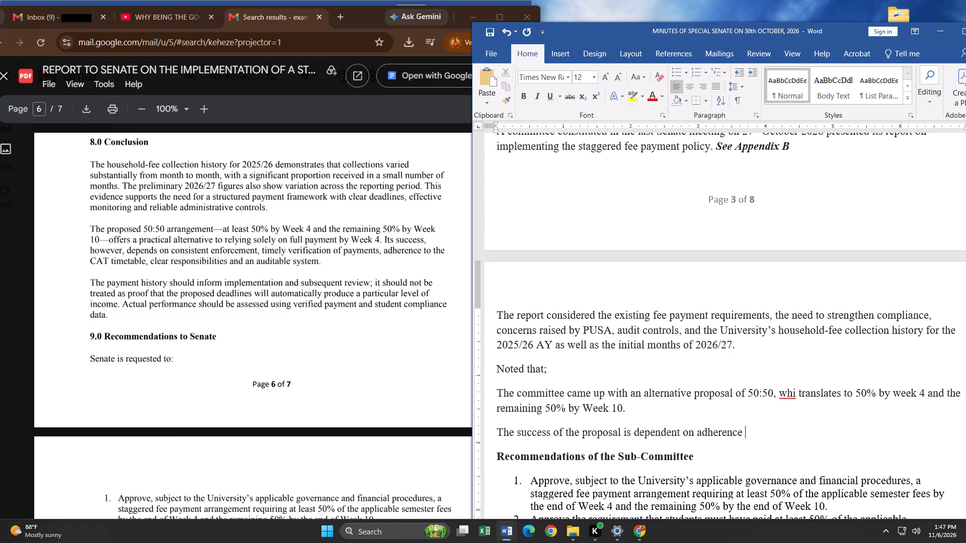
{"action": "type", "text": "to the"}
{"action": "key", "text": "space"}
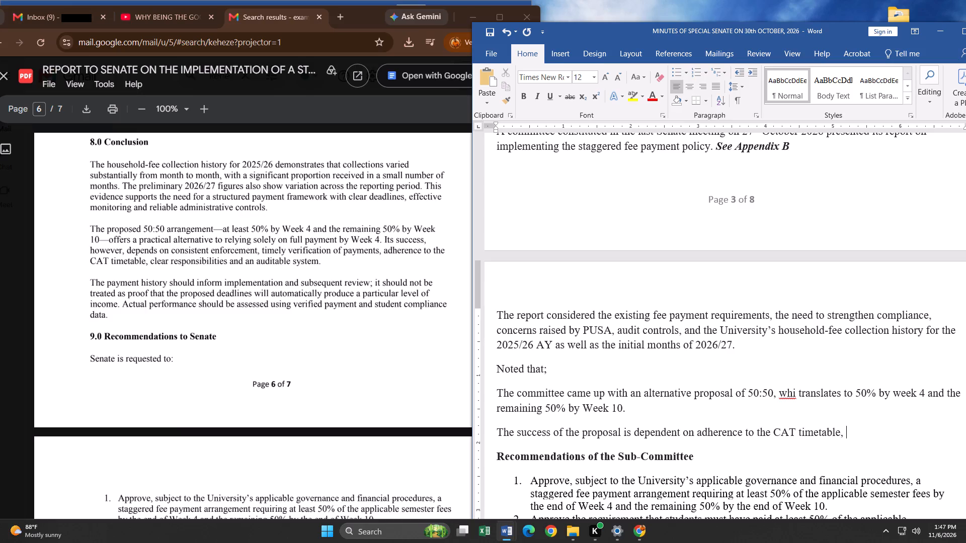
Complete the success sentence with timely verification of payments, consistent enforcement, auditable system and clear responsibilities.
{"action": "type", "text": "timel"}
{"action": "type", "text": "y verification"}
{"action": "key", "text": "space"}
{"action": "type", "text": "of payments,"}
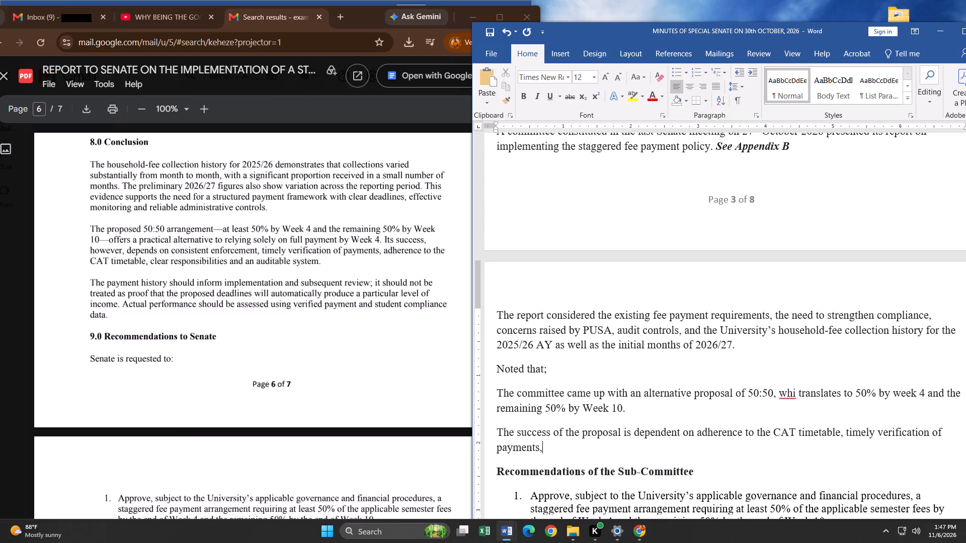
{"action": "key", "text": "space"}
{"action": "type", "text": "consistent enforcement"}
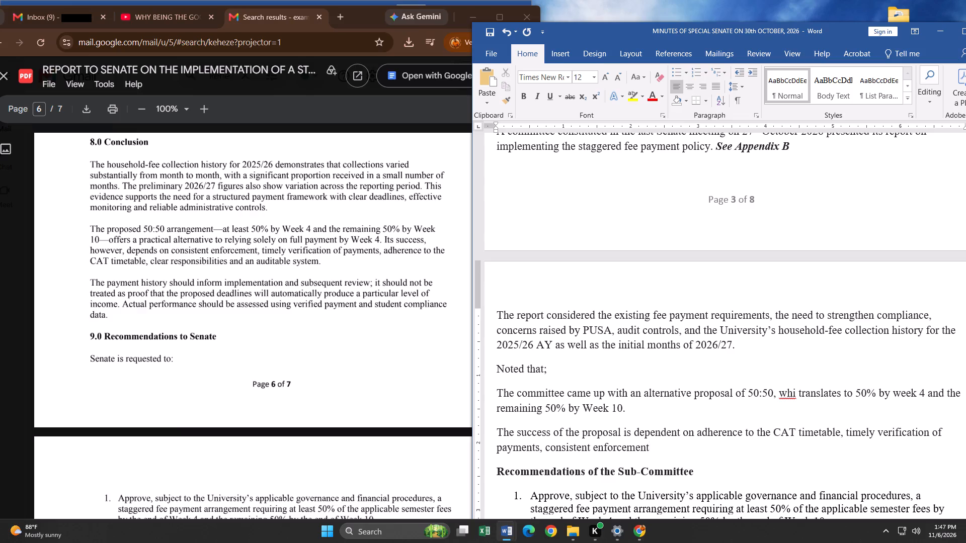
{"action": "key", "text": "comma"}
{"action": "type", "text": "auditable syste"}
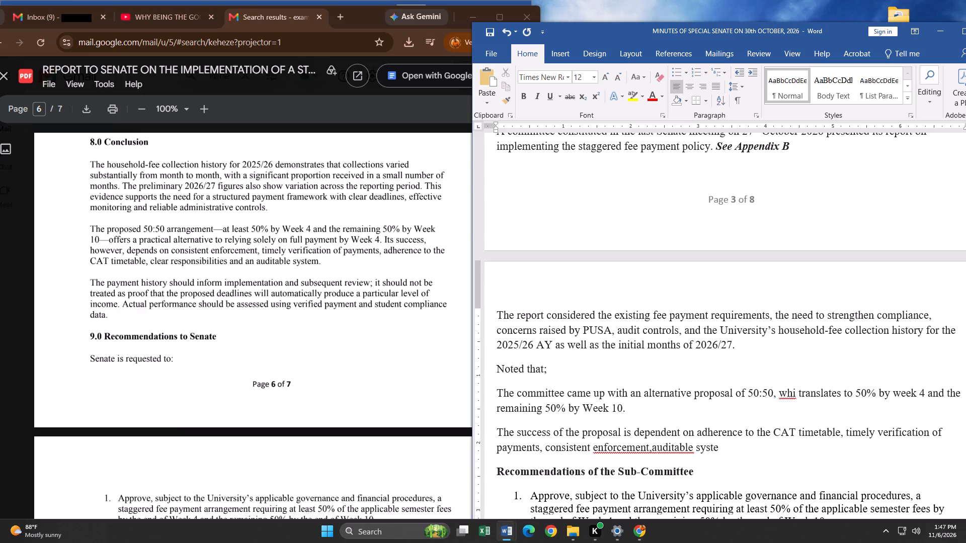
{"action": "type", "text": "m and clear responsibilities."}
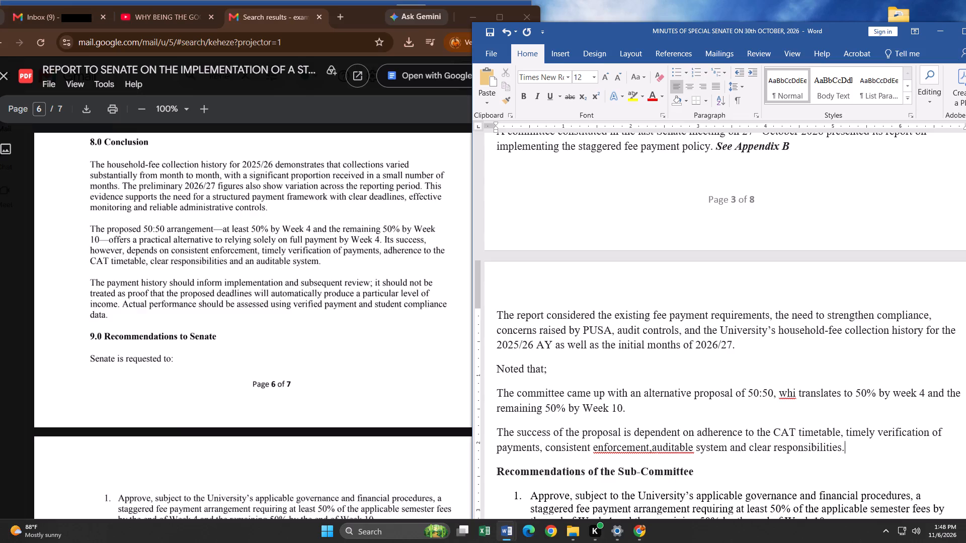
Correct "whi" to "which" in the 50:50 proposal sentence.
{"action": "left_click", "coordinate": [795, 394]}
{"action": "type", "text": "ch"}
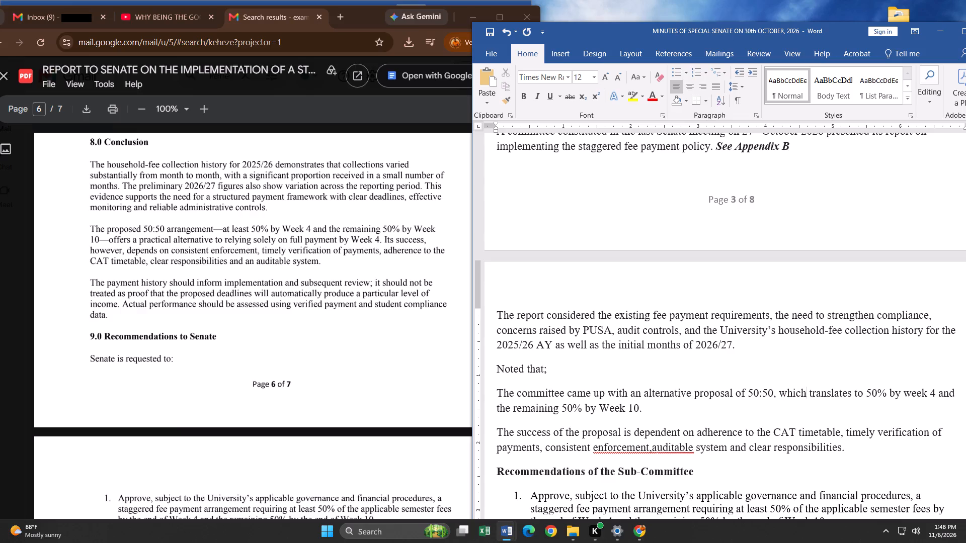
Fix the missing space in "enforcement,auditable" and insert "an" before "auditable system".
{"action": "right_click", "coordinate": [642, 450]}
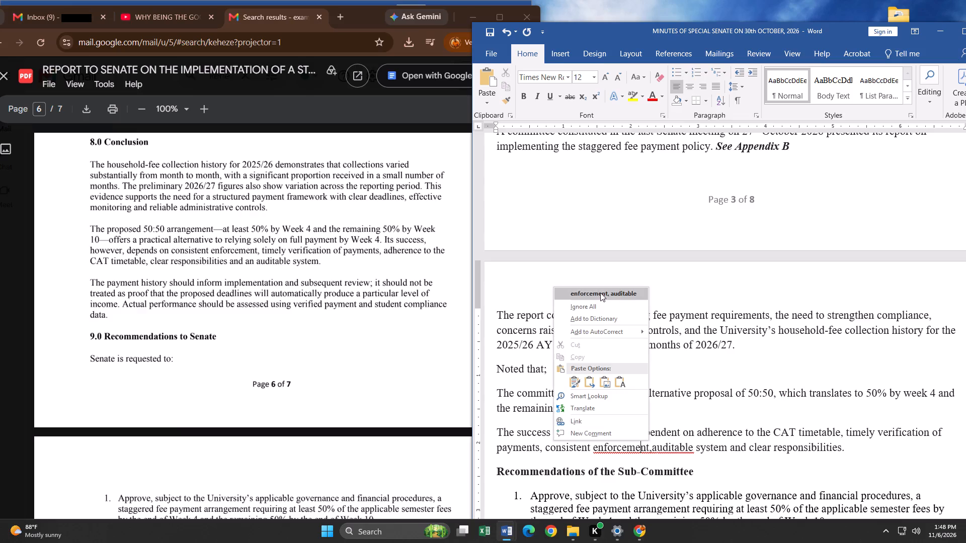
{"action": "left_click", "coordinate": [601, 293]}
{"action": "left_click", "coordinate": [656, 449]}
{"action": "type", "text": "an"}
{"action": "key", "text": "space"}
{"action": "left_click", "coordinate": [755, 411]}
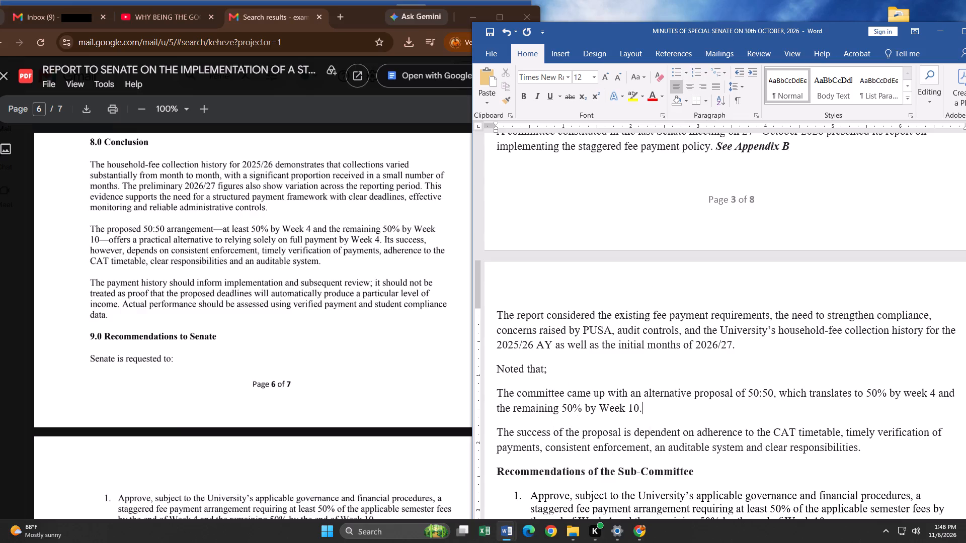
Make the "Noted that;" line bold and save the minutes.
{"action": "left_click_drag", "start_coordinate": [557, 375], "coordinate": [502, 370]}
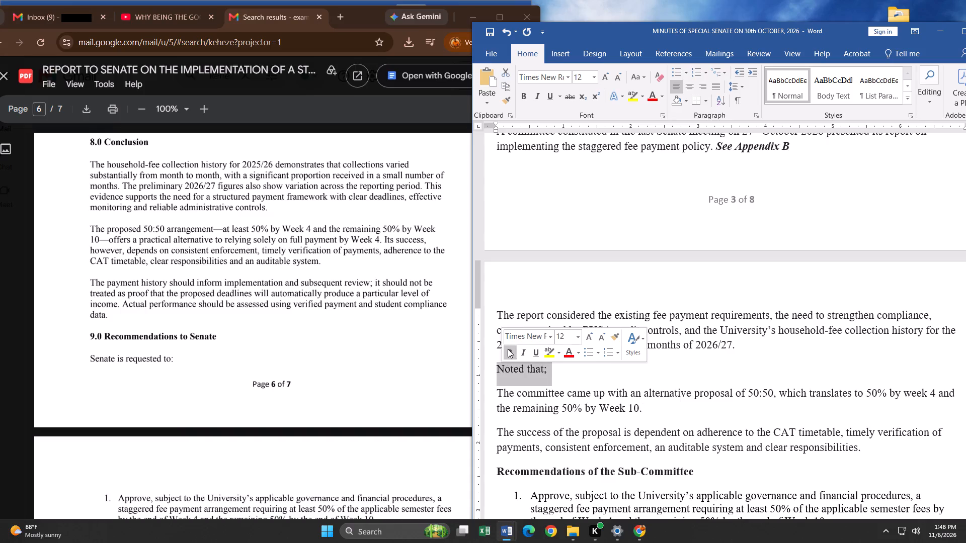
{"action": "left_click", "coordinate": [508, 349]}
{"action": "left_click", "coordinate": [490, 32]}
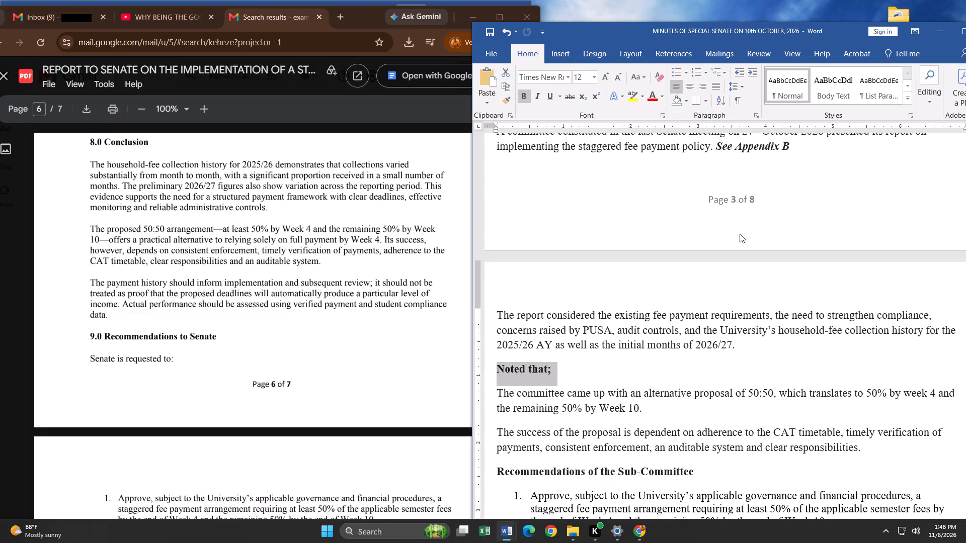
{"action": "left_click", "coordinate": [753, 381]}
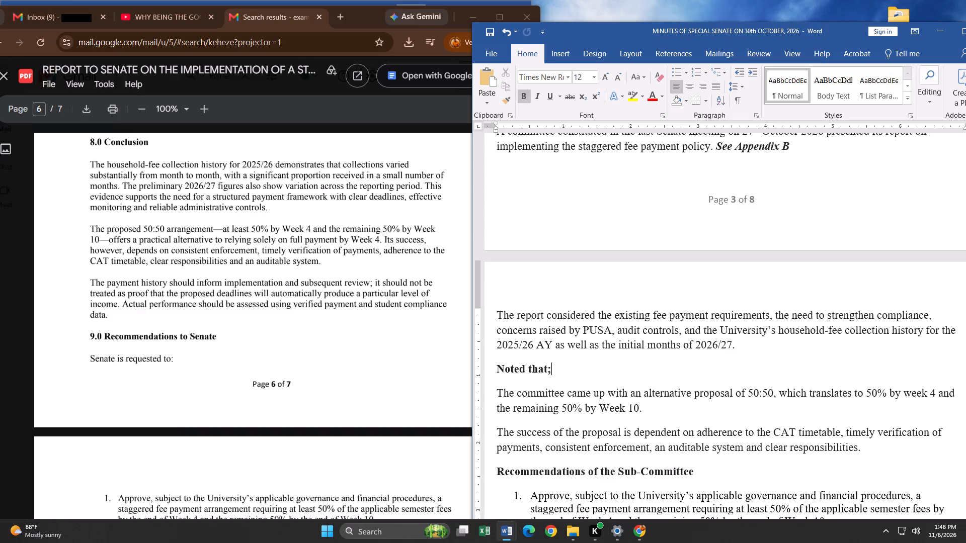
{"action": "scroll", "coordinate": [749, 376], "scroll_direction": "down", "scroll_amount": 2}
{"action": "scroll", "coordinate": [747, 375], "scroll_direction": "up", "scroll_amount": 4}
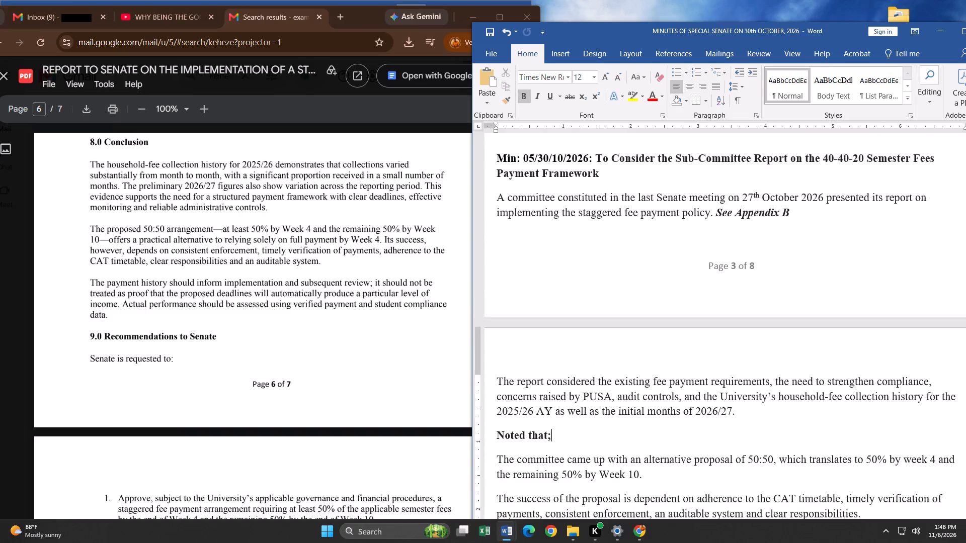
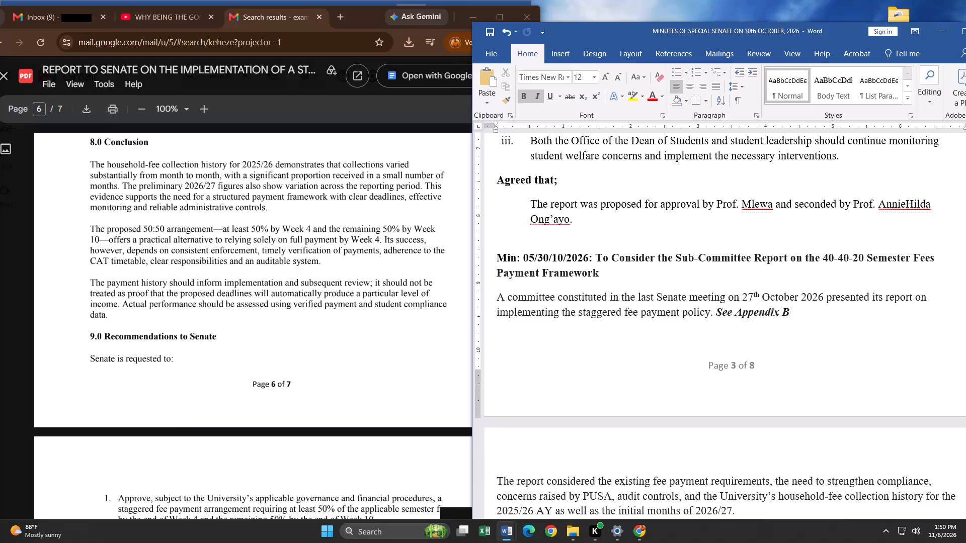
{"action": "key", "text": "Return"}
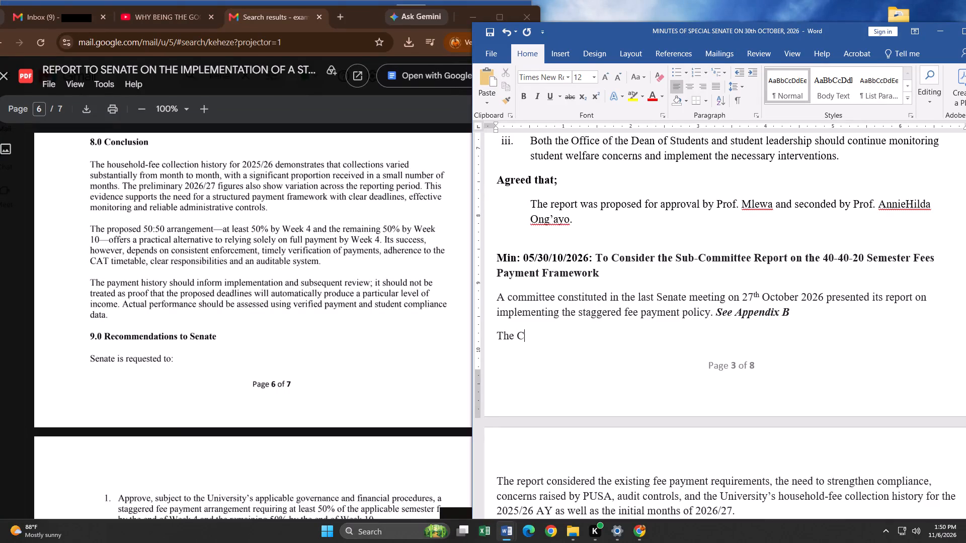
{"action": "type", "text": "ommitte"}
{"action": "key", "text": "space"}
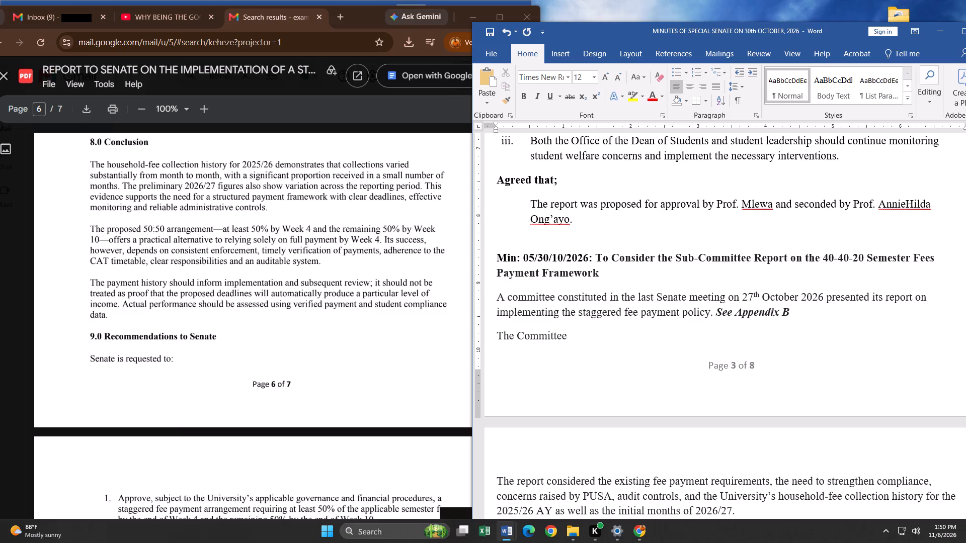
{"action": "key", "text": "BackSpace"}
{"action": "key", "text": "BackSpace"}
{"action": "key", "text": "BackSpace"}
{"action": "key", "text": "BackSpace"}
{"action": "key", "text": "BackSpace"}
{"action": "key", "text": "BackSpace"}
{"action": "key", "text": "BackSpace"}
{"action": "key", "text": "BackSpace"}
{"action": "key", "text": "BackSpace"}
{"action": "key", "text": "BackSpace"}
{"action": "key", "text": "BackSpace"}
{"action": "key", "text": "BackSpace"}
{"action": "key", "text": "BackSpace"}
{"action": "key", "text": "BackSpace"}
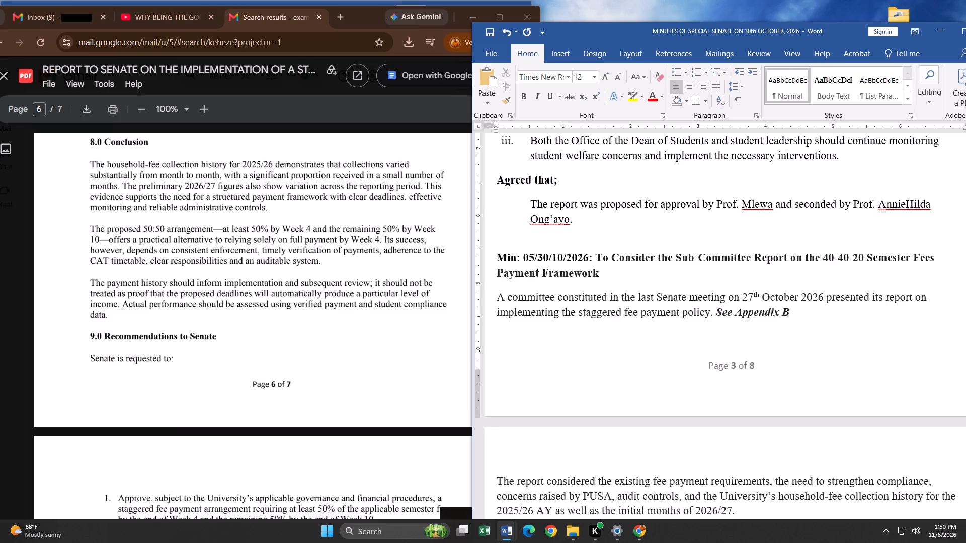
Continue the opening sentence of Min: 05/30/10/2026 after "fee payment policy" with "as well as a comparative report of", removing the full stop.
{"action": "left_click", "coordinate": [715, 312]}
{"action": "type", "text": "as"}
{"action": "key", "text": "BackSpace"}
{"action": "key", "text": "BackSpace"}
{"action": "key", "text": "BackSpace"}
{"action": "key", "text": "BackSpace"}
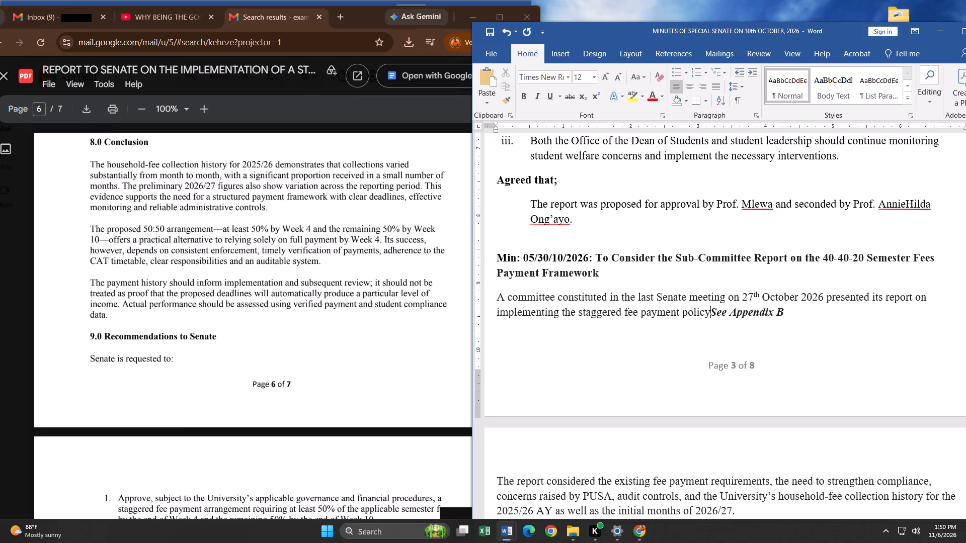
{"action": "key", "text": "space"}
{"action": "type", "text": "as well as a"}
{"action": "key", "text": "space"}
{"action": "type", "text": "compartaive"}
{"action": "key", "text": "space"}
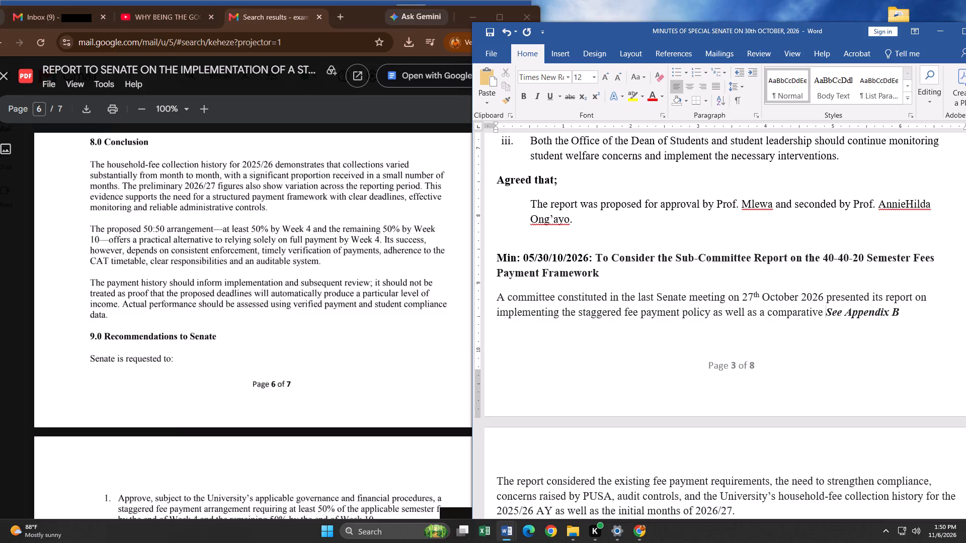
{"action": "type", "text": "report of"}
{"action": "key", "text": "space"}
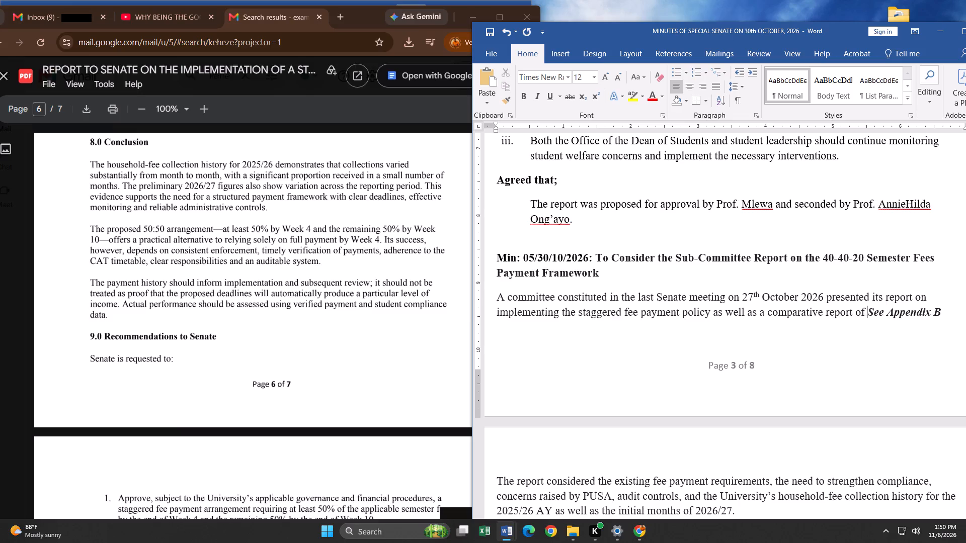
Complete the sentence before "See Appendix B" with "other University's fee payment structures." and save the minutes.
{"action": "type", "text": "other"}
{"action": "key", "text": "space"}
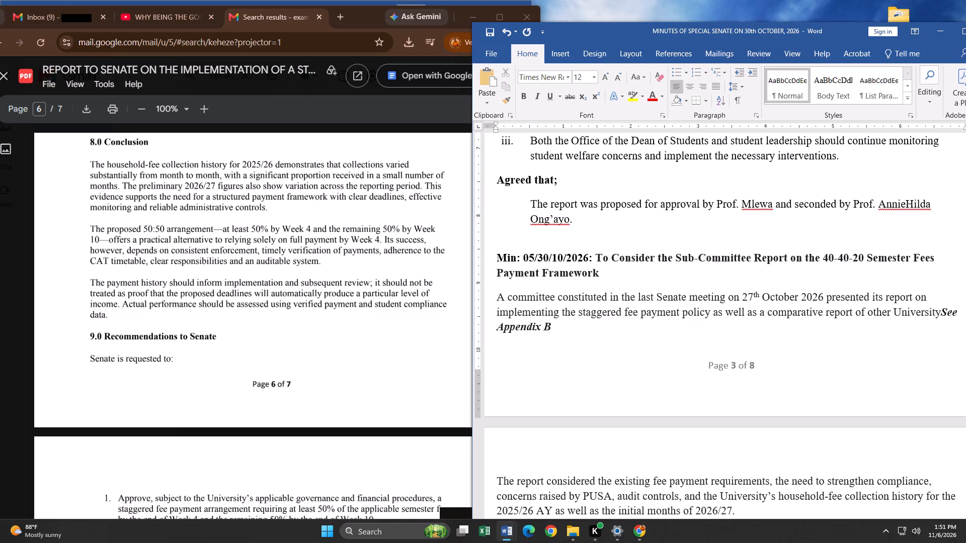
{"action": "key", "text": "apostrophe"}
{"action": "key", "text": "s"}
{"action": "key", "text": "space"}
{"action": "type", "text": "fee"}
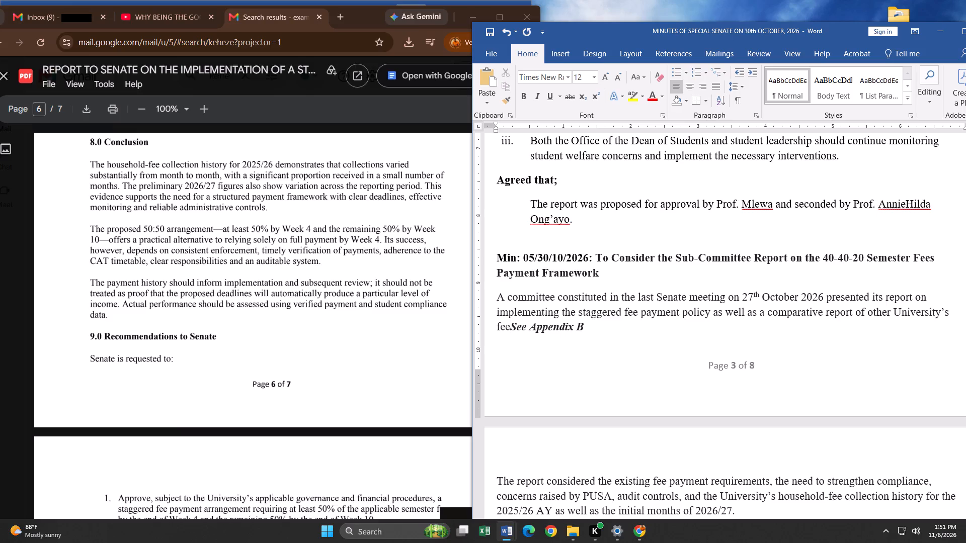
{"action": "key", "text": "space"}
{"action": "type", "text": "payment"}
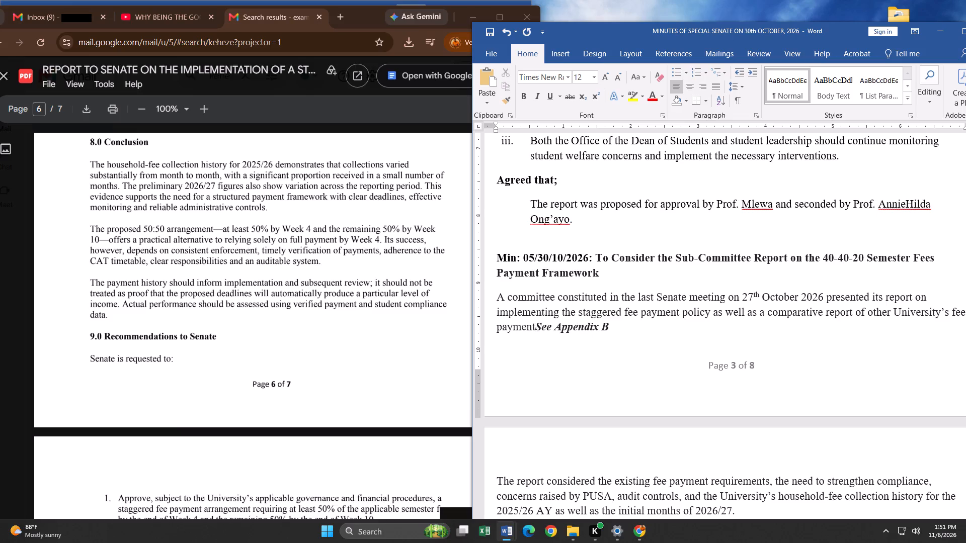
{"action": "key", "text": "space"}
{"action": "type", "text": "structures."}
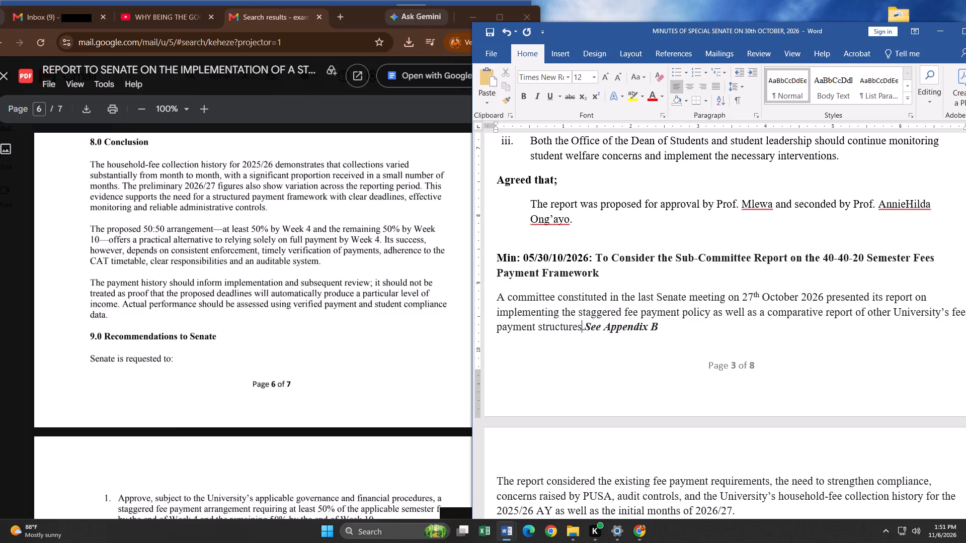
{"action": "key", "text": "space"}
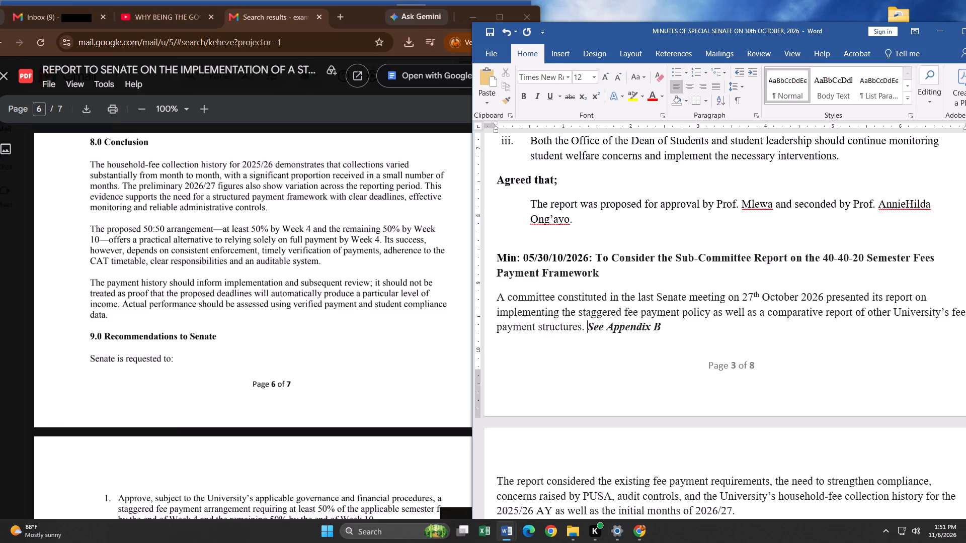
{"action": "left_click", "coordinate": [720, 328]}
{"action": "scroll", "coordinate": [701, 340], "scroll_direction": "down", "scroll_amount": 2}
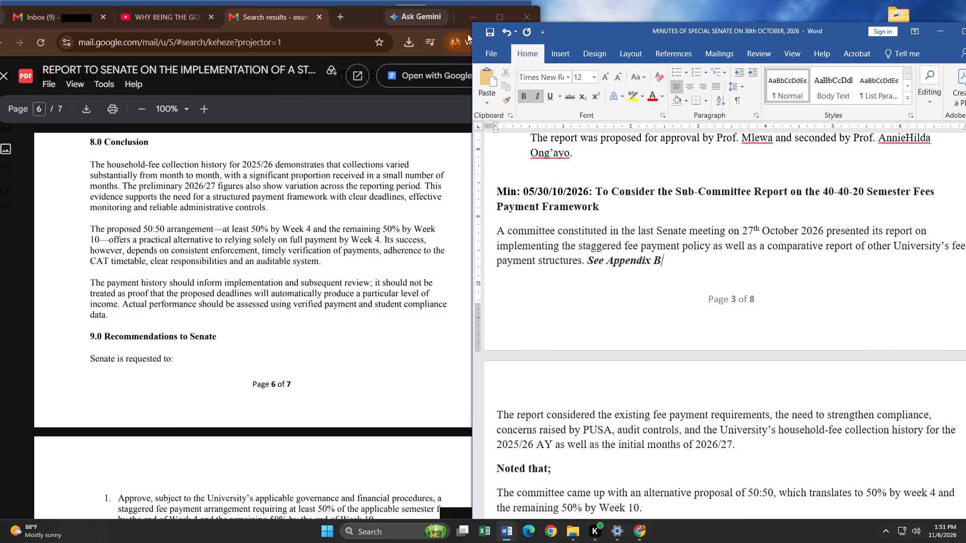
{"action": "left_click", "coordinate": [487, 31]}
Add a noted point after the success sentence: "The report is based on the household fee component only.".
{"action": "scroll", "coordinate": [621, 333], "scroll_direction": "down", "scroll_amount": 2}
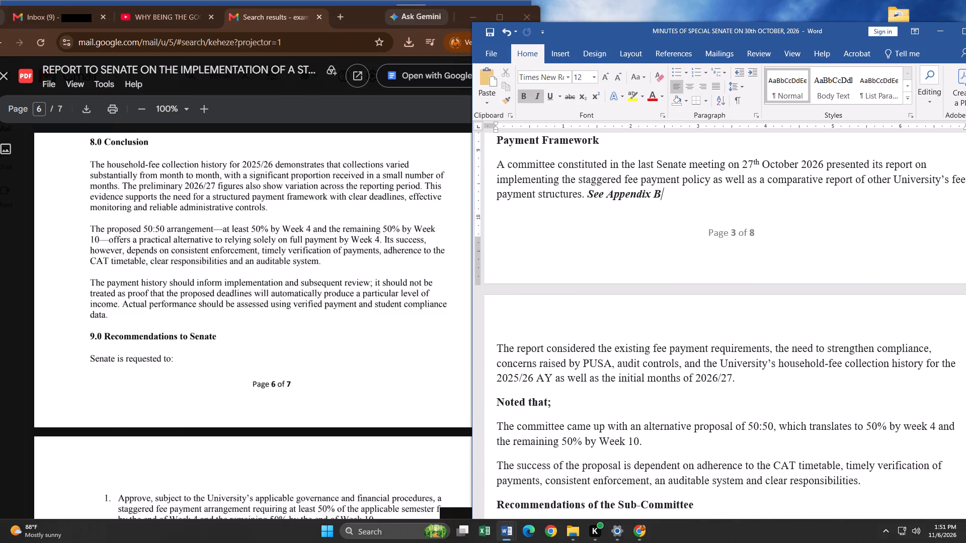
{"action": "scroll", "coordinate": [620, 333], "scroll_direction": "up", "scroll_amount": 3}
{"action": "scroll", "coordinate": [620, 334], "scroll_direction": "down", "scroll_amount": 4}
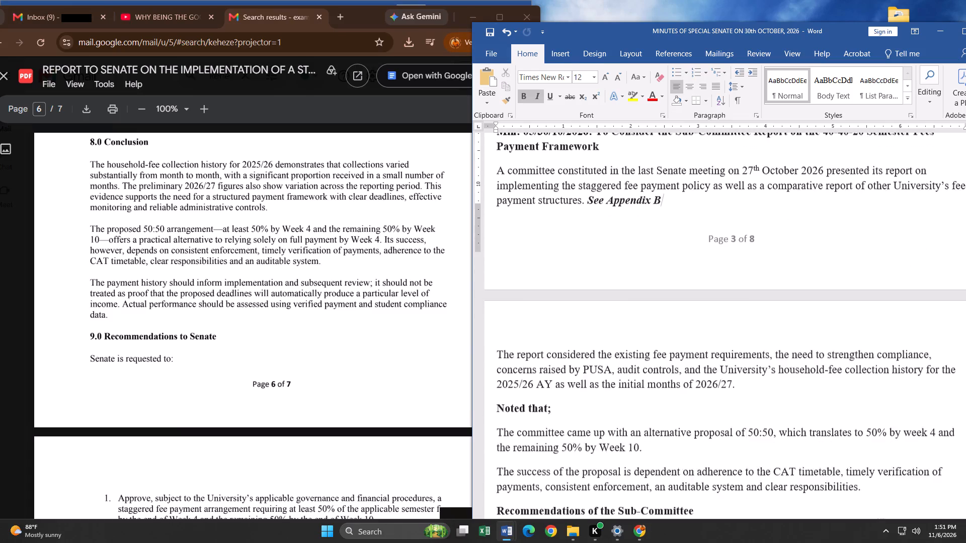
{"action": "scroll", "coordinate": [621, 337], "scroll_direction": "down", "scroll_amount": 2}
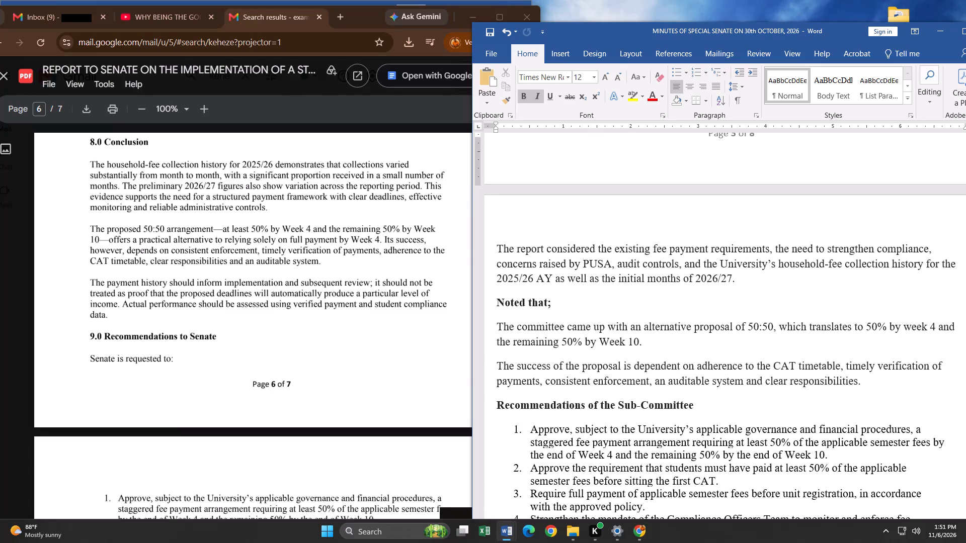
{"action": "left_click", "coordinate": [662, 341]}
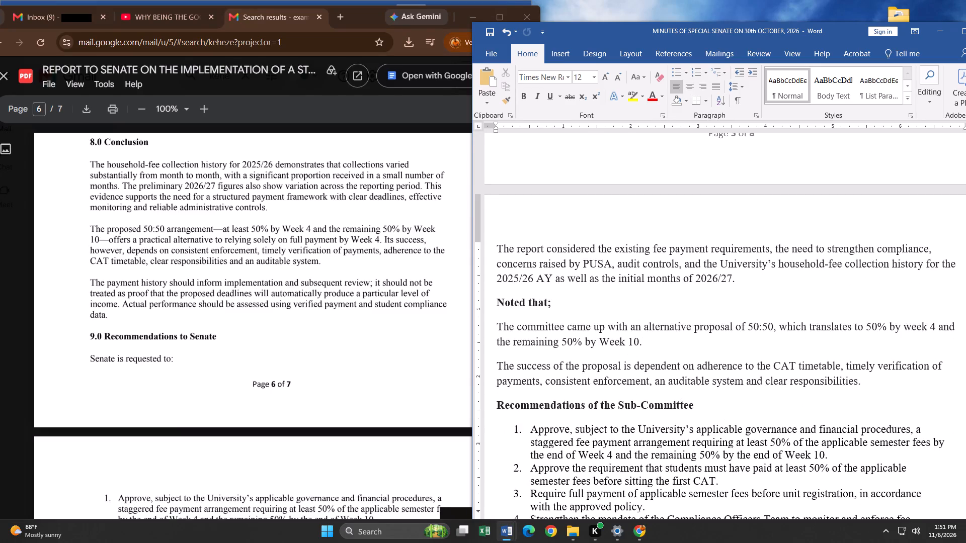
{"action": "left_click", "coordinate": [867, 384]}
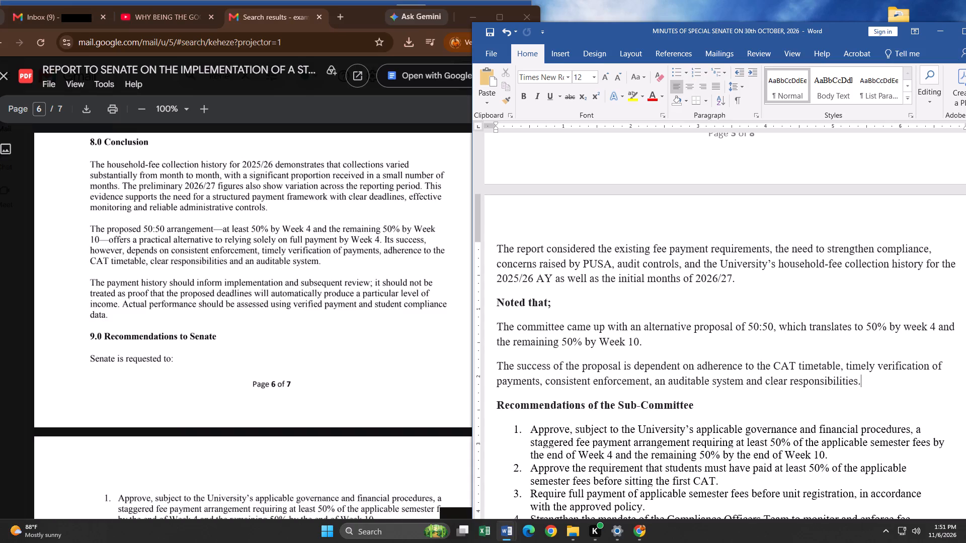
{"action": "left_click", "coordinate": [867, 382]}
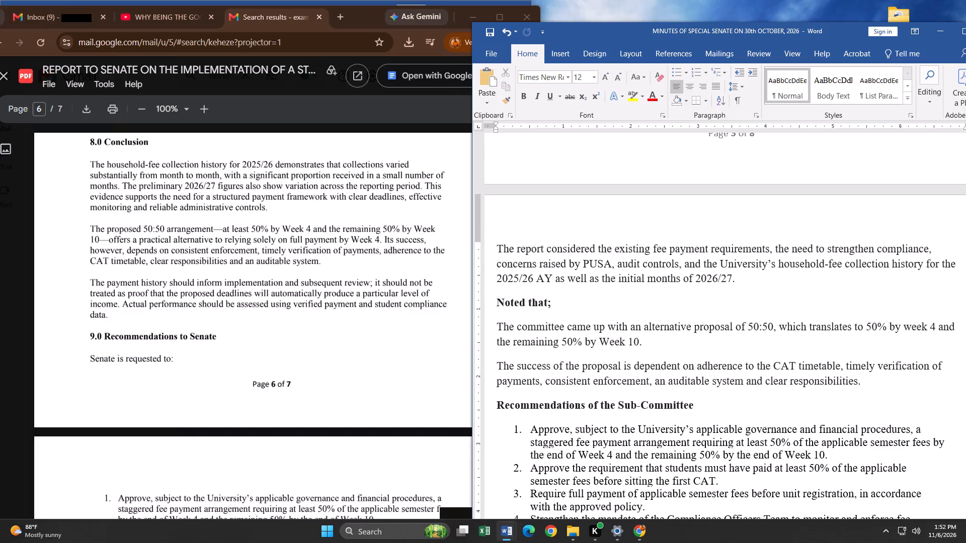
{"action": "left_click", "coordinate": [867, 382]}
{"action": "key", "text": "Return"}
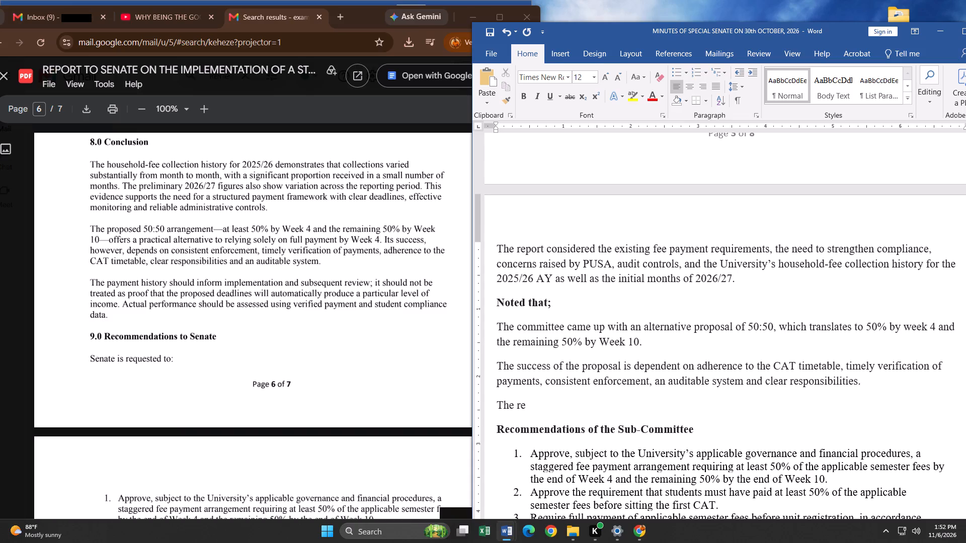
{"action": "type", "text": "port is based on the household fee comp"}
{"action": "type", "text": "onent only."}
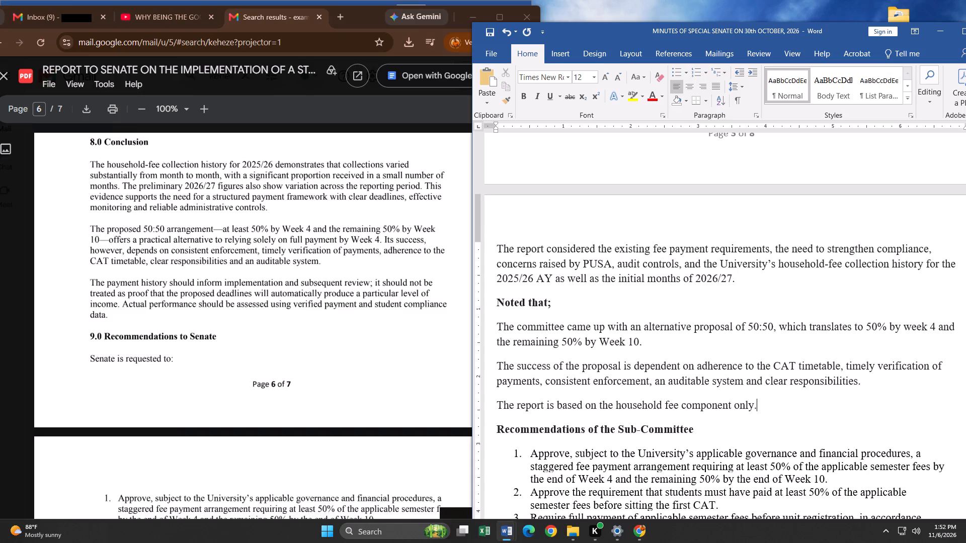
Reword the household fee point by inserting "focus of the" before "report" and deleting "is based".
{"action": "left_click", "coordinate": [515, 406]}
{"action": "key", "text": "space"}
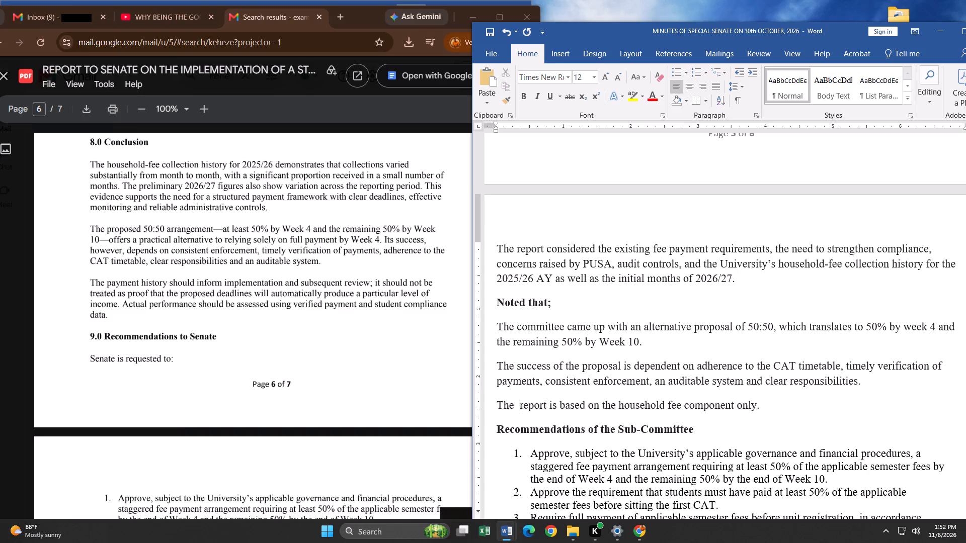
{"action": "type", "text": "focus of the"}
{"action": "key", "text": "space"}
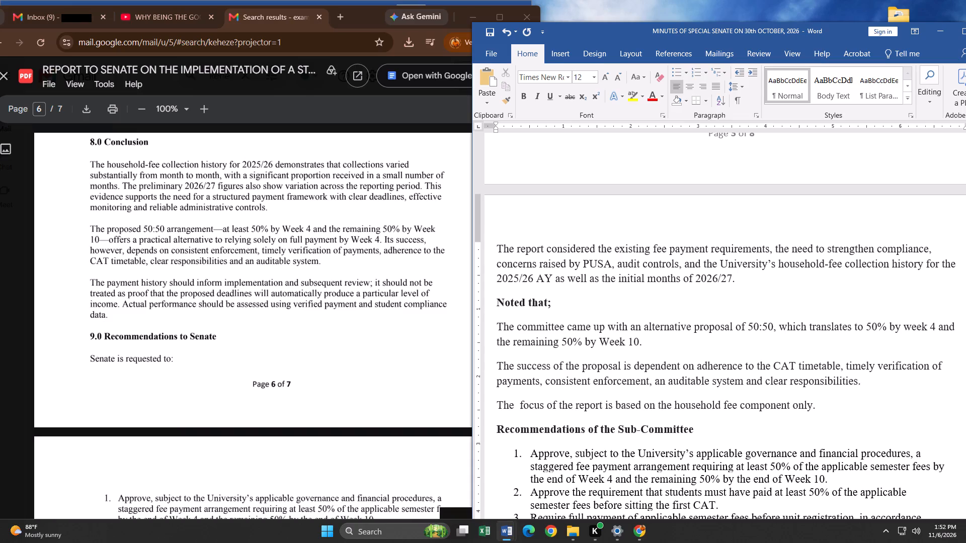
{"action": "left_click_drag", "start_coordinate": [642, 405], "coordinate": [607, 404]}
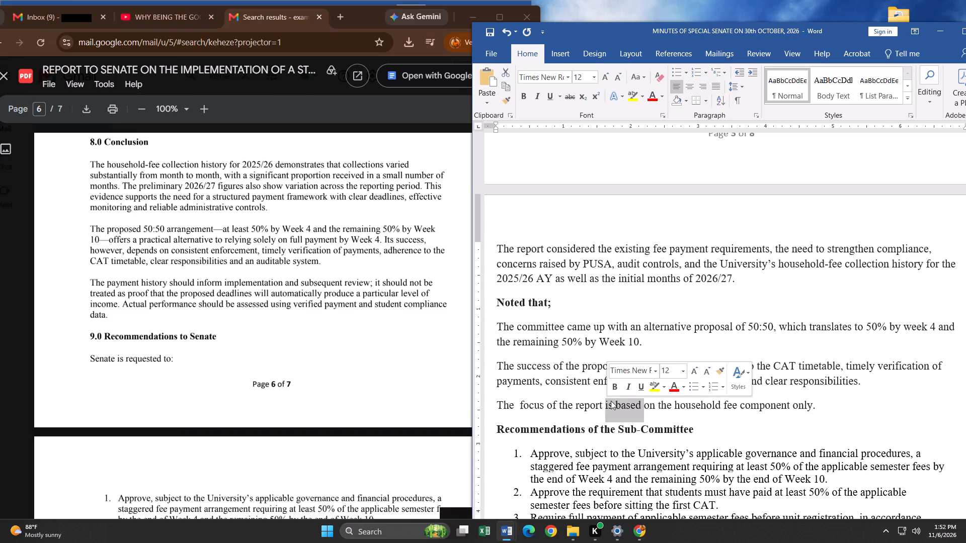
{"action": "key", "text": "Delete"}
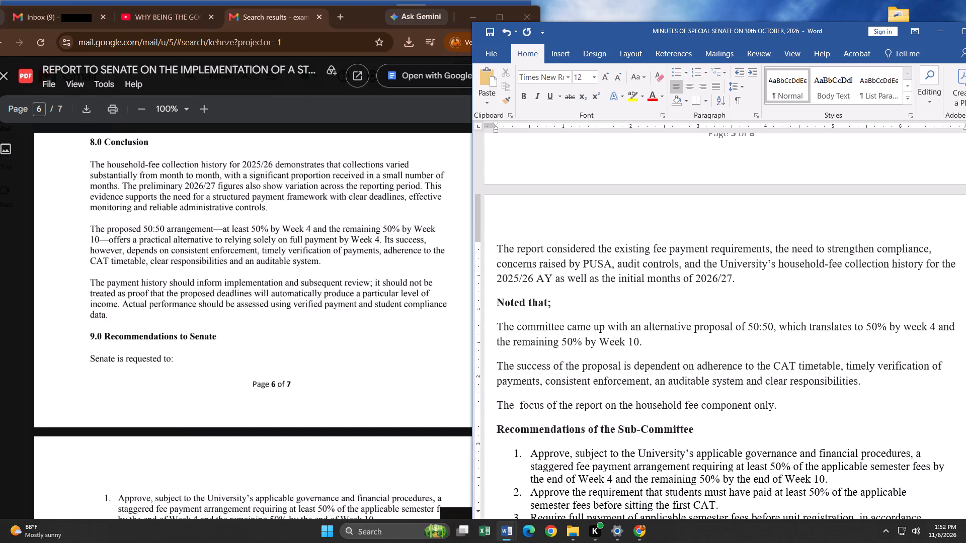
Add a new noted point below it: "The Report applies to both self and government-sponsored students.".
{"action": "left_click", "coordinate": [784, 408]}
{"action": "key", "text": "Return"}
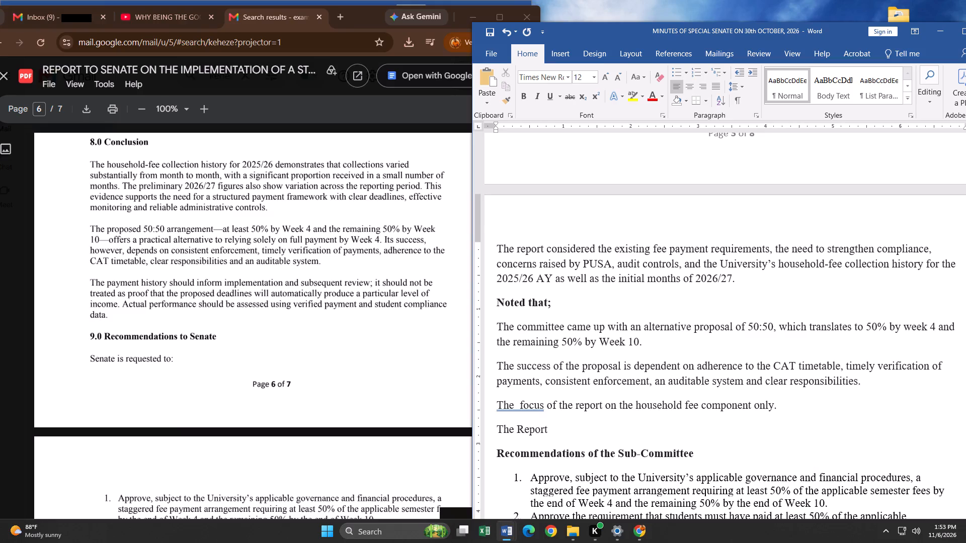
{"action": "type", "text": "applies to both self and government"}
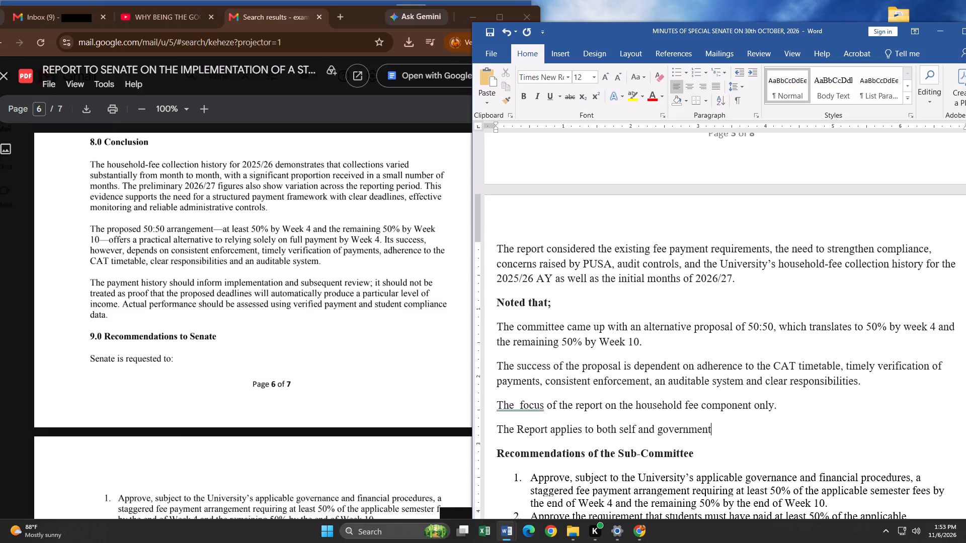
{"action": "type", "text": "-sponsored studdnts"}
{"action": "key", "text": "BackSpace"}
{"action": "key", "text": "BackSpace"}
{"action": "key", "text": "BackSpace"}
{"action": "key", "text": "BackSpace"}
{"action": "type", "text": "ents."}
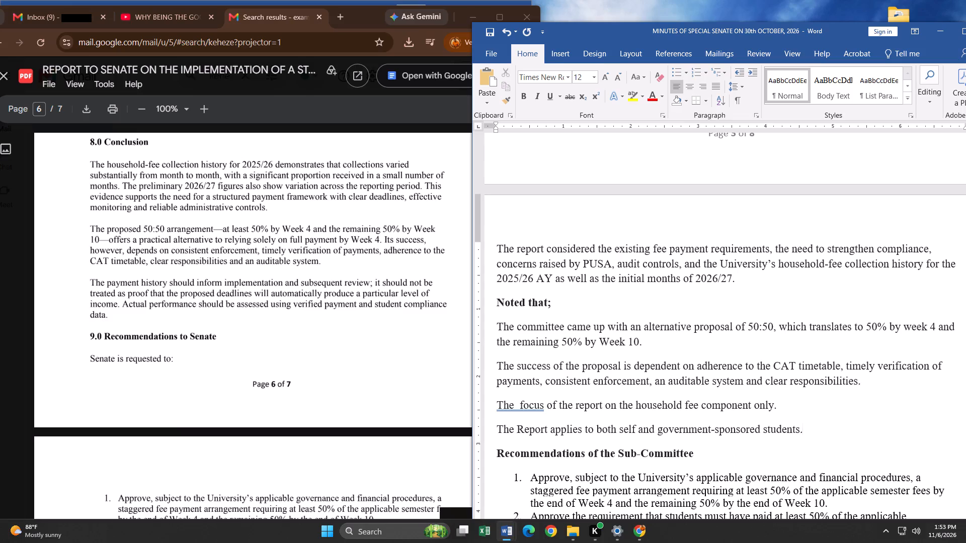
Add a new noted point: "Issues arising from late remittance of bursaries or sponsorship will be handled by the office of the".
{"action": "key", "text": "Return"}
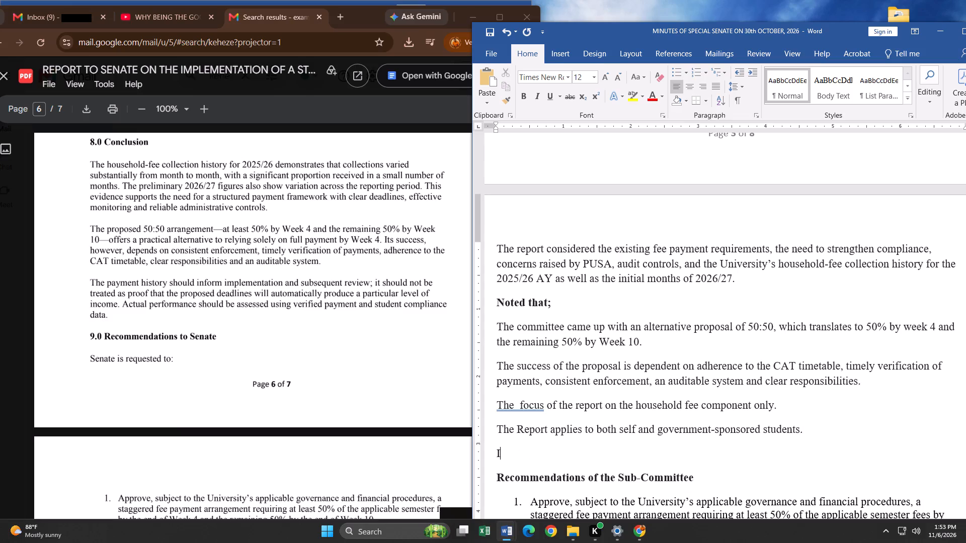
{"action": "type", "text": "ss"}
{"action": "key", "text": "BackSpace"}
{"action": "key", "text": "BackSpace"}
{"action": "type", "text": "ssues arisng from lat"}
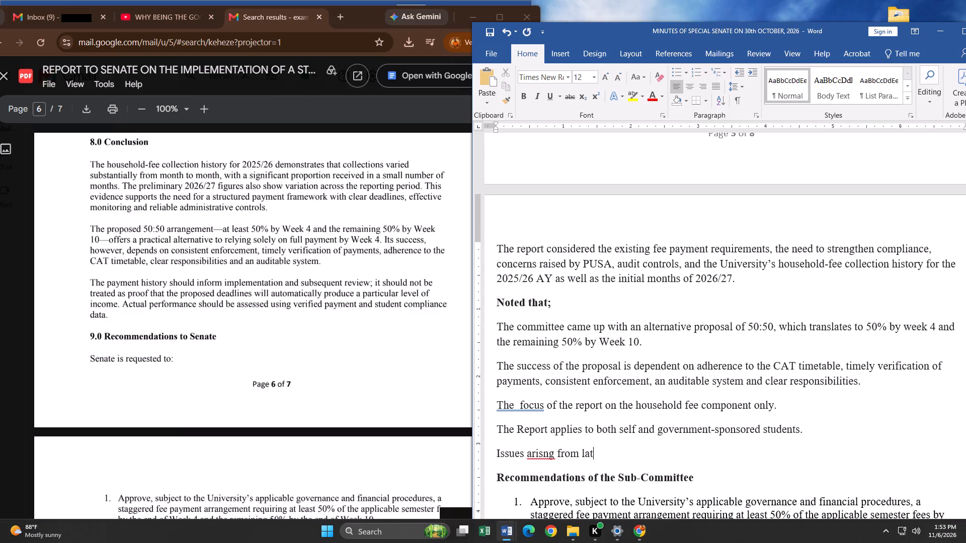
{"action": "type", "text": "e"}
{"action": "key", "text": "space"}
{"action": "type", "text": "remittance of bursaries"}
{"action": "key", "text": "space"}
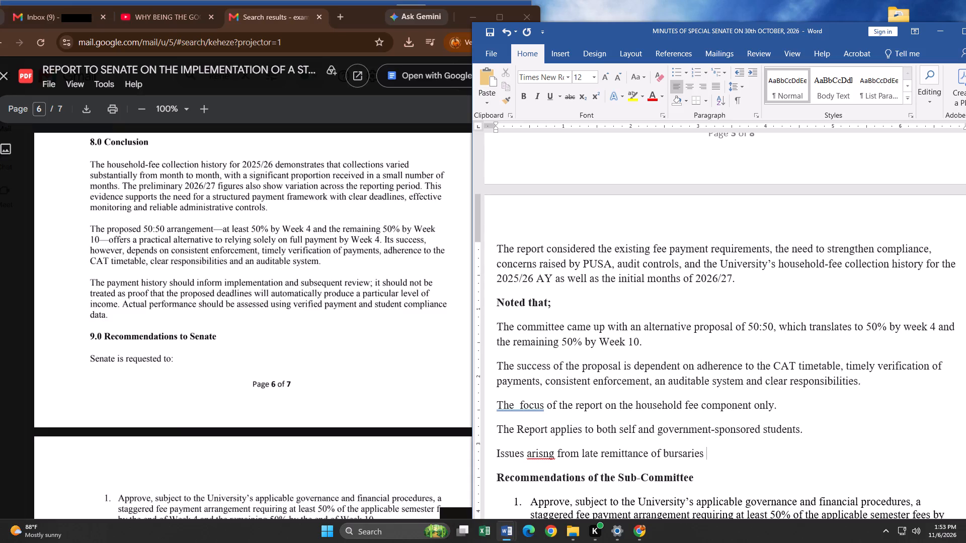
{"action": "type", "text": "or"}
{"action": "key", "text": "space"}
{"action": "type", "text": "sponsorship will be handled by the office of the"}
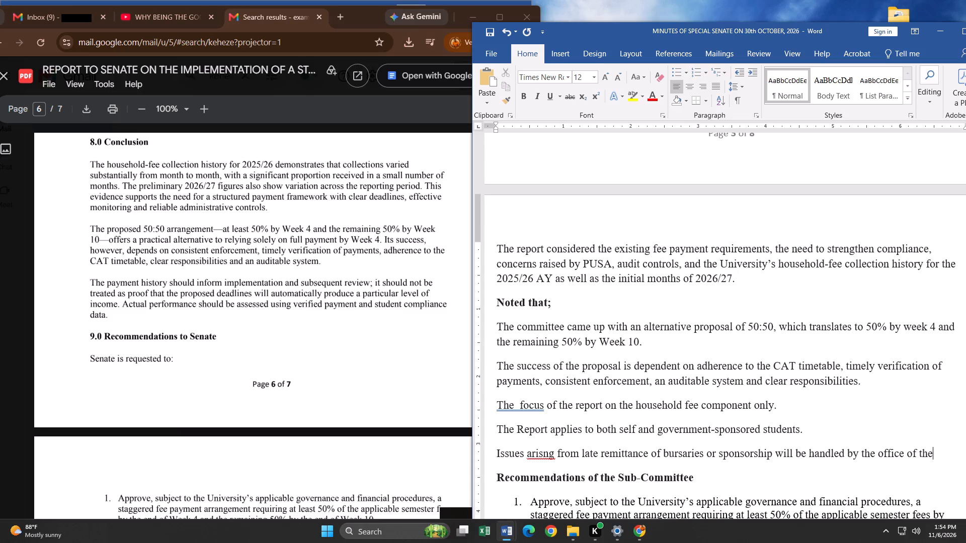
{"action": "key", "text": "space"}
Replace the ending "the office of the" in the bursaries point with "the Registrar’s office and Dean of Students office.".
{"action": "key", "text": "BackSpace"}
{"action": "key", "text": "BackSpace"}
{"action": "key", "text": "BackSpace"}
{"action": "key", "text": "BackSpace"}
{"action": "key", "text": "BackSpace"}
{"action": "key", "text": "BackSpace"}
{"action": "key", "text": "BackSpace"}
{"action": "key", "text": "BackSpace"}
{"action": "key", "text": "BackSpace"}
{"action": "key", "text": "BackSpace"}
{"action": "key", "text": "BackSpace"}
{"action": "key", "text": "BackSpace"}
{"action": "key", "text": "BackSpace"}
{"action": "key", "text": "BackSpace"}
{"action": "key", "text": "BackSpace"}
{"action": "key", "text": "BackSpace"}
{"action": "key", "text": "BackSpace"}
{"action": "key", "text": "BackSpace"}
{"action": "type", "text": "he"}
{"action": "key", "text": "BackSpace"}
{"action": "key", "text": "BackSpace"}
{"action": "type", "text": "the r"}
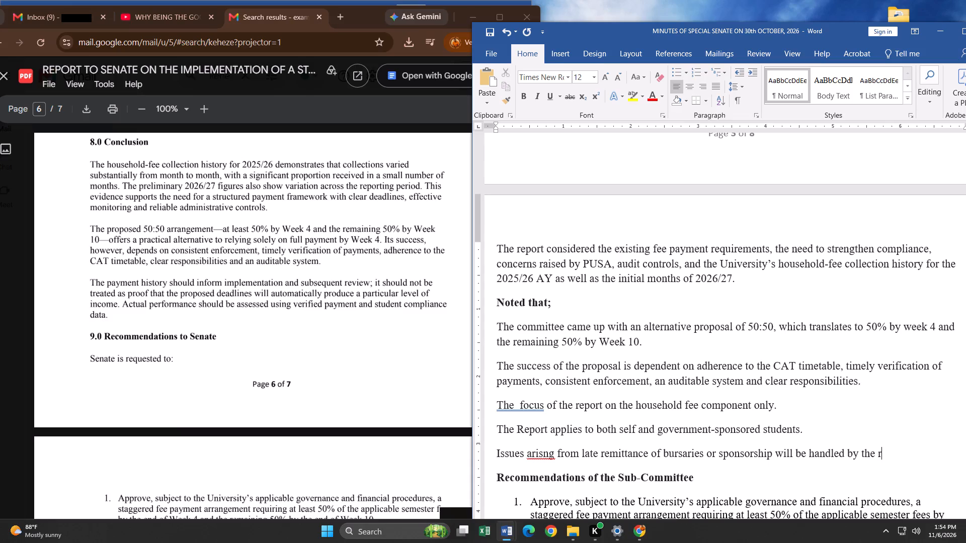
{"action": "key", "text": "BackSpace"}
{"action": "type", "text": "office"}
{"action": "key", "text": "space"}
{"action": "key", "text": "BackSpace"}
{"action": "key", "text": "BackSpace"}
{"action": "key", "text": "BackSpace"}
{"action": "key", "text": "BackSpace"}
{"action": "key", "text": "BackSpace"}
{"action": "key", "text": "BackSpace"}
{"action": "key", "text": "BackSpace"}
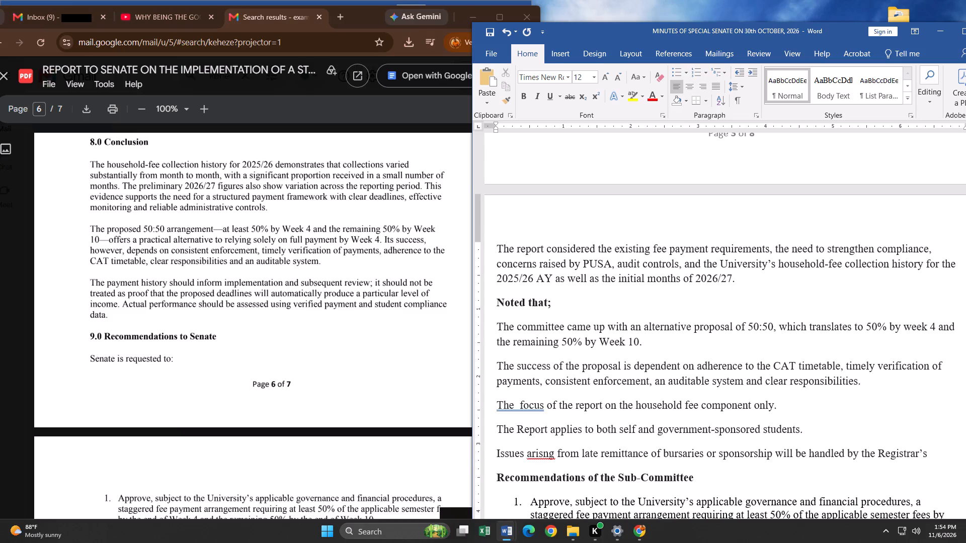
{"action": "type", "text": "oofiice and"}
{"action": "key", "text": "space"}
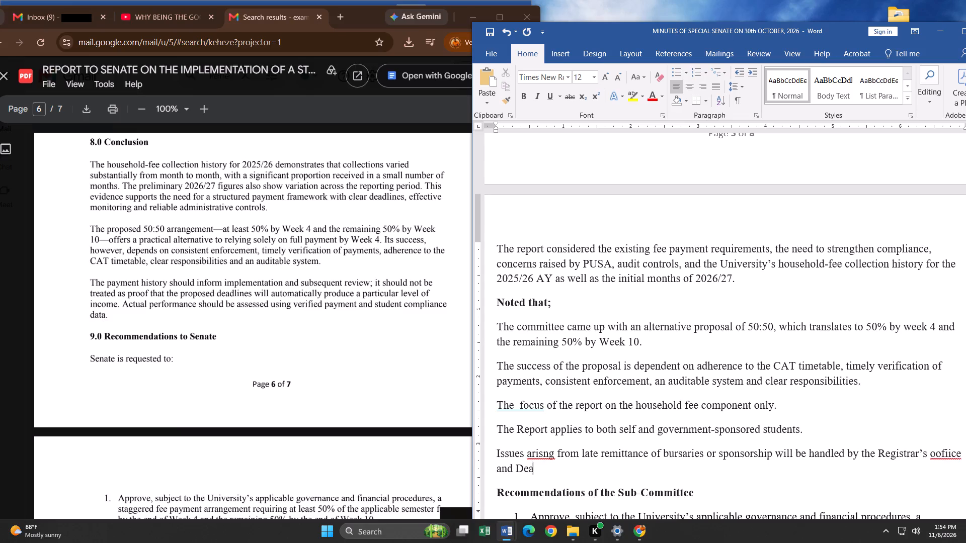
{"action": "type", "text": "tudent"}
{"action": "type", "text": "s office."}
Delete the possessive ending and the misspelled "office" after "Registrar" in the bursaries point.
{"action": "left_click_drag", "start_coordinate": [961, 455], "coordinate": [926, 453]}
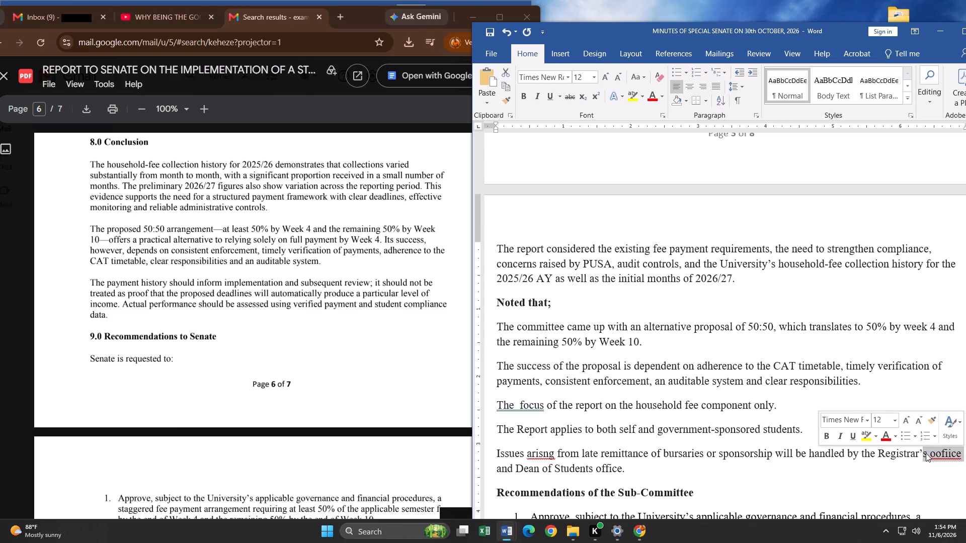
{"action": "key", "text": "BackSpace"}
{"action": "key", "text": "BackSpace"}
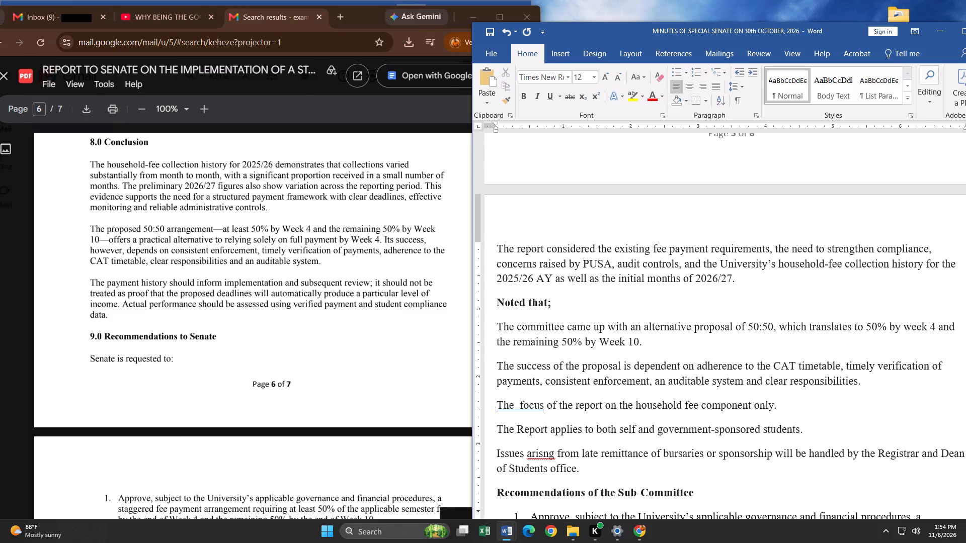
Correct the spelling of "arisng" to "arising" in the bursaries point.
{"action": "right_click", "coordinate": [542, 453]}
{"action": "left_click", "coordinate": [516, 301]}
{"action": "left_click", "coordinate": [617, 367]}
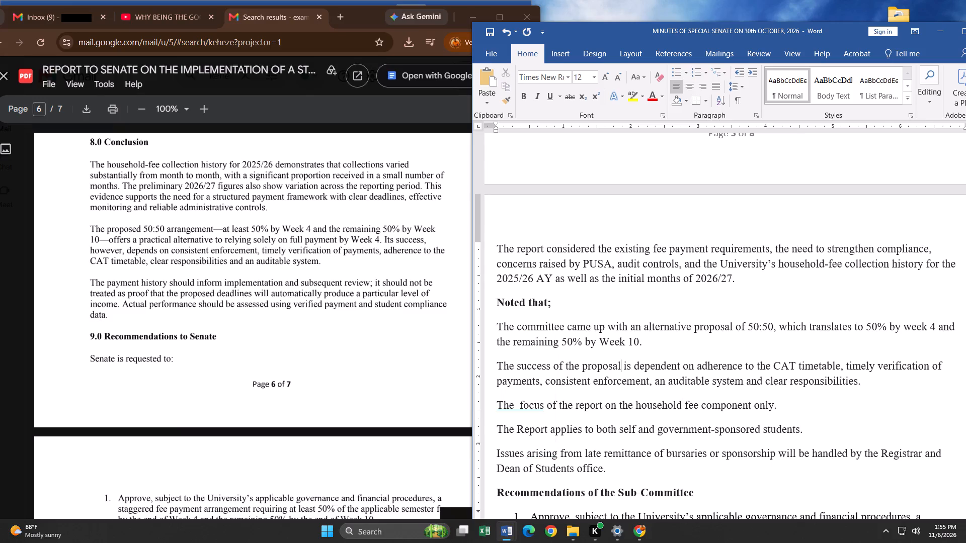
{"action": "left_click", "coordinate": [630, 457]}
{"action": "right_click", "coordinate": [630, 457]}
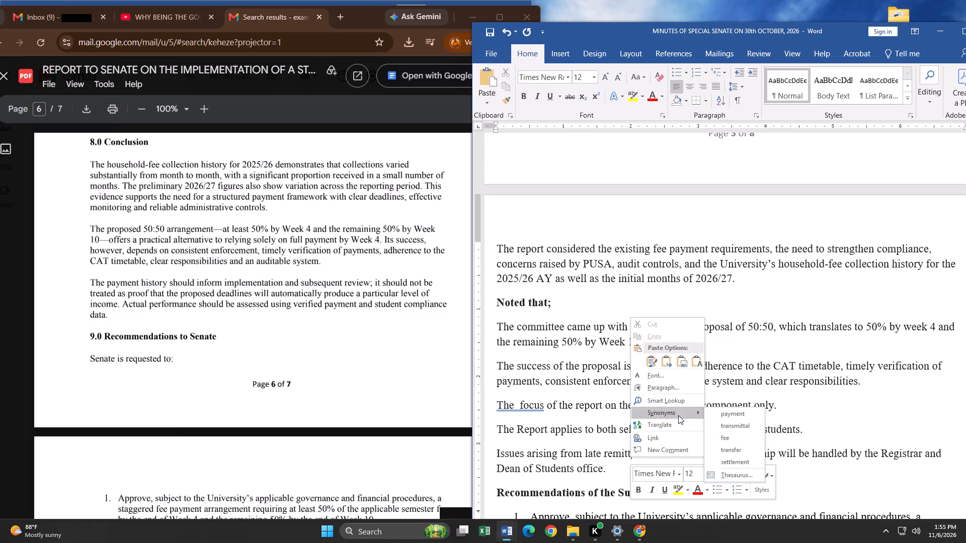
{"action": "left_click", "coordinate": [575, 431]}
Correct the extra space between "The" and "focus" in the household fee point.
{"action": "right_click", "coordinate": [540, 408]}
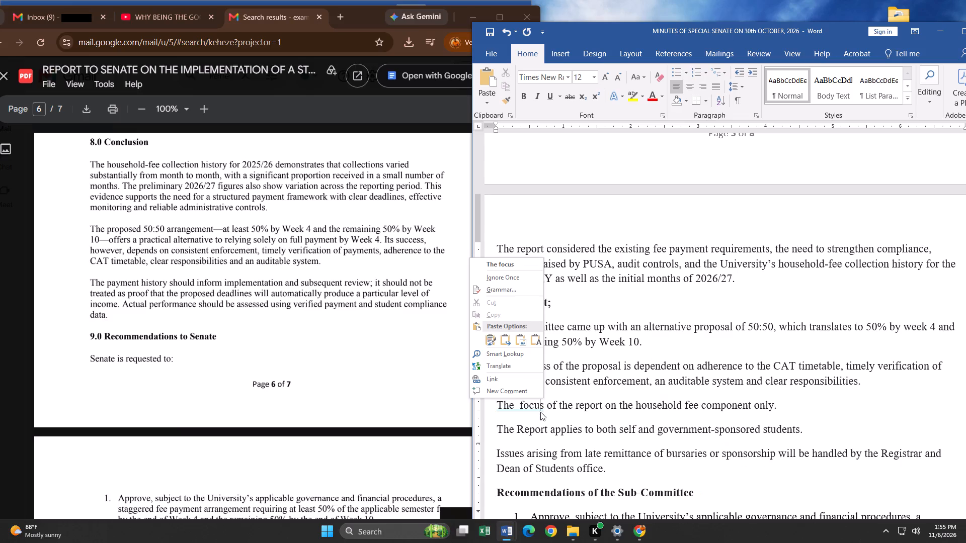
{"action": "left_click", "coordinate": [511, 265]}
{"action": "left_click", "coordinate": [668, 372]}
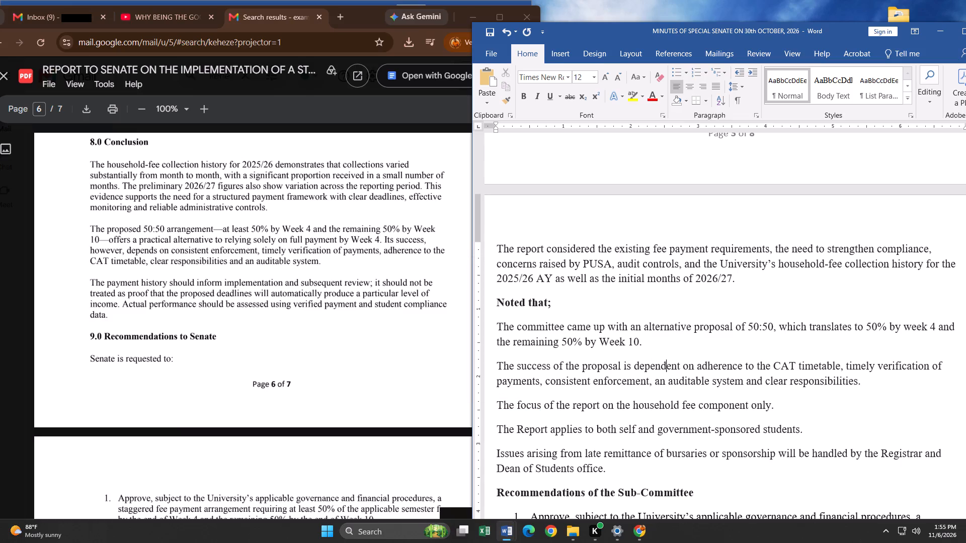
Start a new noted point below the bursaries point: "The 50% payment by week 4 will allow the Registrar’s office to gauge".
{"action": "left_click", "coordinate": [681, 462]}
{"action": "scroll", "coordinate": [703, 460], "scroll_direction": "down", "scroll_amount": 2}
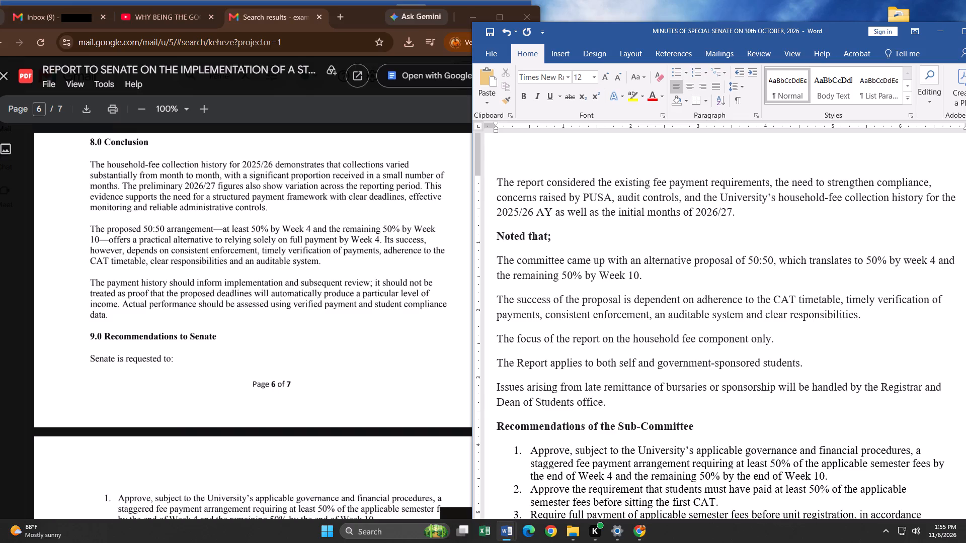
{"action": "key", "text": "Return"}
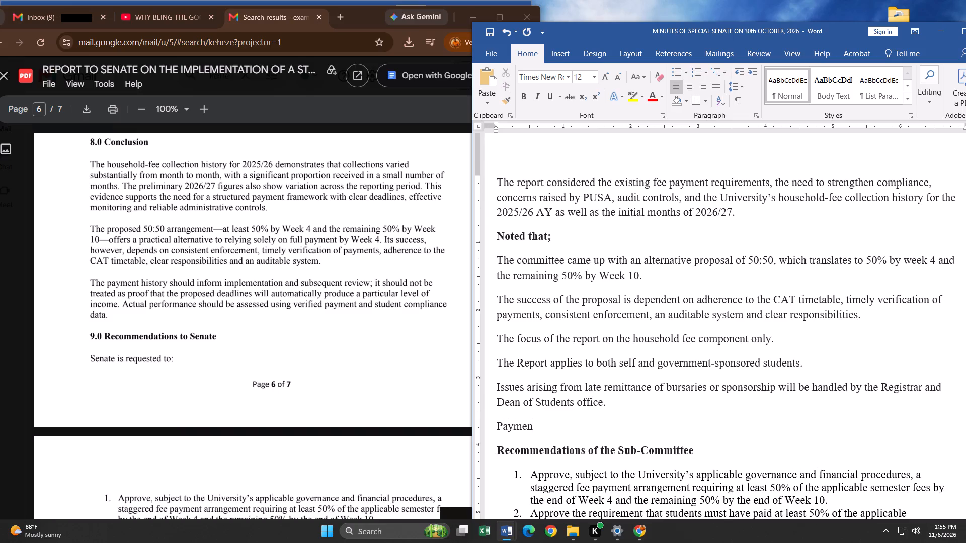
{"action": "key", "text": "BackSpace"}
{"action": "key", "text": "BackSpace"}
{"action": "key", "text": "BackSpace"}
{"action": "key", "text": "BackSpace"}
{"action": "key", "text": "BackSpace"}
{"action": "key", "text": "BackSpace"}
{"action": "type", "text": "5-"}
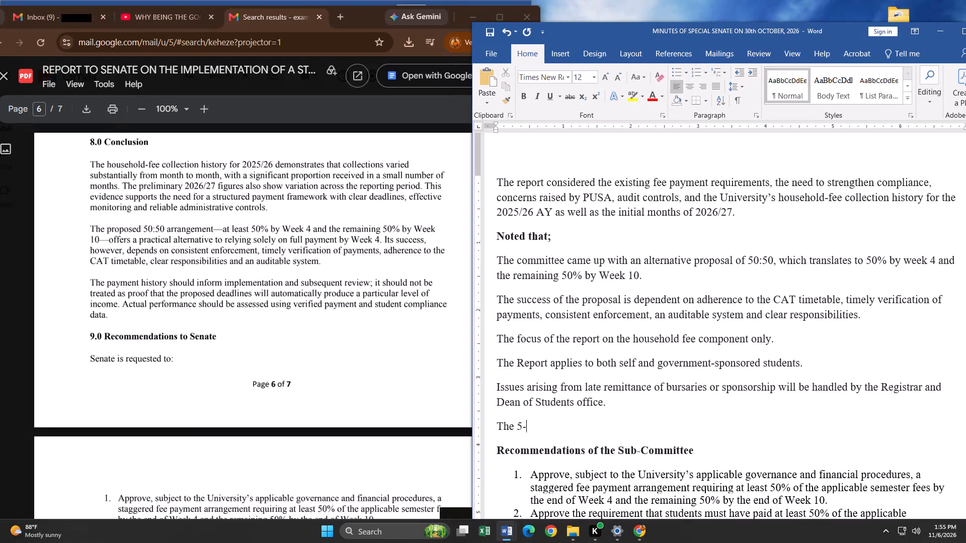
{"action": "key", "text": "BackSpace"}
{"action": "type", "text": "0% payment by week 4 will"}
{"action": "key", "text": "space"}
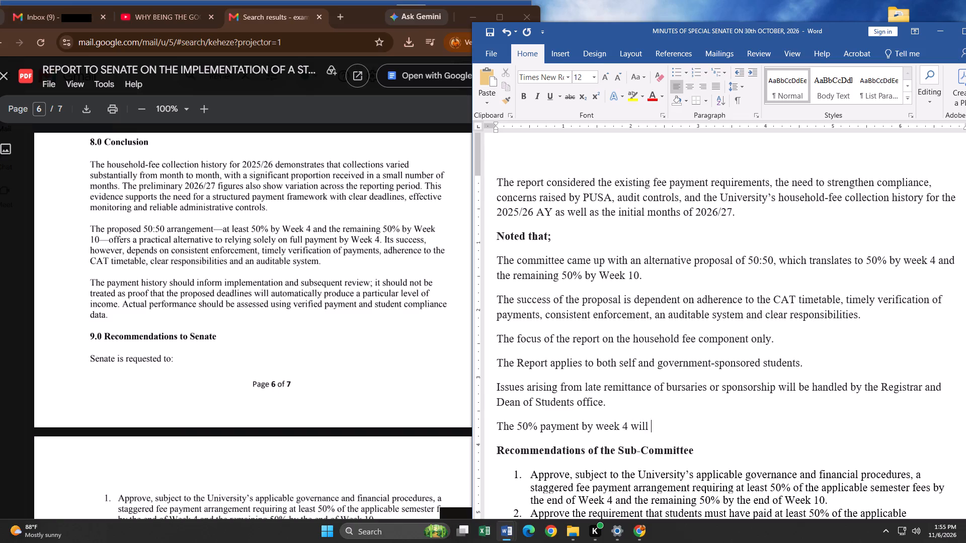
{"action": "type", "text": "allow the"}
{"action": "key", "text": "space"}
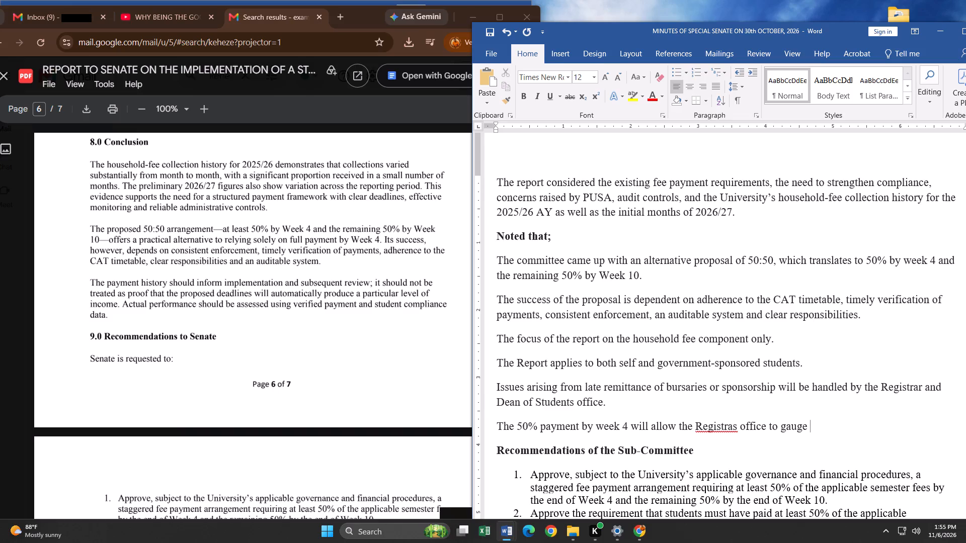
Complete the 50% payment point with "the number of students present in the University at any give time and avoid audit queries.".
{"action": "type", "text": "the number of students"}
{"action": "key", "text": "space"}
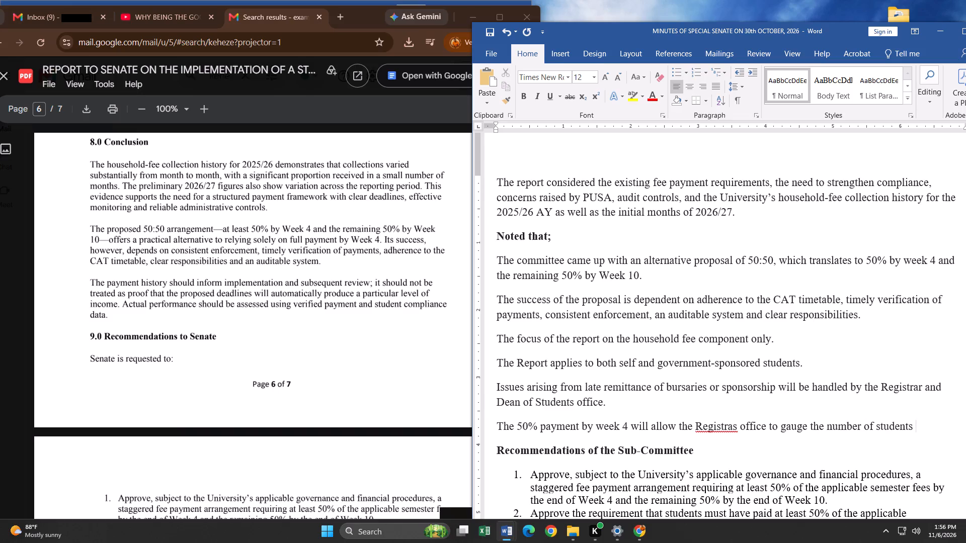
{"action": "type", "text": "prsent in the"}
{"action": "key", "text": "space"}
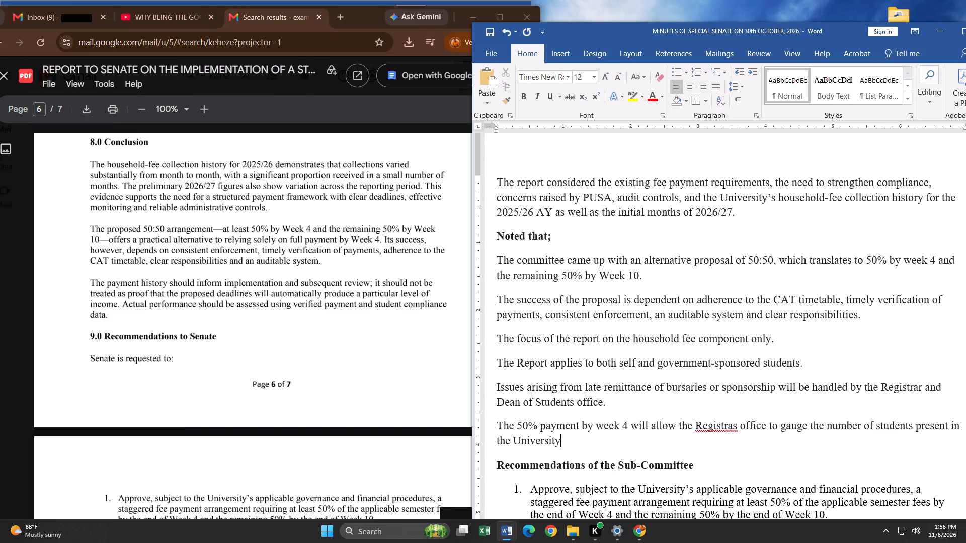
{"action": "key", "text": "space"}
{"action": "type", "text": "at any give time"}
{"action": "key", "text": "space"}
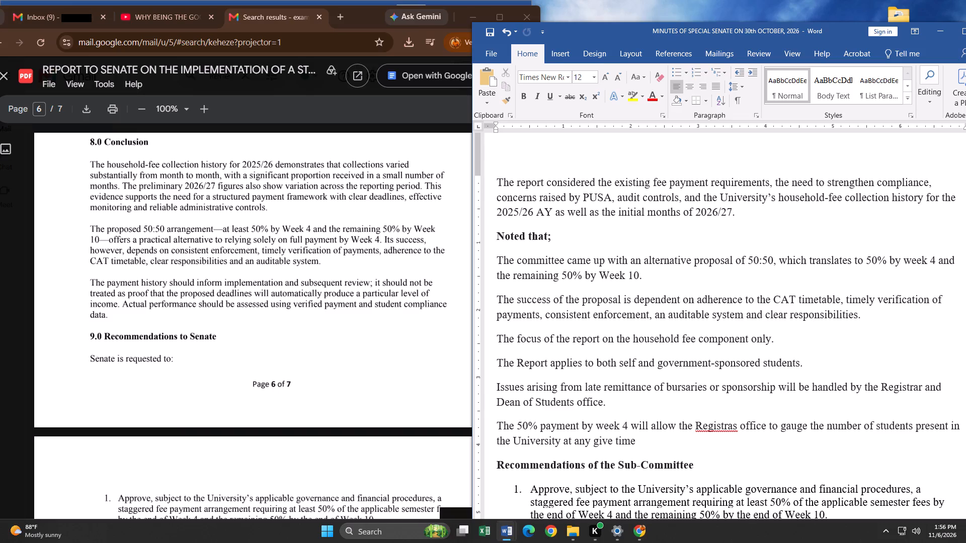
{"action": "type", "text": "and avoid audit queries."}
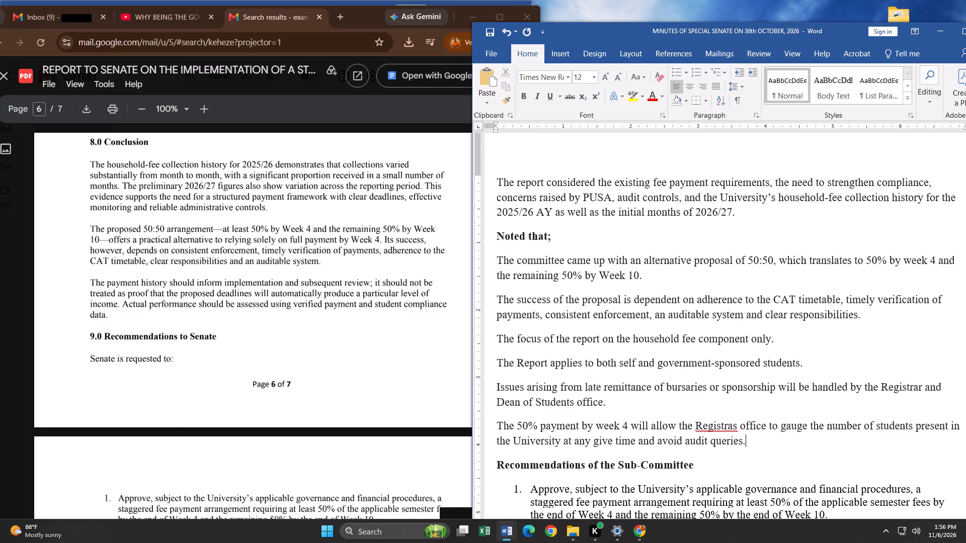
Correct "Registras" to "Registrar’s" in the 50% payment point.
{"action": "right_click", "coordinate": [730, 429]}
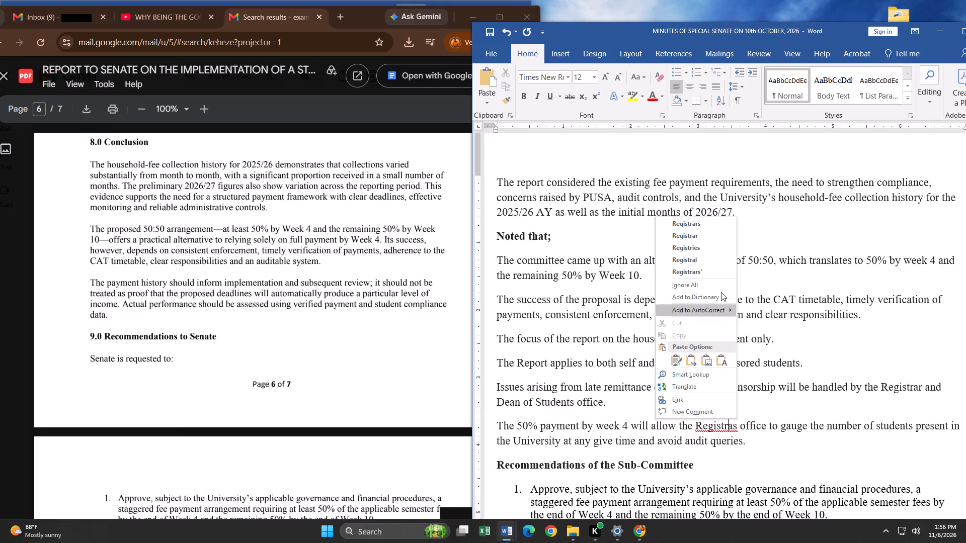
{"action": "left_click", "coordinate": [716, 220]}
{"action": "left_click", "coordinate": [758, 410]}
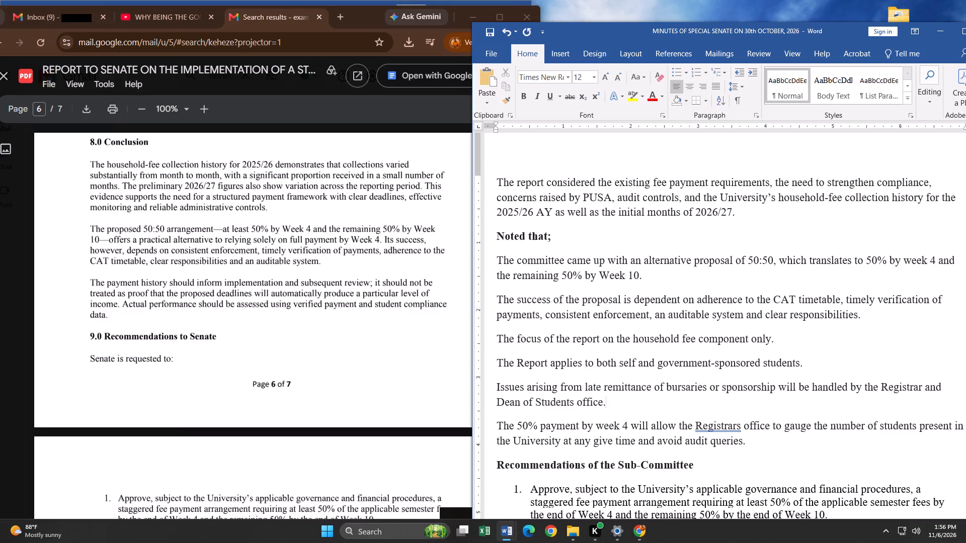
{"action": "right_click", "coordinate": [727, 423]}
{"action": "left_click", "coordinate": [713, 295]}
{"action": "left_click", "coordinate": [729, 360]}
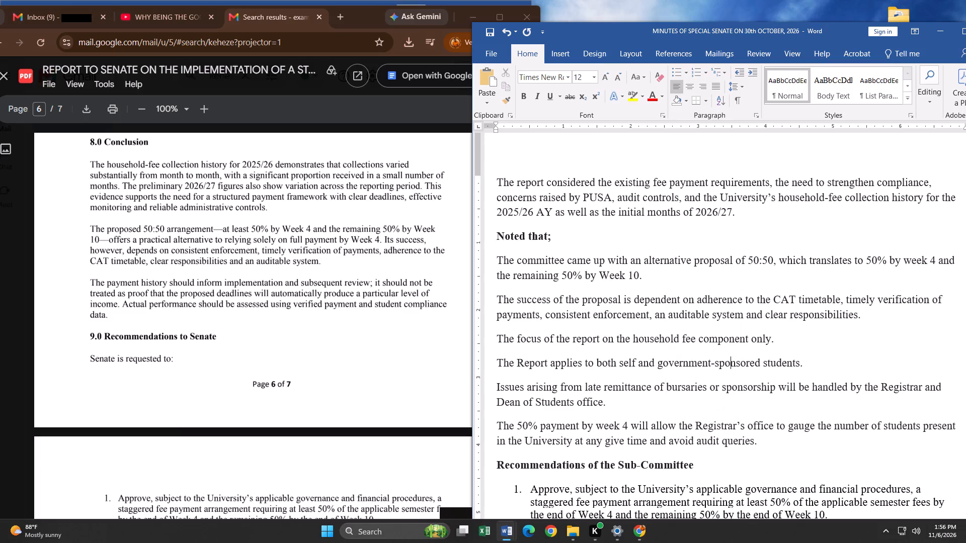
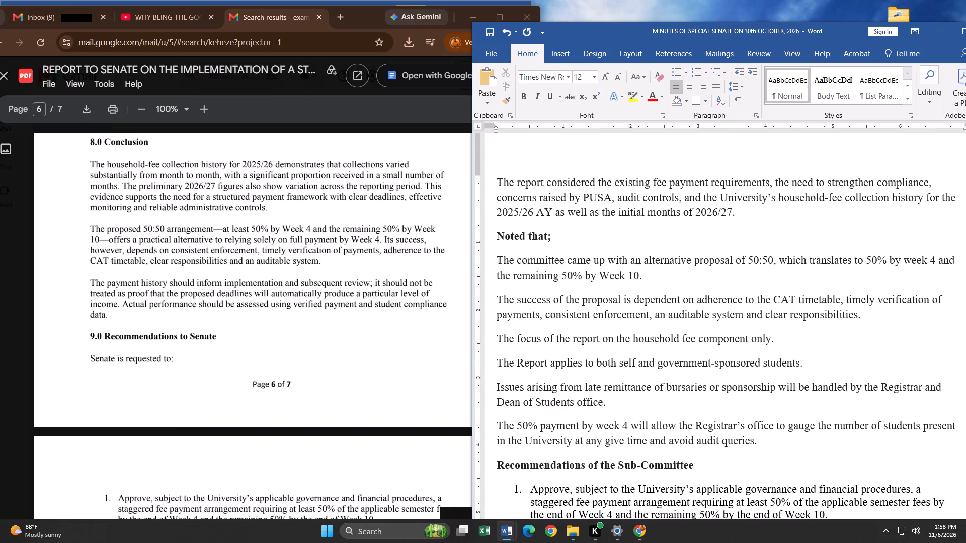
Number the six noted points, from the 50:50 alternative proposal to the 50% payment point, with lowercase Roman numerals.
{"action": "left_click_drag", "start_coordinate": [766, 443], "coordinate": [540, 301]}
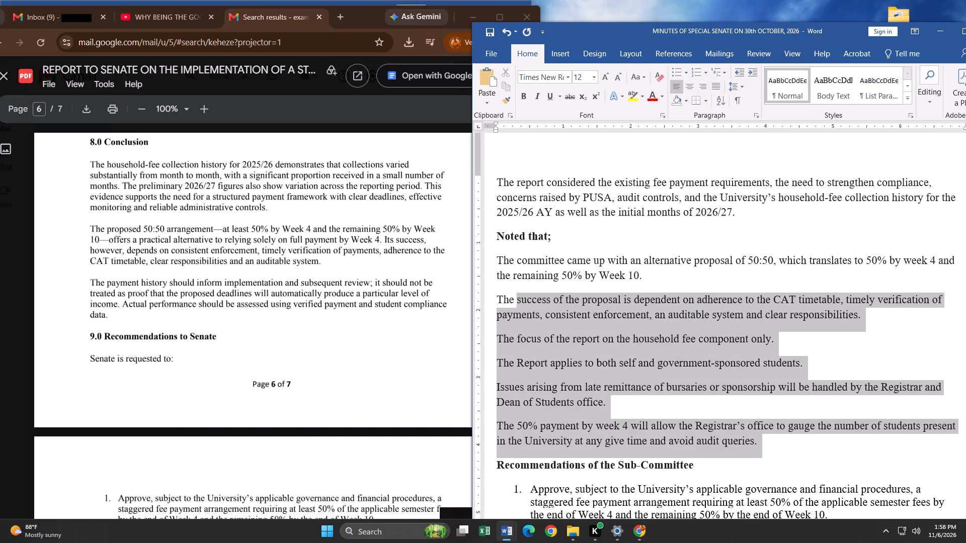
{"action": "left_click_drag", "start_coordinate": [540, 301], "coordinate": [499, 258]}
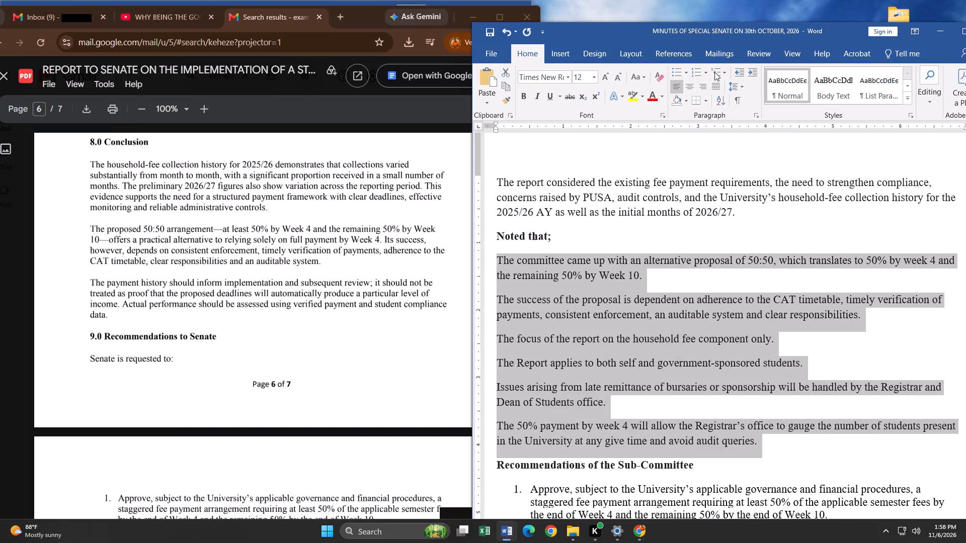
{"action": "left_click", "coordinate": [706, 74]}
{"action": "left_click", "coordinate": [771, 285]}
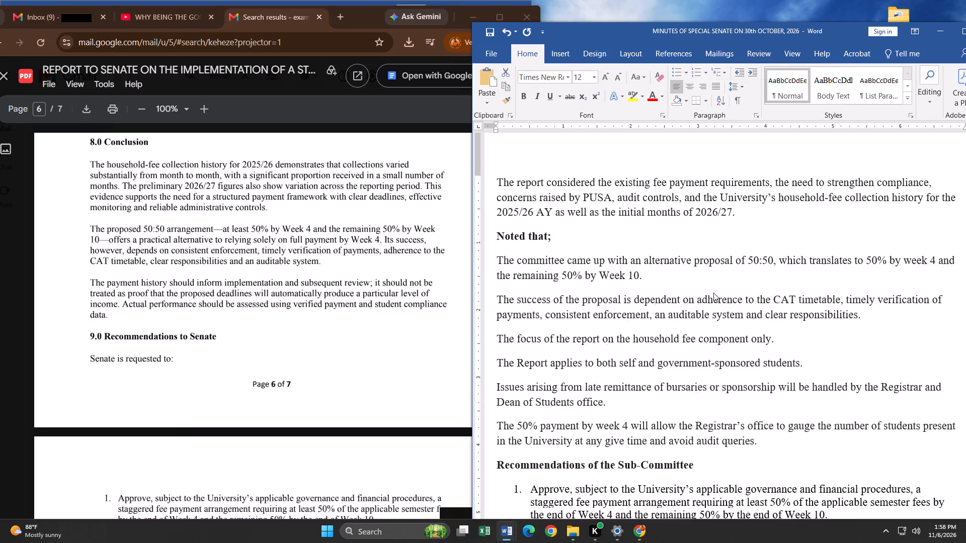
{"action": "left_click", "coordinate": [674, 293]}
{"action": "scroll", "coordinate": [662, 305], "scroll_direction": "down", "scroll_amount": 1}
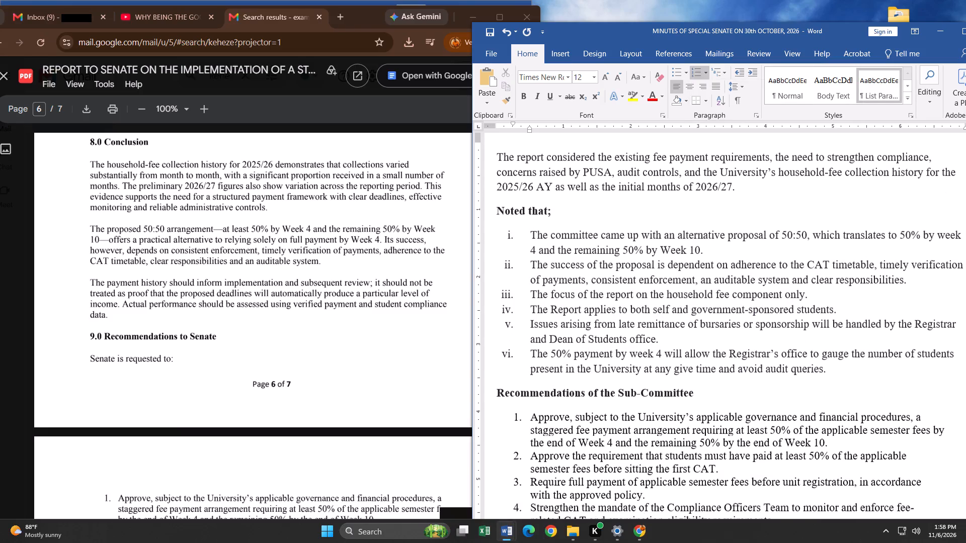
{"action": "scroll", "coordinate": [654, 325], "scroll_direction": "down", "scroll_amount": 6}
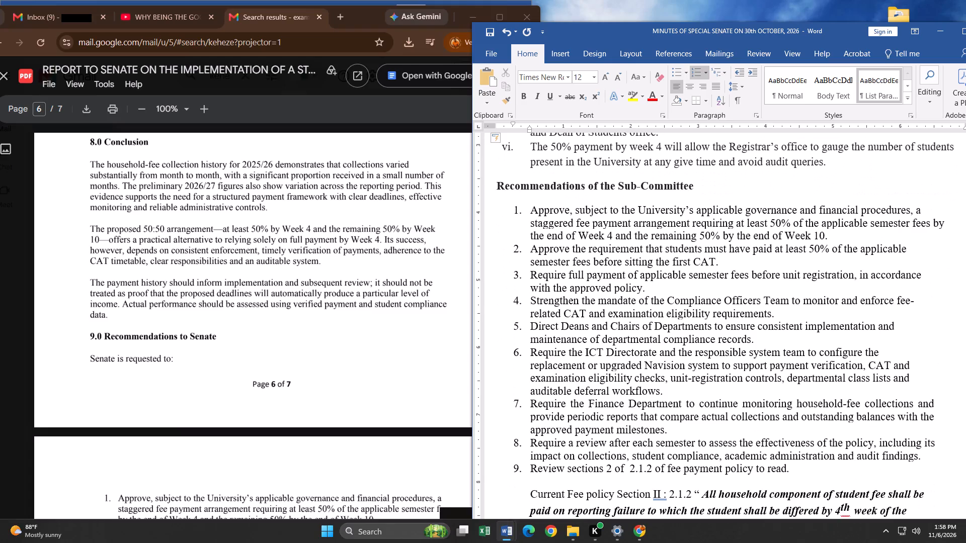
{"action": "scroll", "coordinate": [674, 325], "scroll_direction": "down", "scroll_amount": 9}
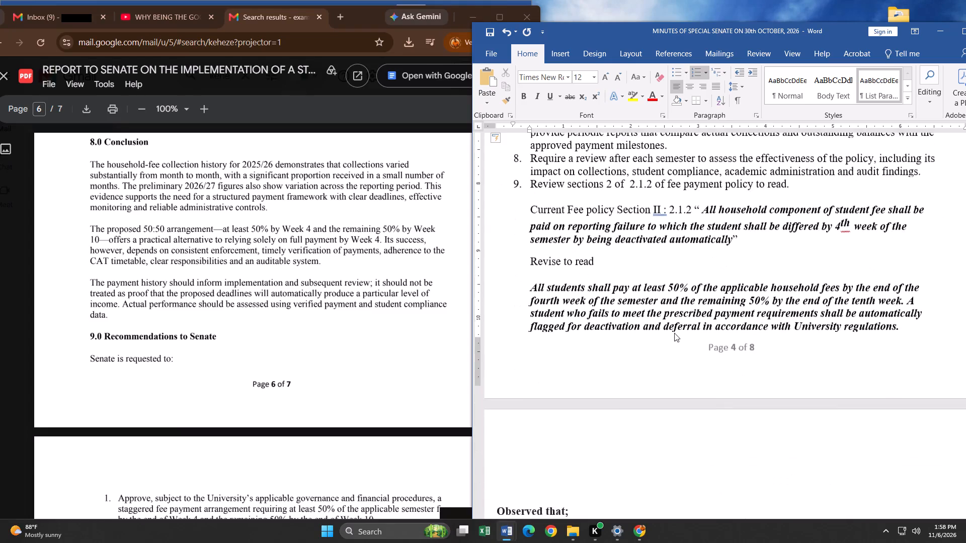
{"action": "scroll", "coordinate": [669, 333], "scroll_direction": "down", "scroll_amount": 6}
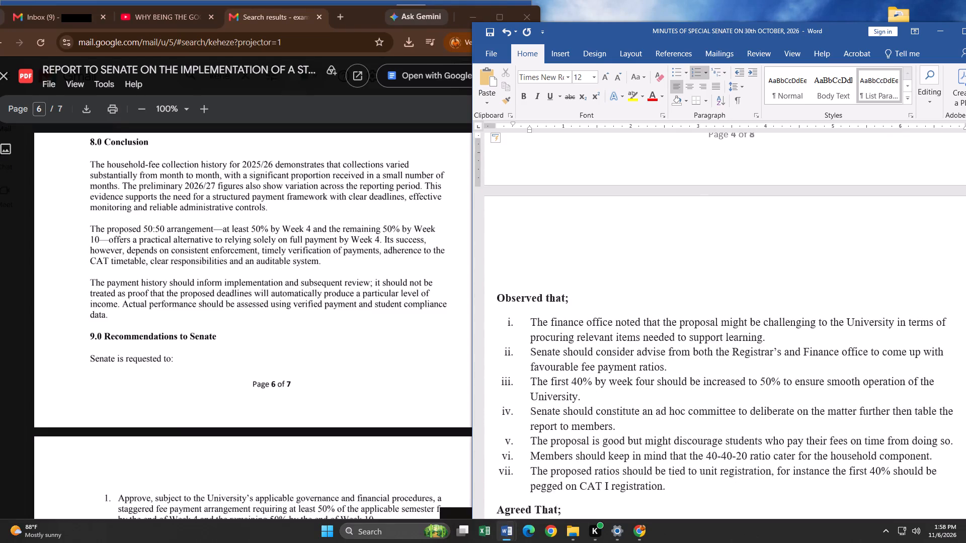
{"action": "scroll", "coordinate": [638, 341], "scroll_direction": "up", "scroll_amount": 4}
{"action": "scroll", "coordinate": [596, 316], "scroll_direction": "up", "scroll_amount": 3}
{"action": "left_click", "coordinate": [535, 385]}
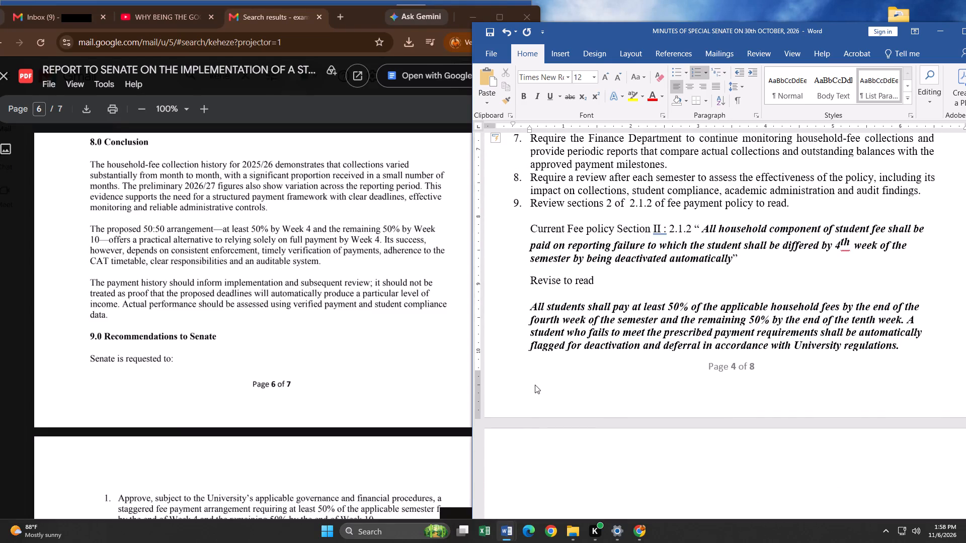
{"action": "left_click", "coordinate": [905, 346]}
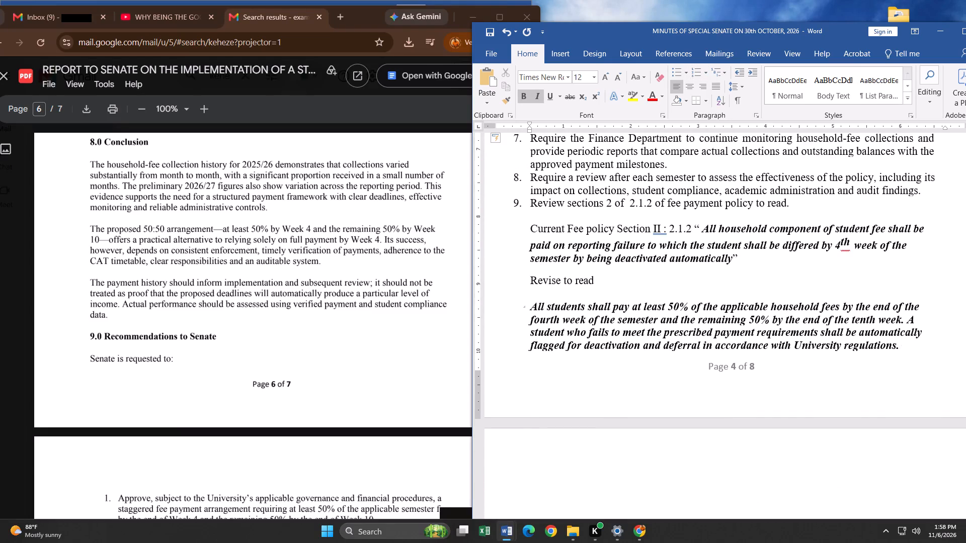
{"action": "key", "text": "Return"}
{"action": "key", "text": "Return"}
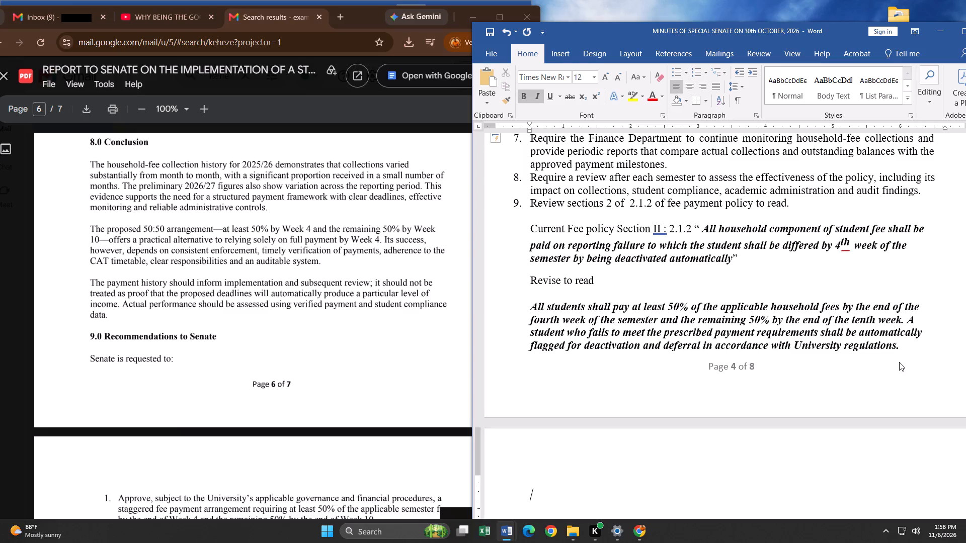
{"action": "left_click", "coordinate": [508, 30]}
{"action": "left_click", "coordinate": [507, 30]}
Add the bold heading "Agreed that;" on the blank line above the "Observed that;" section.
{"action": "scroll", "coordinate": [584, 263], "scroll_direction": "down", "scroll_amount": 5}
{"action": "left_click", "coordinate": [521, 279]}
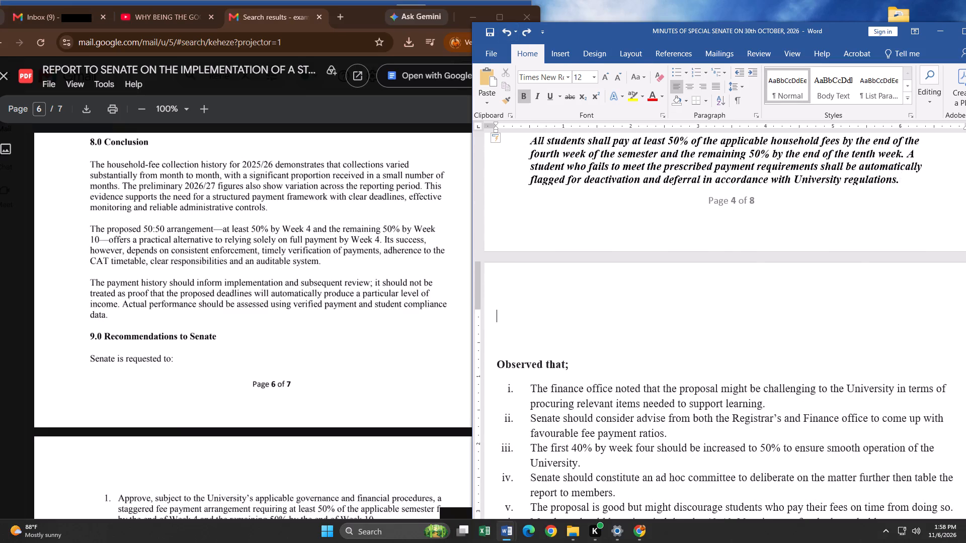
{"action": "type", "text": "greed that"}
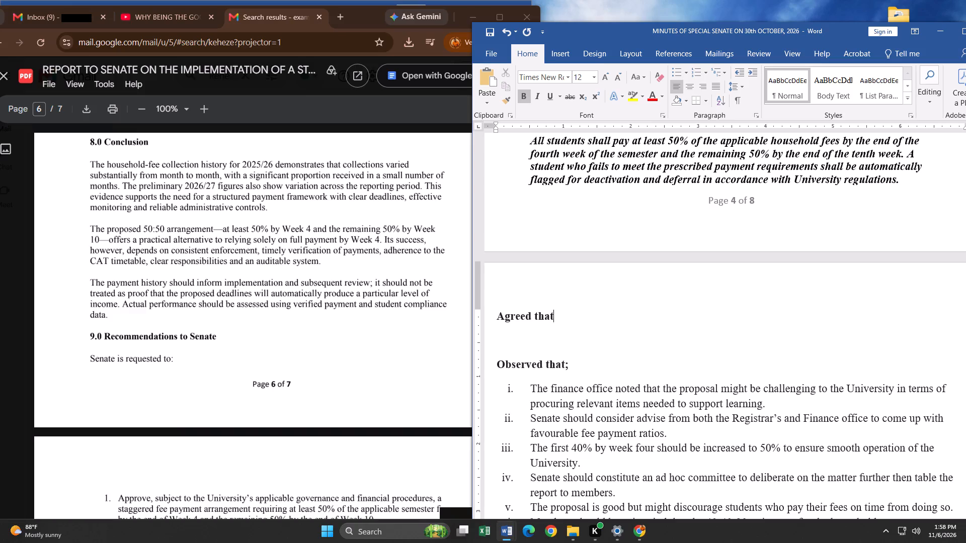
{"action": "key", "text": "shift+colon"}
{"action": "key", "text": "BackSpace"}
{"action": "key", "text": "semicolon"}
Start a paragraph under the new "Agreed that;" heading: "The 50:50 fee payment framework was proposed for approval".
{"action": "key", "text": "Return"}
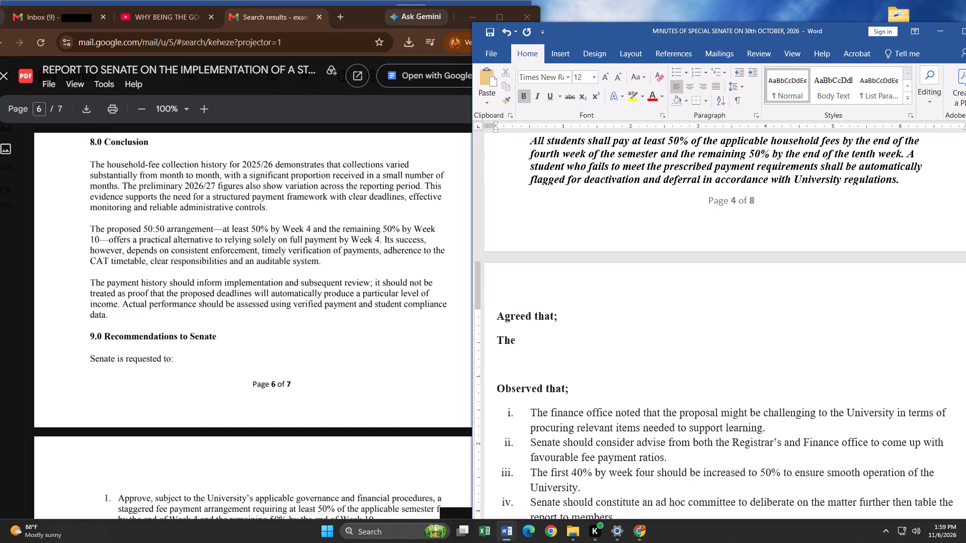
{"action": "type", "text": "50"}
{"action": "key", "text": "shift+colon"}
{"action": "type", "text": "50"}
{"action": "key", "text": "space"}
{"action": "type", "text": "fee payment"}
{"action": "key", "text": "space"}
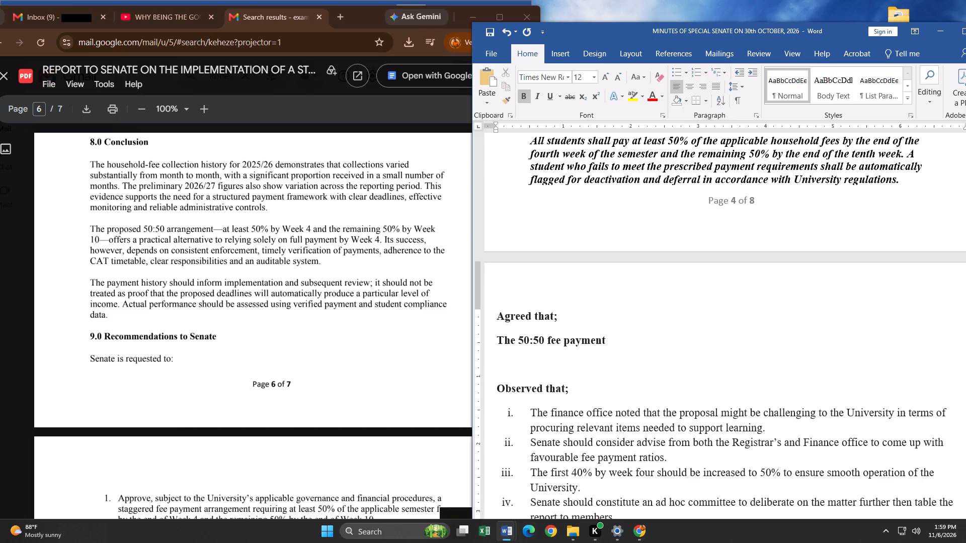
{"action": "type", "text": "framework was proposed for approval"}
{"action": "key", "text": "space"}
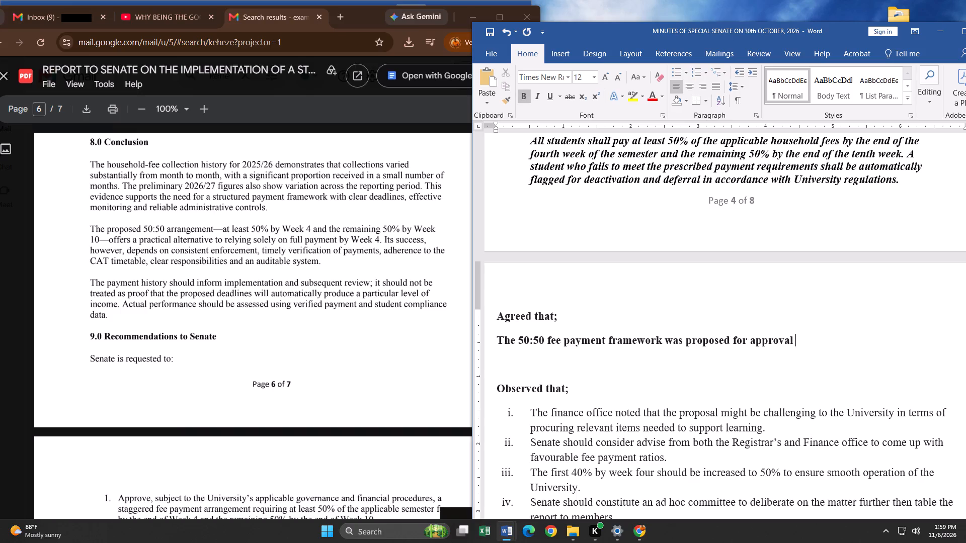
Complete the approval sentence with "by Prof. Mlewa and seconded by Prof. Saha.".
{"action": "type", "text": "by"}
{"action": "key", "text": "space"}
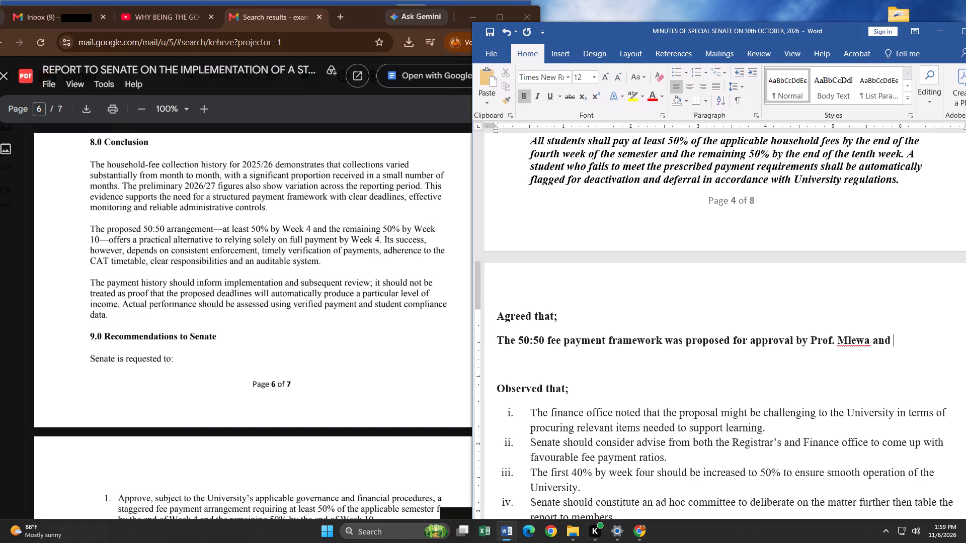
{"action": "type", "text": "seconded by"}
{"action": "key", "text": "space"}
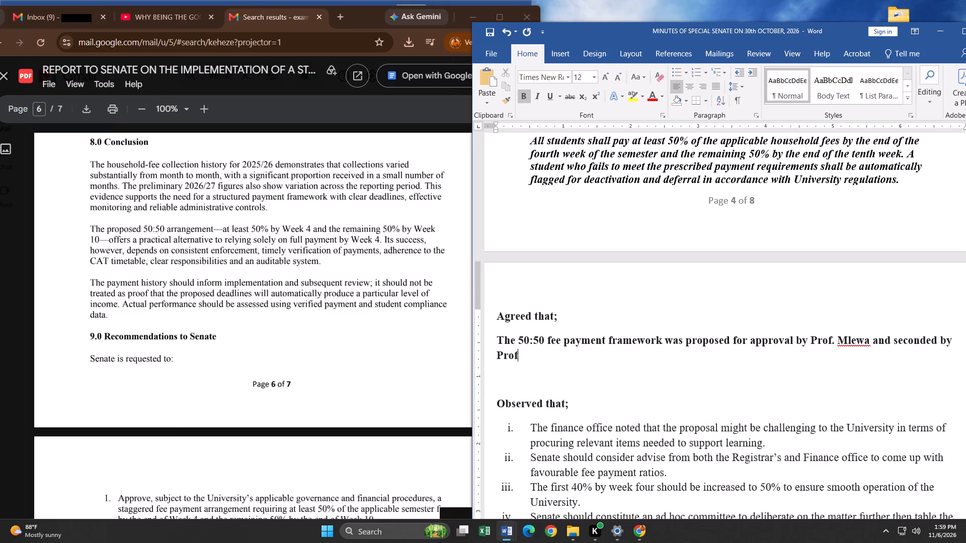
{"action": "type", "text": "ahga"}
{"action": "key", "text": "BackSpace"}
{"action": "key", "text": "BackSpace"}
{"action": "type", "text": "a."}
Remove the bold formatting from the 50:50 framework approval sentence, leaving its heading bold.
{"action": "left_click_drag", "start_coordinate": [561, 355], "coordinate": [505, 342]}
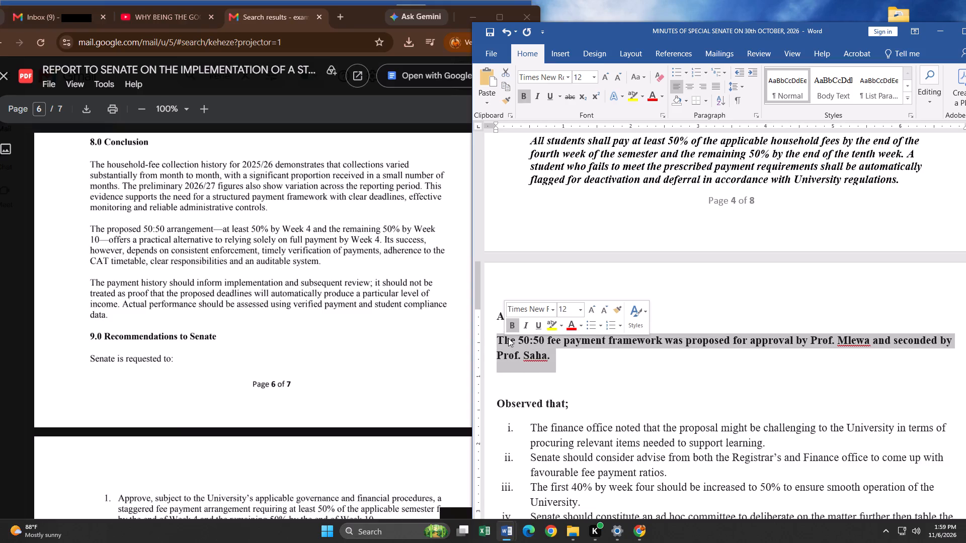
{"action": "left_click", "coordinate": [515, 326]}
{"action": "left_click", "coordinate": [550, 361]}
{"action": "left_click", "coordinate": [531, 355]}
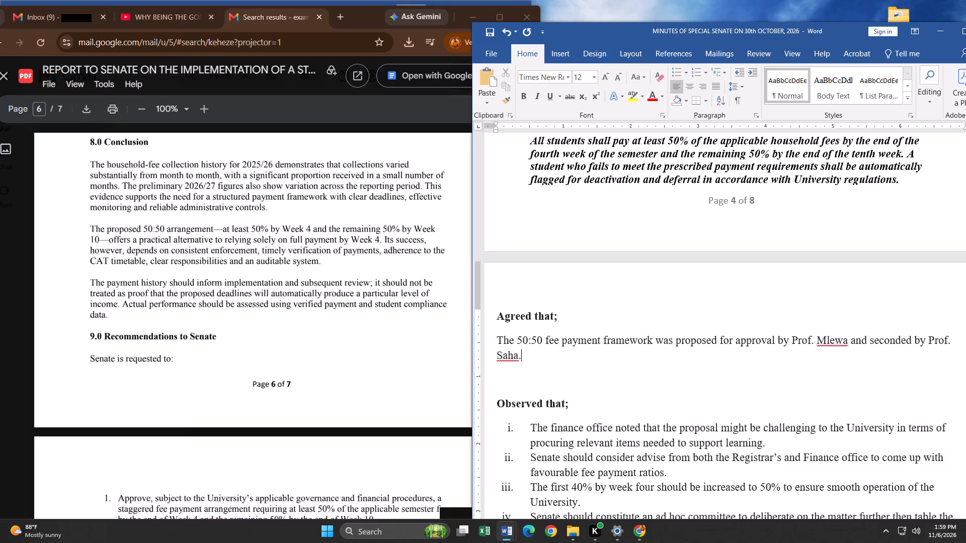
Review the sub-committee recommendations and noted points that precede the new agreement.
{"action": "scroll", "coordinate": [660, 317], "scroll_direction": "up", "scroll_amount": 5}
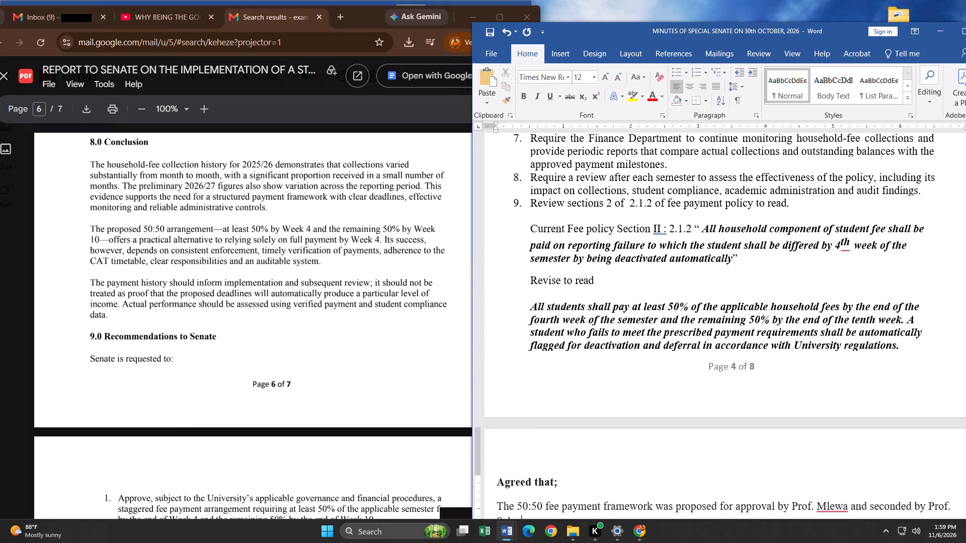
{"action": "scroll", "coordinate": [660, 317], "scroll_direction": "up", "scroll_amount": 10}
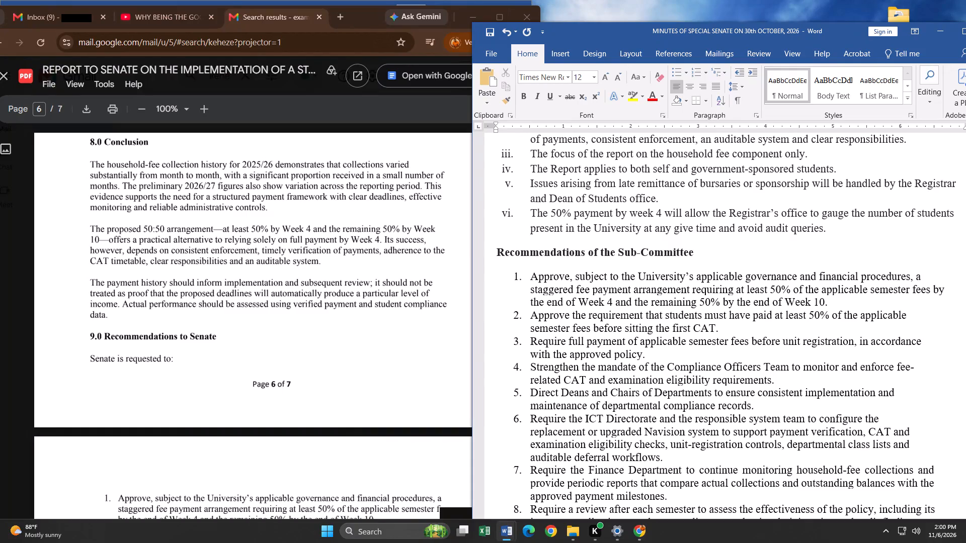
{"action": "scroll", "coordinate": [659, 302], "scroll_direction": "down", "scroll_amount": 17}
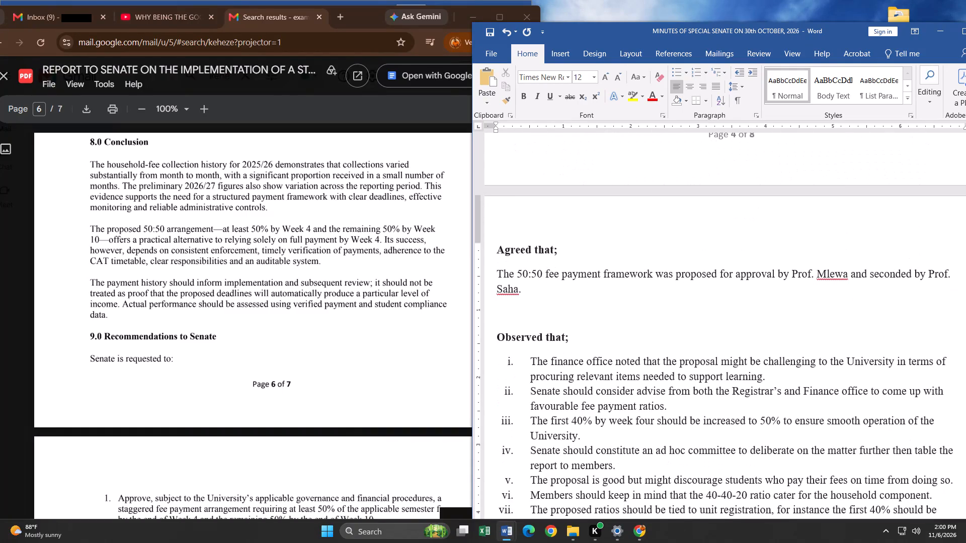
Delete the old "Observed that;" and "Agreed That;" sections, the student leaders paragraph and the blank line before Min: 06/30/10/2026.
{"action": "left_click", "coordinate": [509, 313]}
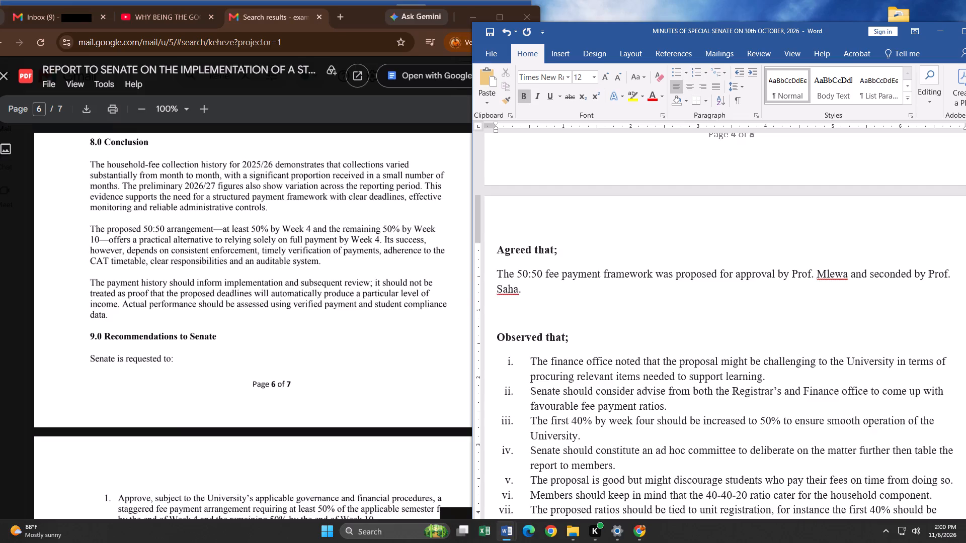
{"action": "scroll", "coordinate": [510, 313], "scroll_direction": "down", "scroll_amount": 5}
{"action": "left_click_drag", "start_coordinate": [496, 166], "coordinate": [689, 455]}
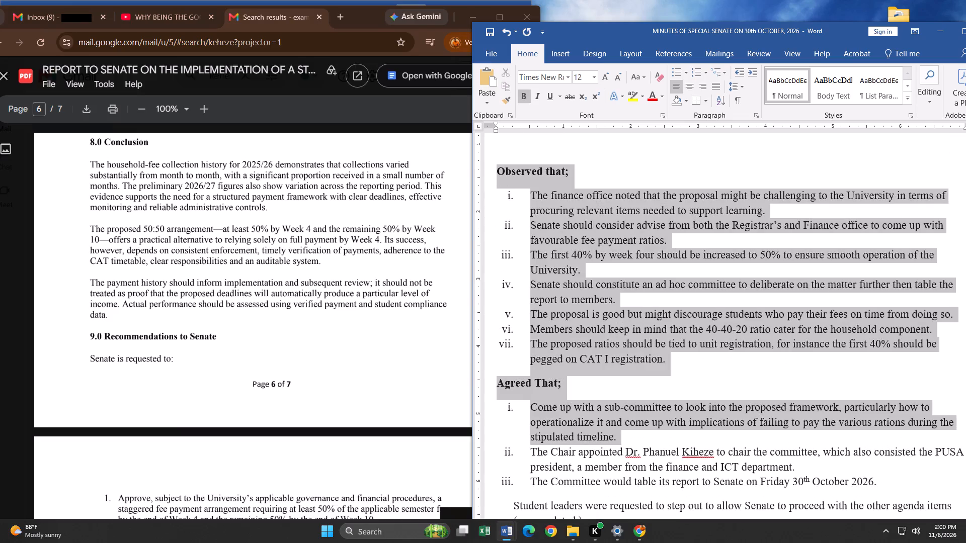
{"action": "left_click_drag", "start_coordinate": [689, 455], "coordinate": [712, 502]}
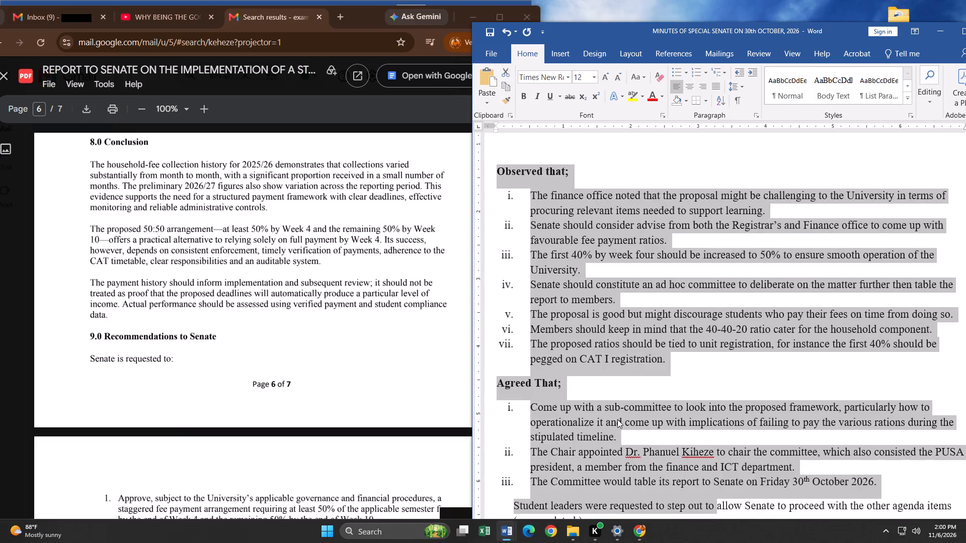
{"action": "scroll", "coordinate": [617, 419], "scroll_direction": "down", "scroll_amount": 6}
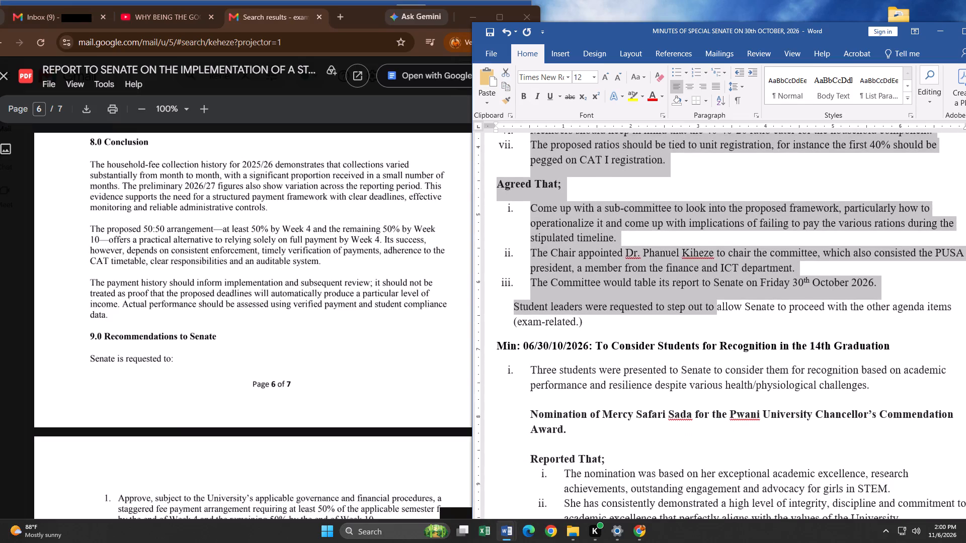
{"action": "left_click_drag", "start_coordinate": [590, 323], "coordinate": [523, 126]}
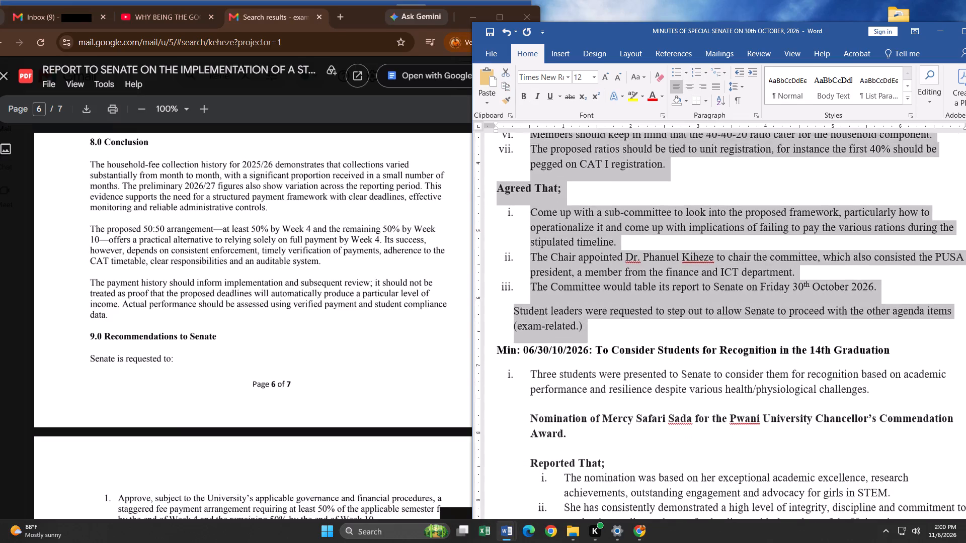
{"action": "left_click_drag", "start_coordinate": [523, 126], "coordinate": [507, 240]}
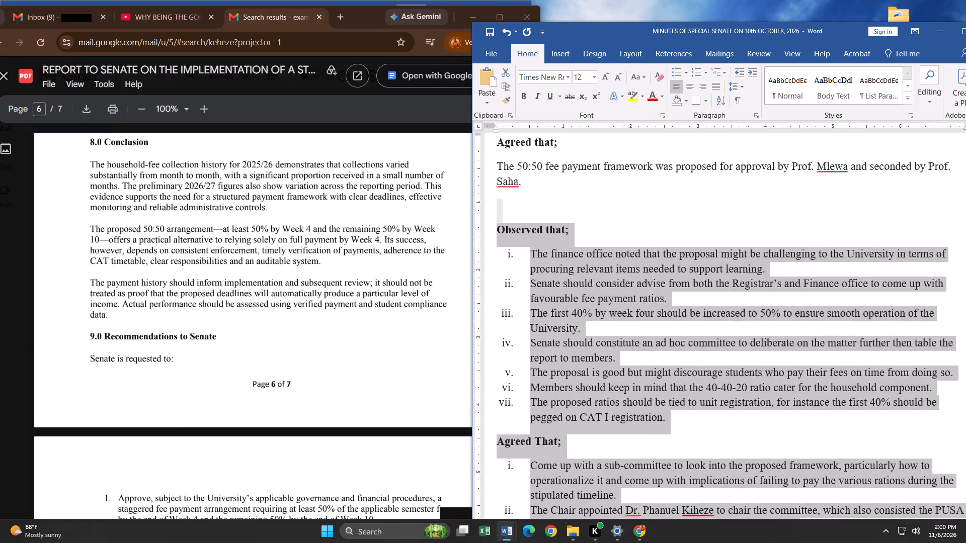
{"action": "left_click_drag", "start_coordinate": [507, 240], "coordinate": [497, 232]}
{"action": "key", "text": "Delete"}
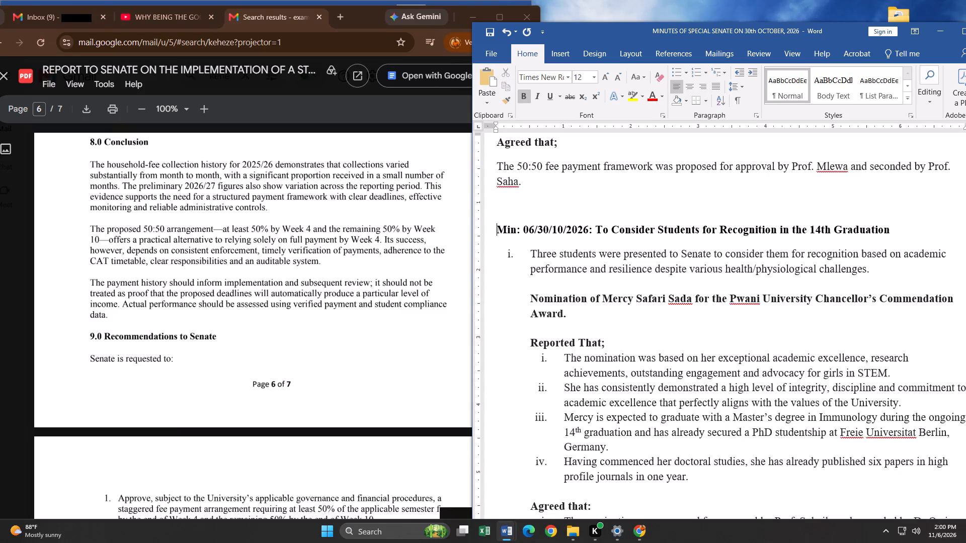
{"action": "key", "text": "BackSpace"}
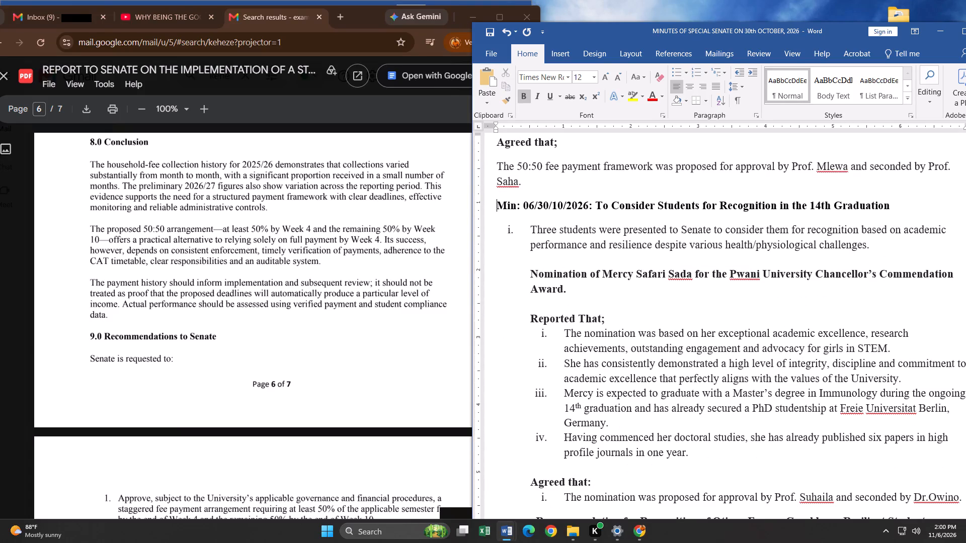
Save the special Senate minutes.
{"action": "left_click", "coordinate": [494, 27]}
{"action": "left_click", "coordinate": [690, 300]}
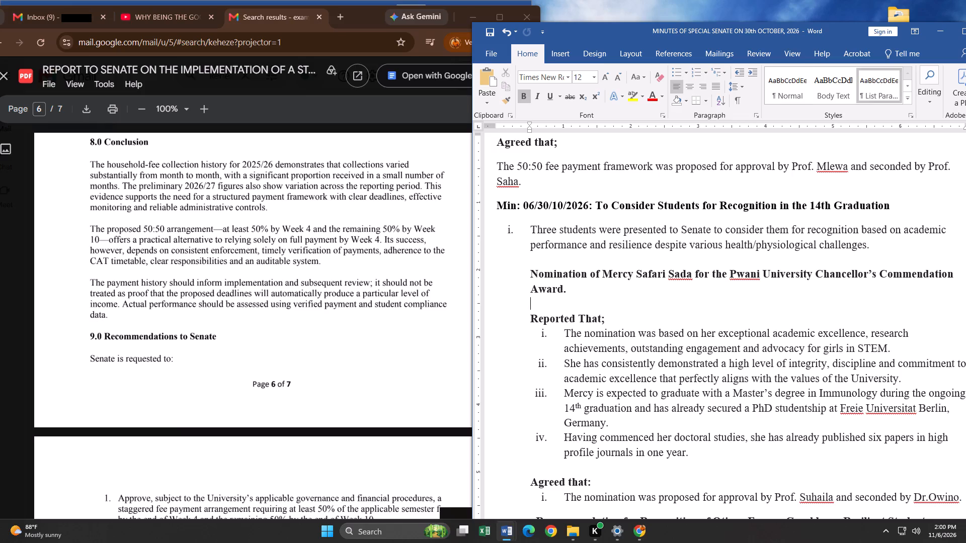
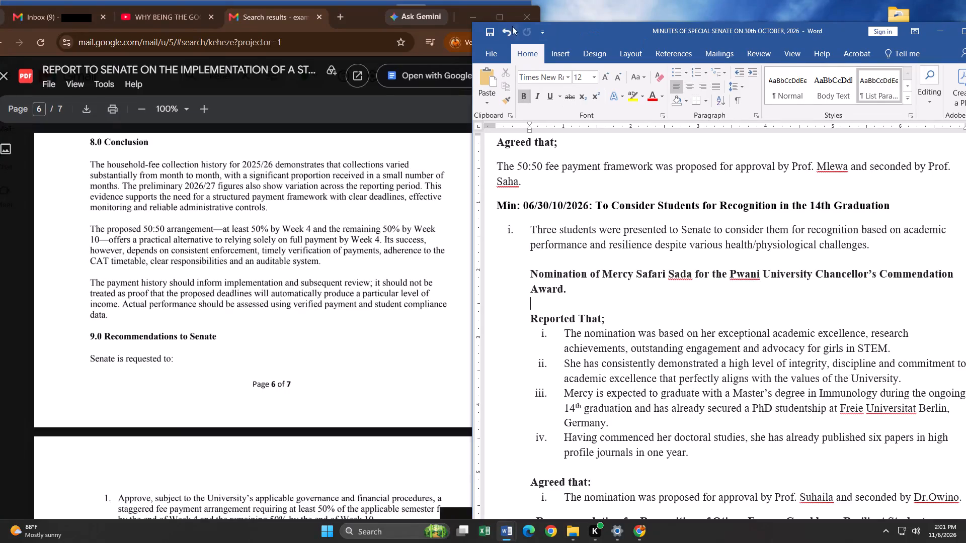
Save the current state of the special Senate minutes.
{"action": "left_click", "coordinate": [493, 28]}
Review the minutes from the student recognition item through the pass lists and graduation items to the adjournment and signature block.
{"action": "scroll", "coordinate": [664, 219], "scroll_direction": "down", "scroll_amount": 5}
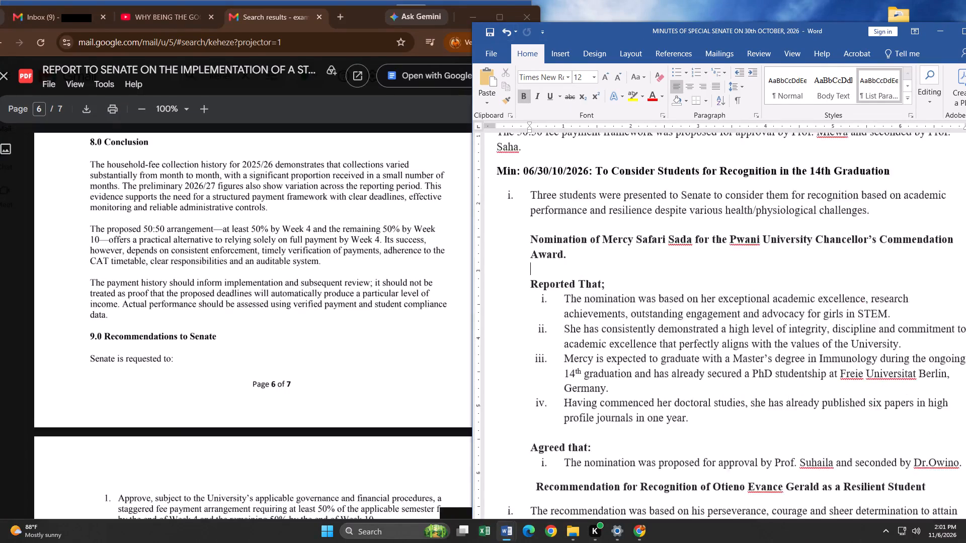
{"action": "scroll", "coordinate": [668, 235], "scroll_direction": "down", "scroll_amount": 20}
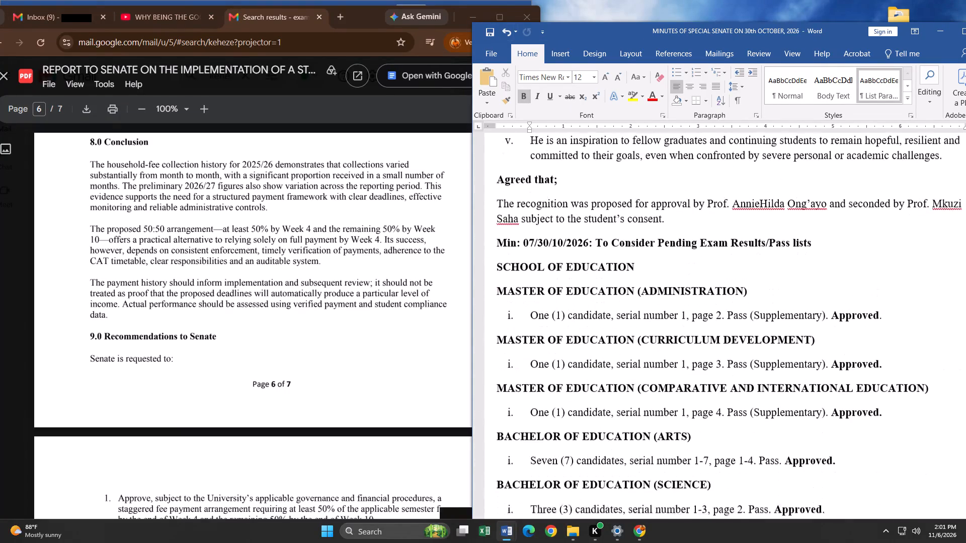
{"action": "scroll", "coordinate": [674, 268], "scroll_direction": "down", "scroll_amount": 7}
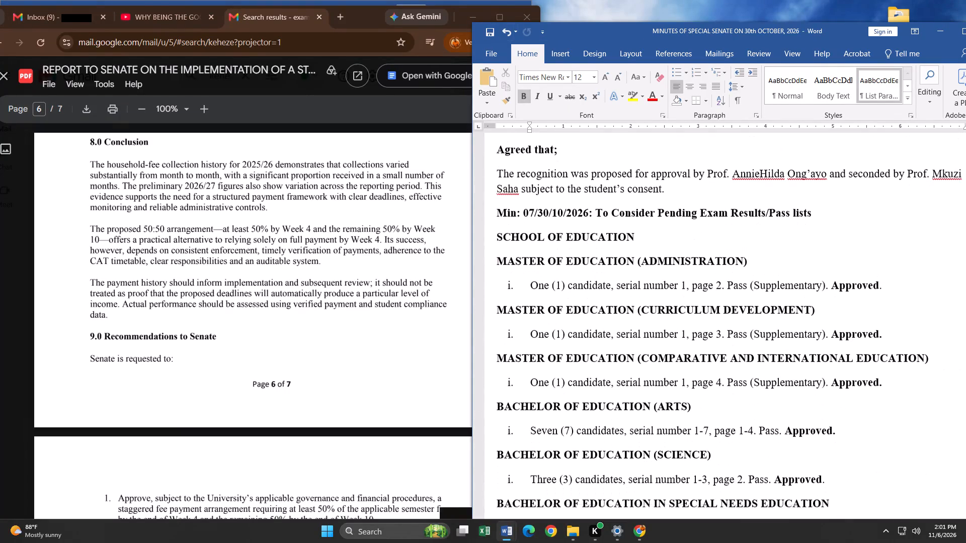
{"action": "scroll", "coordinate": [673, 267], "scroll_direction": "down", "scroll_amount": 16}
{"action": "scroll", "coordinate": [673, 265], "scroll_direction": "down", "scroll_amount": 11}
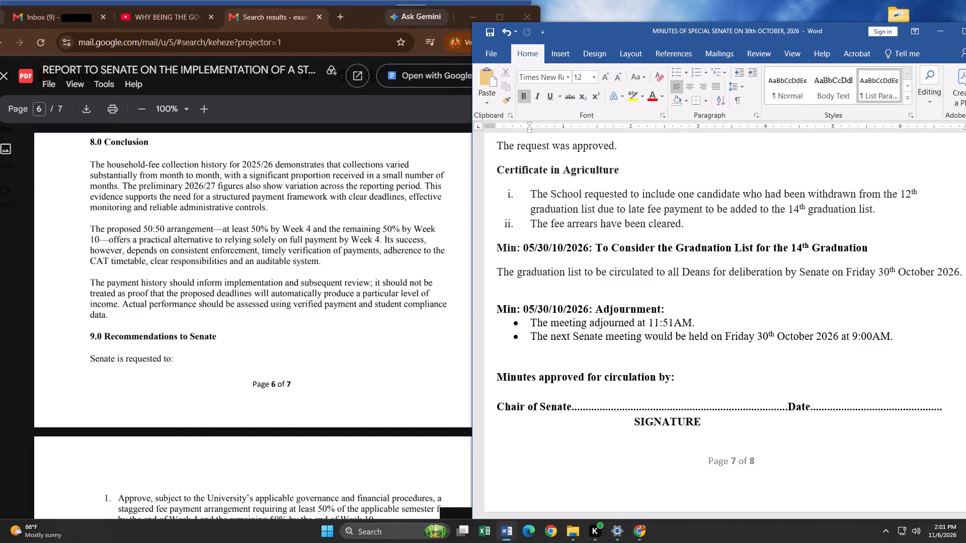
{"action": "scroll", "coordinate": [658, 274], "scroll_direction": "up", "scroll_amount": 14}
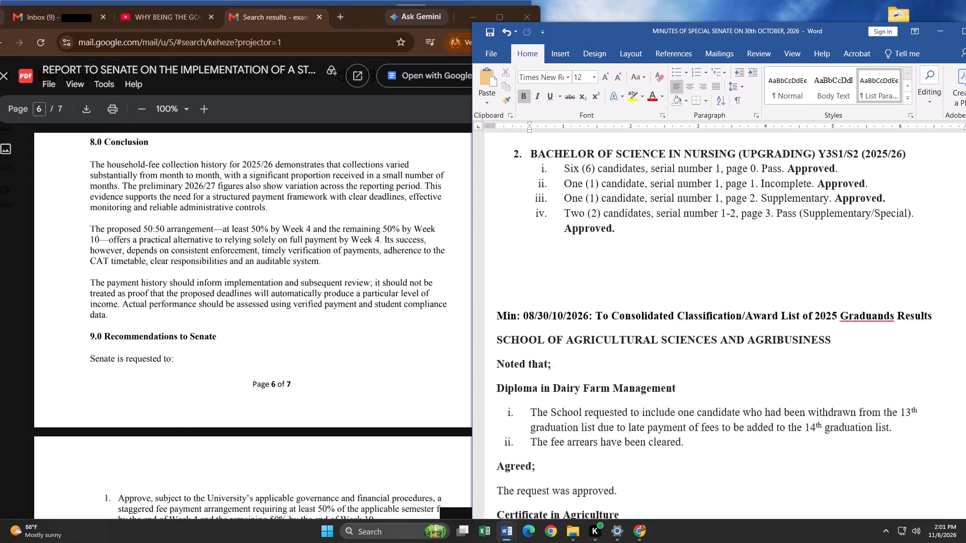
{"action": "scroll", "coordinate": [658, 274], "scroll_direction": "up", "scroll_amount": 18}
{"action": "scroll", "coordinate": [657, 279], "scroll_direction": "up", "scroll_amount": 4}
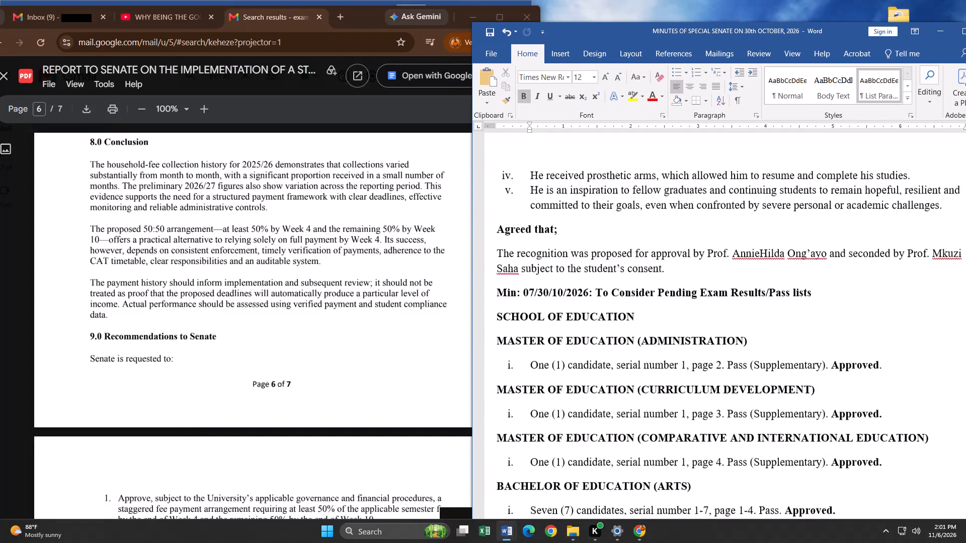
{"action": "scroll", "coordinate": [657, 279], "scroll_direction": "up", "scroll_amount": 18}
{"action": "scroll", "coordinate": [657, 281], "scroll_direction": "up", "scroll_amount": 5}
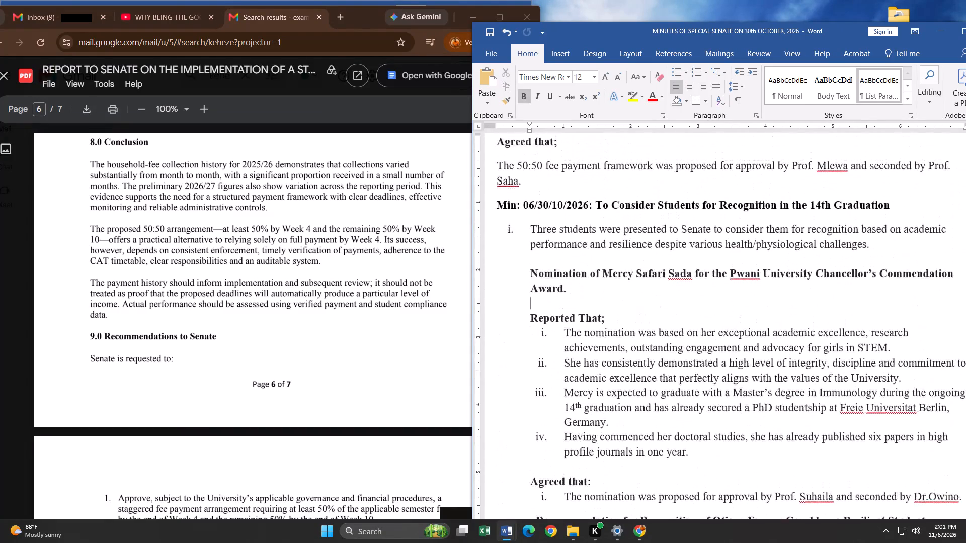
Below the 50:50 approval sentence, add the paragraph "Student leaders were requested to leave the meeting to allow deliberation of exam-related matters.".
{"action": "scroll", "coordinate": [658, 286], "scroll_direction": "up", "scroll_amount": 13}
{"action": "scroll", "coordinate": [659, 286], "scroll_direction": "down", "scroll_amount": 8}
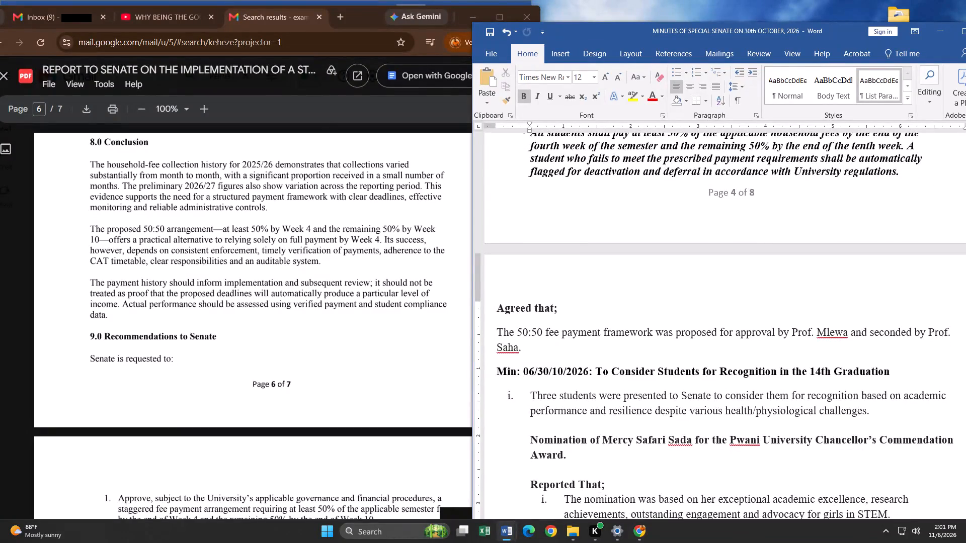
{"action": "left_click", "coordinate": [531, 352]}
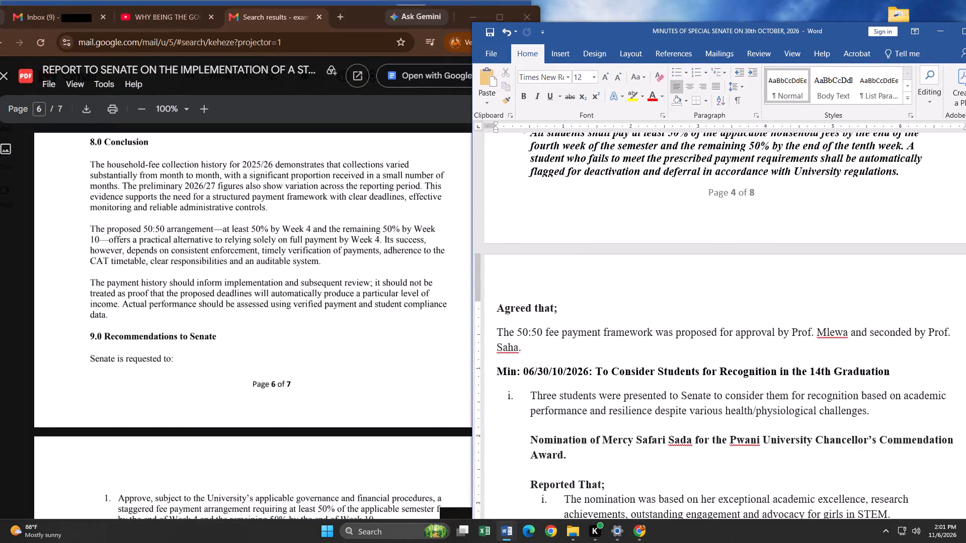
{"action": "key", "text": "Return"}
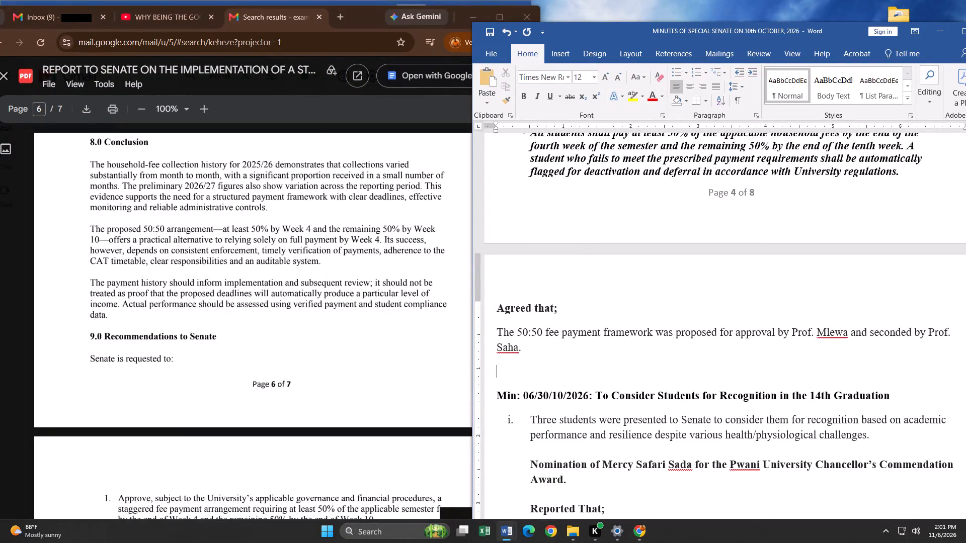
{"action": "key", "text": "t"}
{"action": "type", "text": "udent"}
{"action": "key", "text": "space"}
{"action": "type", "text": "leaders"}
{"action": "key", "text": "space"}
{"action": "type", "text": "were requested to"}
{"action": "key", "text": "space"}
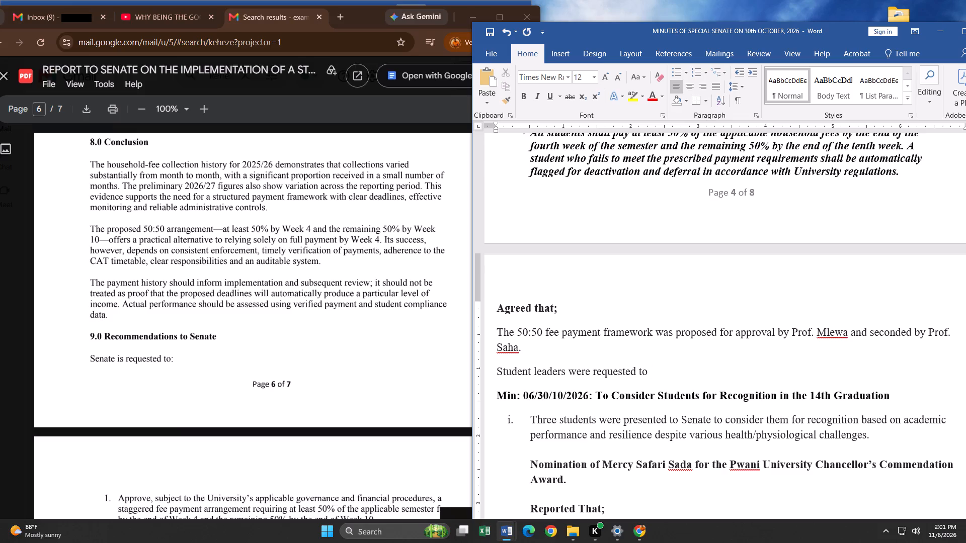
{"action": "type", "text": "leve"}
{"action": "key", "text": "BackSpace"}
{"action": "key", "text": "BackSpace"}
{"action": "type", "text": "ave the meeting to"}
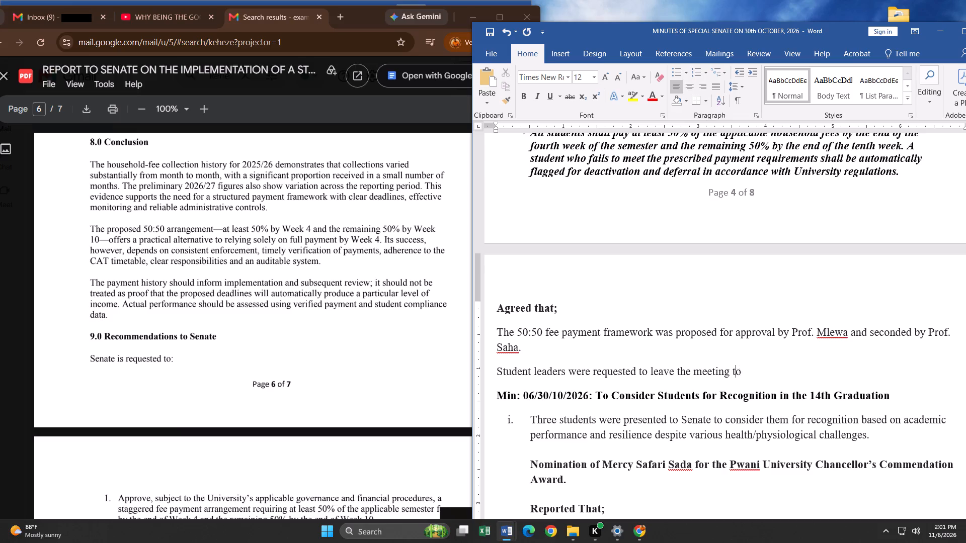
{"action": "key", "text": "space"}
{"action": "type", "text": "allow deliberation of exam-related"}
{"action": "key", "text": "space"}
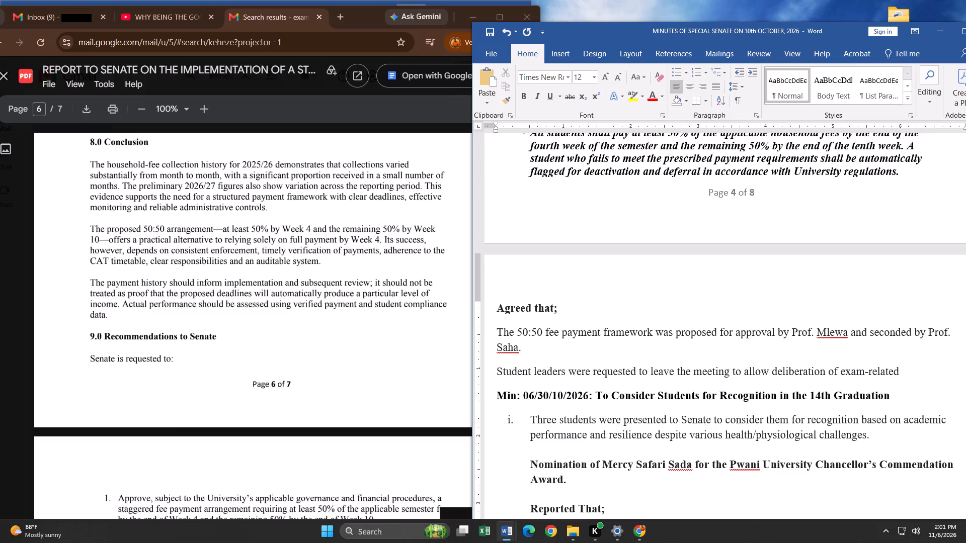
{"action": "type", "text": "matters."}
Save the minutes with the new student leaders paragraph.
{"action": "left_click", "coordinate": [490, 36]}
{"action": "scroll", "coordinate": [709, 387], "scroll_direction": "down", "scroll_amount": 1}
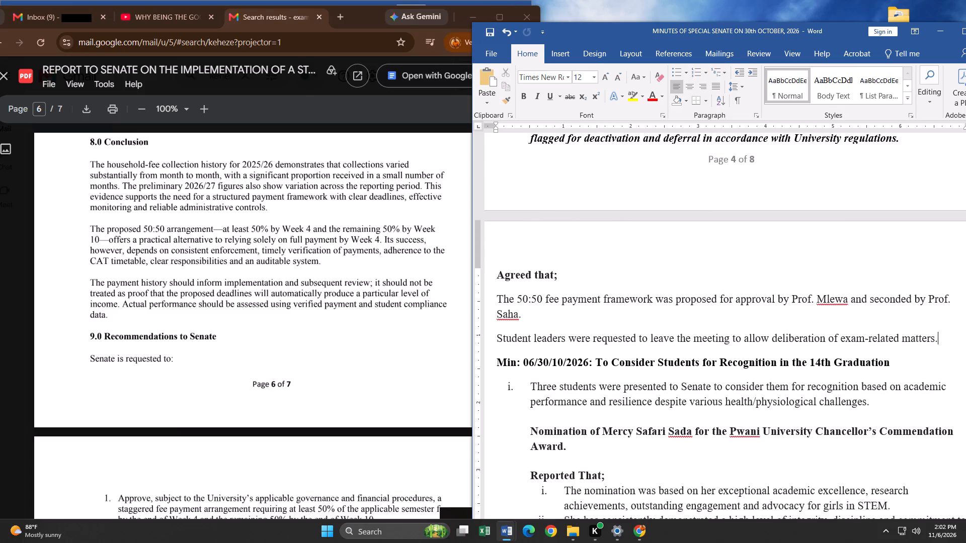
{"action": "scroll", "coordinate": [600, 334], "scroll_direction": "up", "scroll_amount": 1}
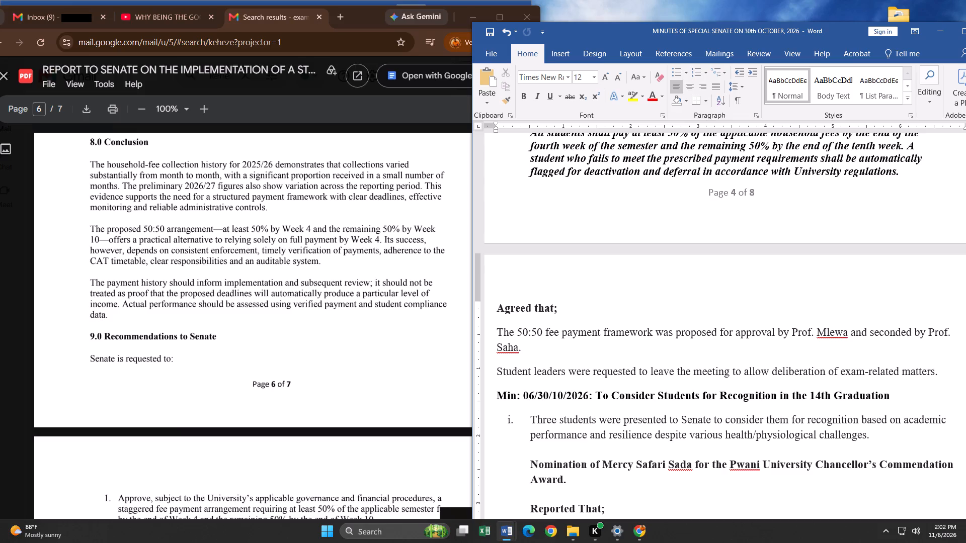
{"action": "left_click", "coordinate": [488, 33]}
Review the student recognition section under Min: 06/30/10/2026.
{"action": "scroll", "coordinate": [630, 381], "scroll_direction": "down", "scroll_amount": 5}
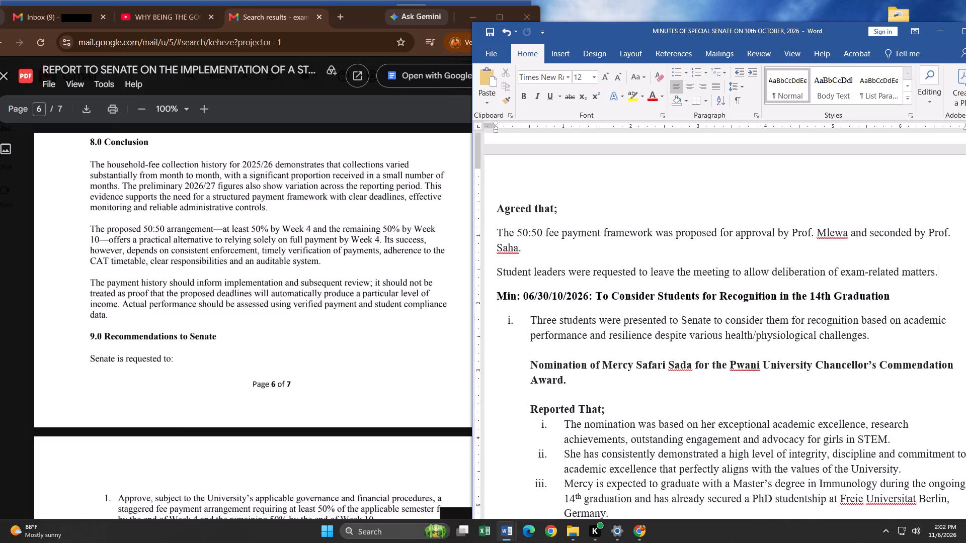